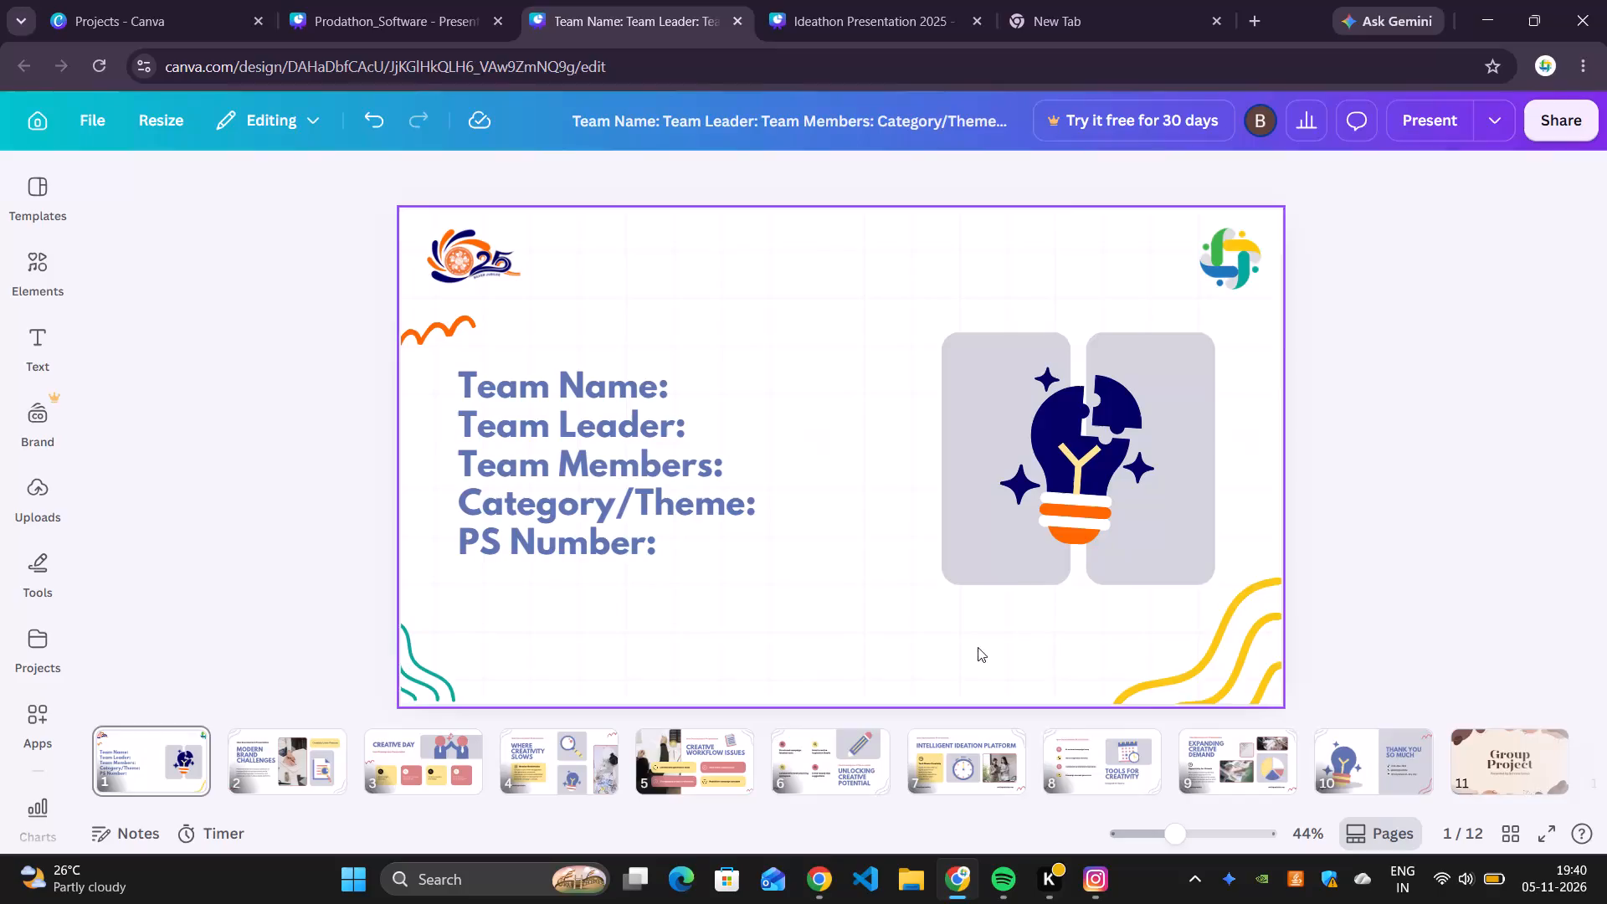
Look through the open team-details, Ideathon Presentation 2025 and Prodathon_Software presentations, ending in Prodathon_Software.
scroll(1295, 752, "left", 6)
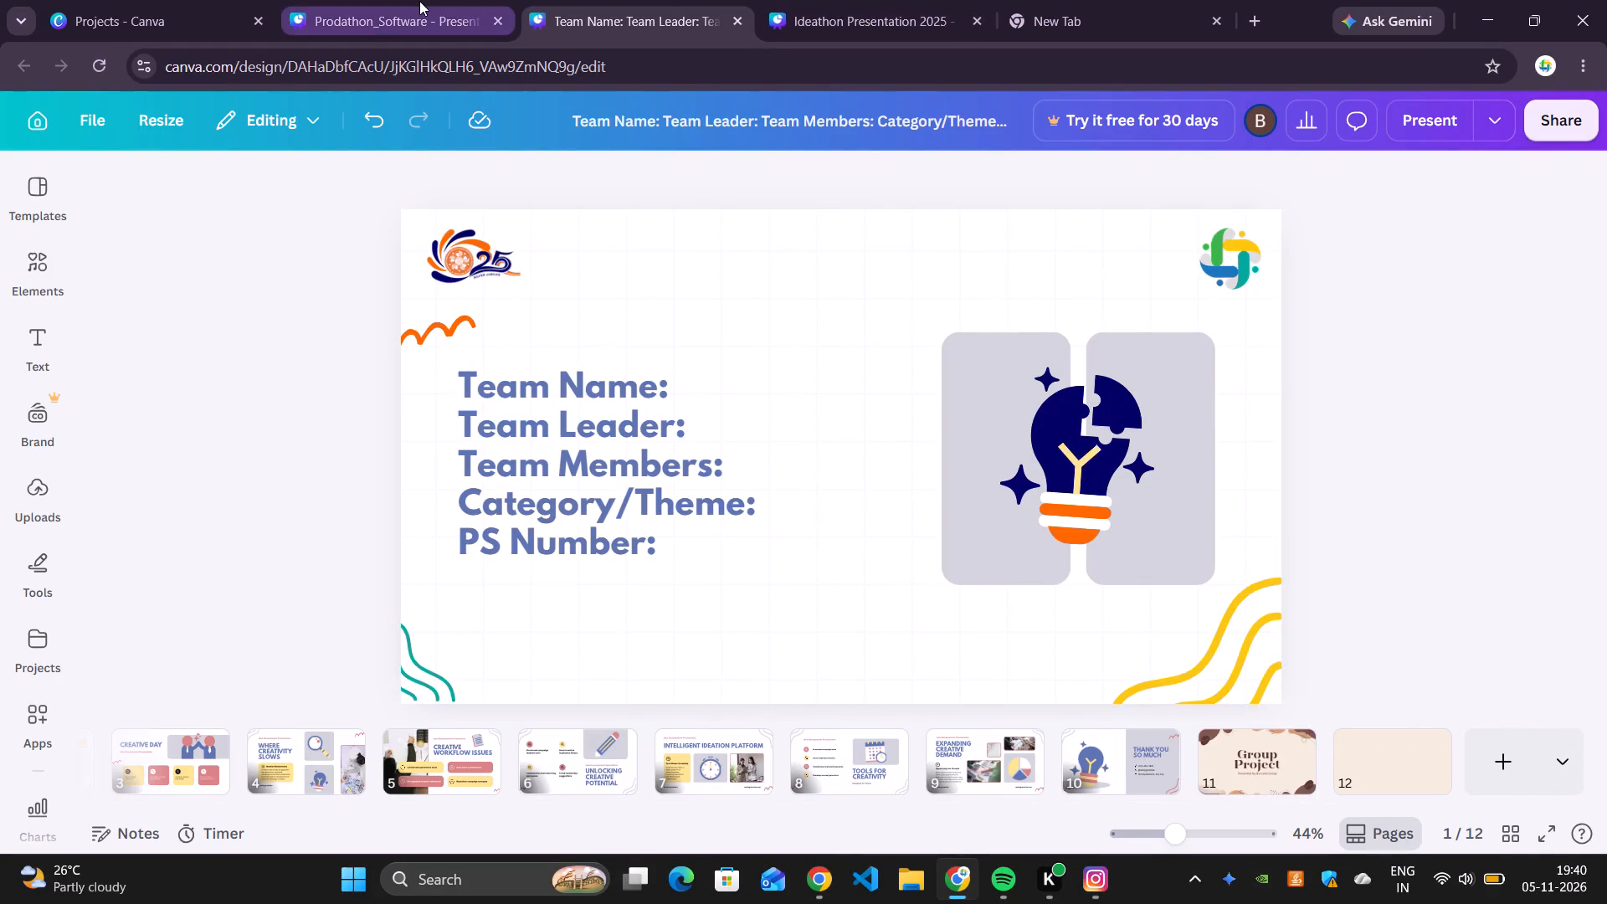
left_click(419, 1)
left_click(926, 0)
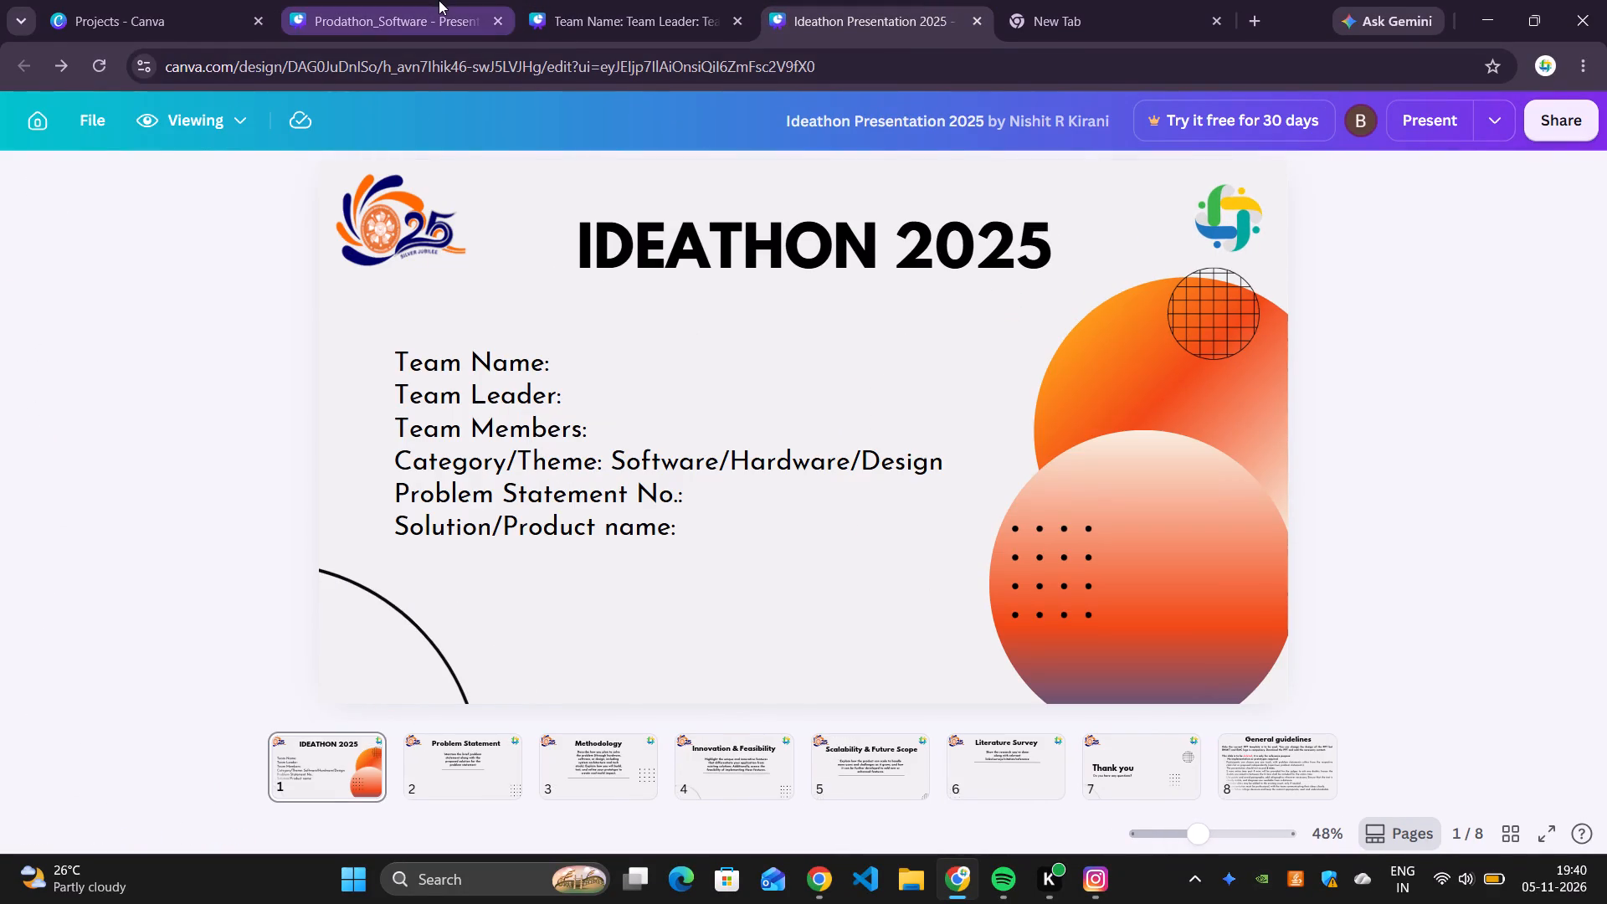
left_click(439, 0)
left_click(276, 331)
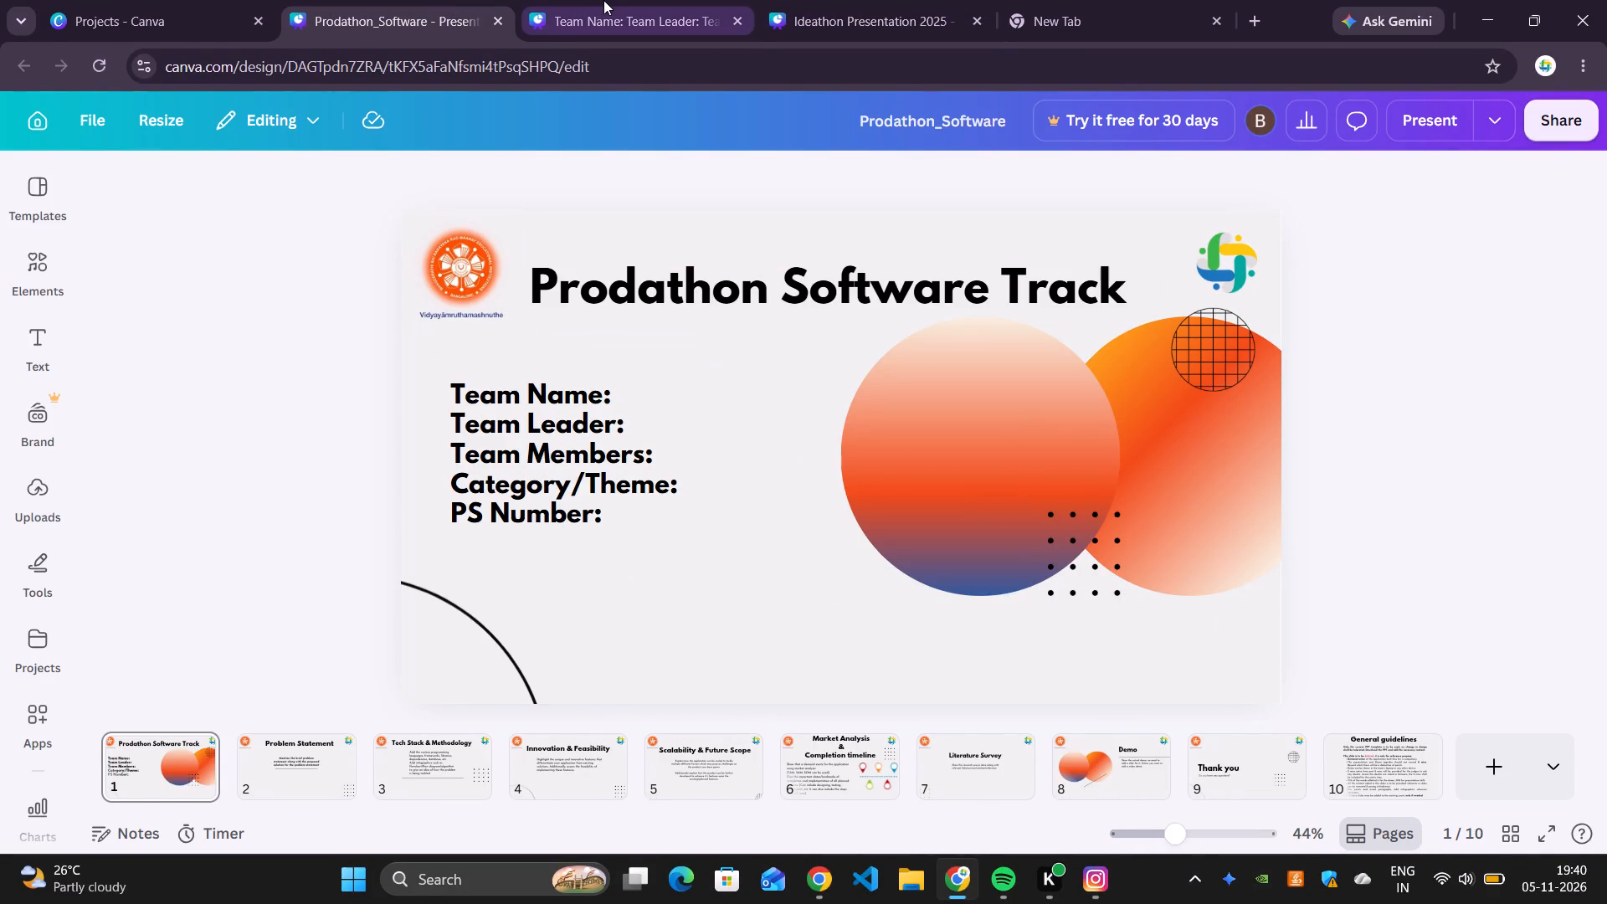
left_click_drag(603, 0, 603, 23)
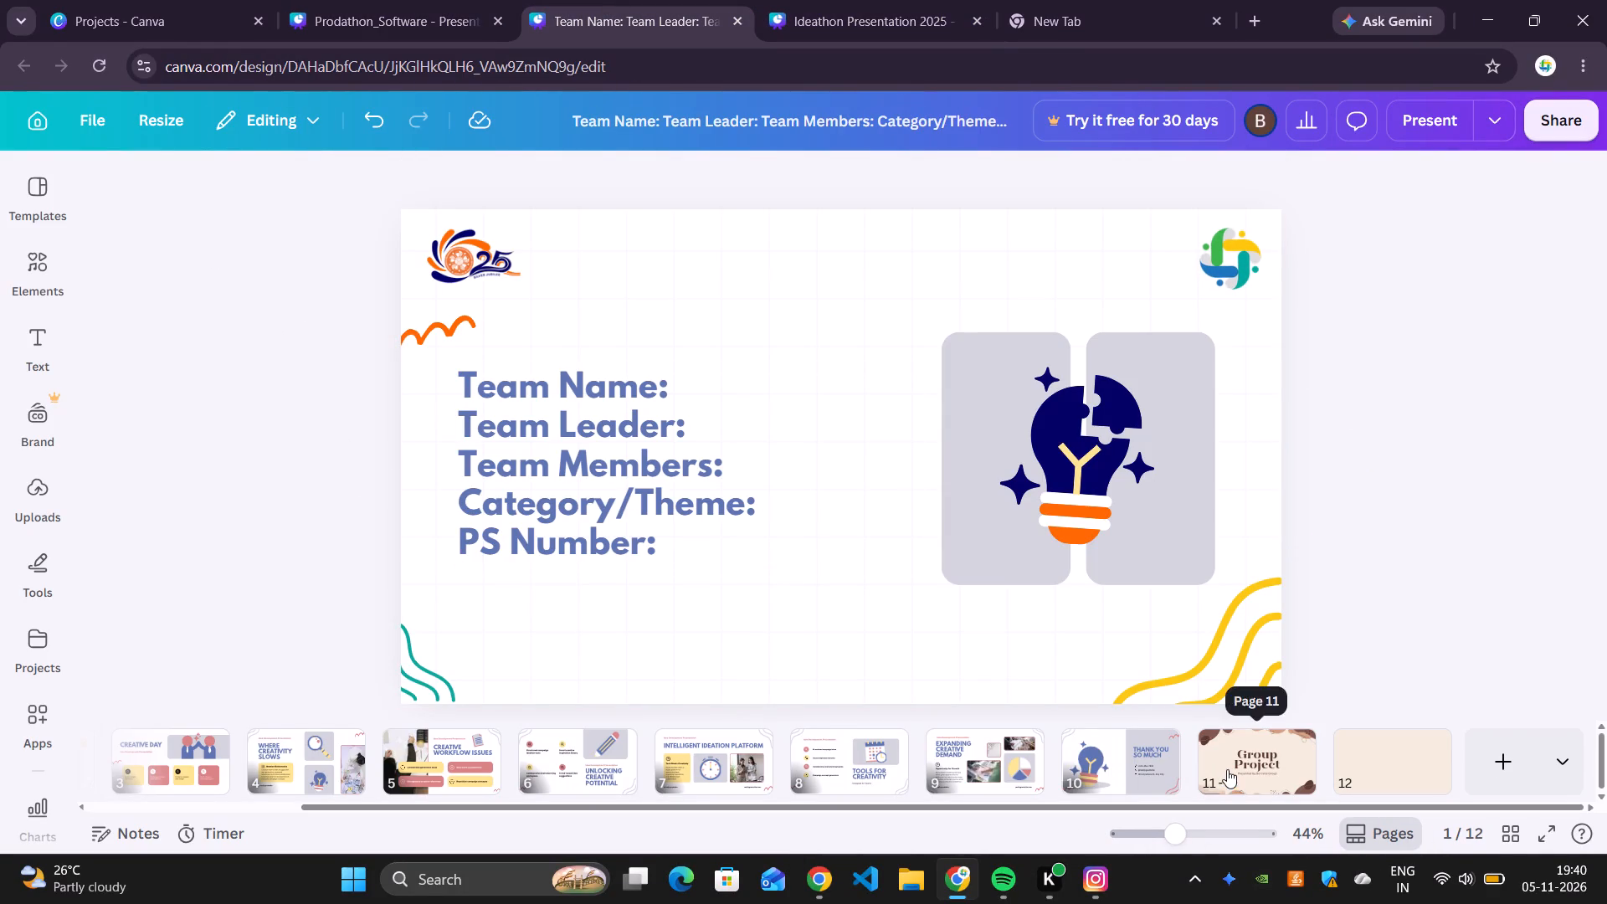
right_click(1227, 769)
left_click(218, 521)
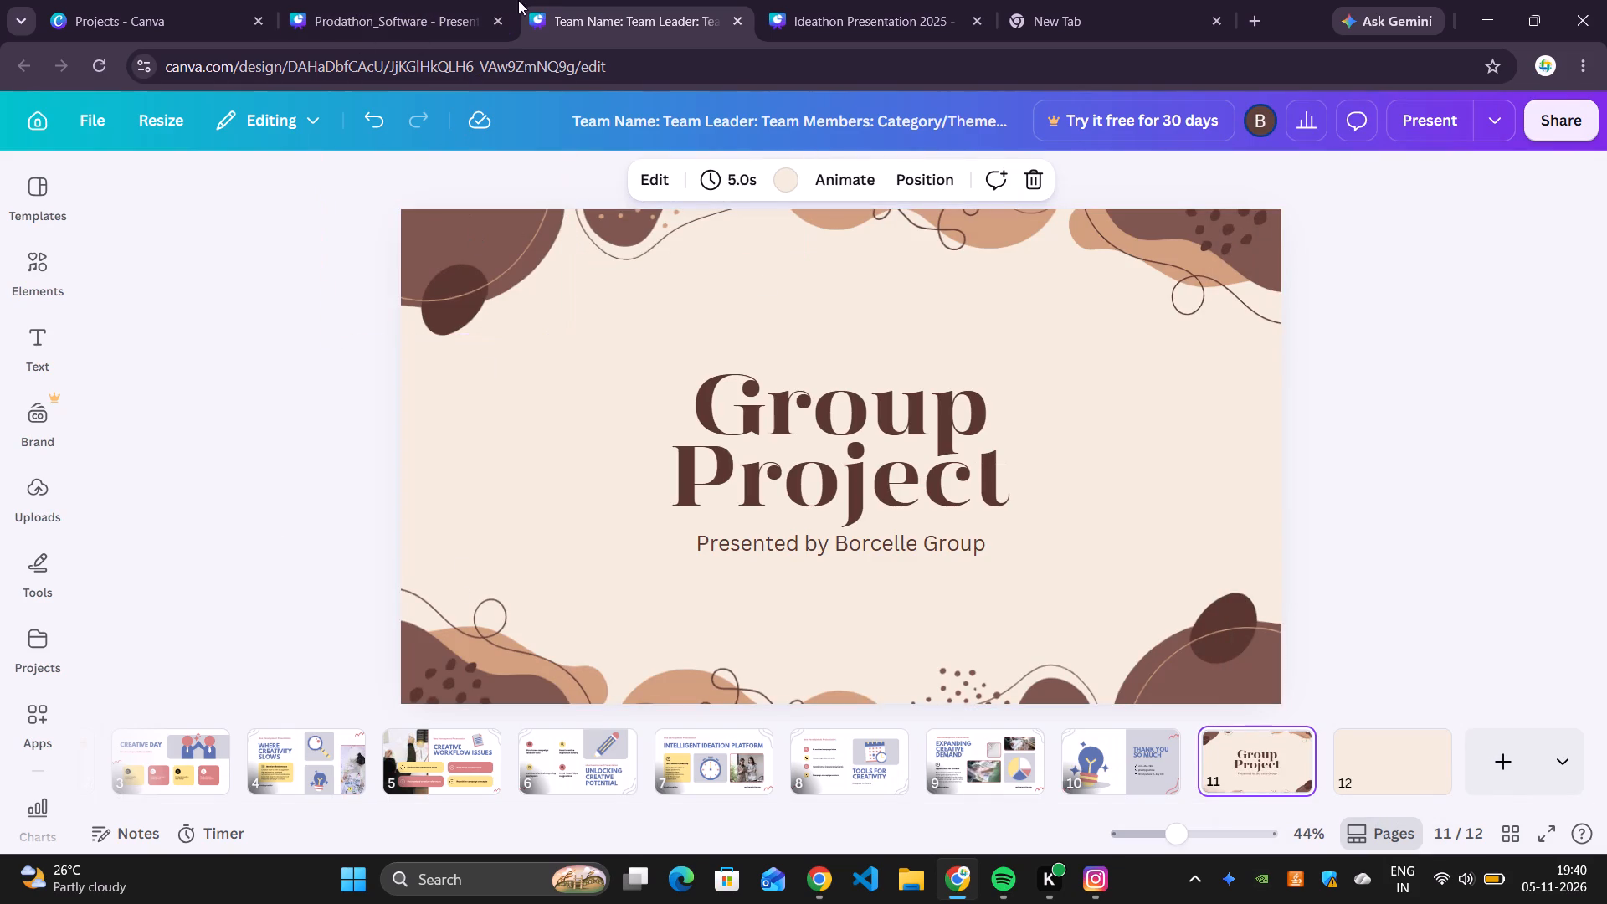
left_click(458, 0)
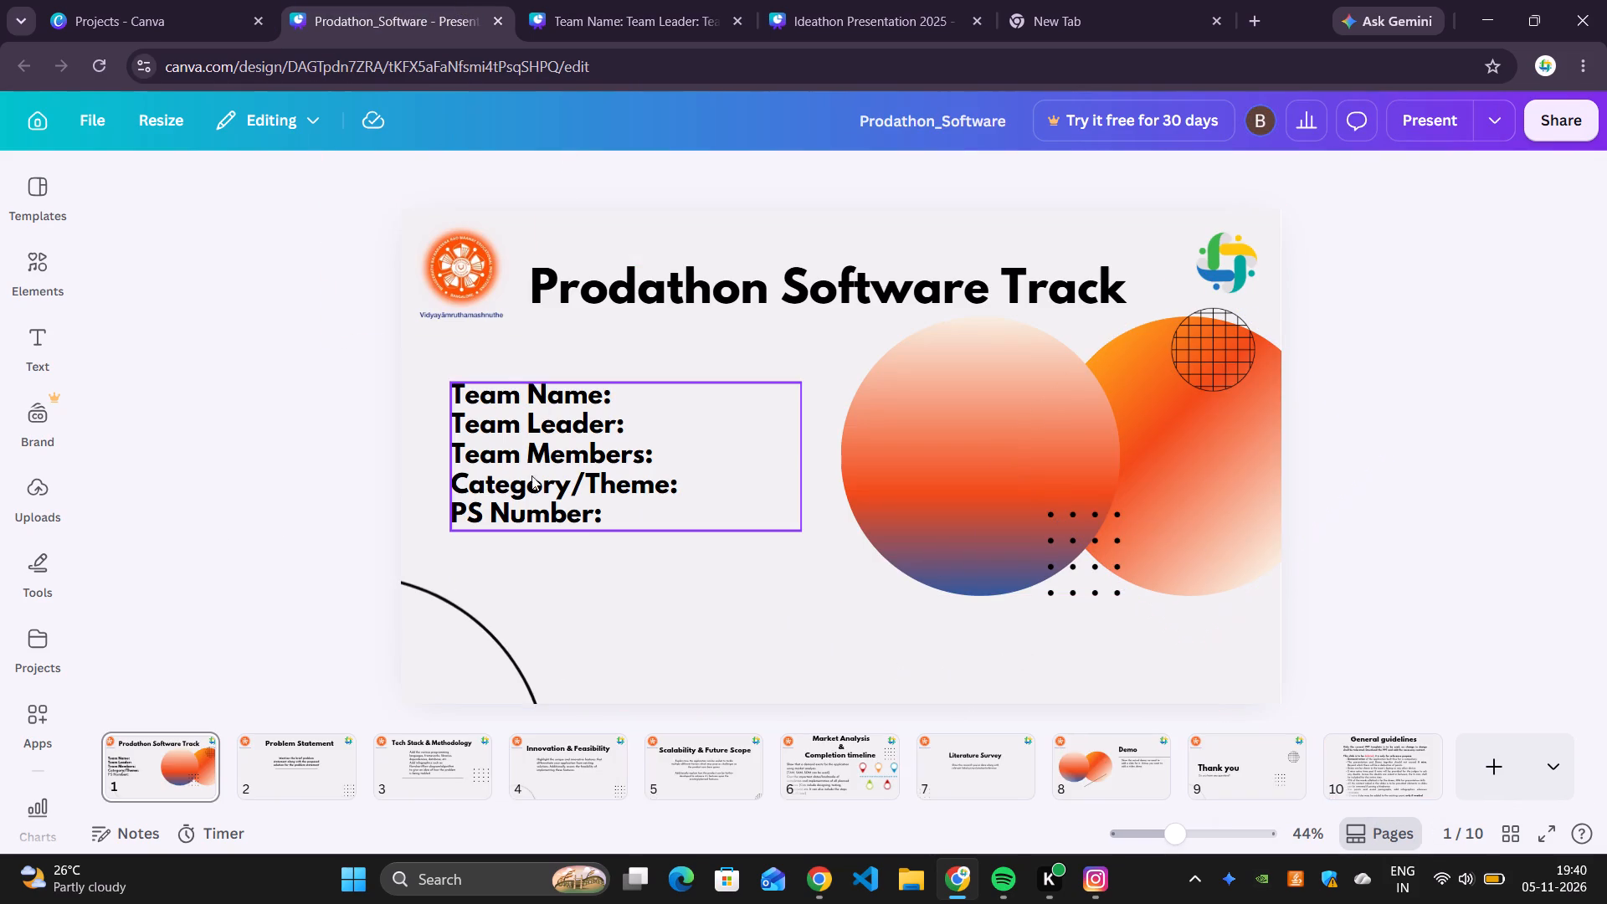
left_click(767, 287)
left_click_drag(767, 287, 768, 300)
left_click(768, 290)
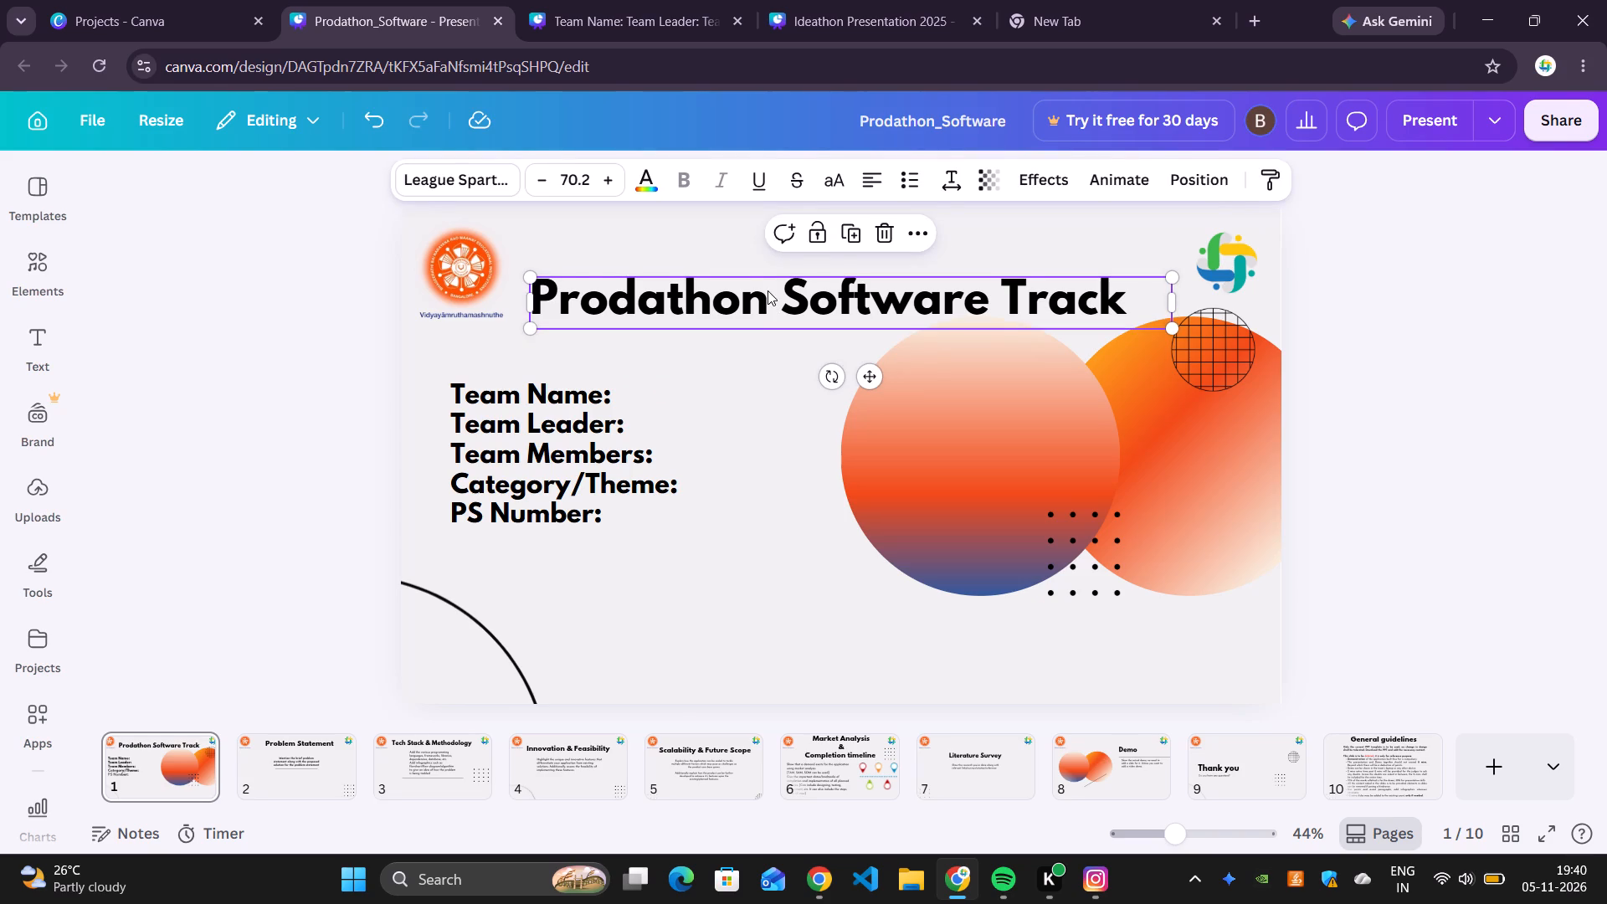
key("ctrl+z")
Replace the first word of the page 1 title with "Ideathon" so it reads "Ideathon Software Track".
left_click(764, 285)
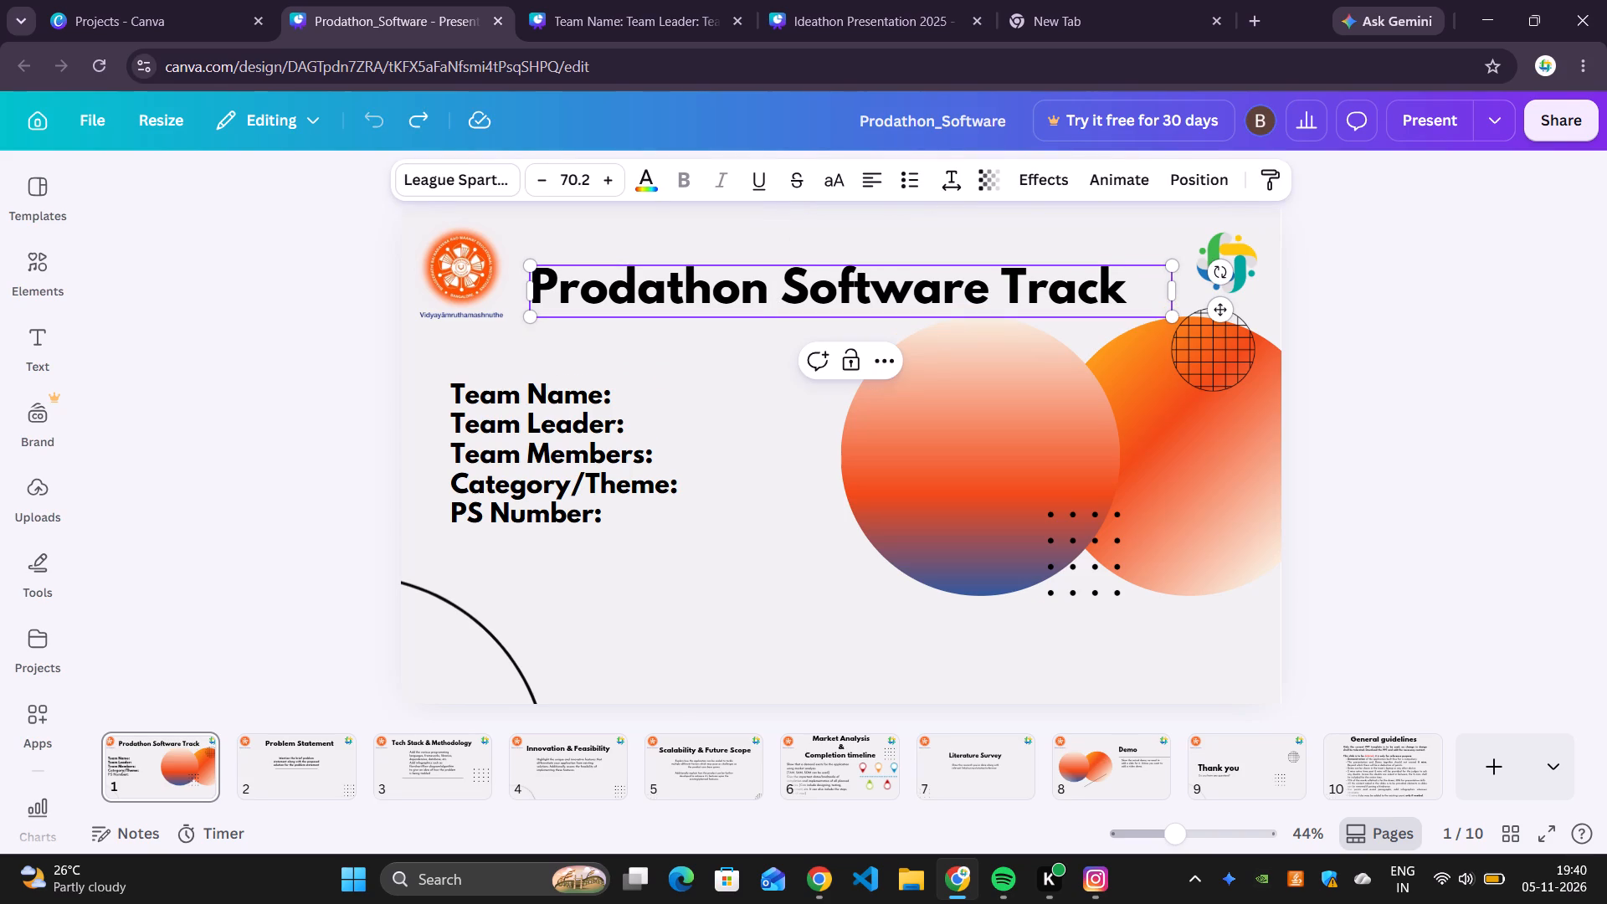
key("BackSpace")
key("BackSpace")
key("BackSpace")
key("BackSpace")
key("BackSpace")
key("BackSpace")
key("BackSpace")
key("BackSpace")
key("BackSpace")
type("Ideathon")
left_click(1323, 419)
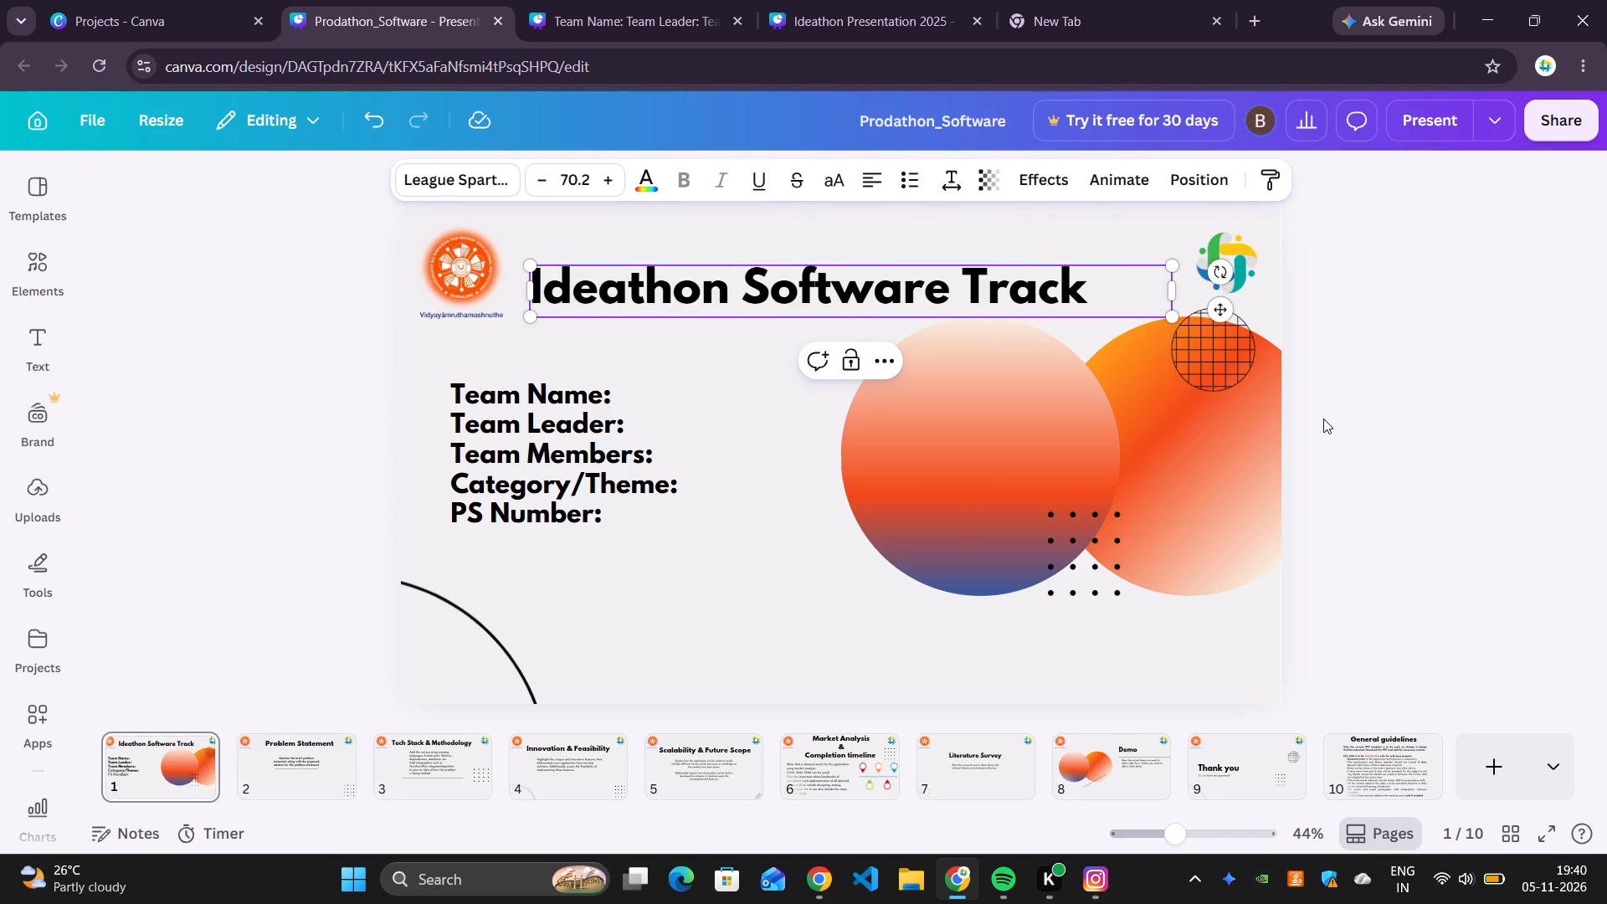
Narrow the page 1 title's text box to fit closely around "Ideathon Software Track".
left_click(955, 294)
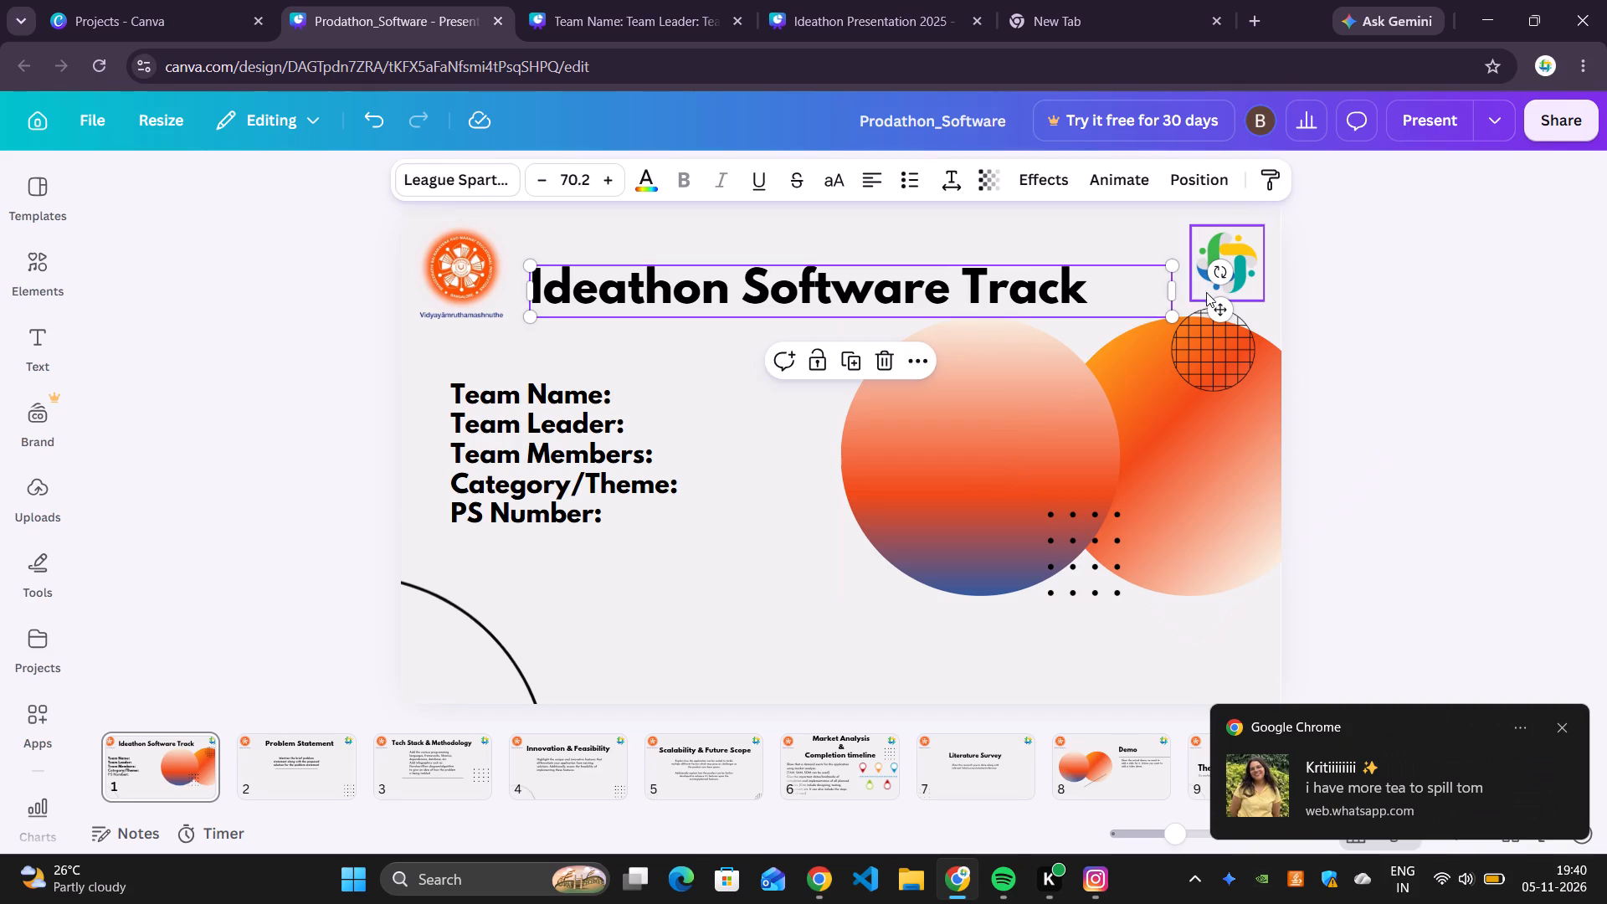
left_click(1160, 292)
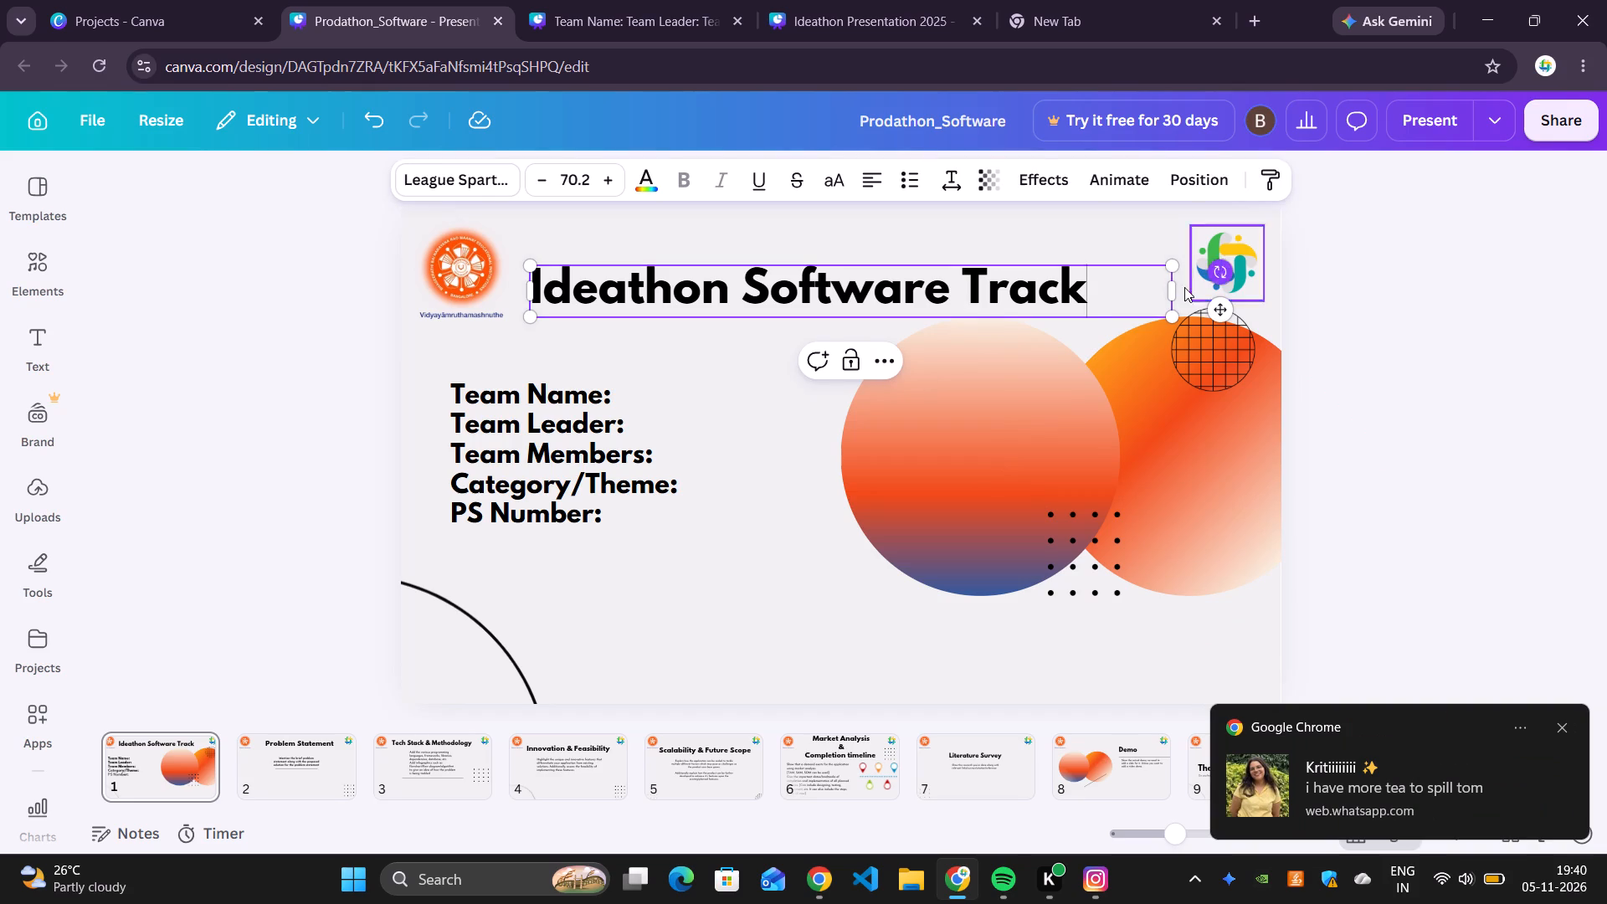
left_click_drag(1173, 290, 1094, 292)
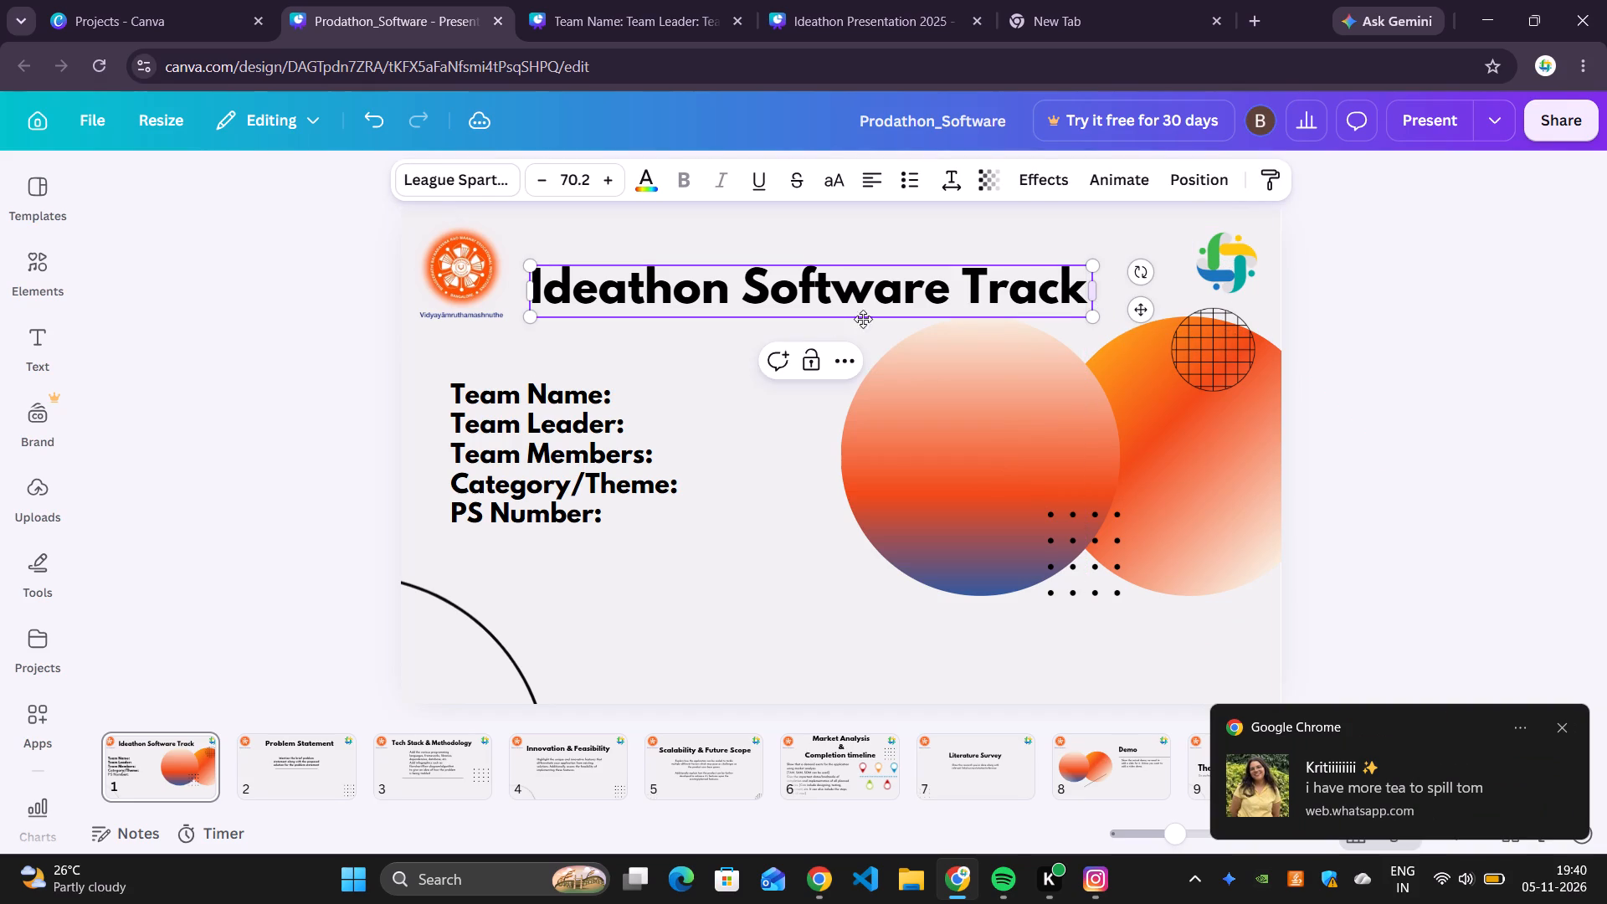
Reposition the page 1 title "Ideathon Software Track" so it sits centred between the two logos at the top of the slide.
left_click(716, 345)
left_click_drag(744, 283, 787, 285)
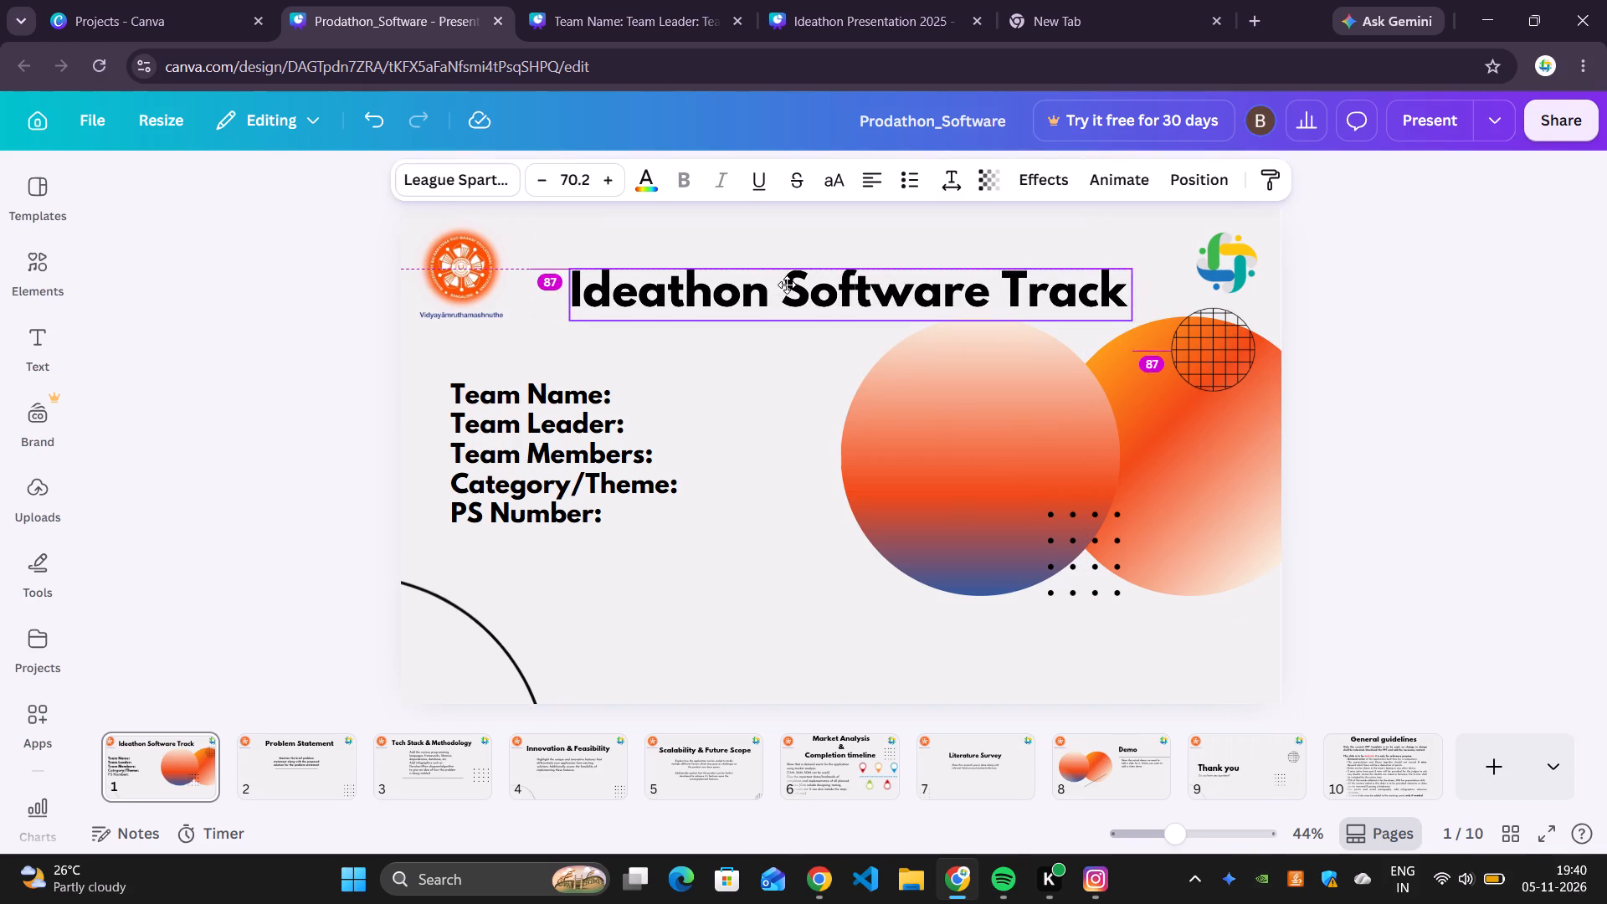
left_click_drag(787, 285, 784, 275)
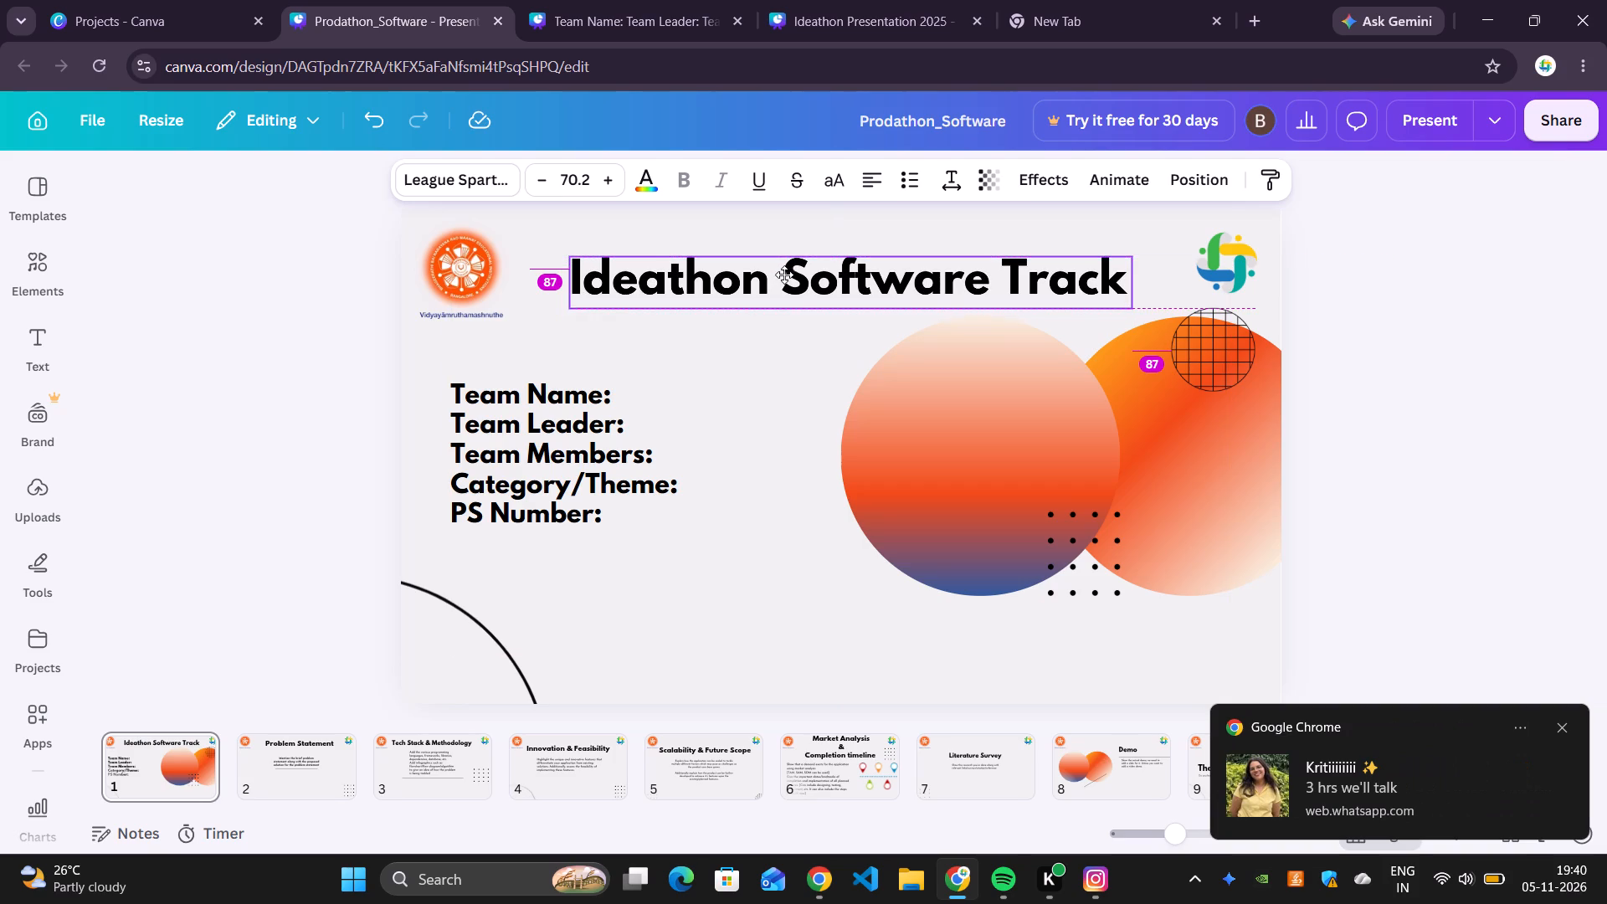
left_click_drag(784, 275, 793, 270)
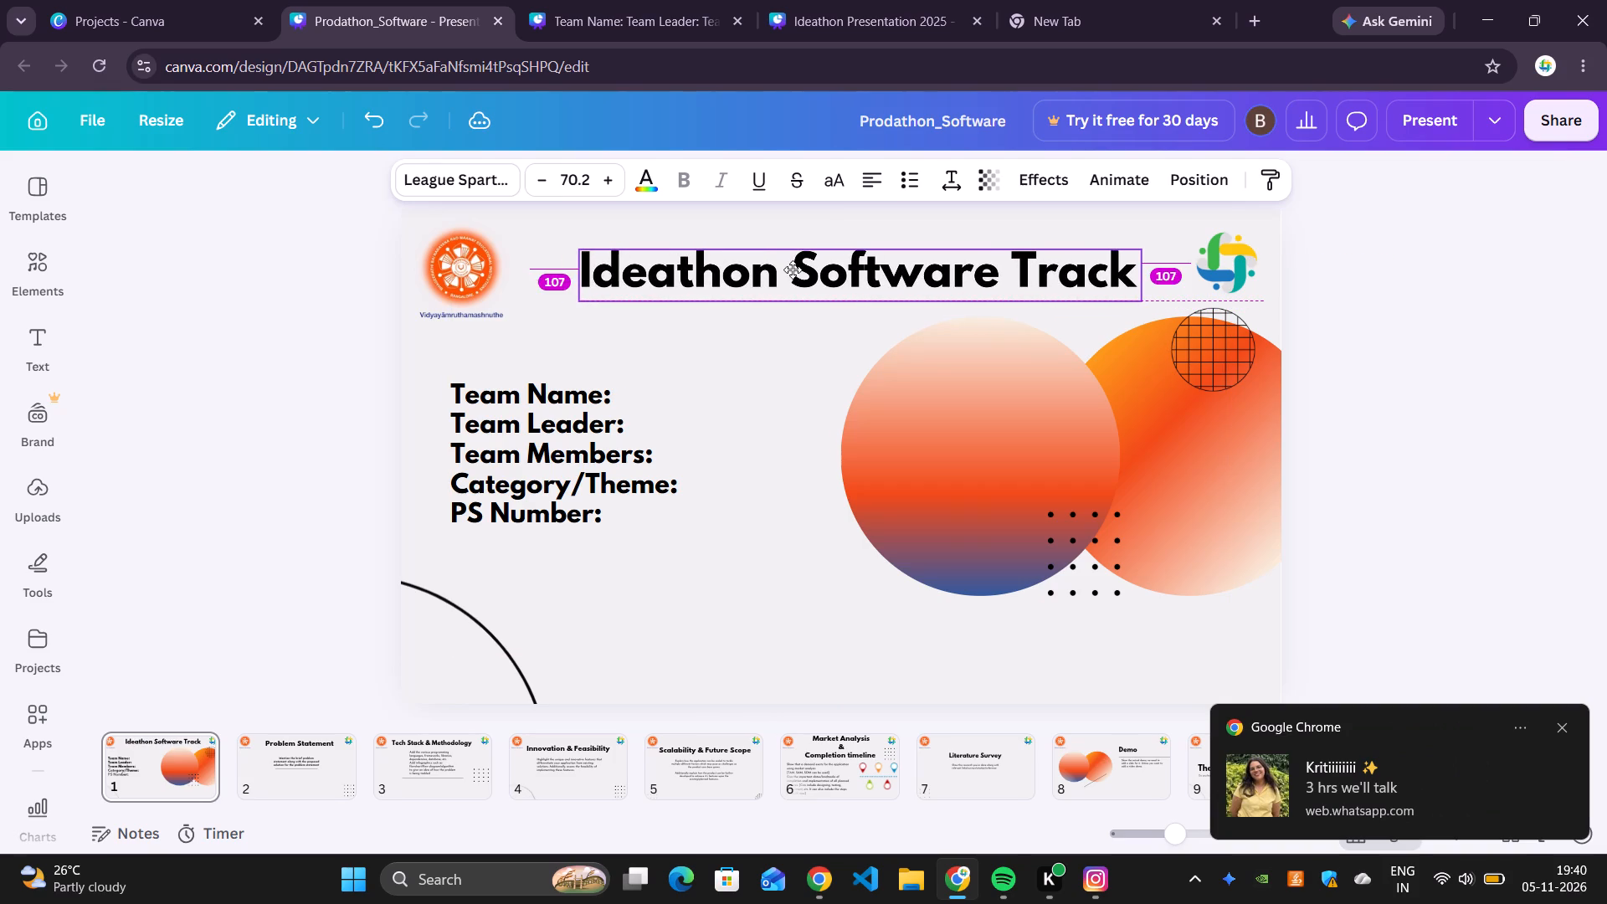
left_click_drag(793, 270, 773, 270)
left_click(1476, 393)
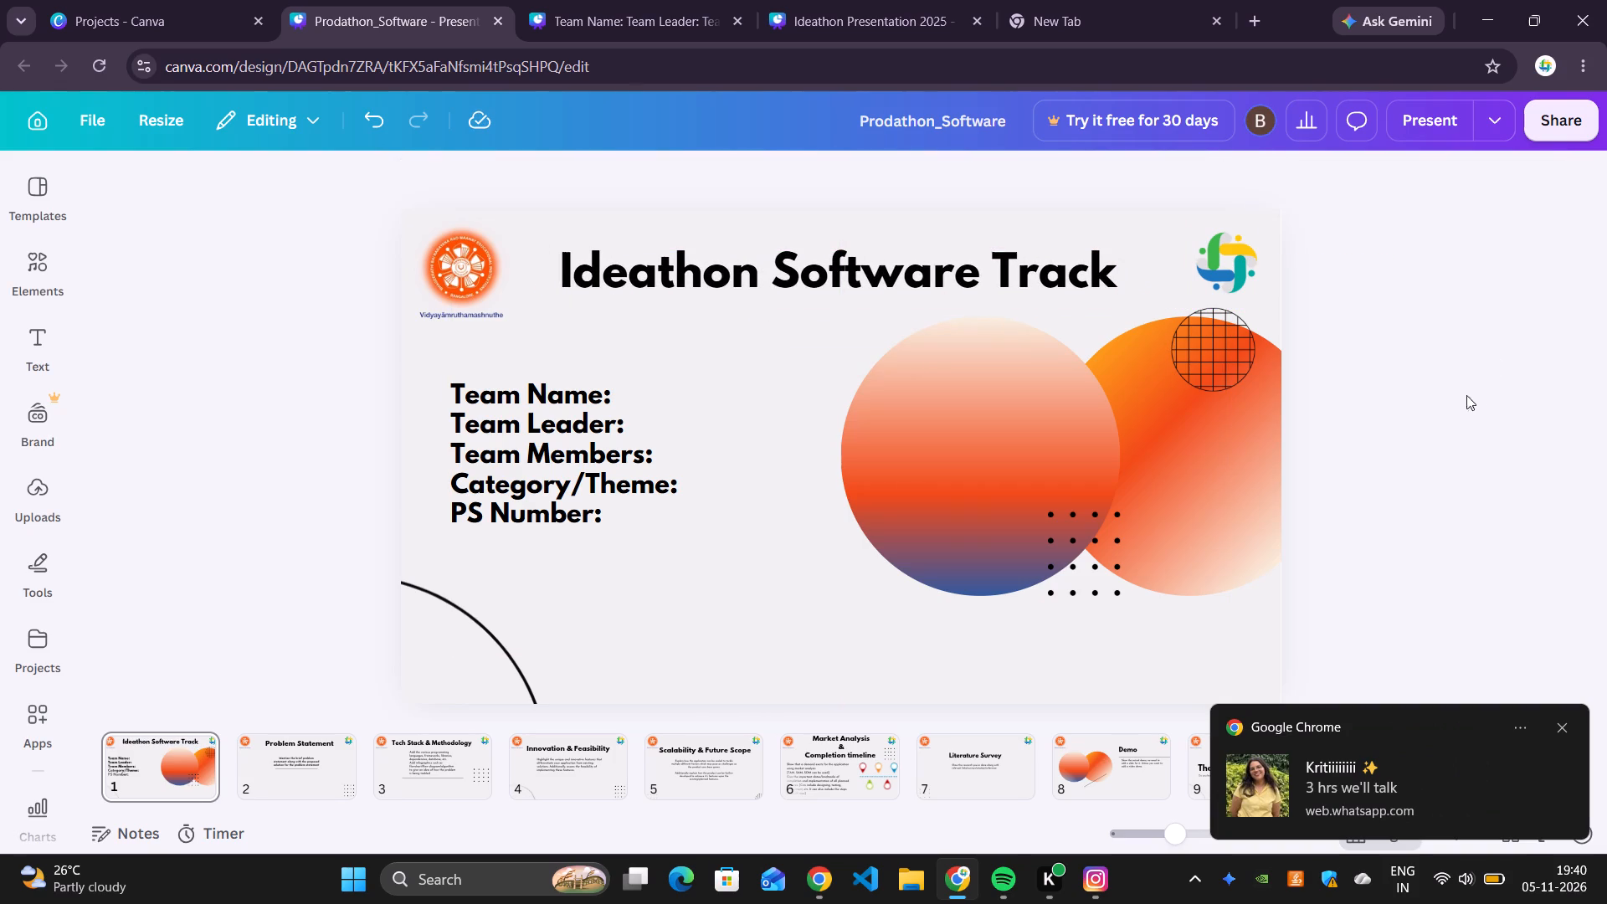
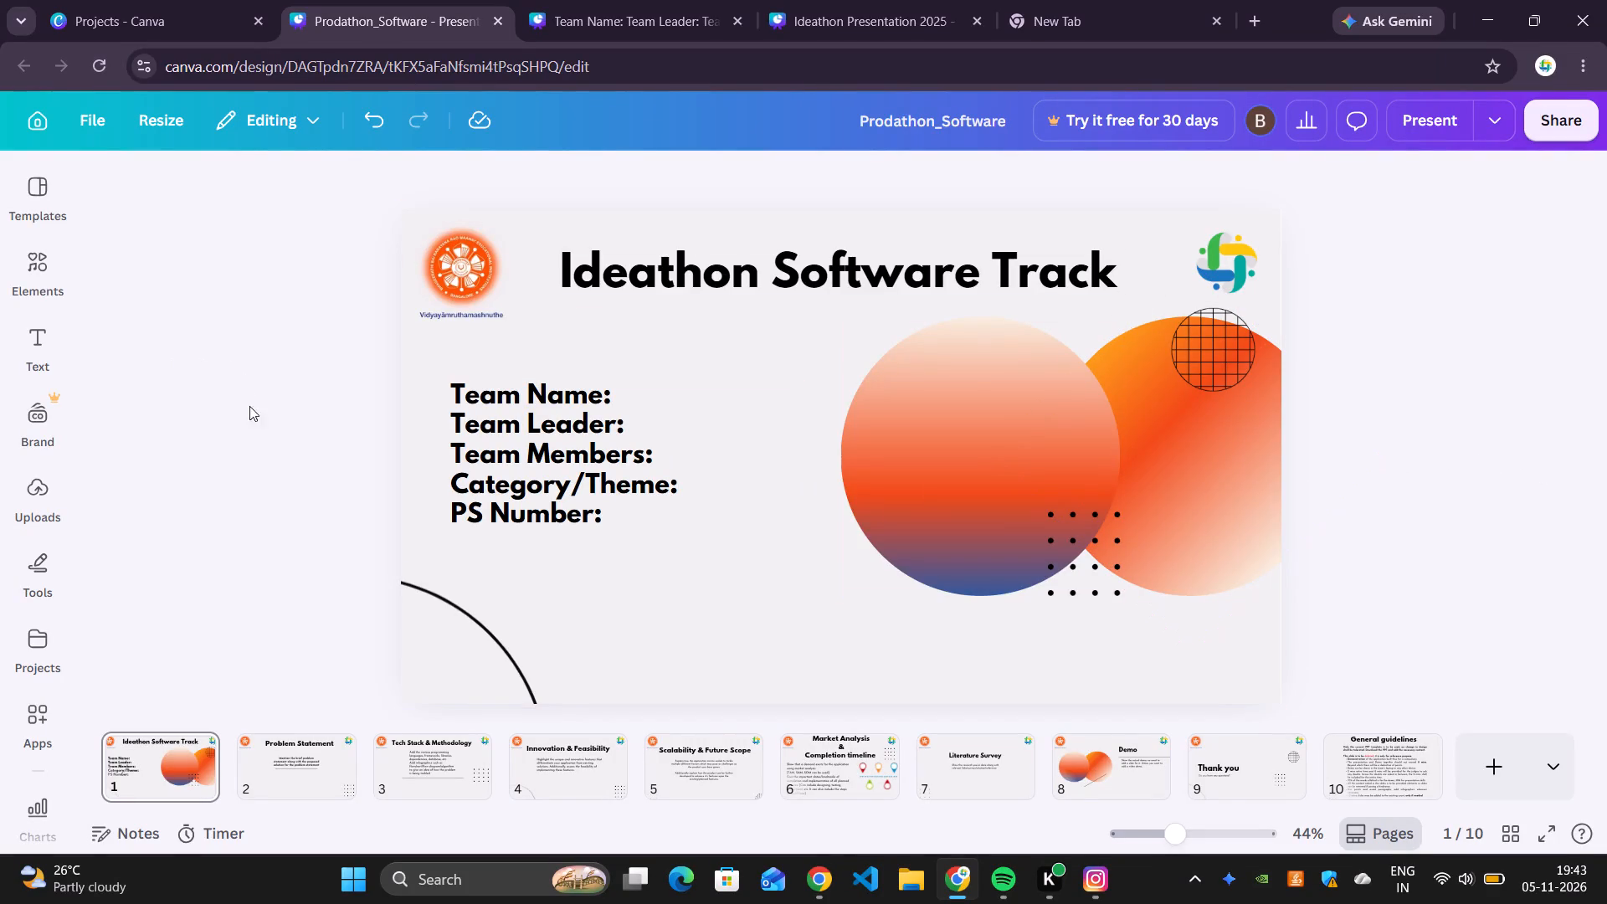
Look through the team-details and Ideathon Presentation 2025 presentations for reference, and return to Prodathon_Software.
scroll(1293, 757, "left", 3)
scroll(1261, 770, "right", 8)
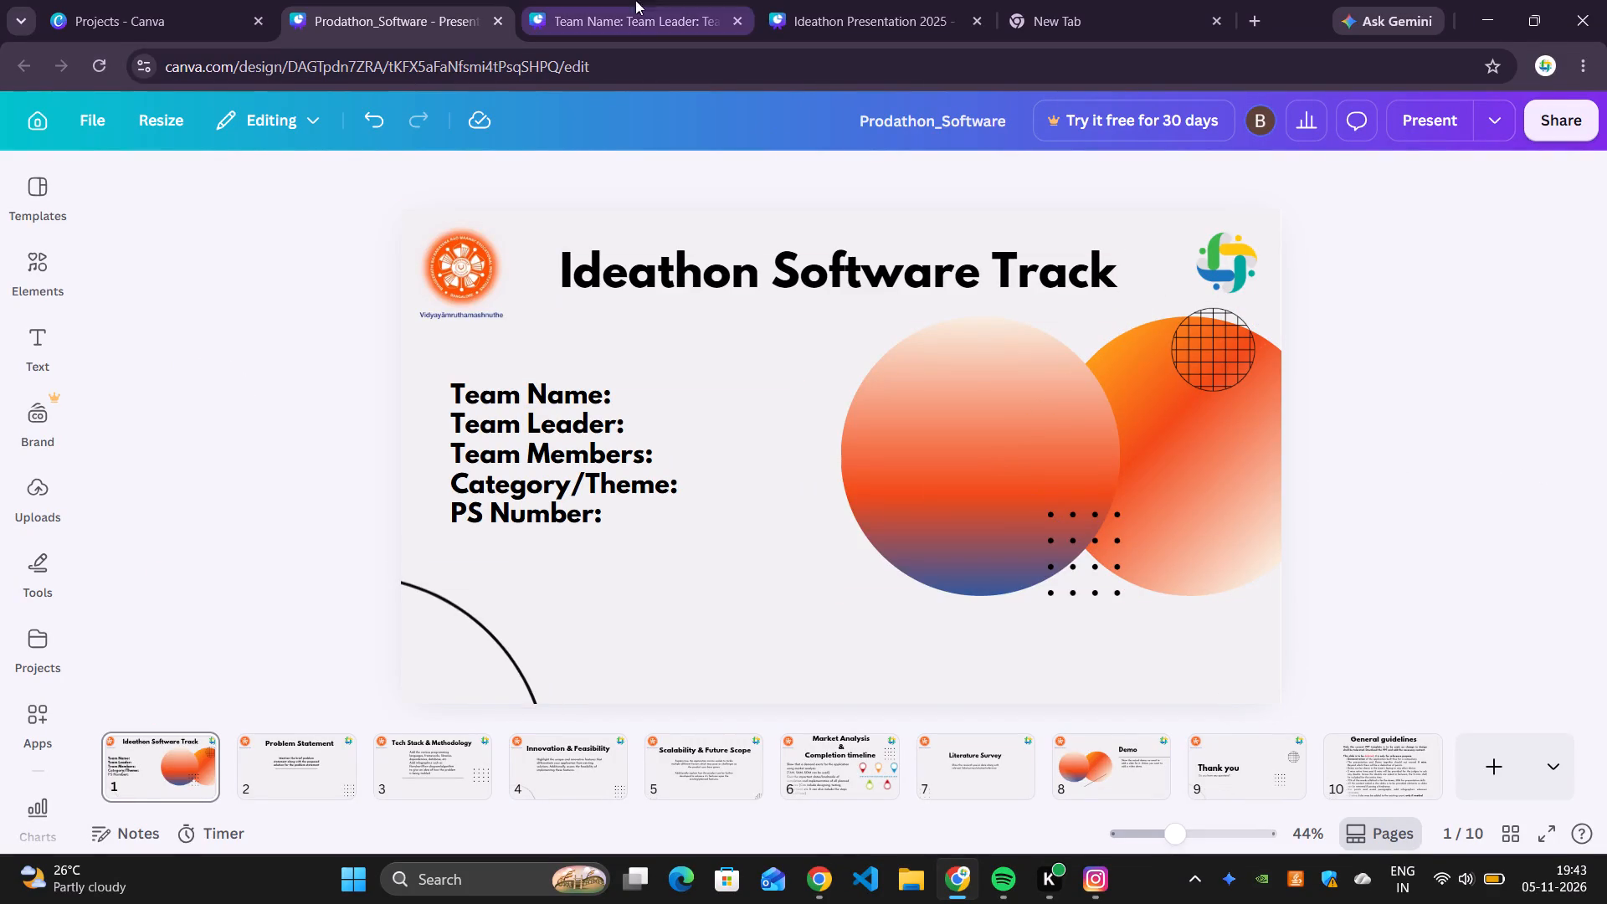
left_click(624, 0)
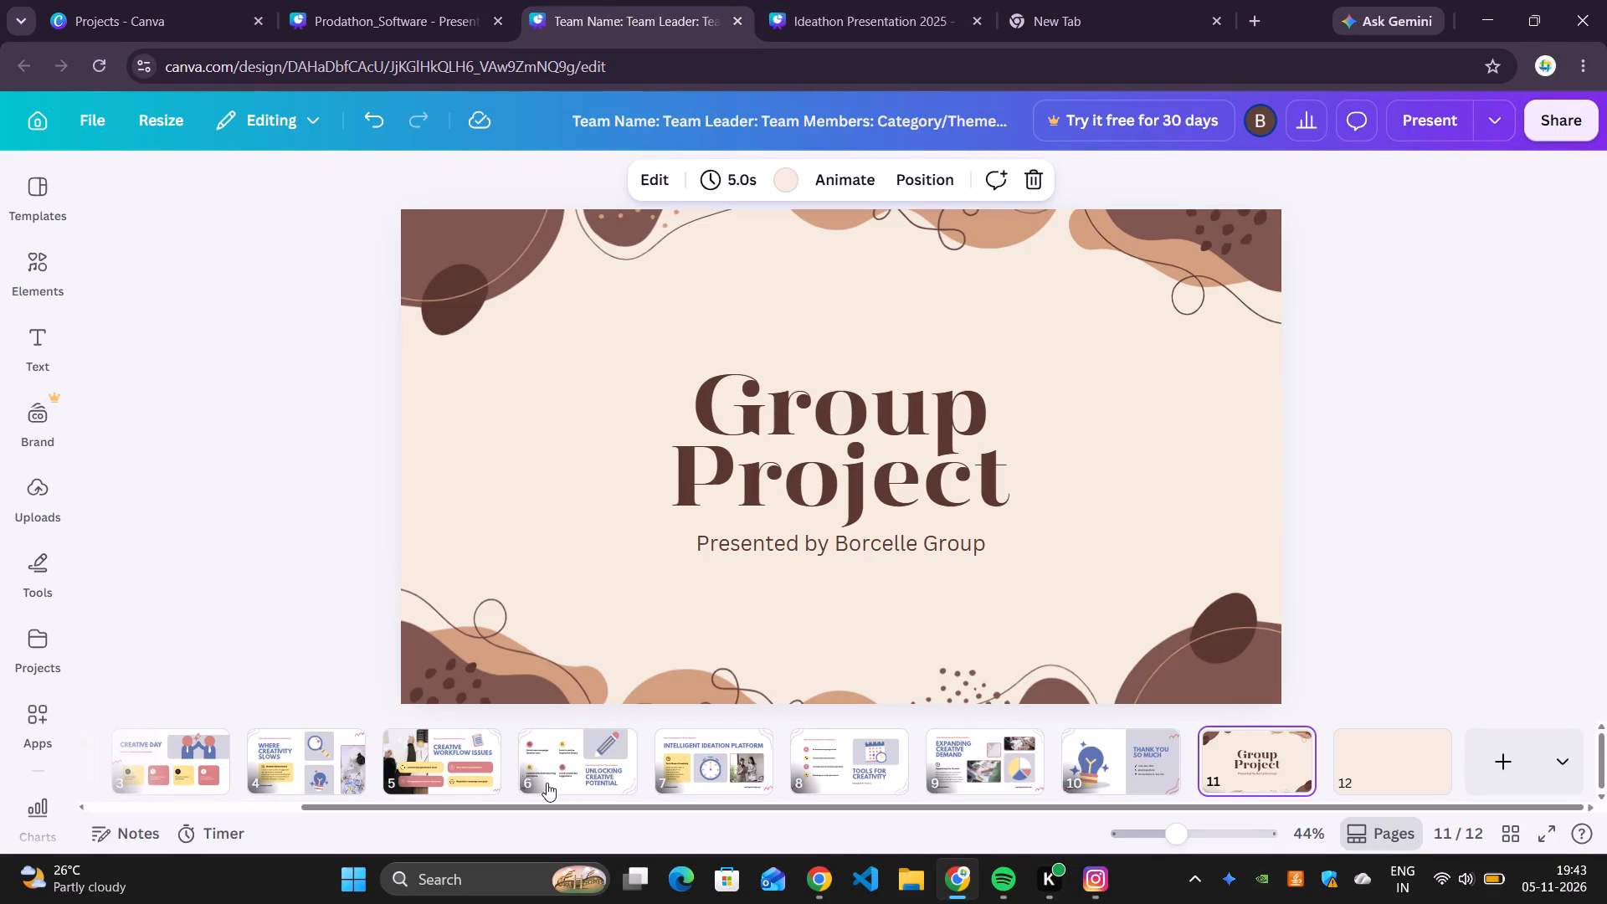
scroll(561, 776, "right", 4)
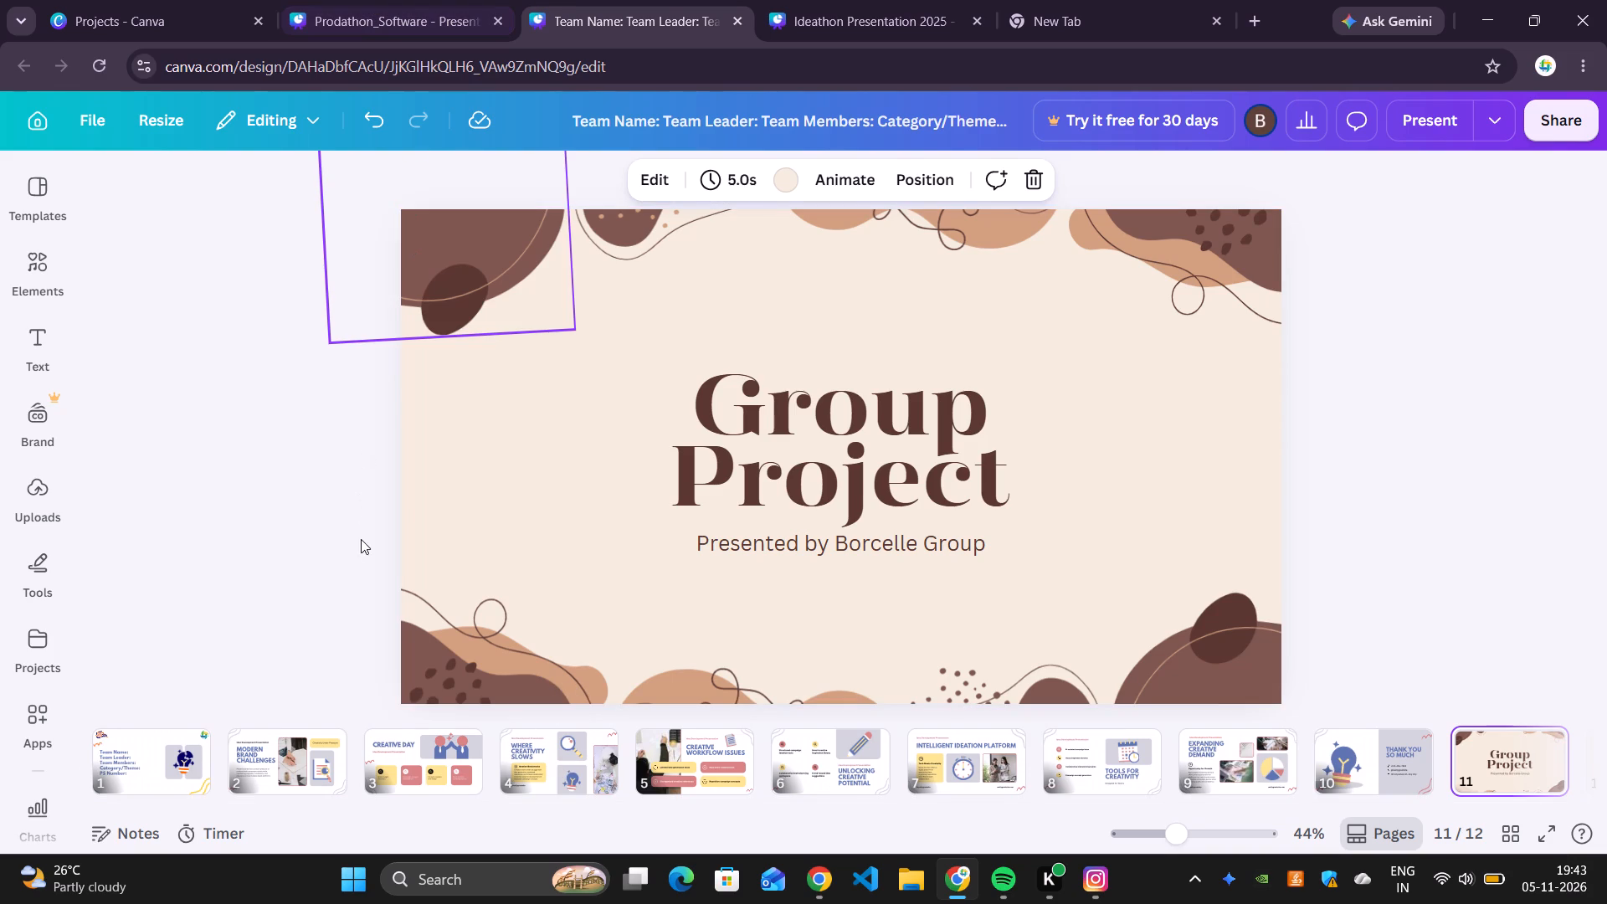
left_click(894, 0)
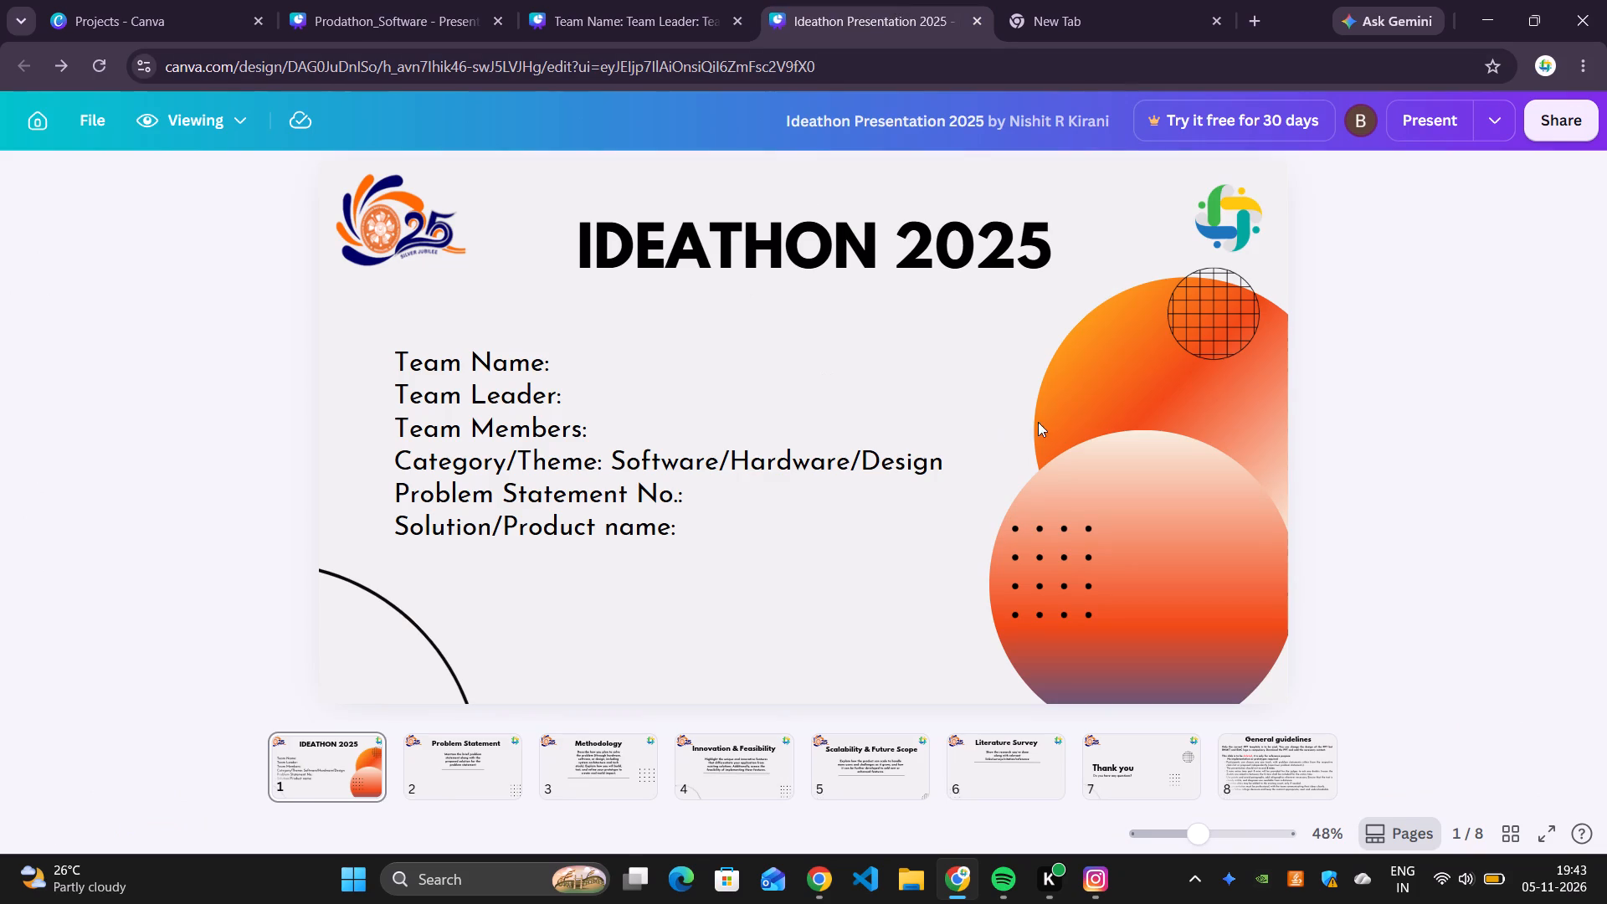
left_click_drag(358, 0, 393, 59)
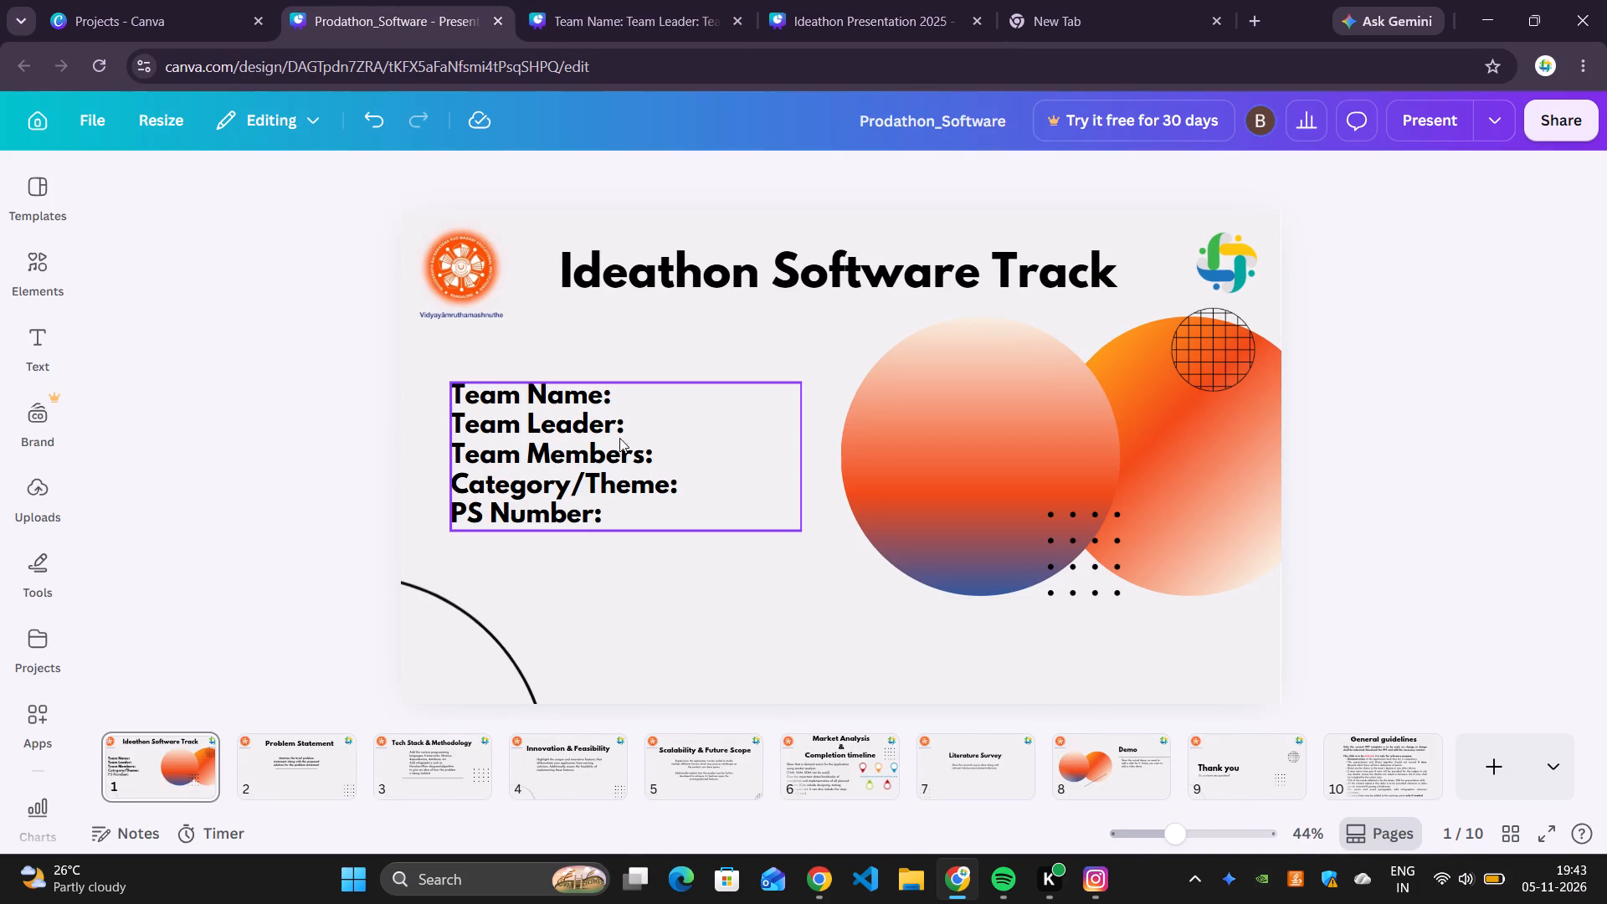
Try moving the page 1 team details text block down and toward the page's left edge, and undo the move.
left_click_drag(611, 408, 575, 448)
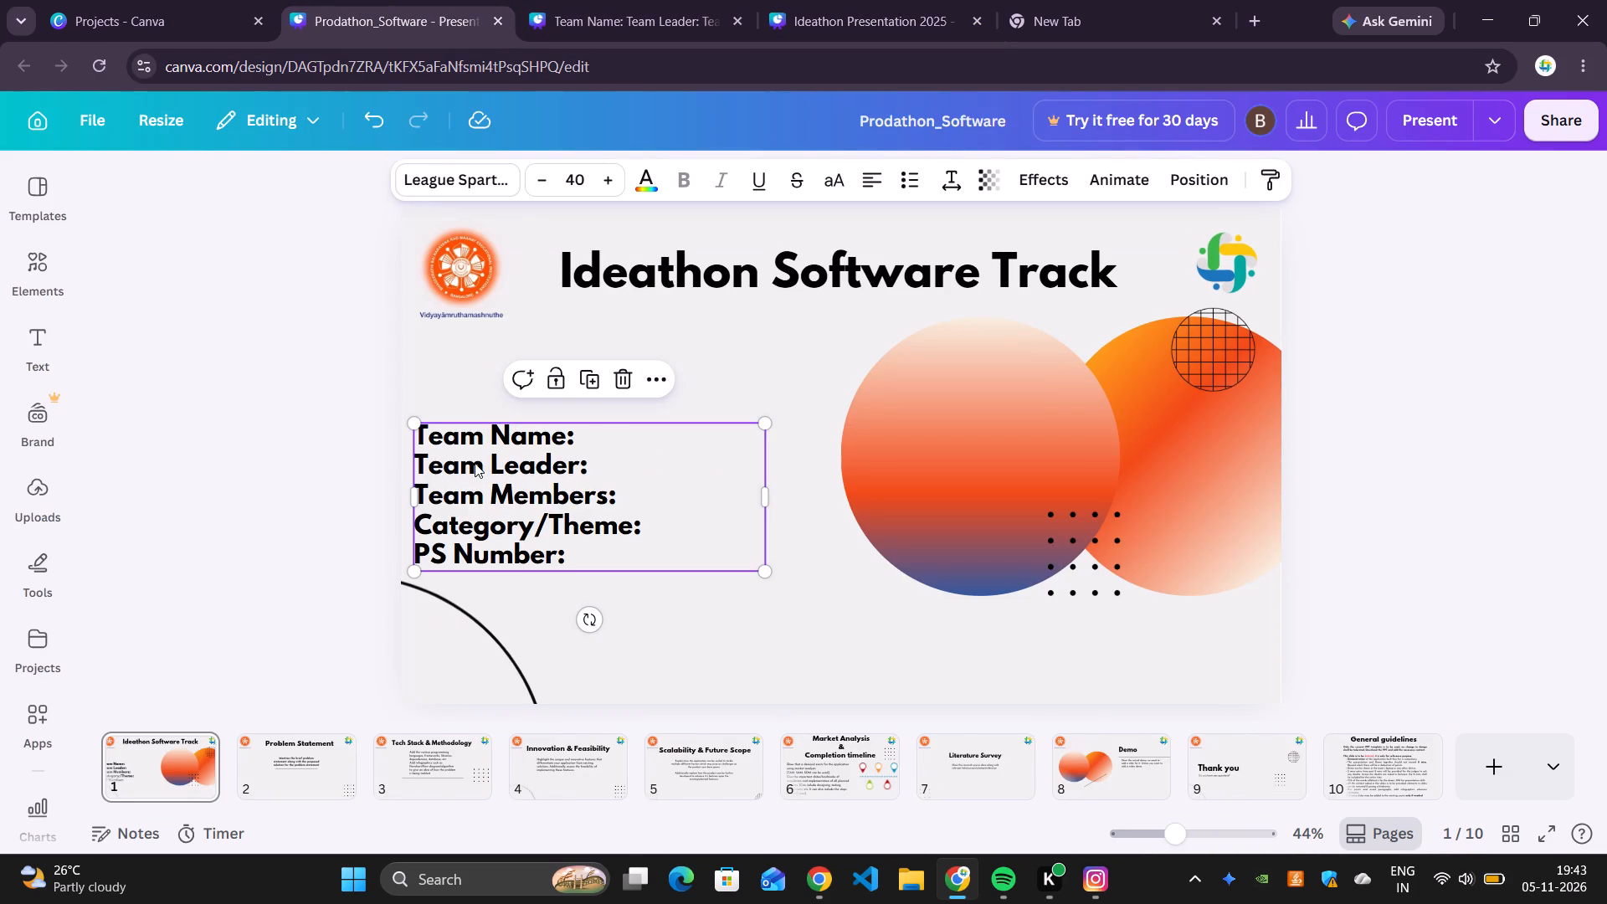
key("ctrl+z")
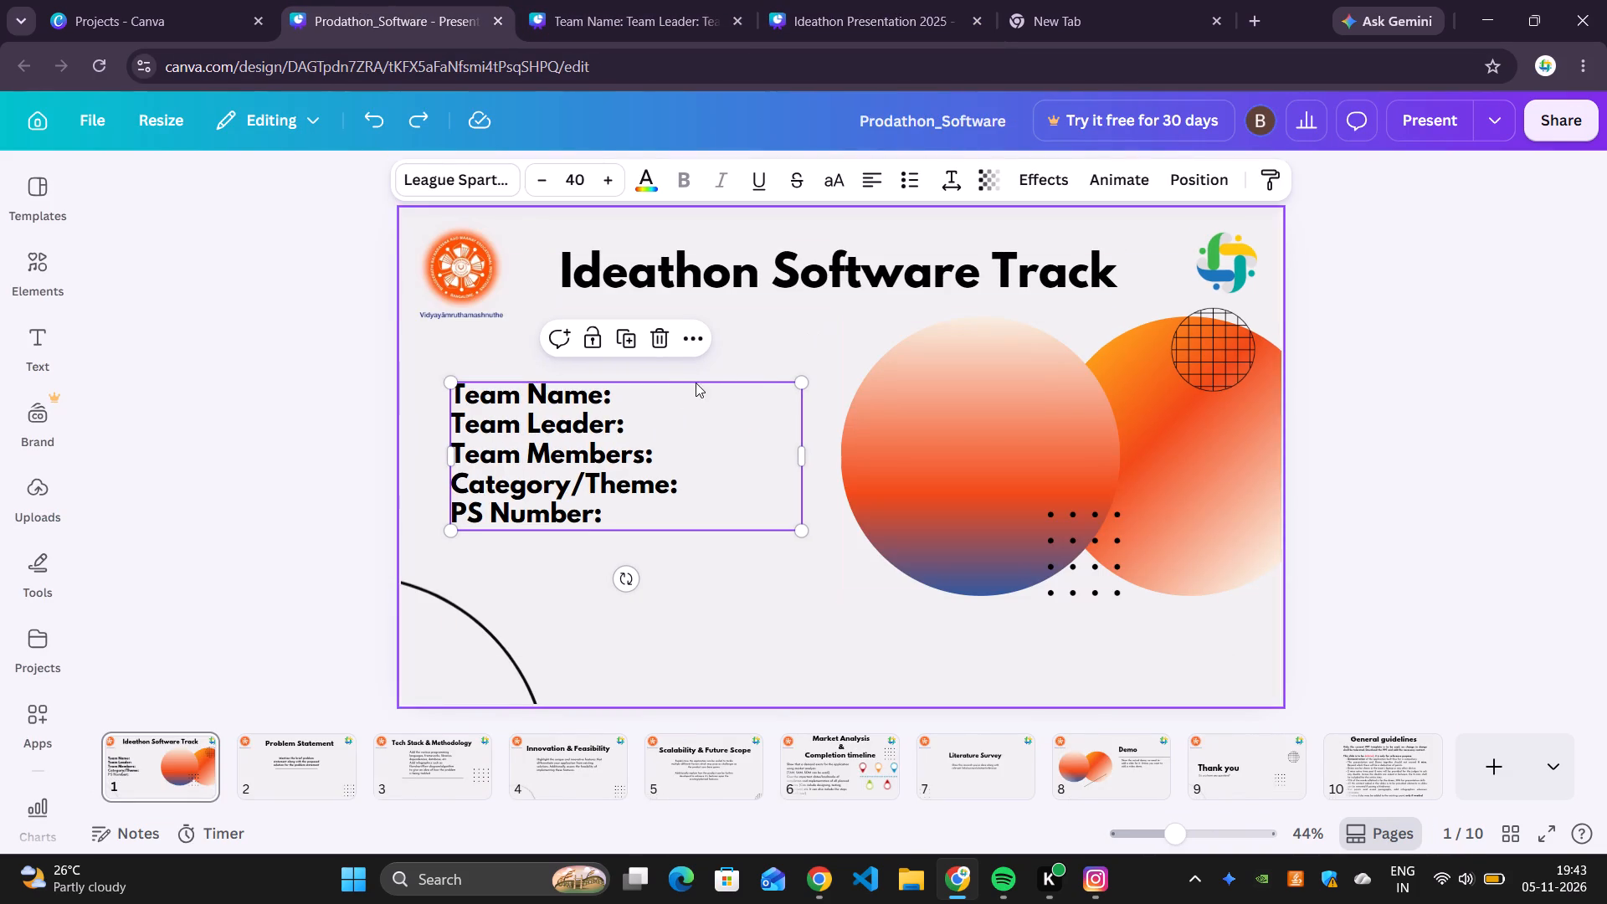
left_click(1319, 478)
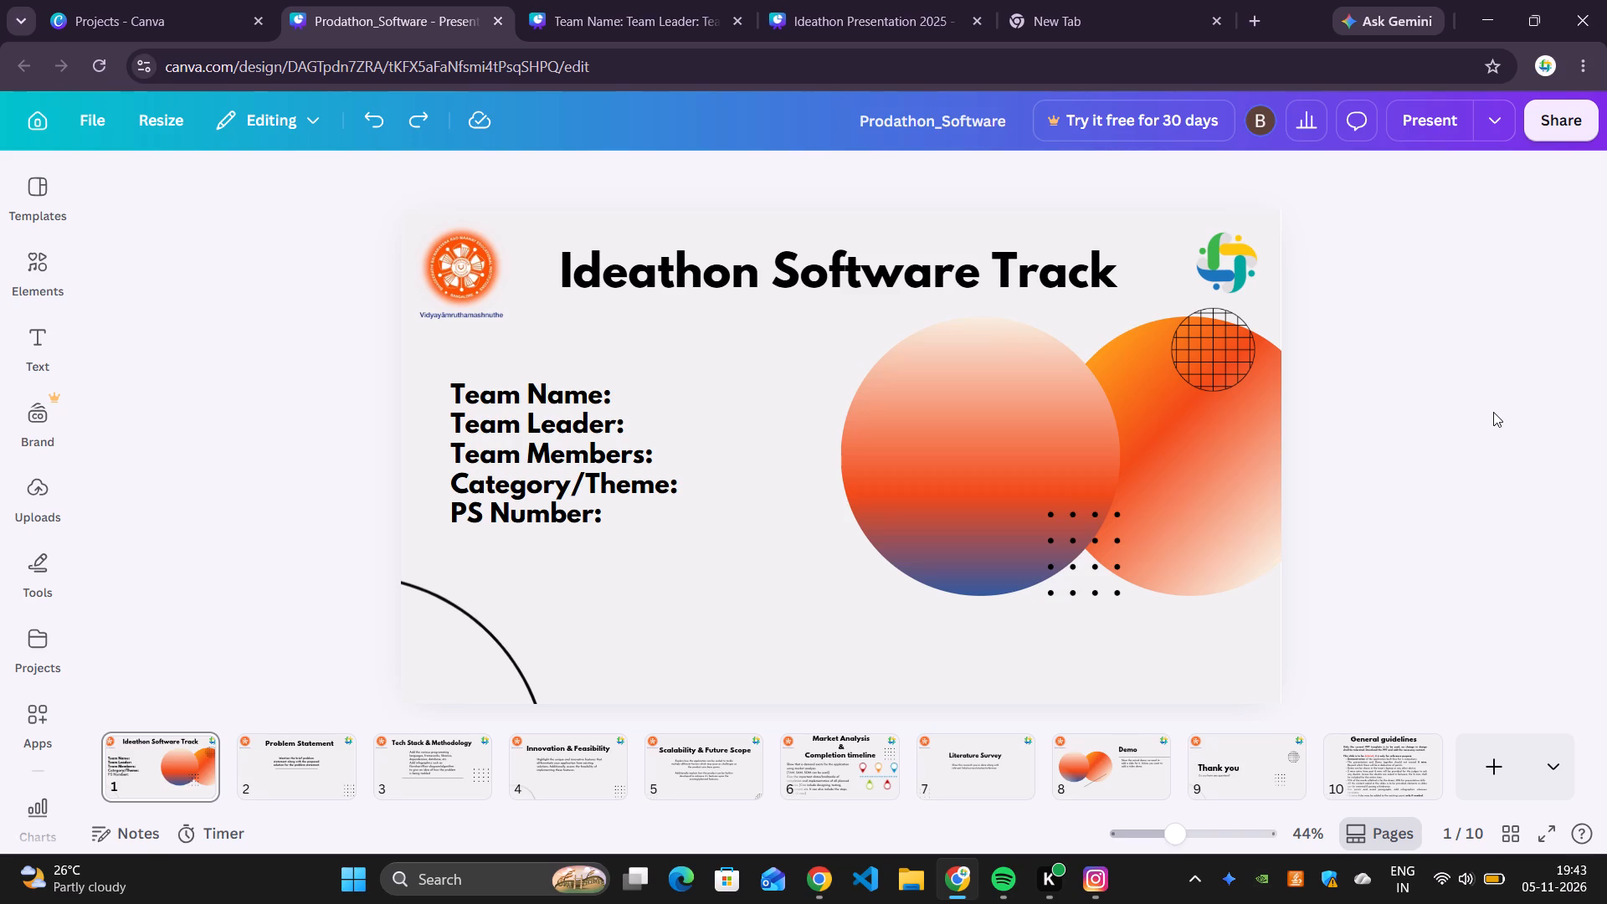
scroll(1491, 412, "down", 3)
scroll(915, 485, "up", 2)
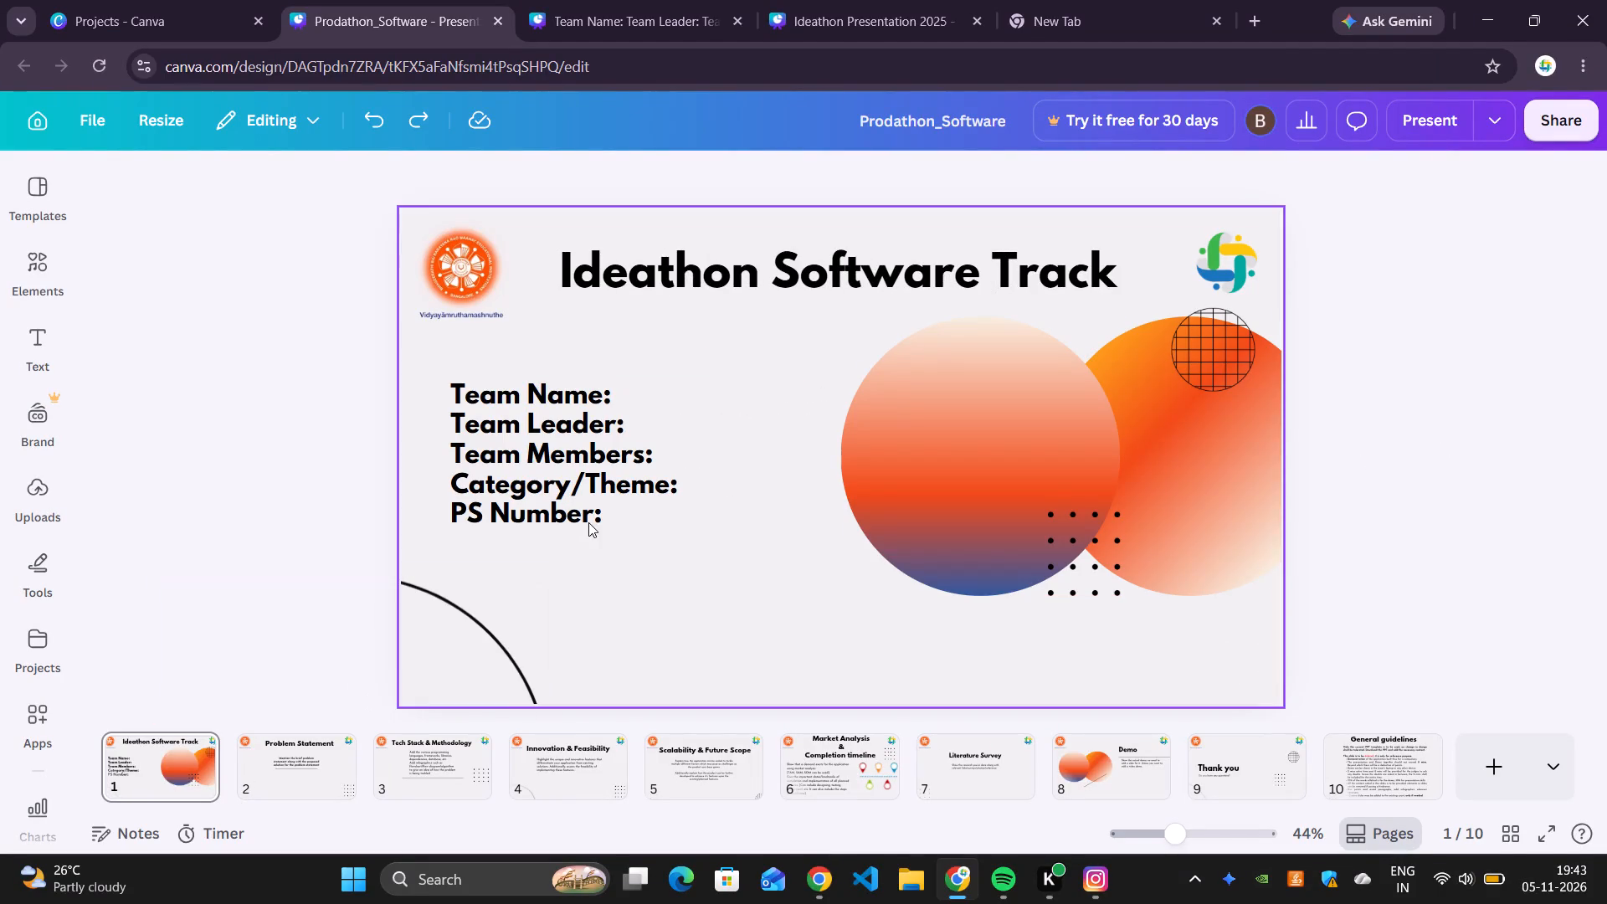
Replace the round orange logo beside the page 1 title with the "25" logo copied from page 1 of the team-details presentation.
left_click(479, 296)
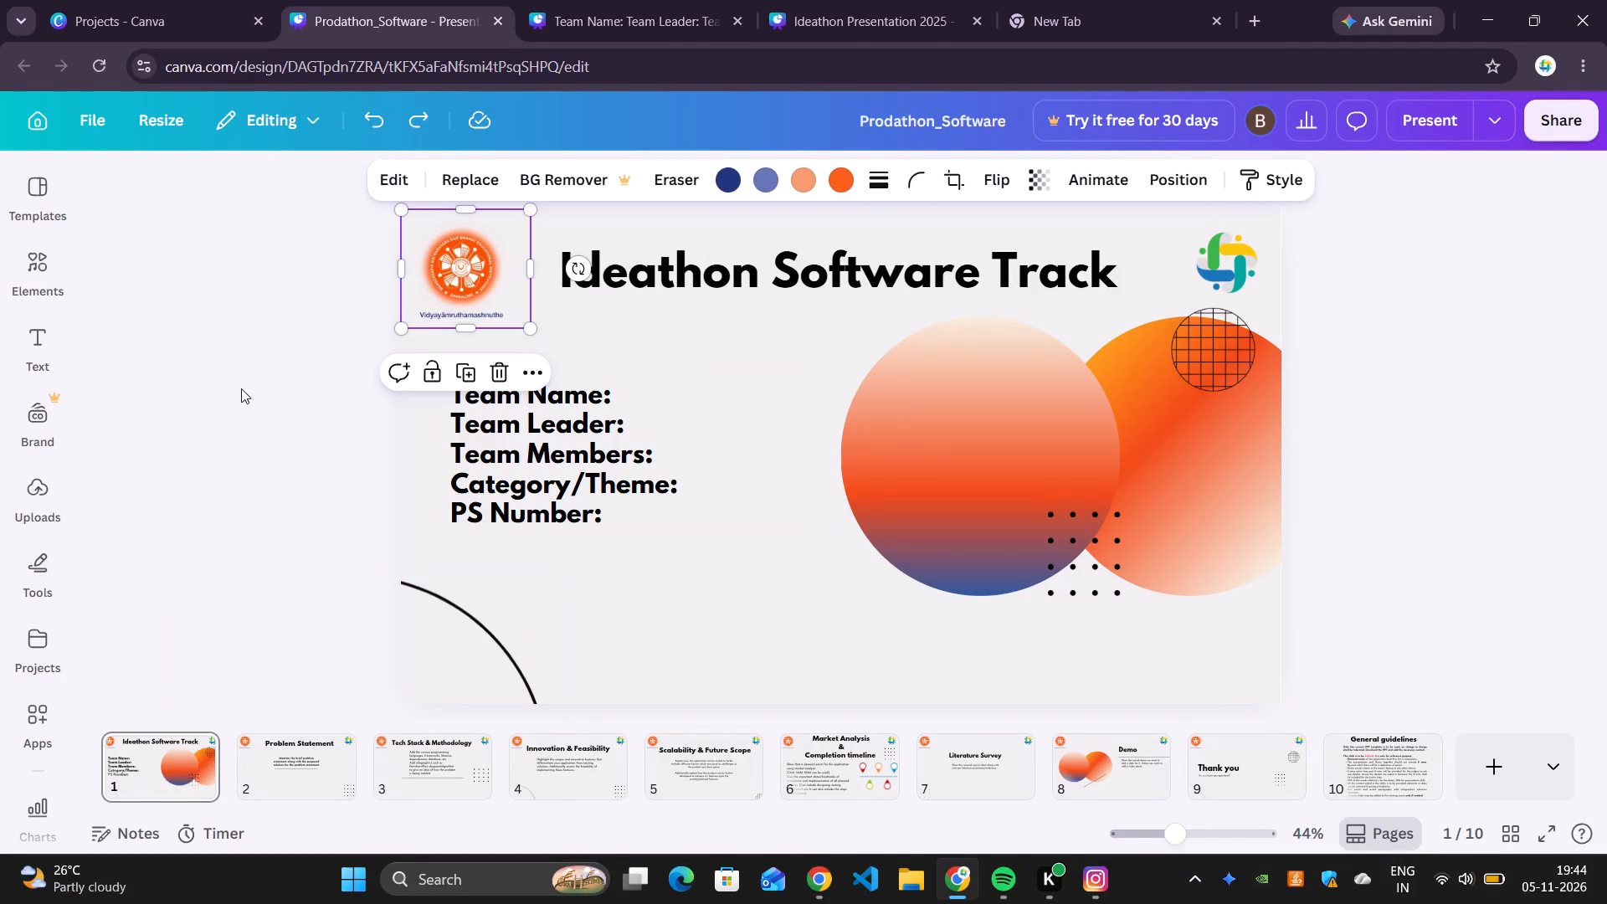
key("Delete")
left_click(640, 11)
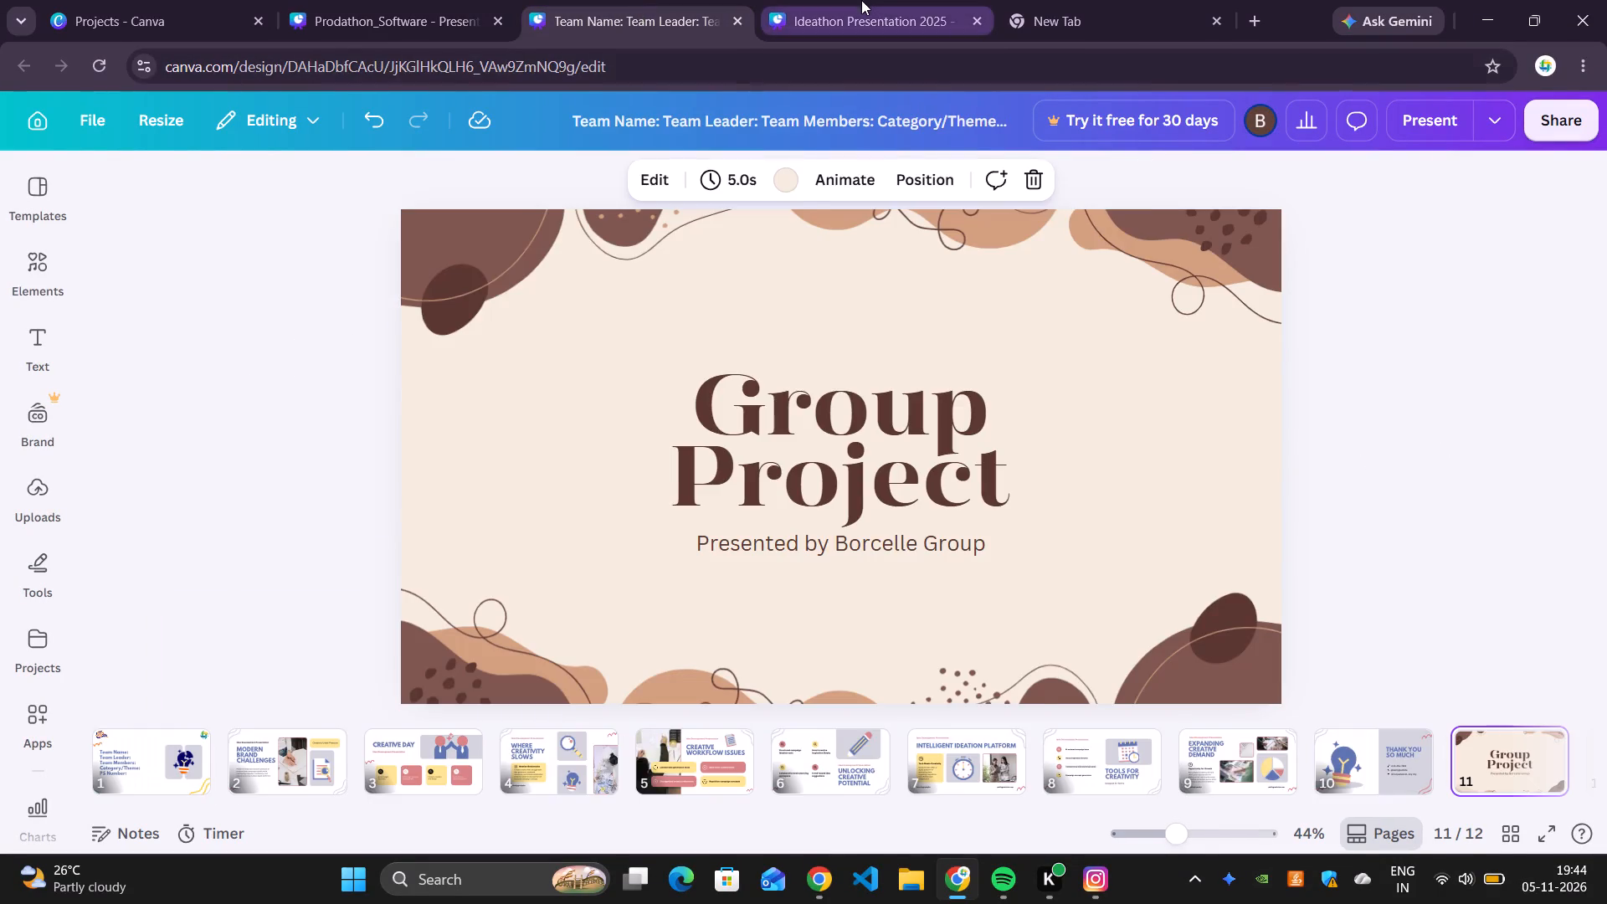
left_click(861, 0)
left_click(601, 0)
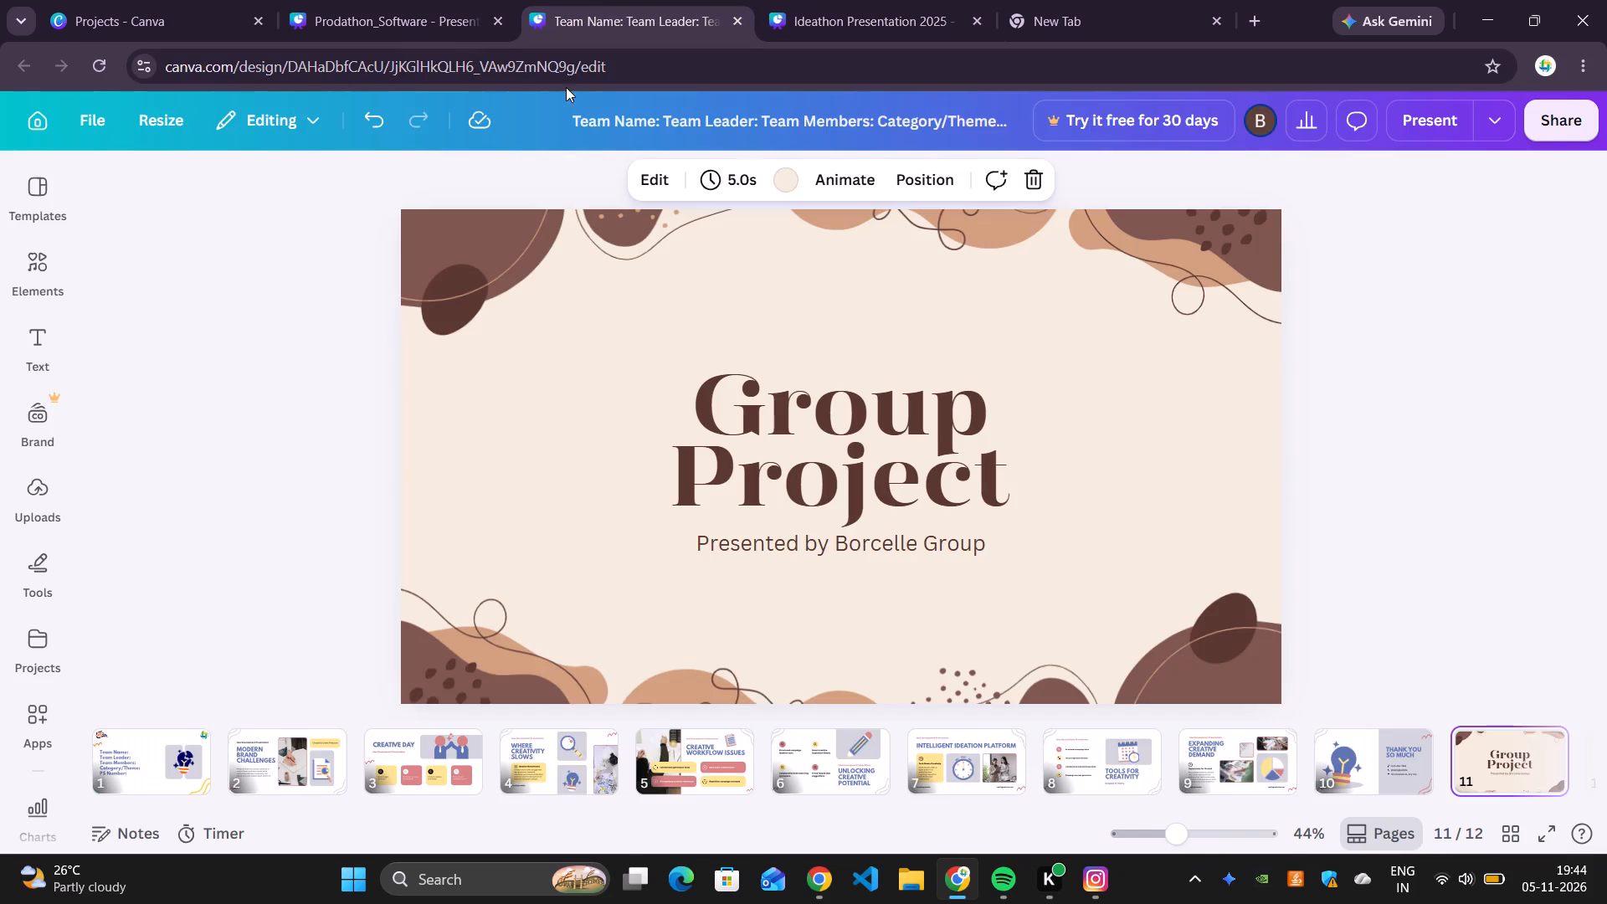
left_click(146, 750)
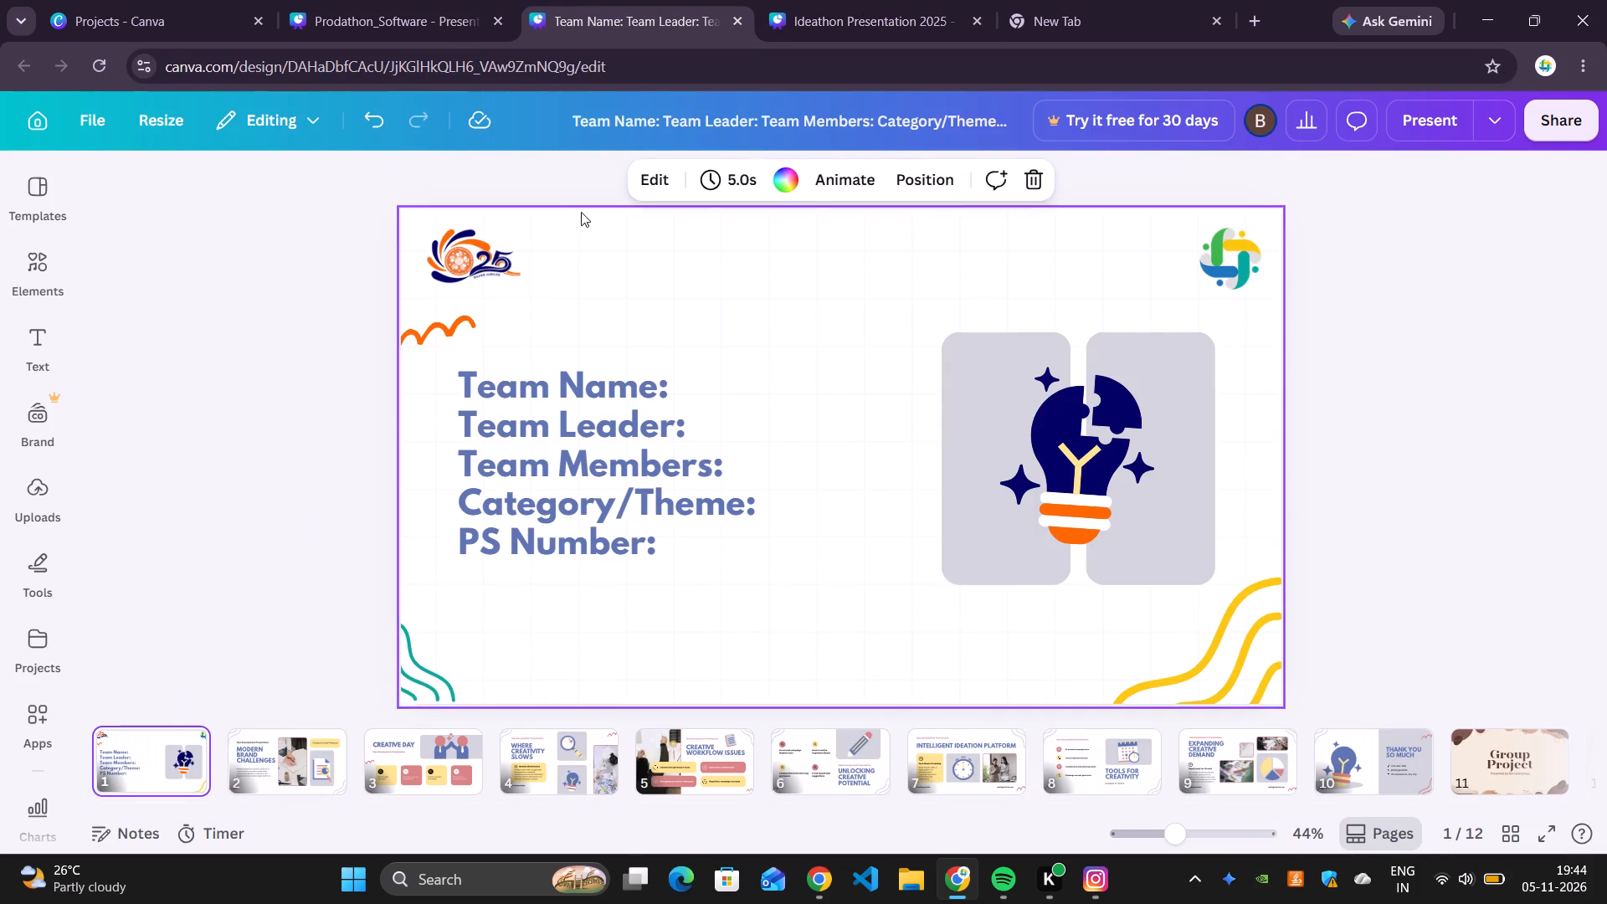
left_click(475, 247)
key("ctrl+c")
left_click(357, 0)
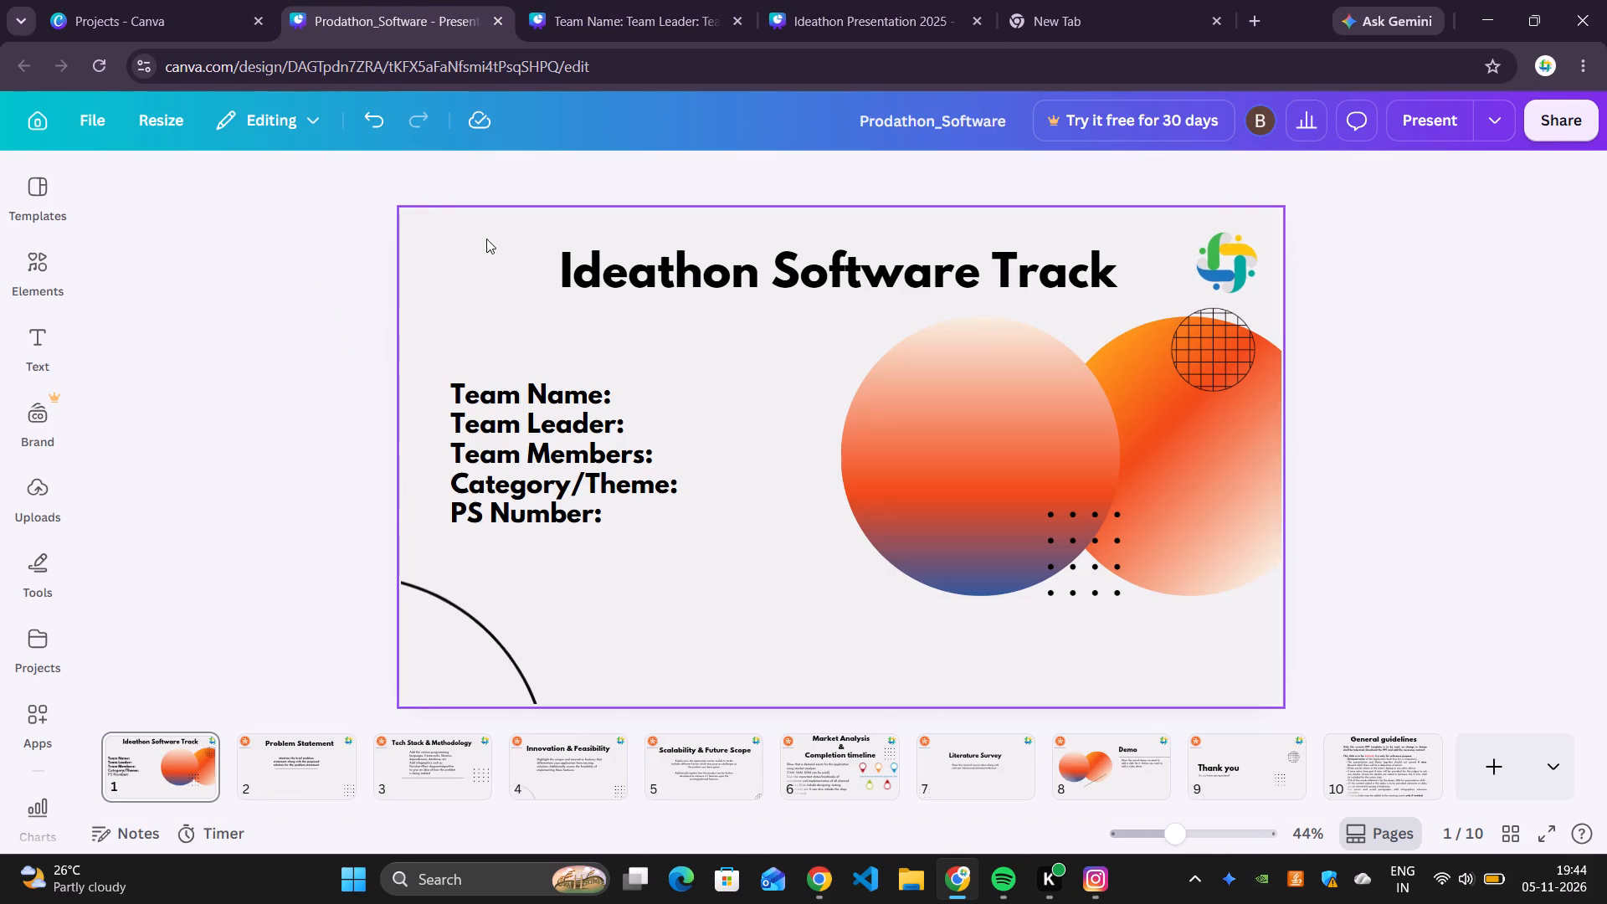
left_click(479, 243)
key("ctrl+v")
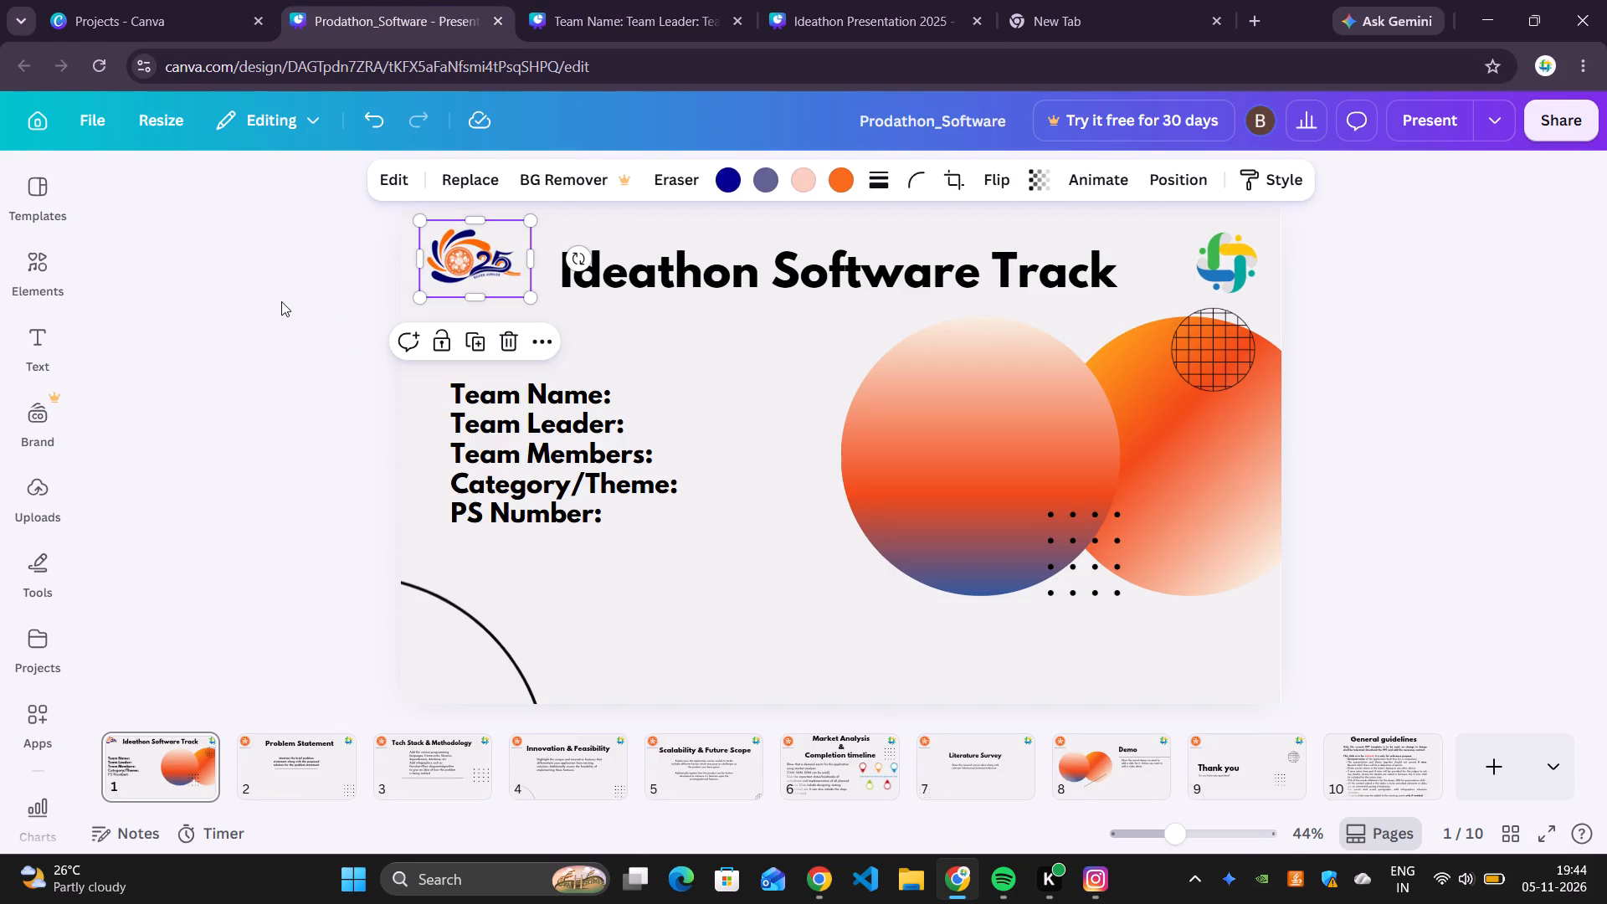
left_click(281, 301)
left_click(475, 243)
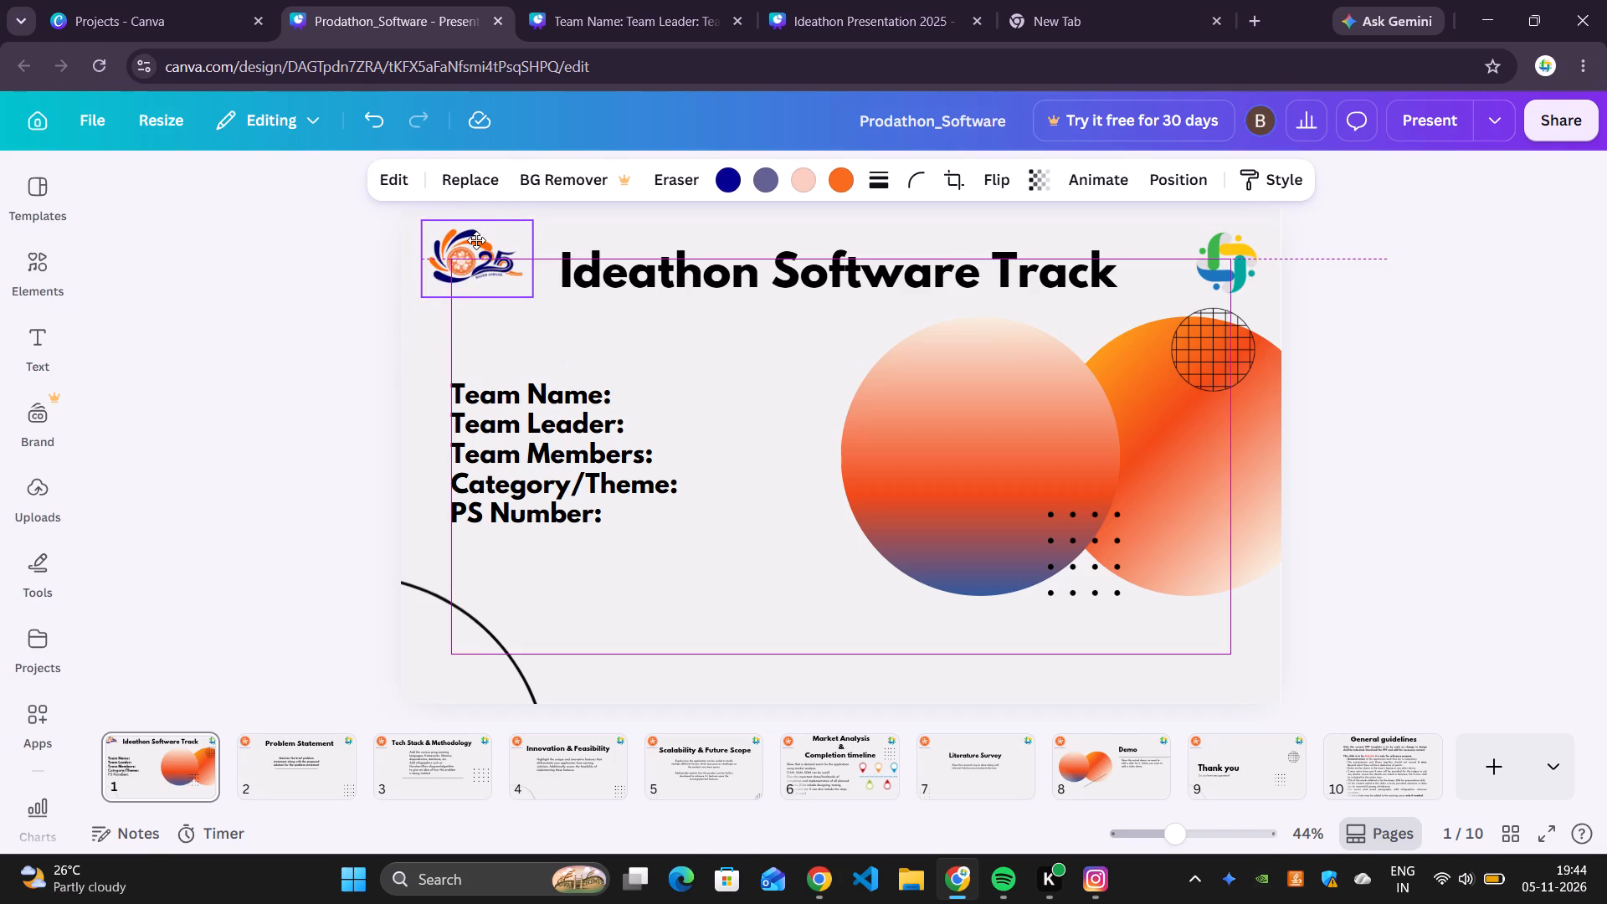
left_click(1243, 280)
left_click_drag(1264, 295, 1291, 318)
left_click(1322, 290)
left_click_drag(1246, 283, 1237, 279)
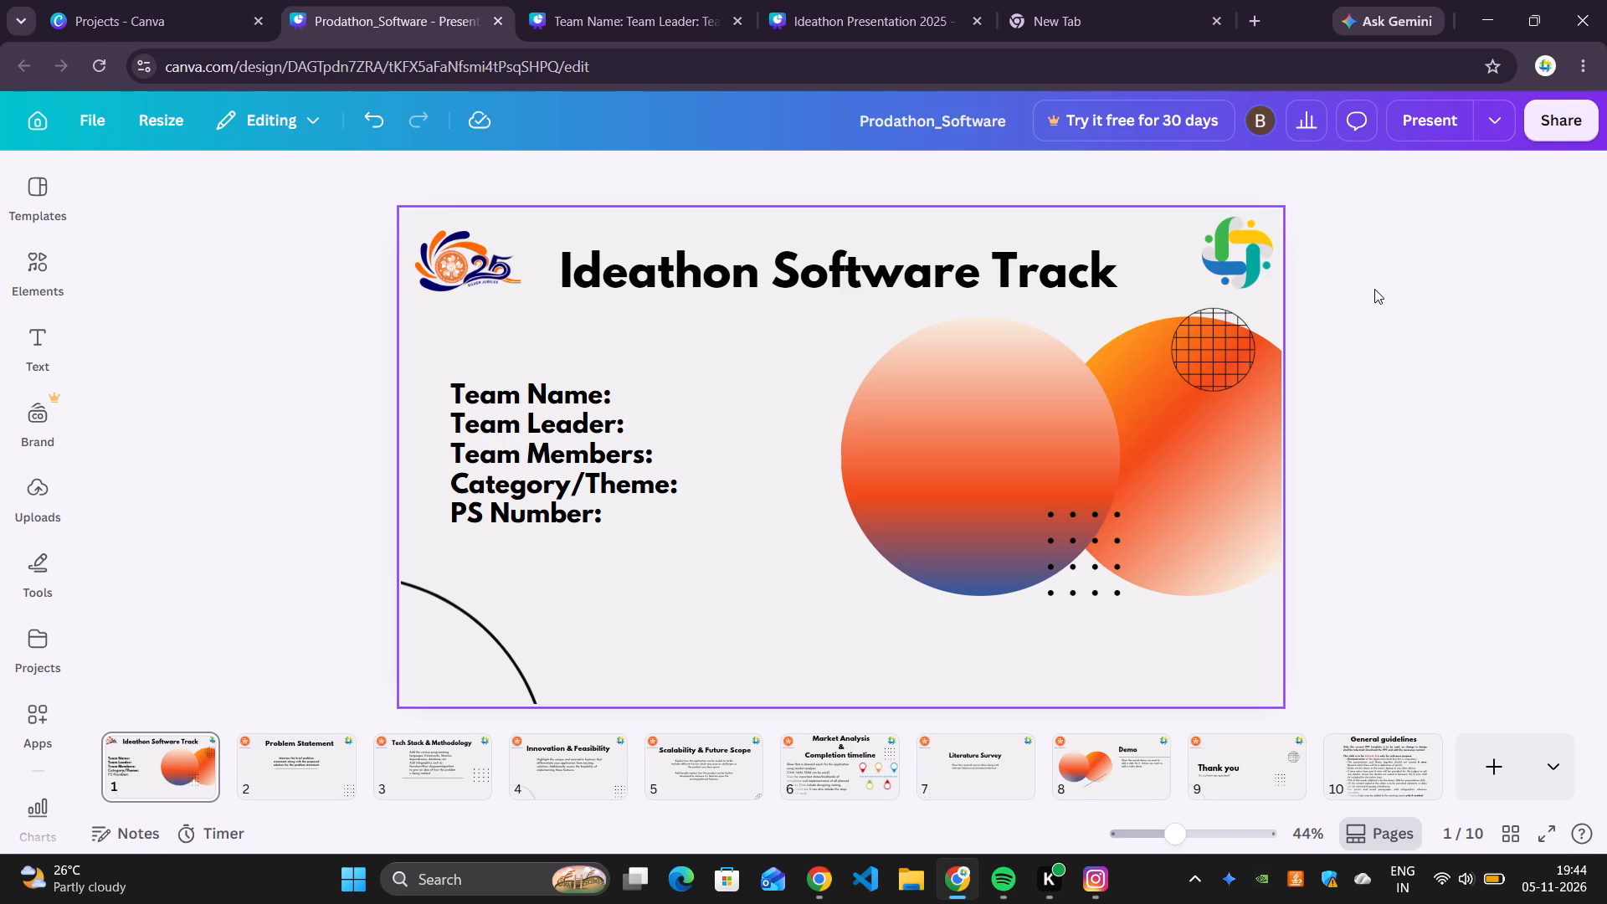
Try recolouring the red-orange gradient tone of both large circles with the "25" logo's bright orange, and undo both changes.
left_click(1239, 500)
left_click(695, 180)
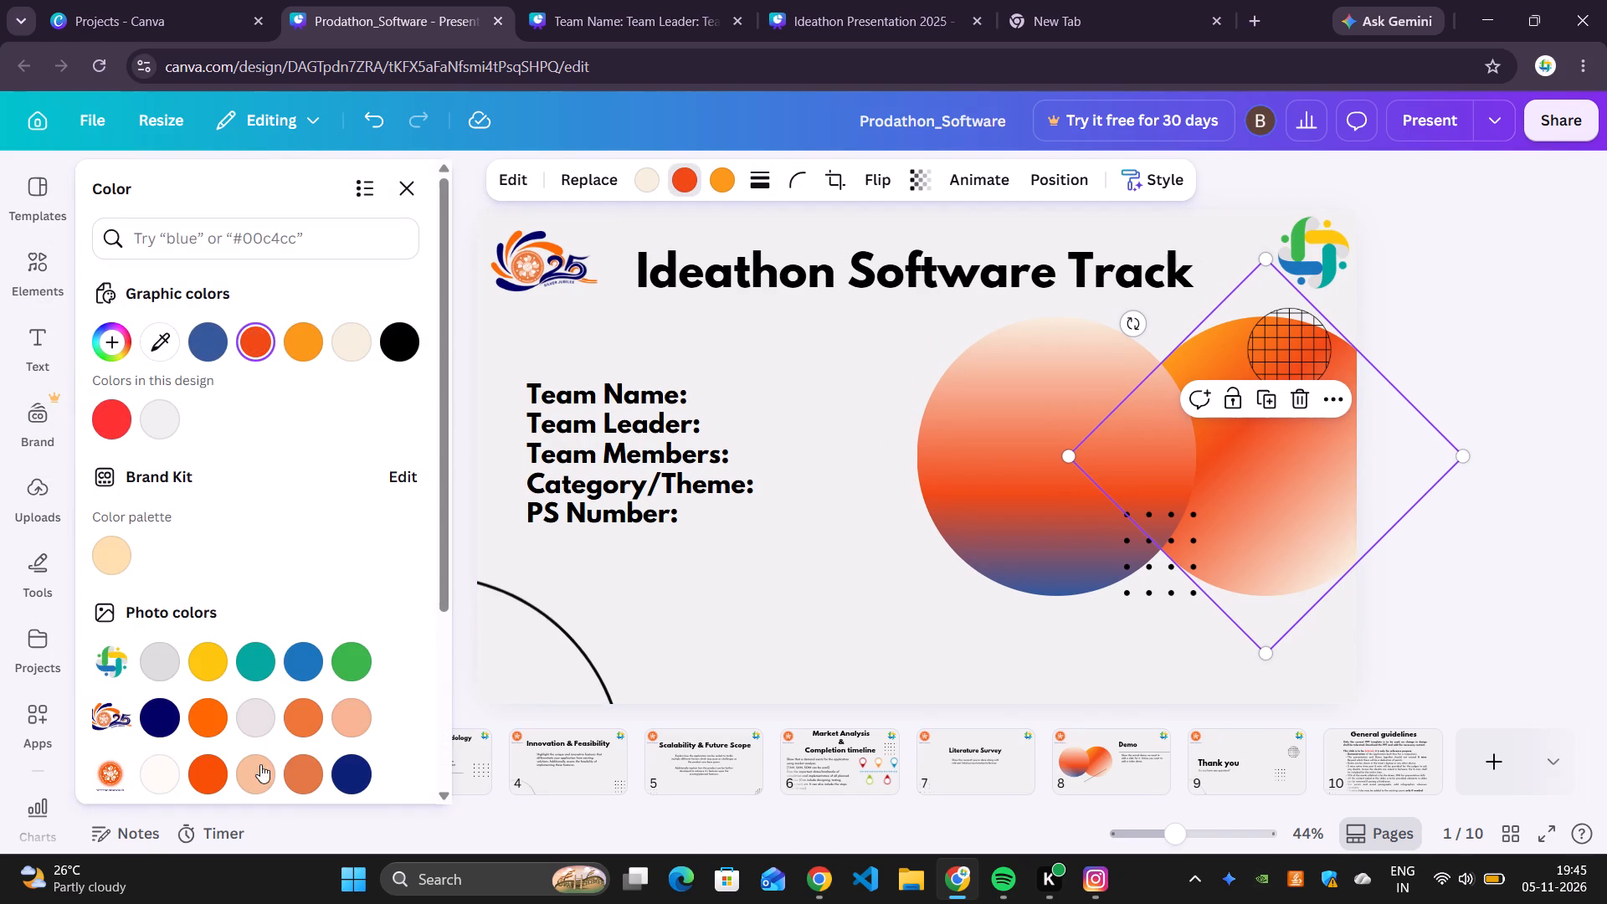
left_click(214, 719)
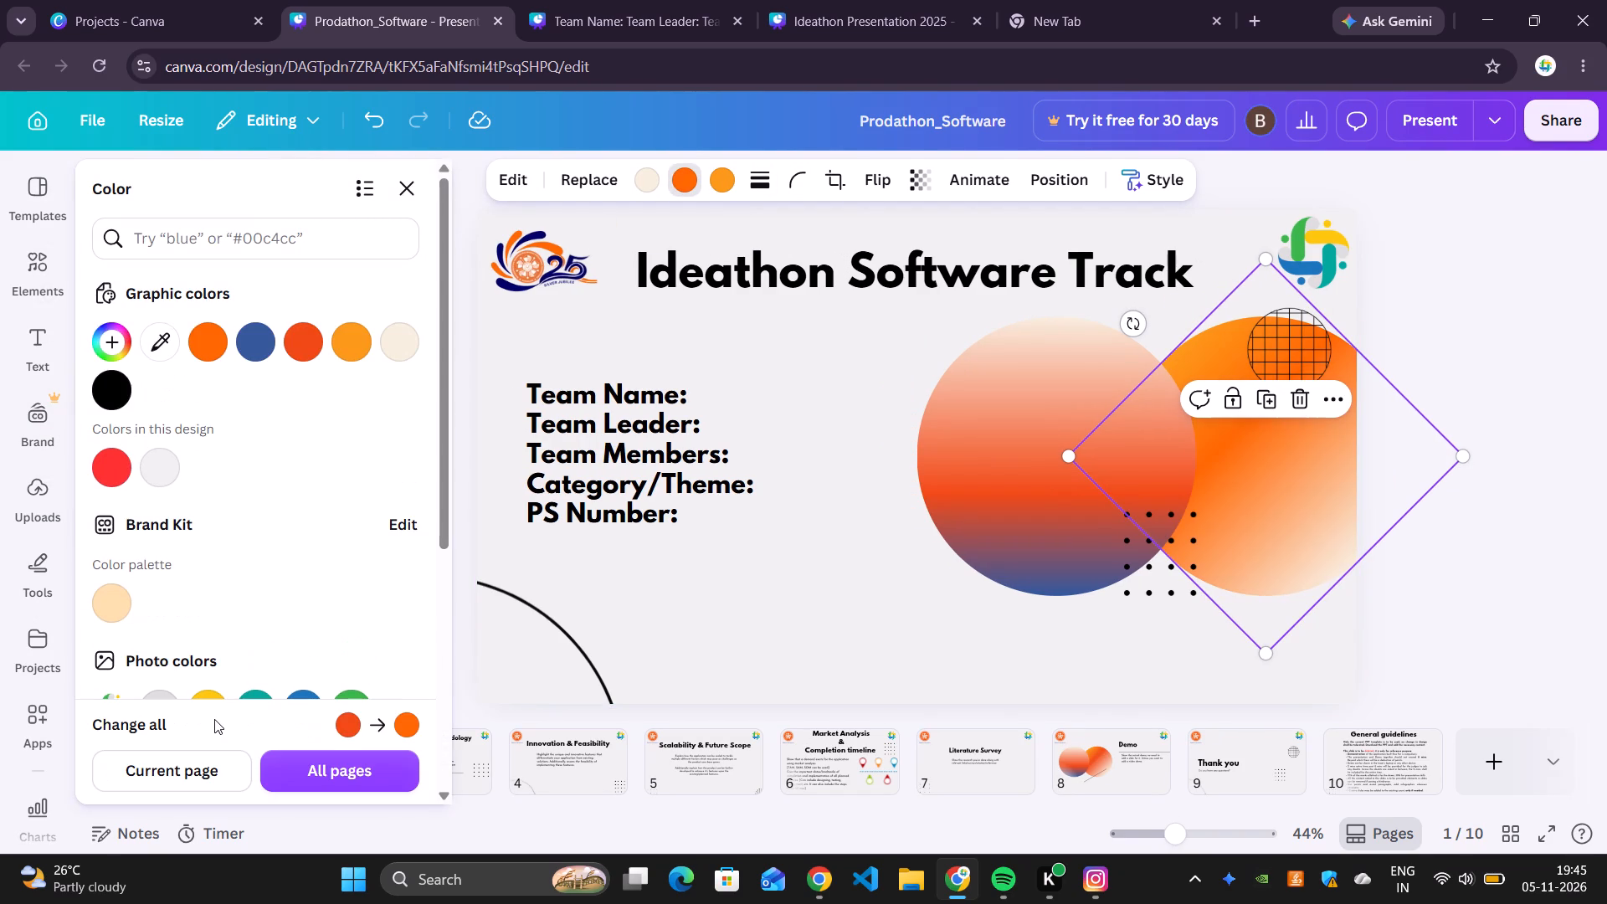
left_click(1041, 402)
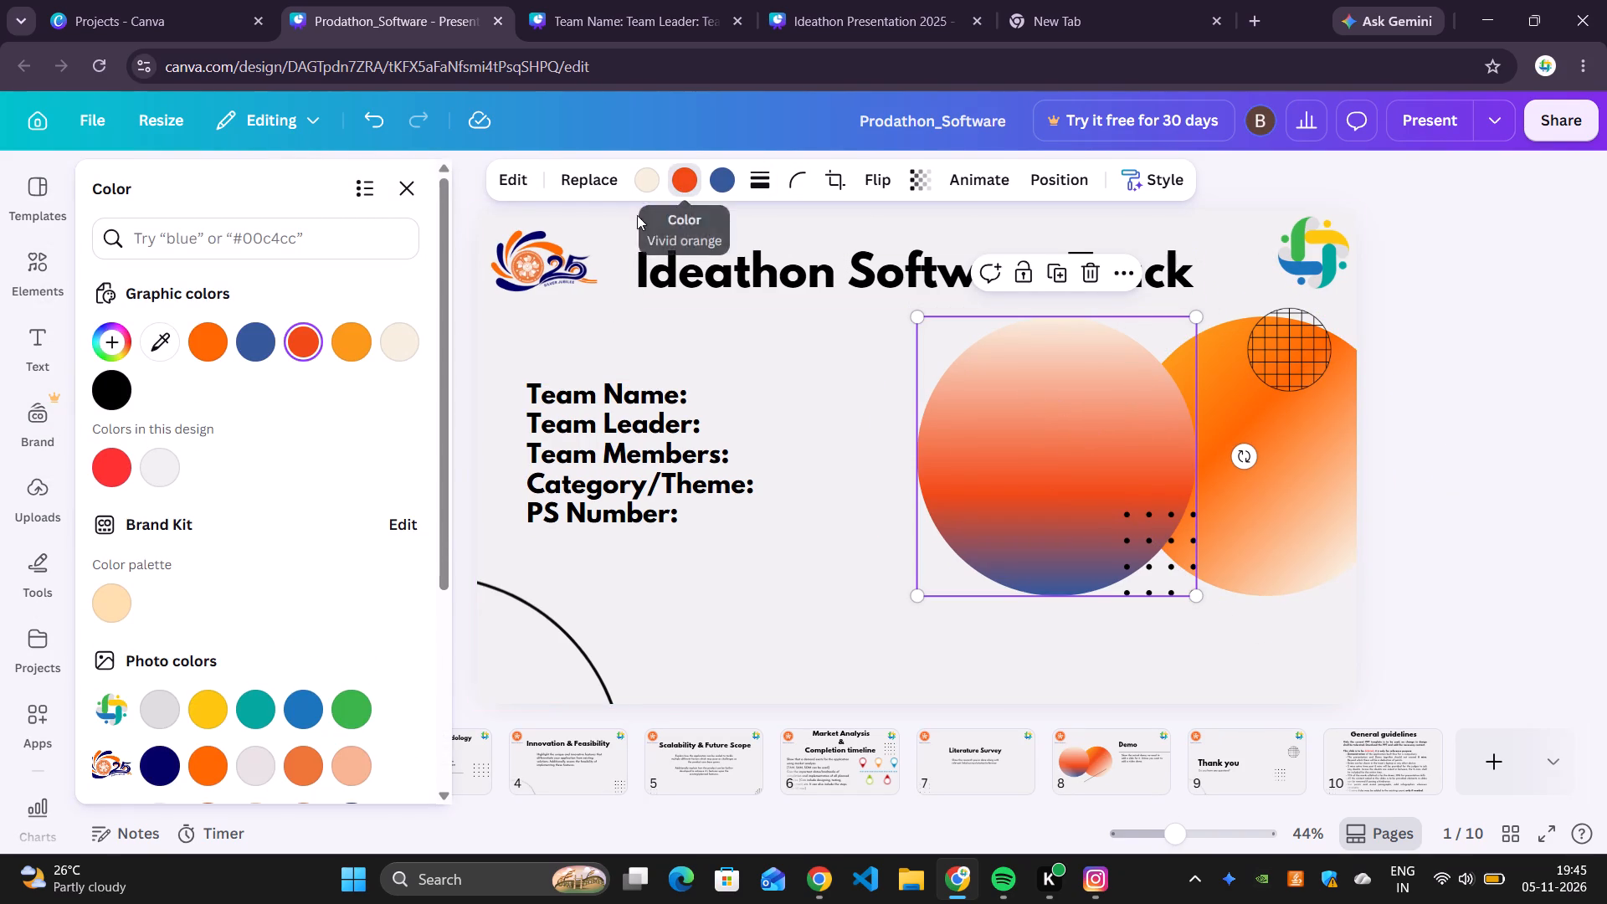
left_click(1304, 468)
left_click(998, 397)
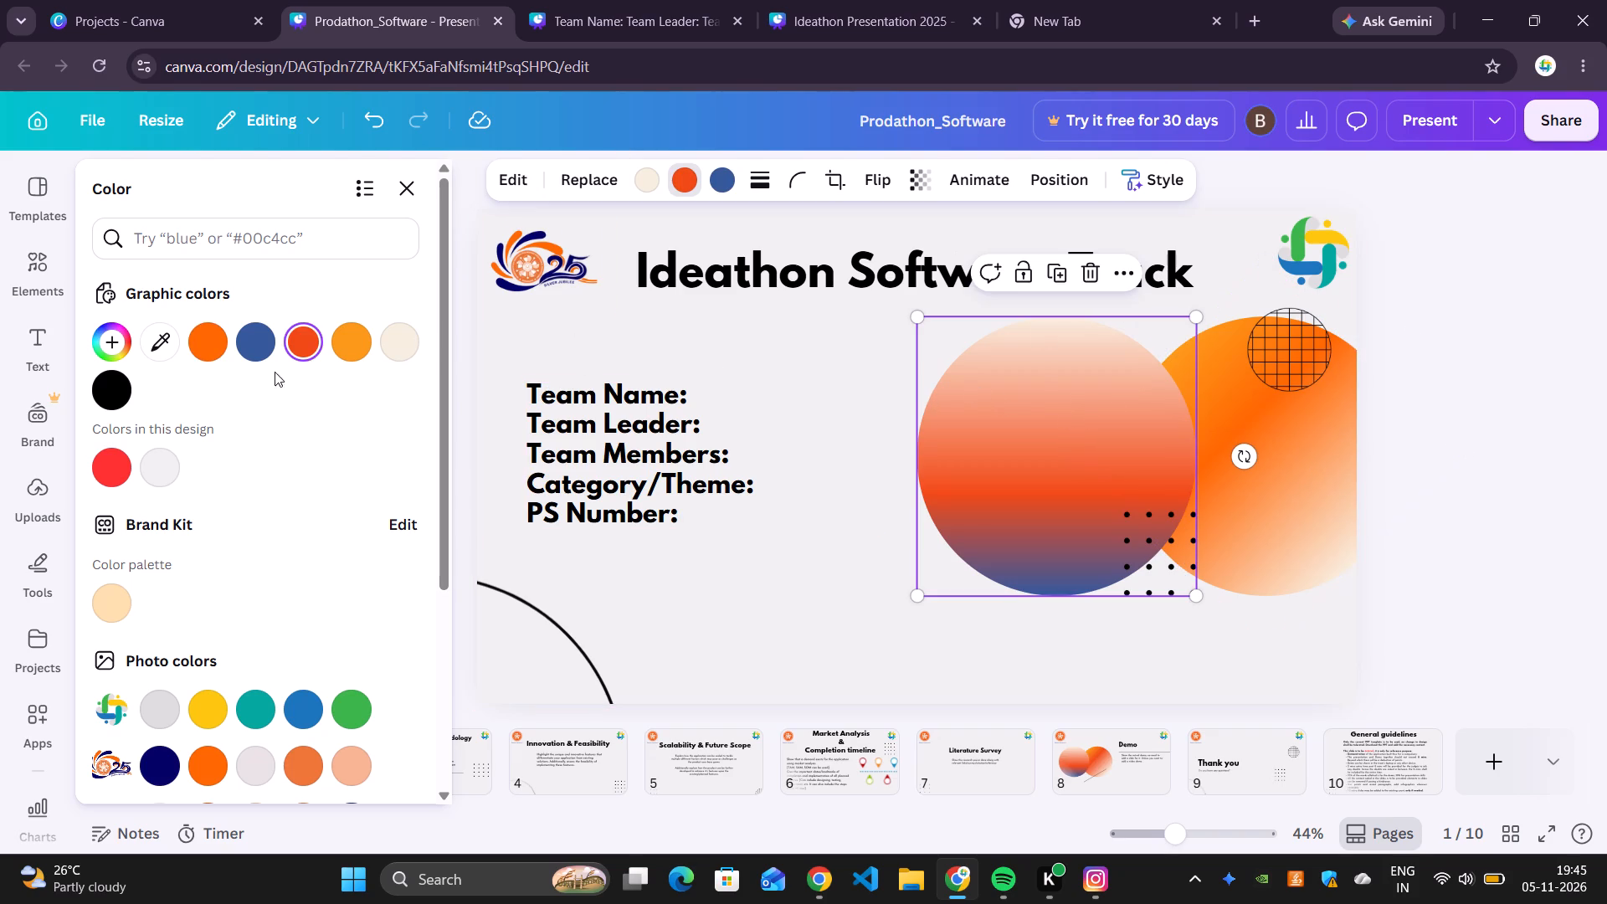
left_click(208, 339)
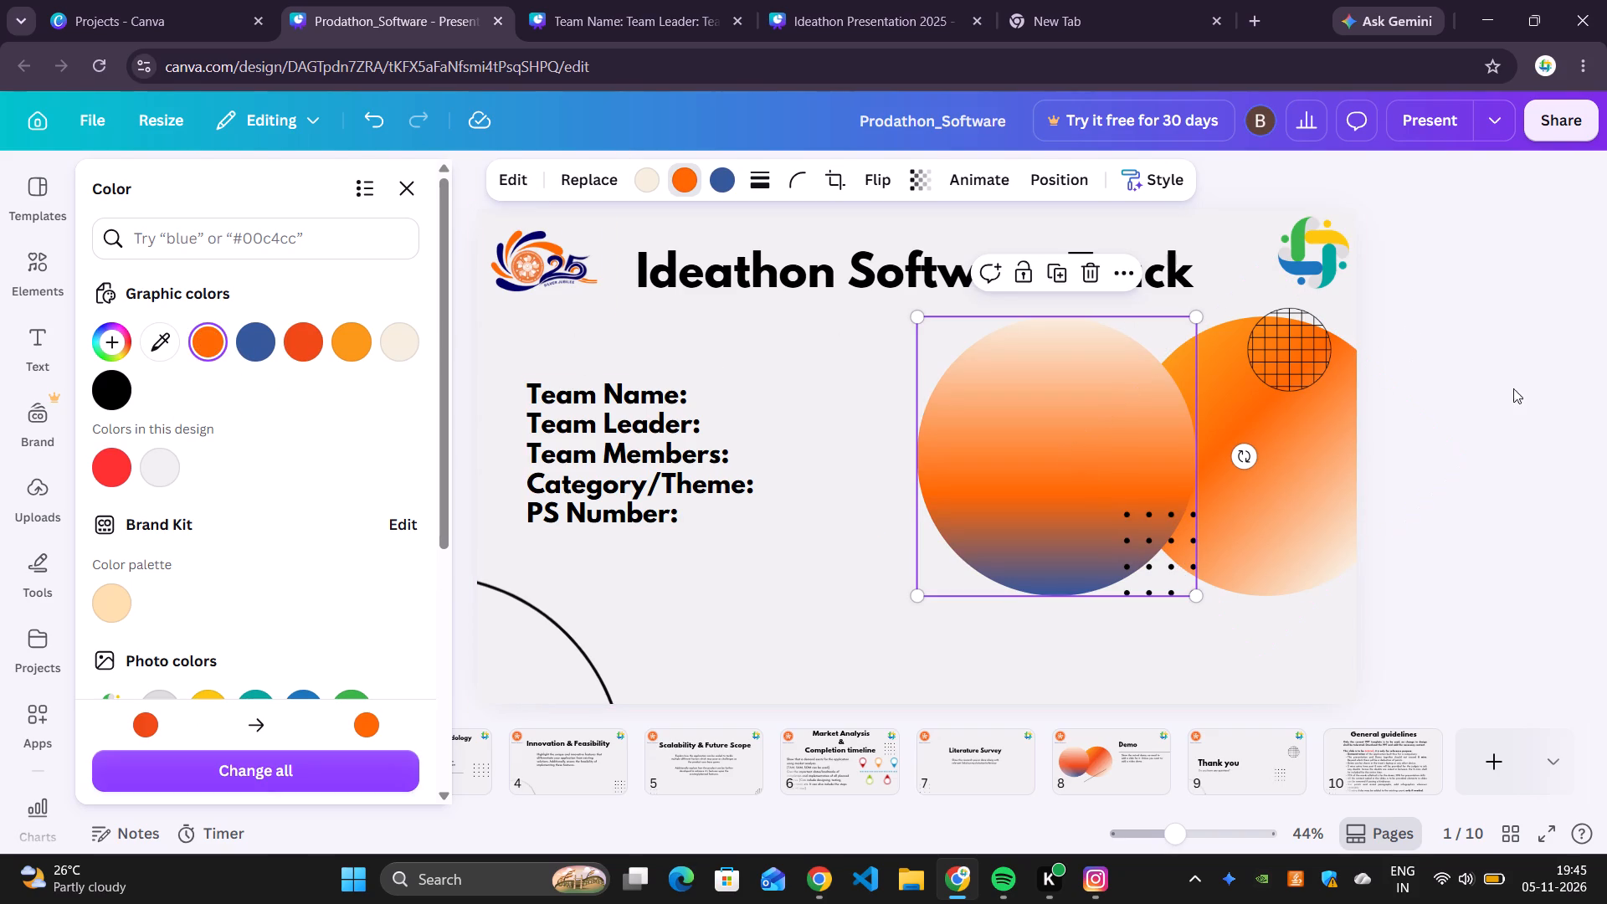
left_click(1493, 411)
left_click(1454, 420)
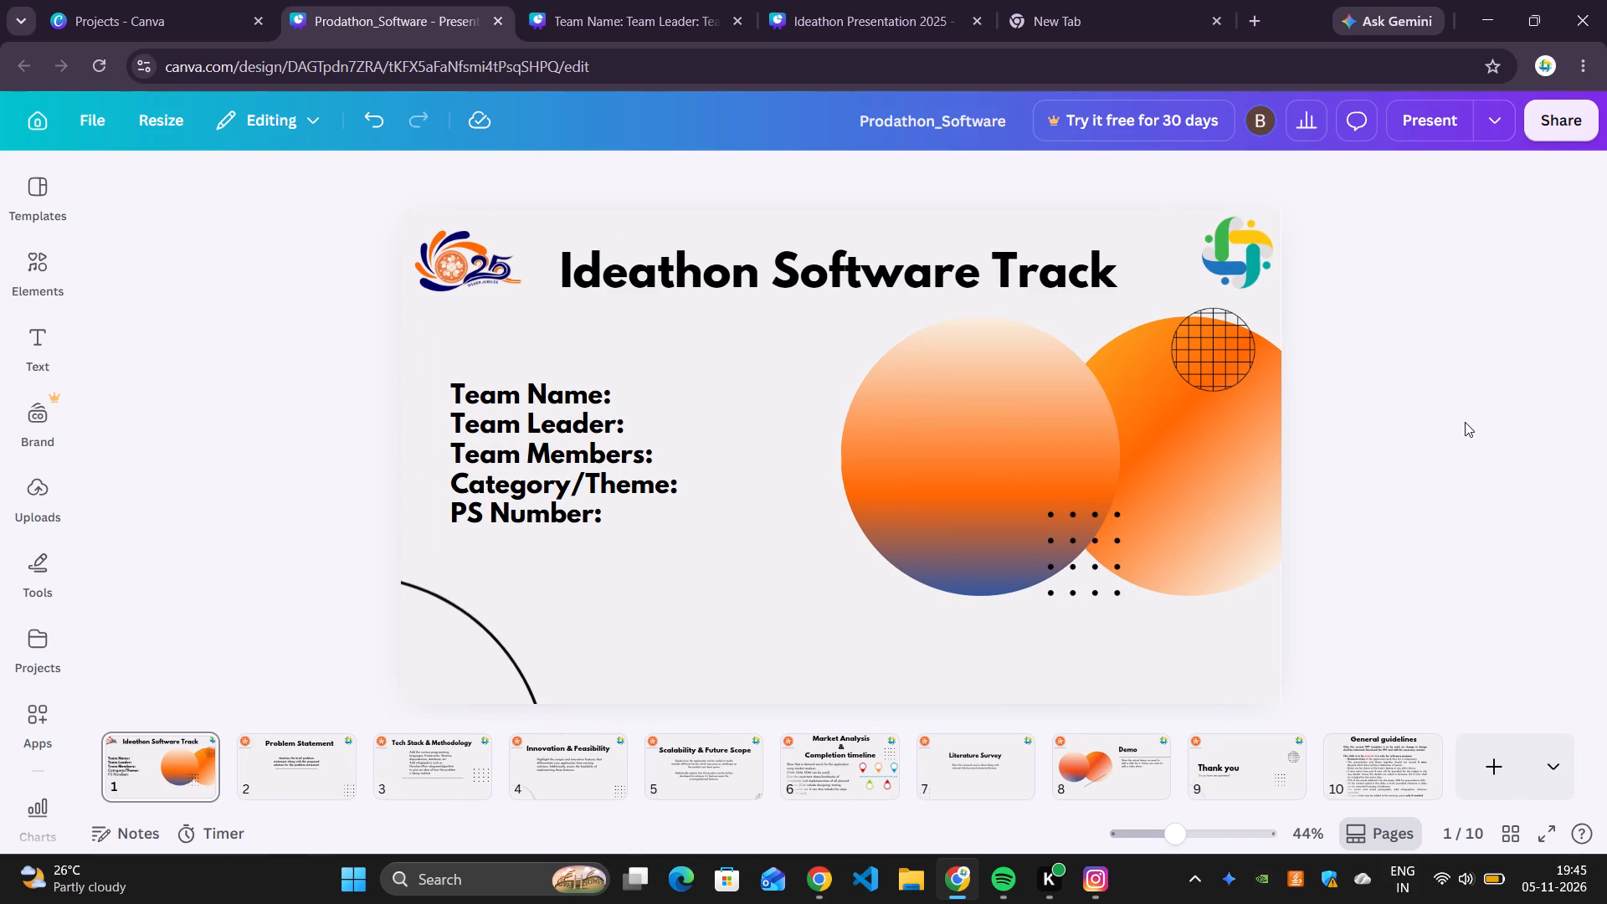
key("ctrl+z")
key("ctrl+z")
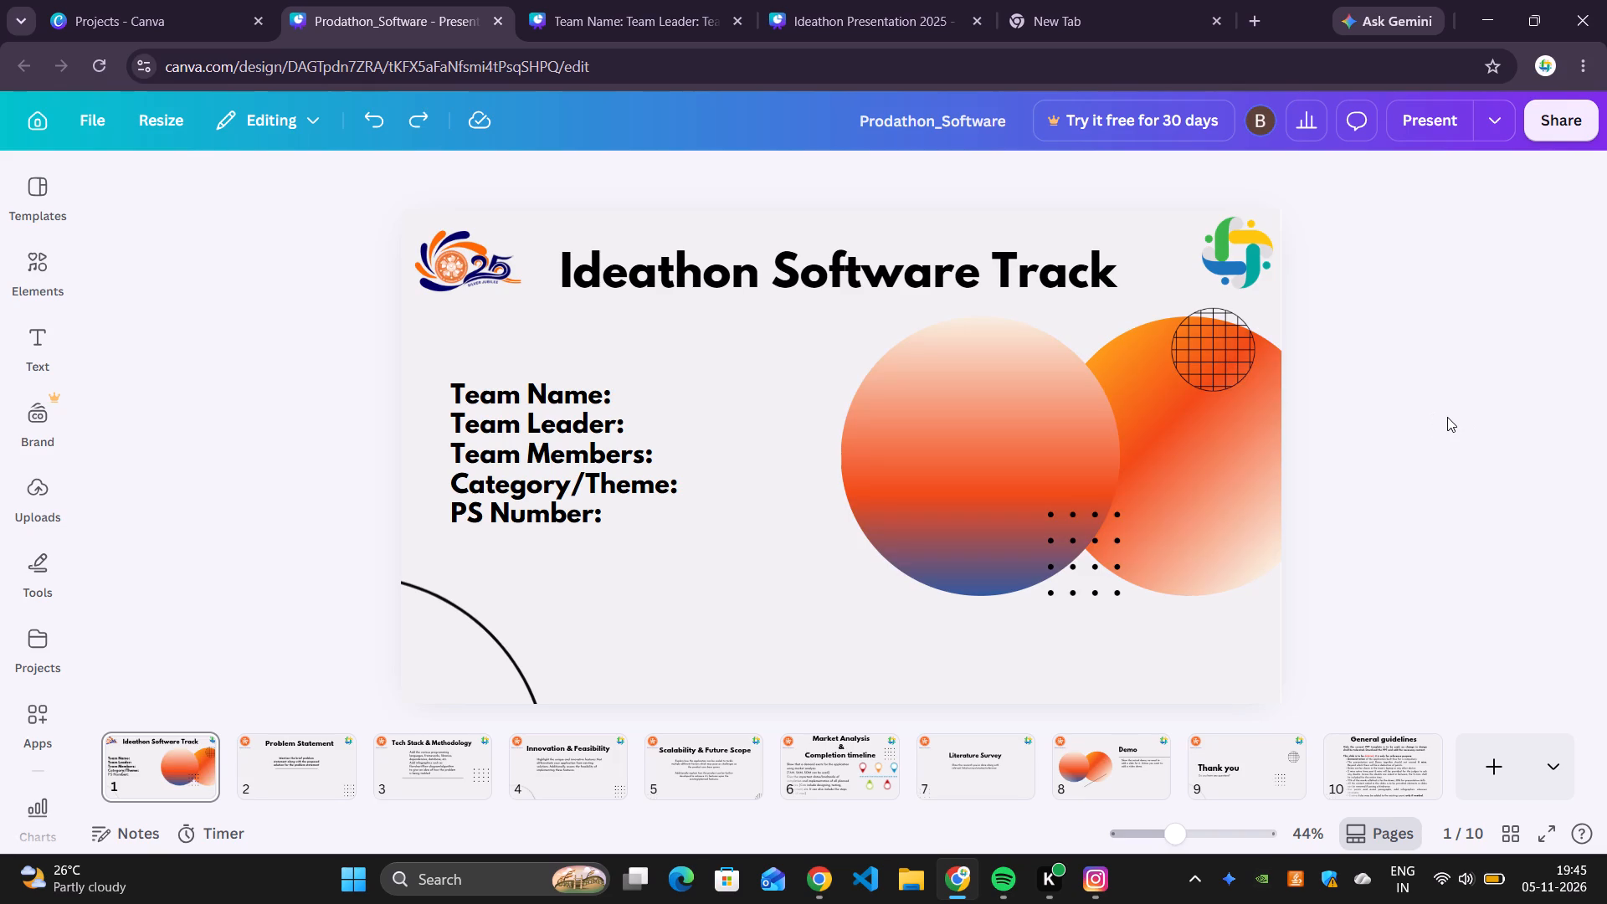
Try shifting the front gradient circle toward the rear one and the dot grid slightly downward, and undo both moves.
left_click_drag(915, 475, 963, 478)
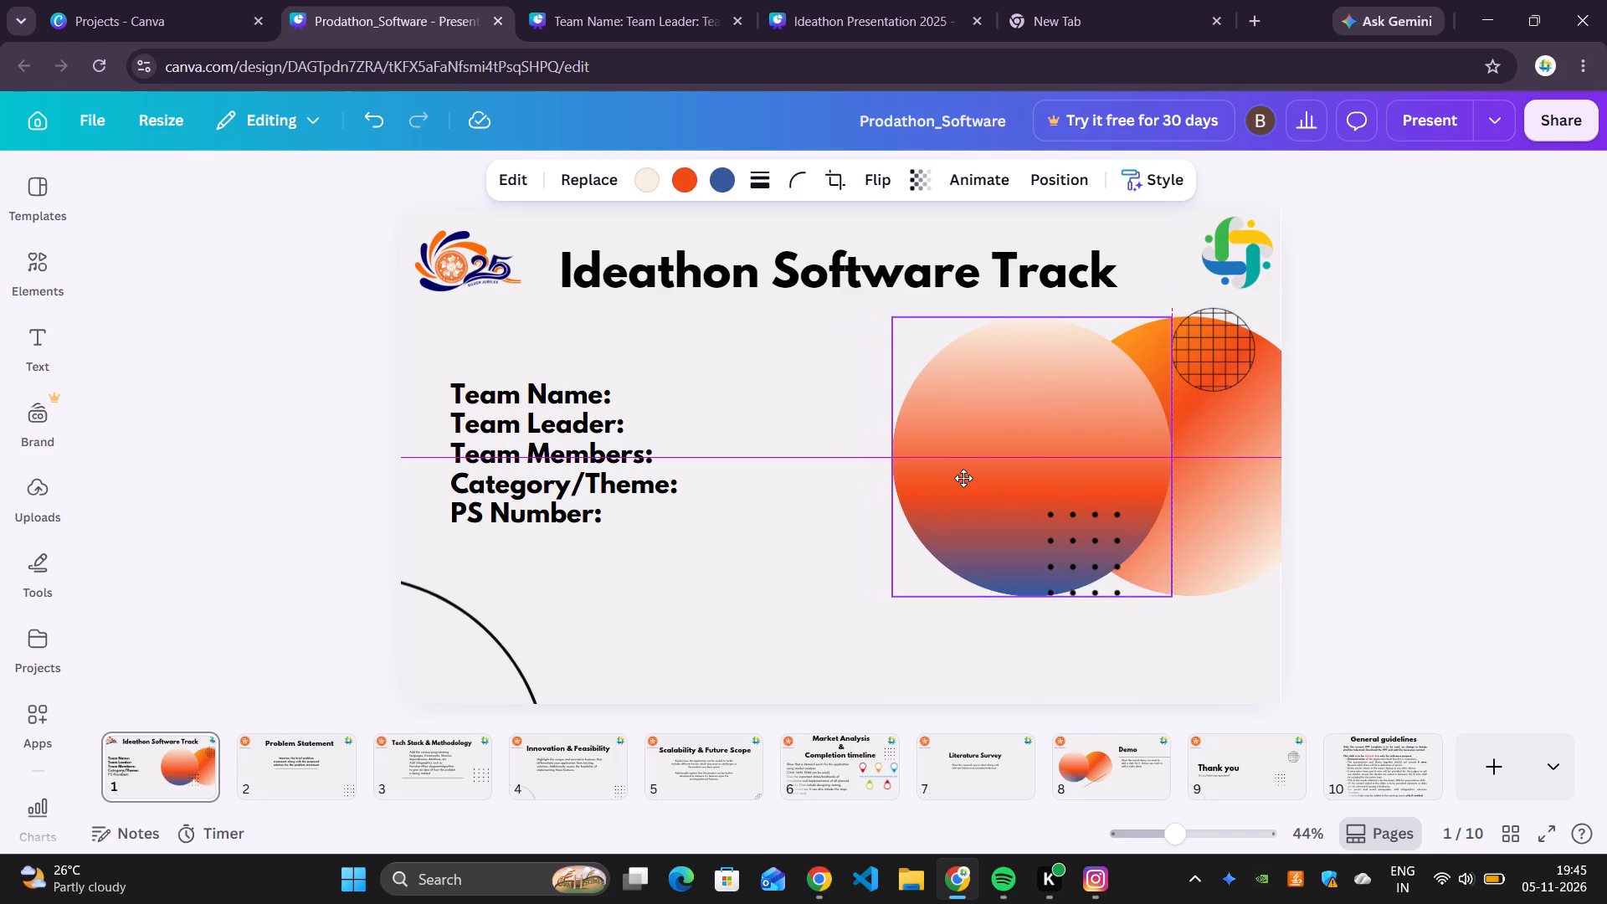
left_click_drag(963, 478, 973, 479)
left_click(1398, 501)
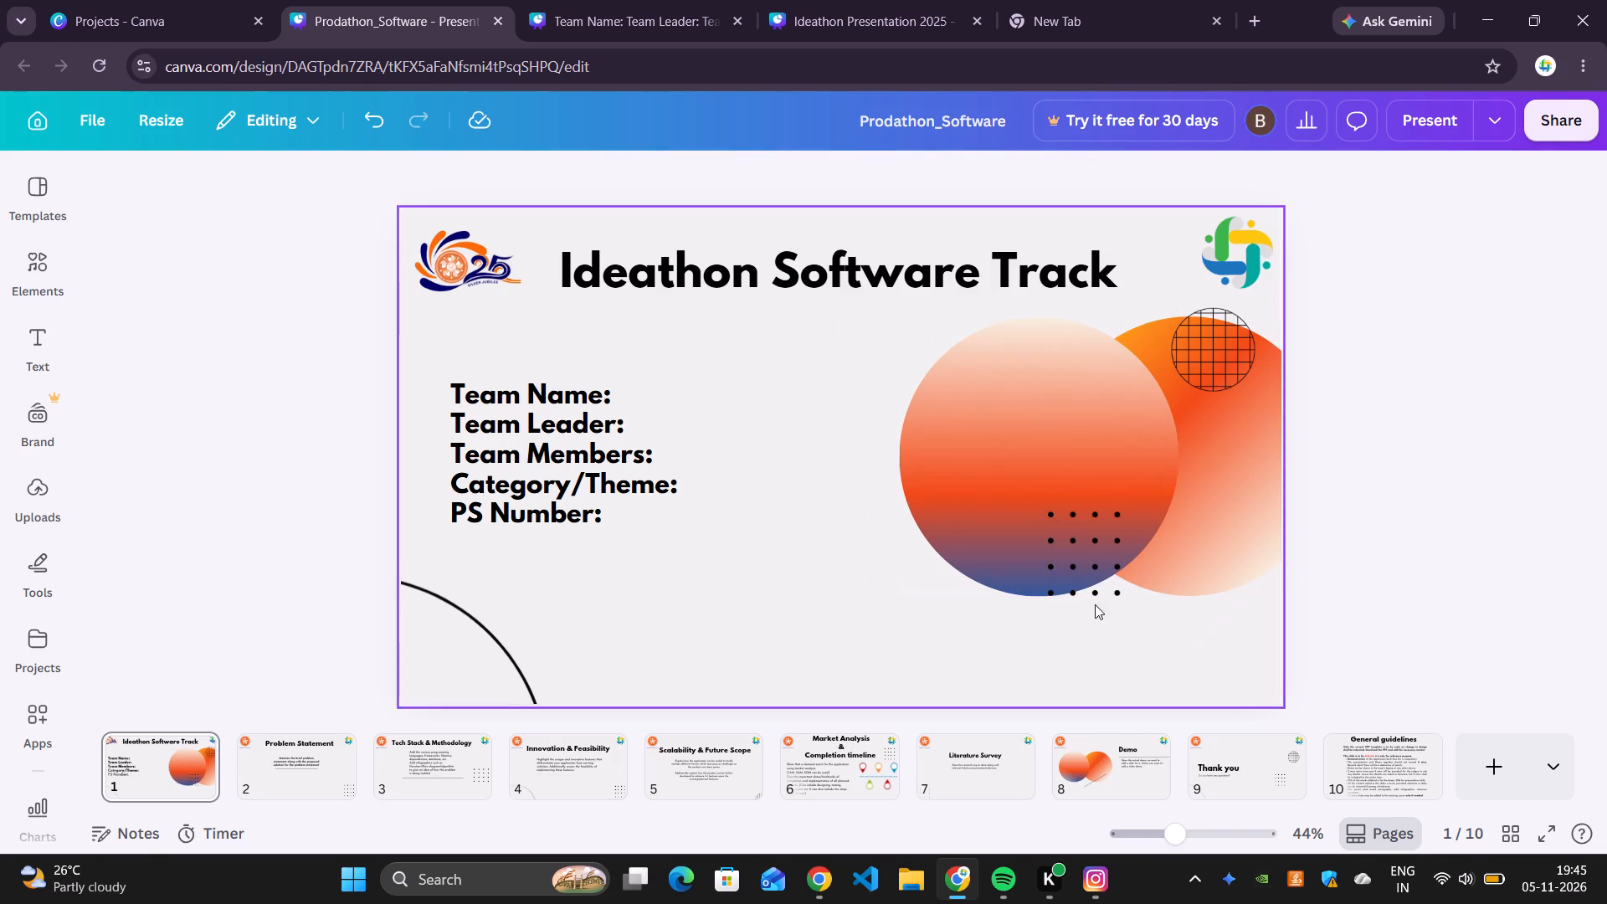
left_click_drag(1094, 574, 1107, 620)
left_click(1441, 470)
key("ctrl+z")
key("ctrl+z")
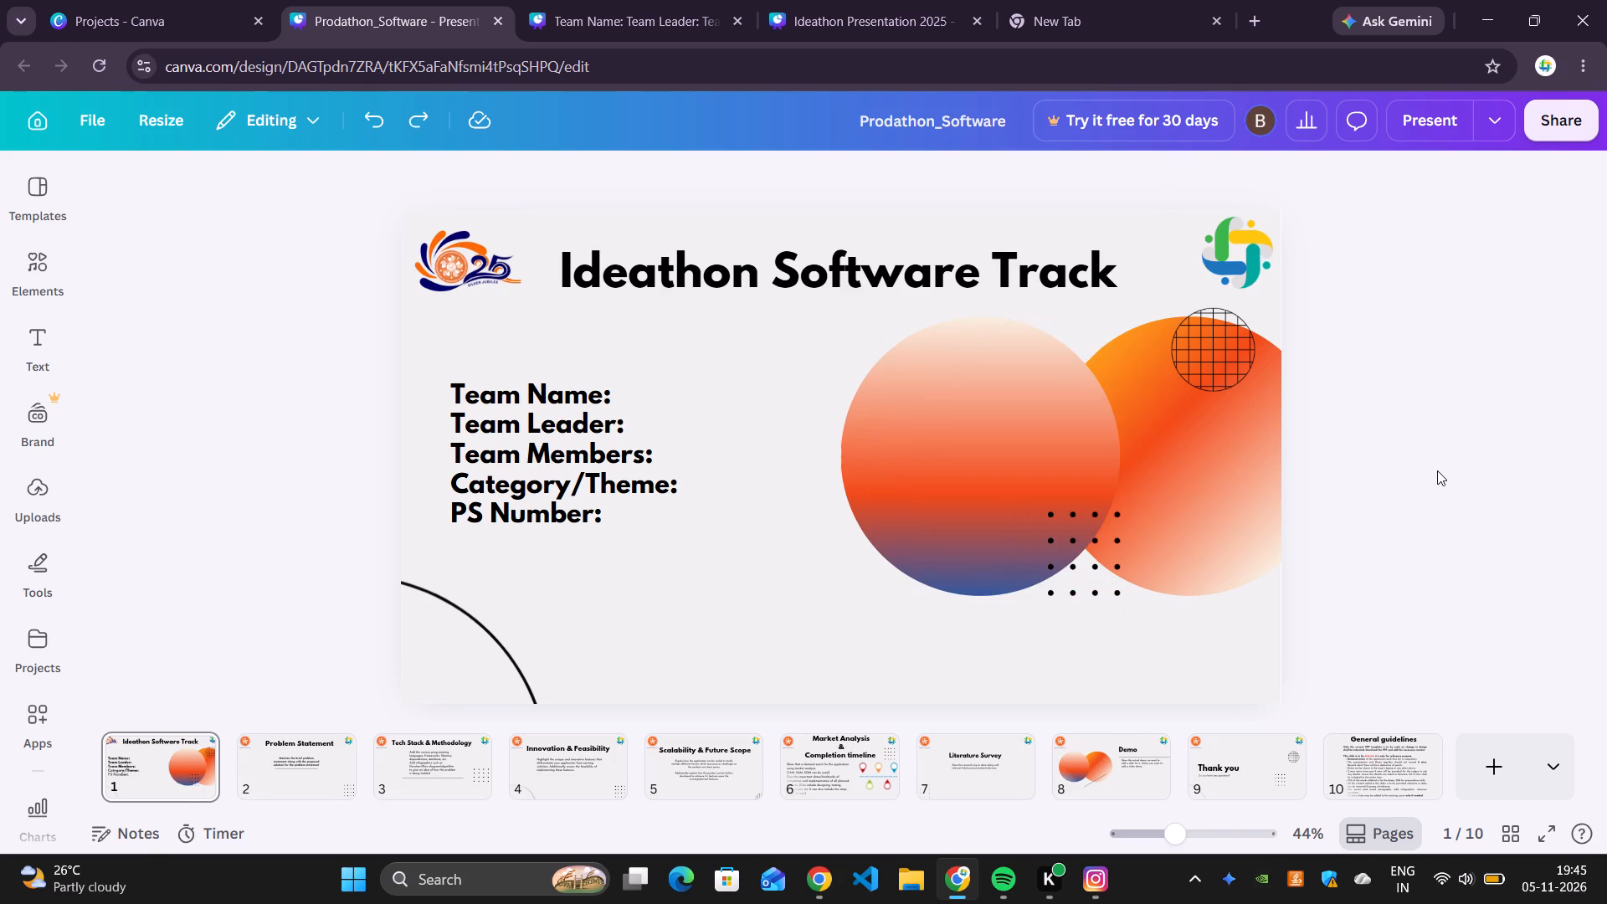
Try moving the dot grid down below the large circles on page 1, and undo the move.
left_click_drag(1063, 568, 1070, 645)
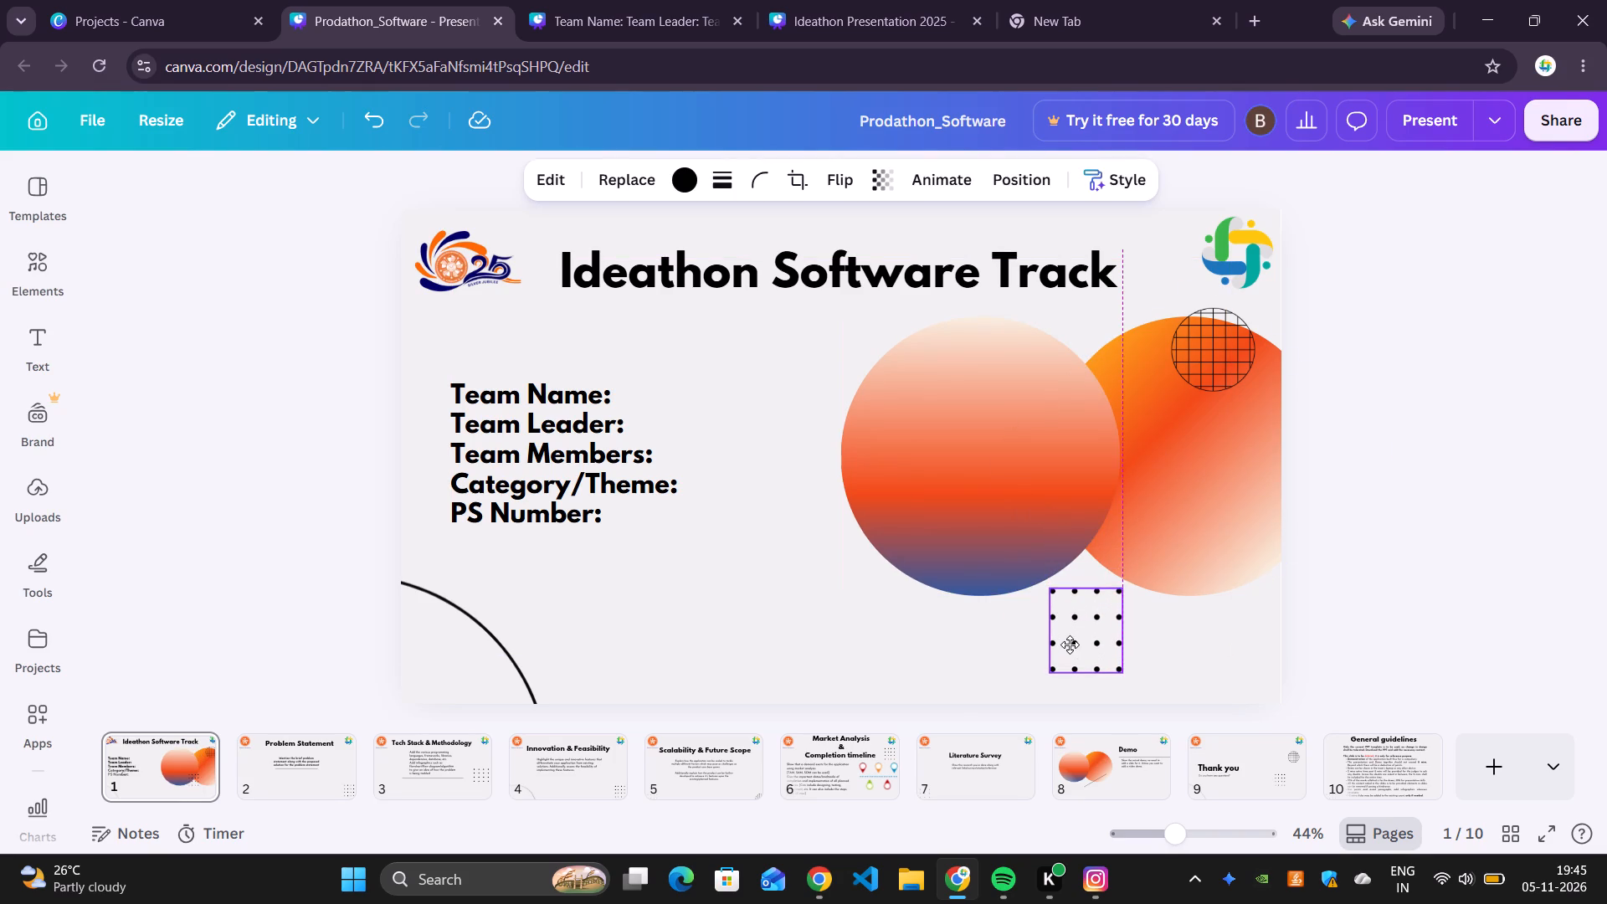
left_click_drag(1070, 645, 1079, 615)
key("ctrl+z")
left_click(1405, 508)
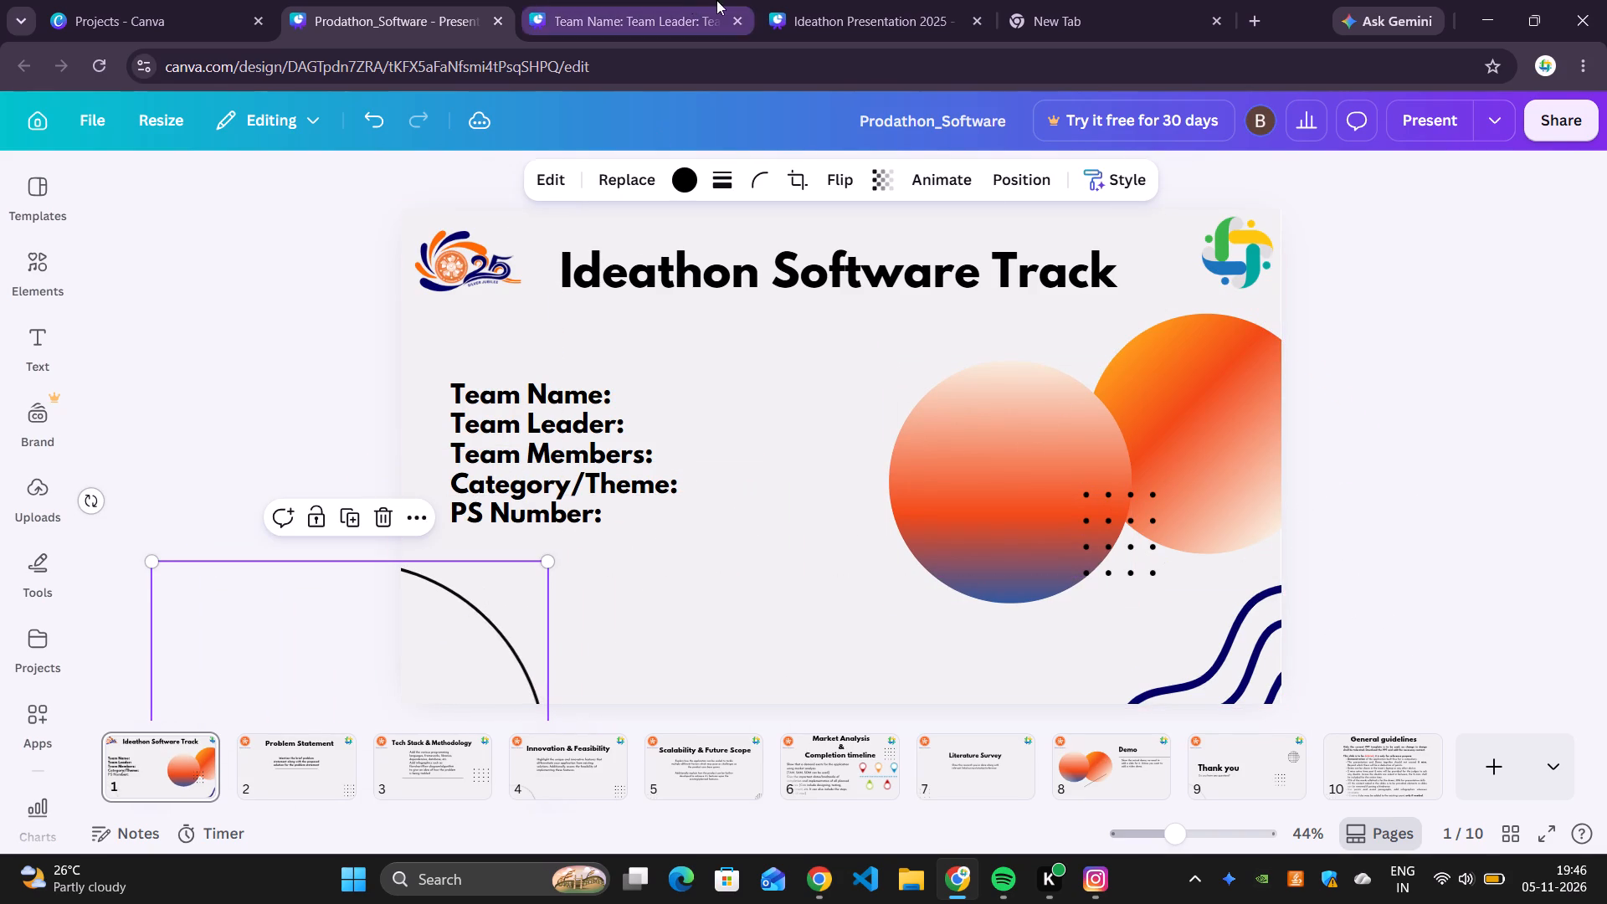
Look through pages 2 to 9 of the "Team Name: Team Leader" presentation for decorative elements to reuse.
left_click(819, 0)
left_click(579, 0)
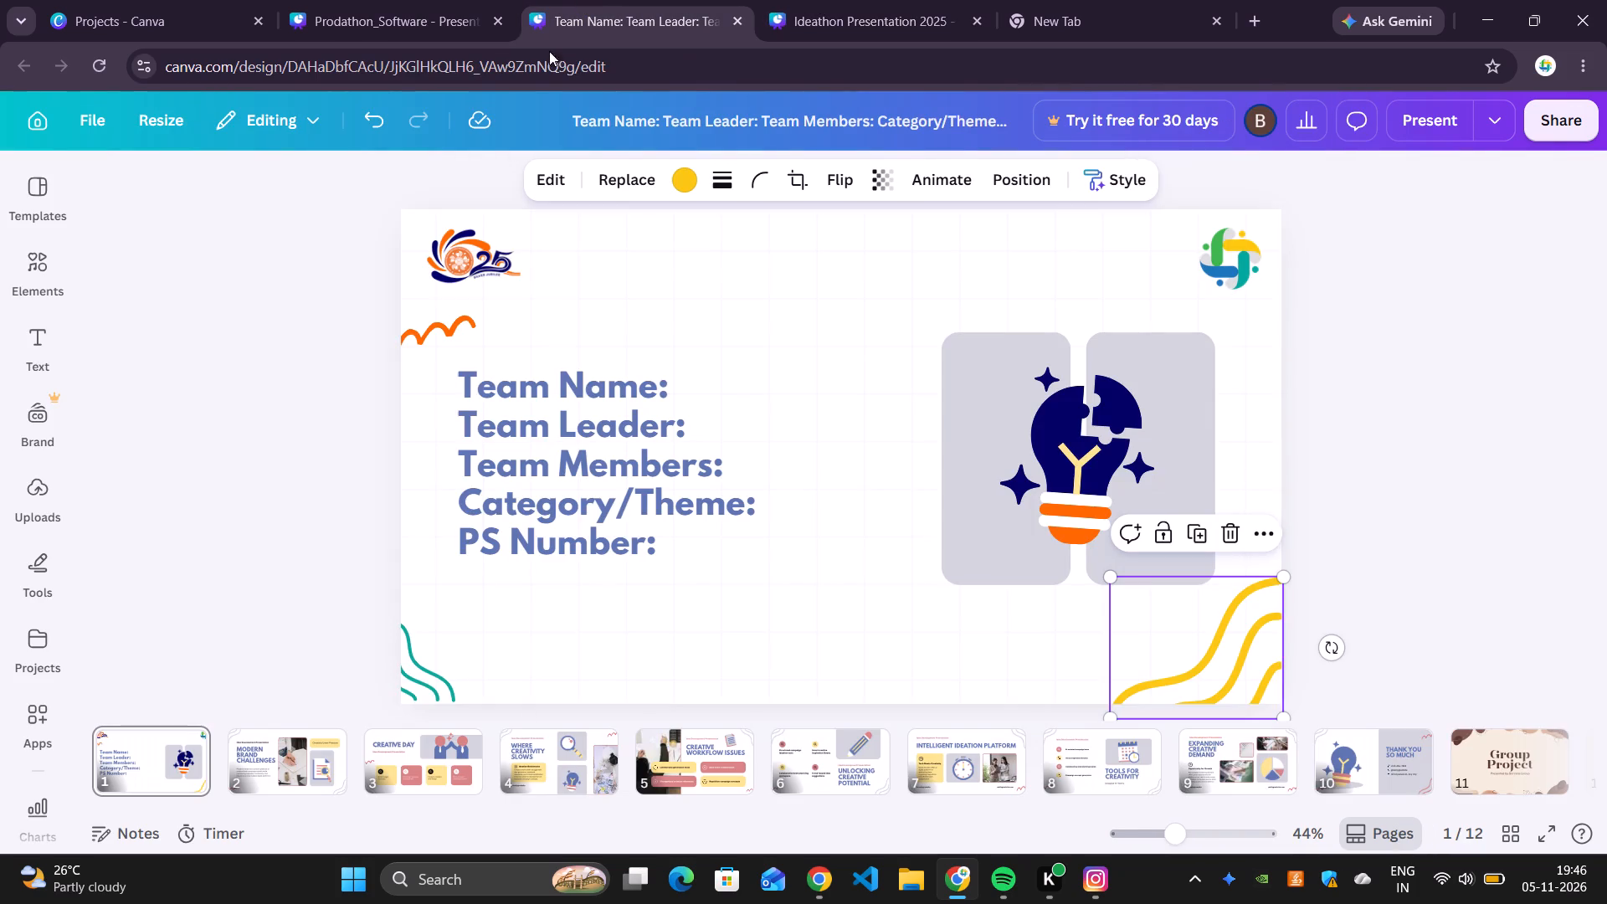
left_click(245, 763)
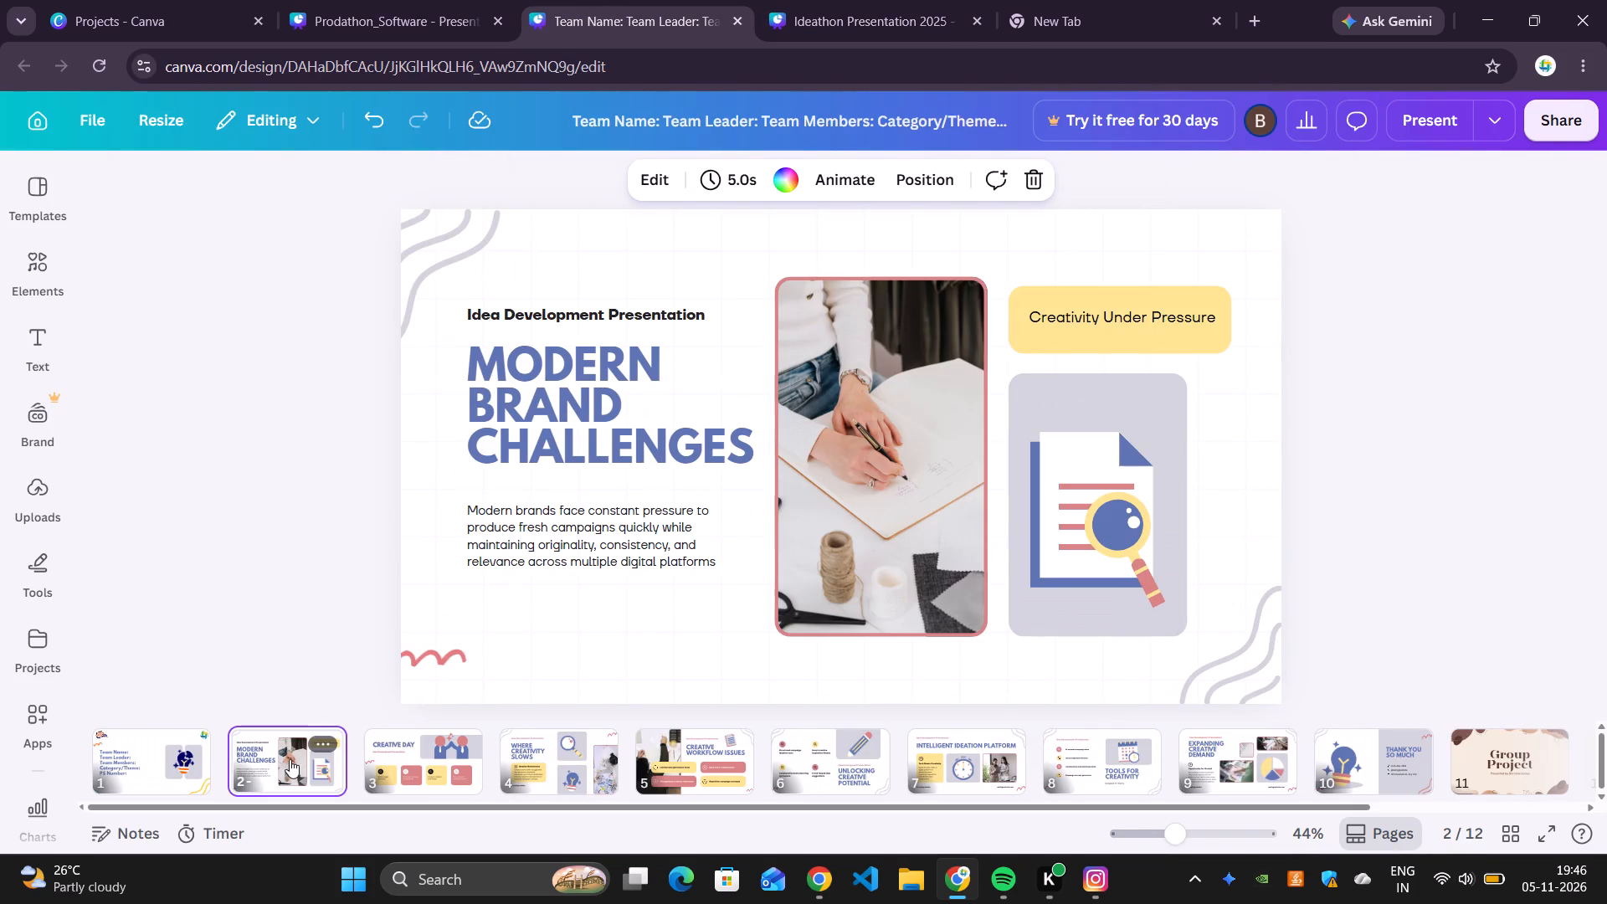
left_click(427, 766)
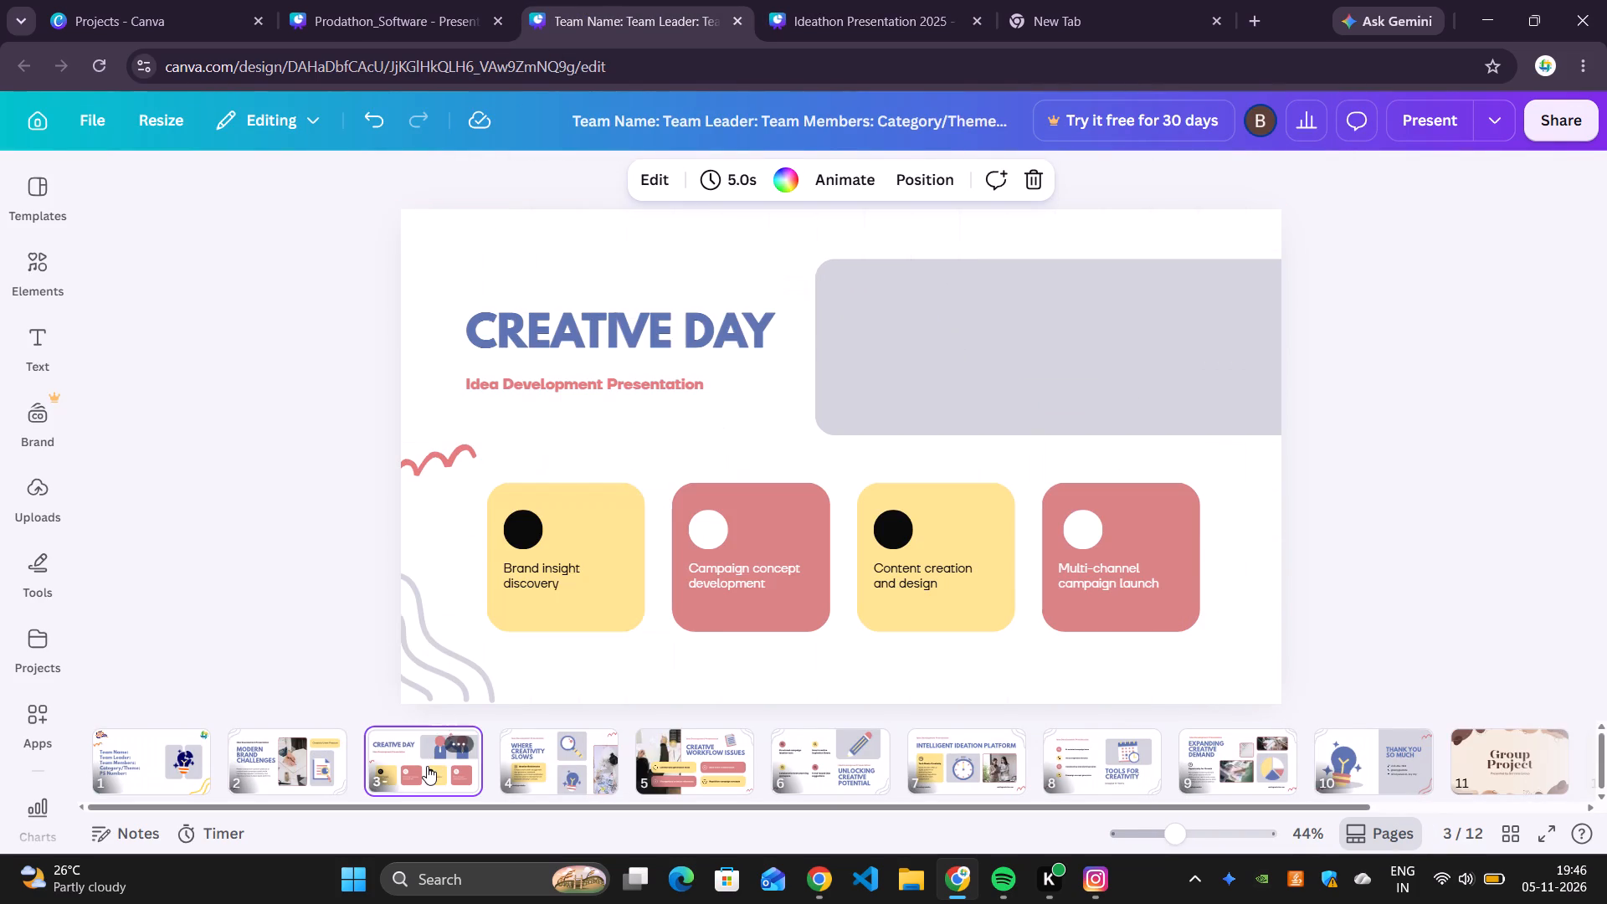
scroll(602, 759, "left", 1)
left_click(573, 759)
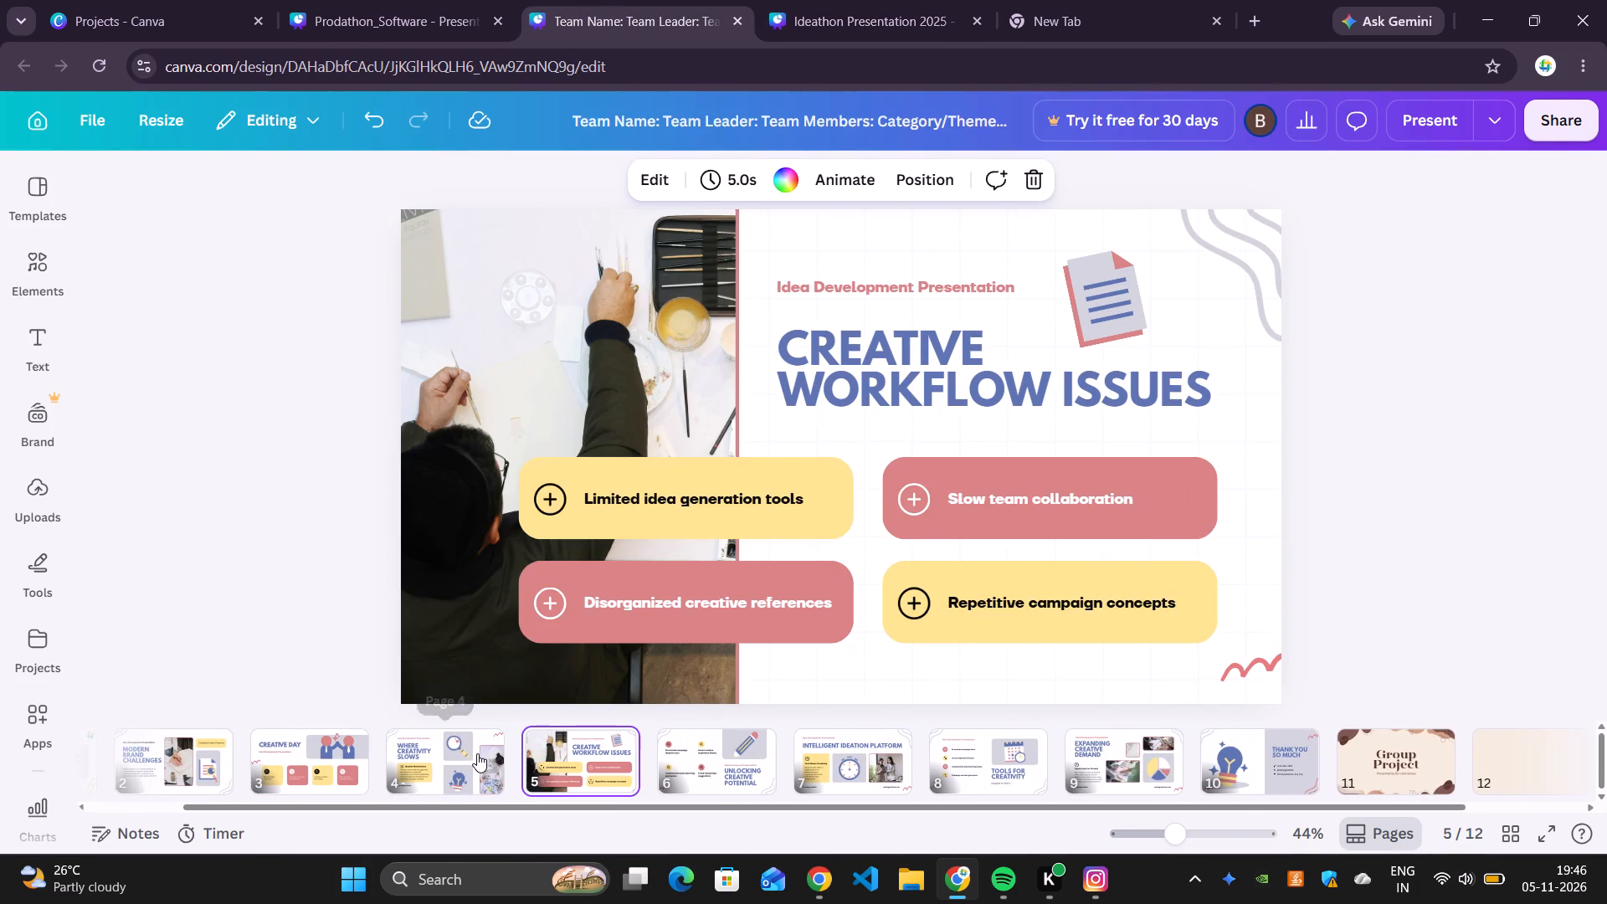
left_click(477, 753)
scroll(639, 760, "left", 1)
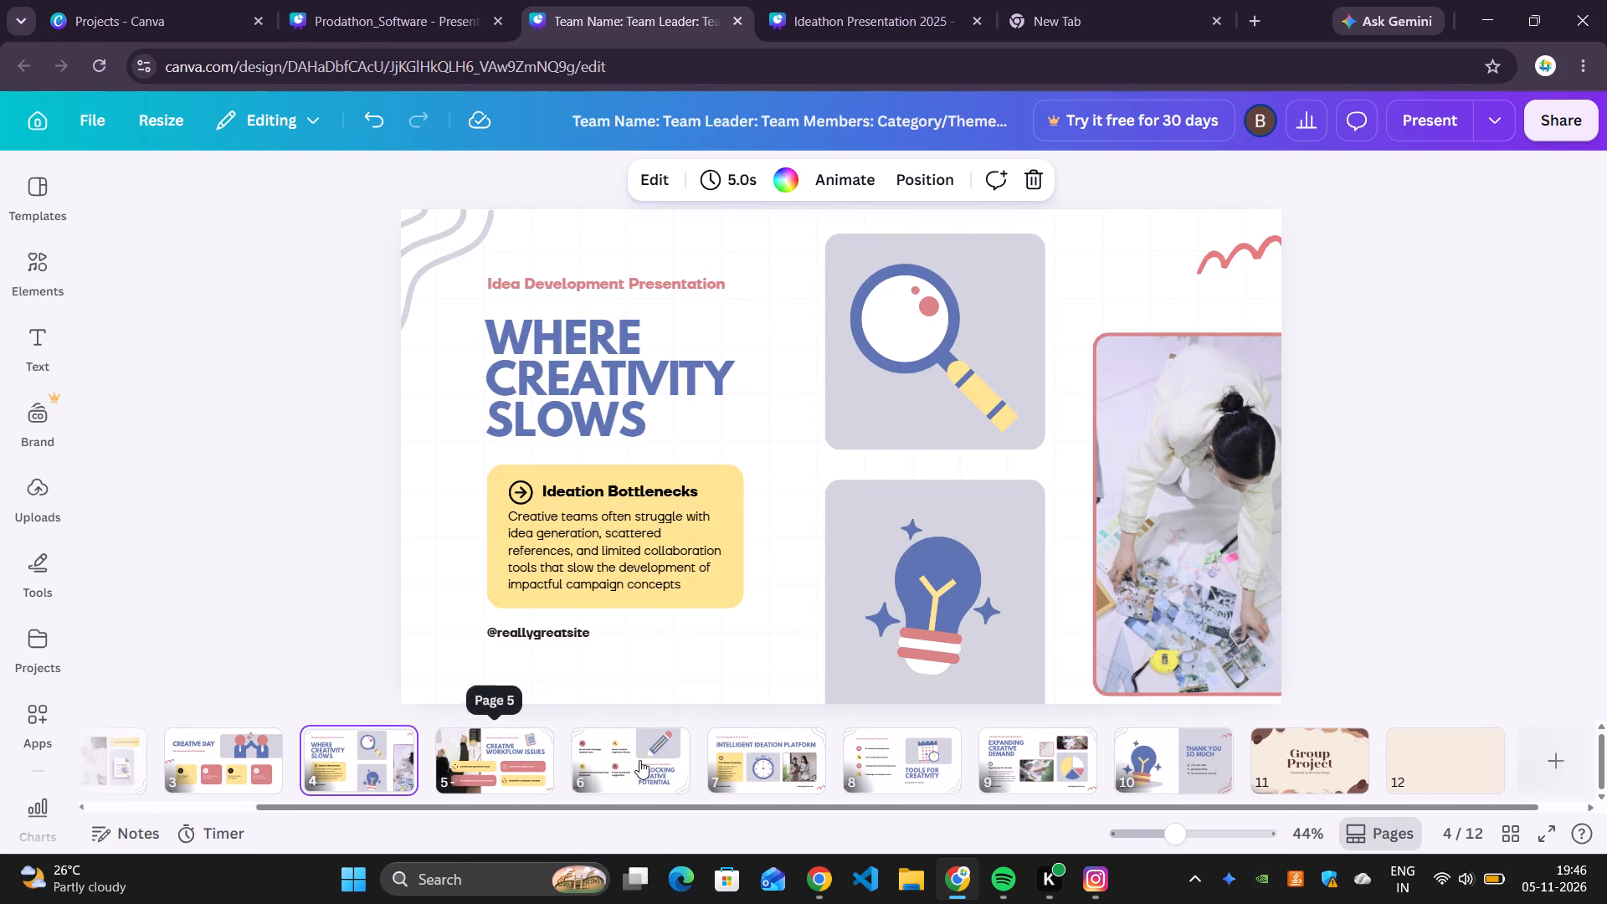
scroll(639, 760, "left", 1)
left_click_drag(605, 760, 634, 761)
left_click(574, 762)
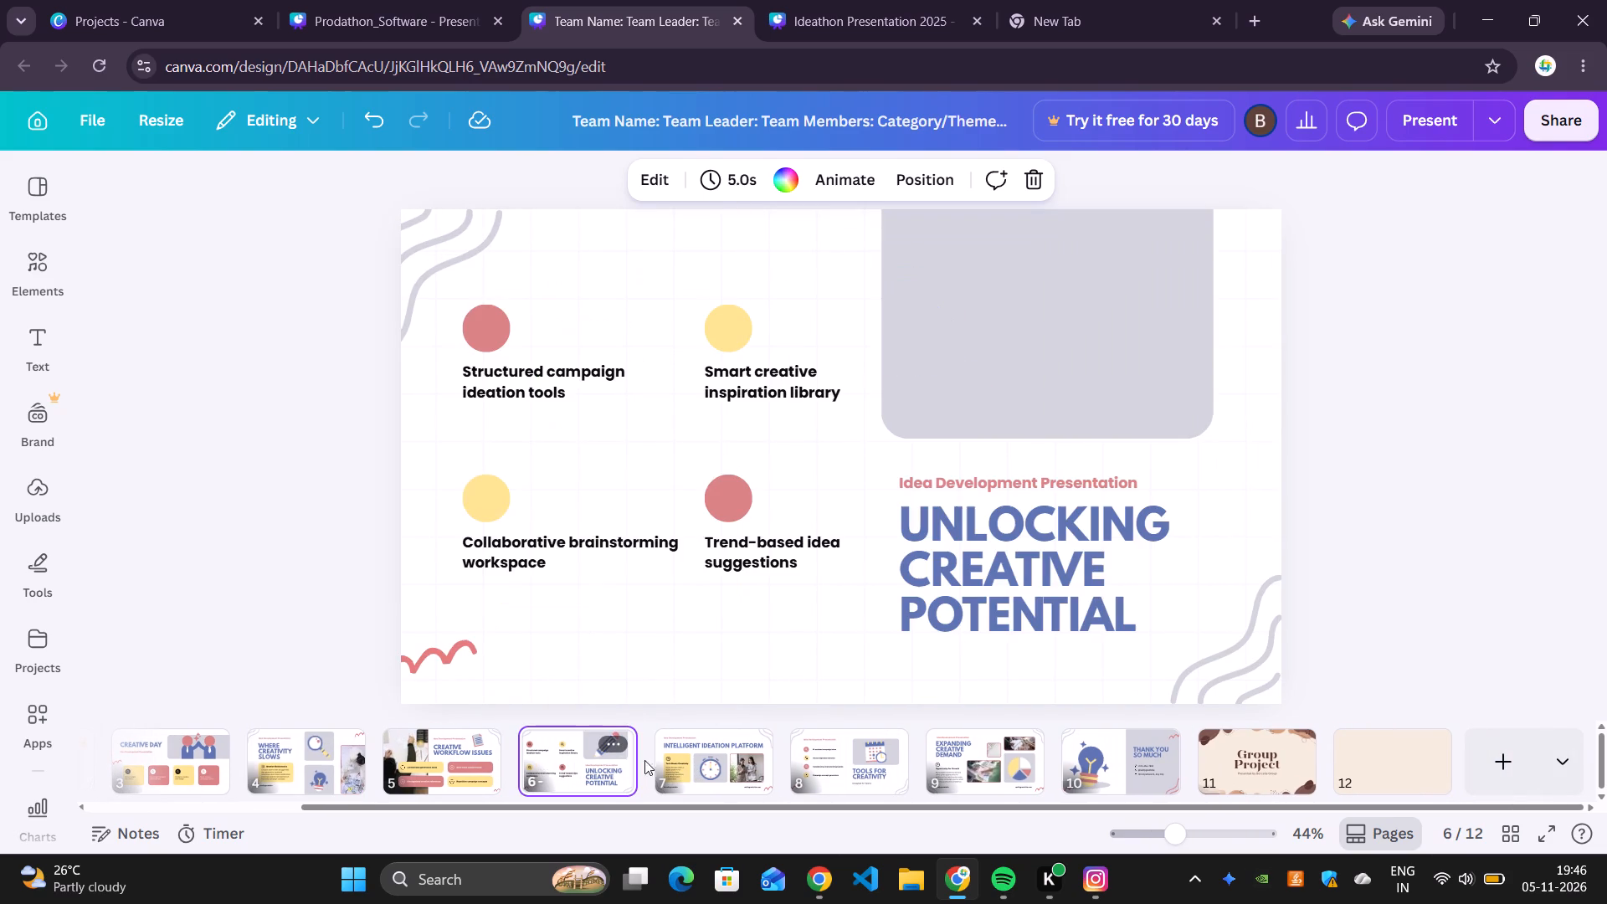
left_click(680, 760)
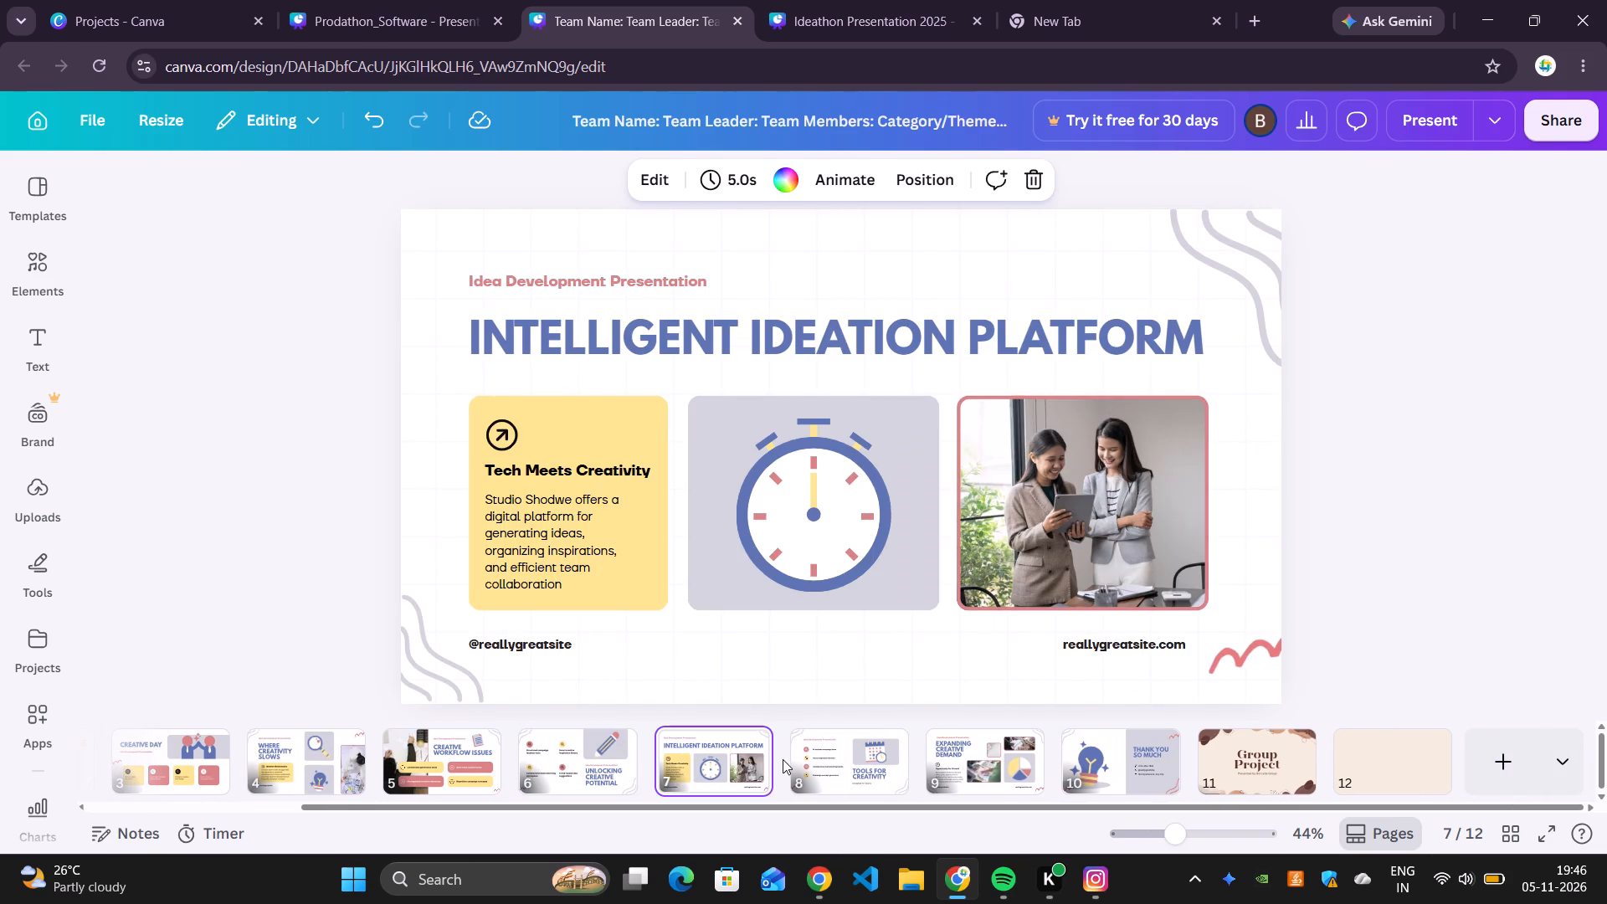
left_click(839, 762)
scroll(925, 753, "left", 1)
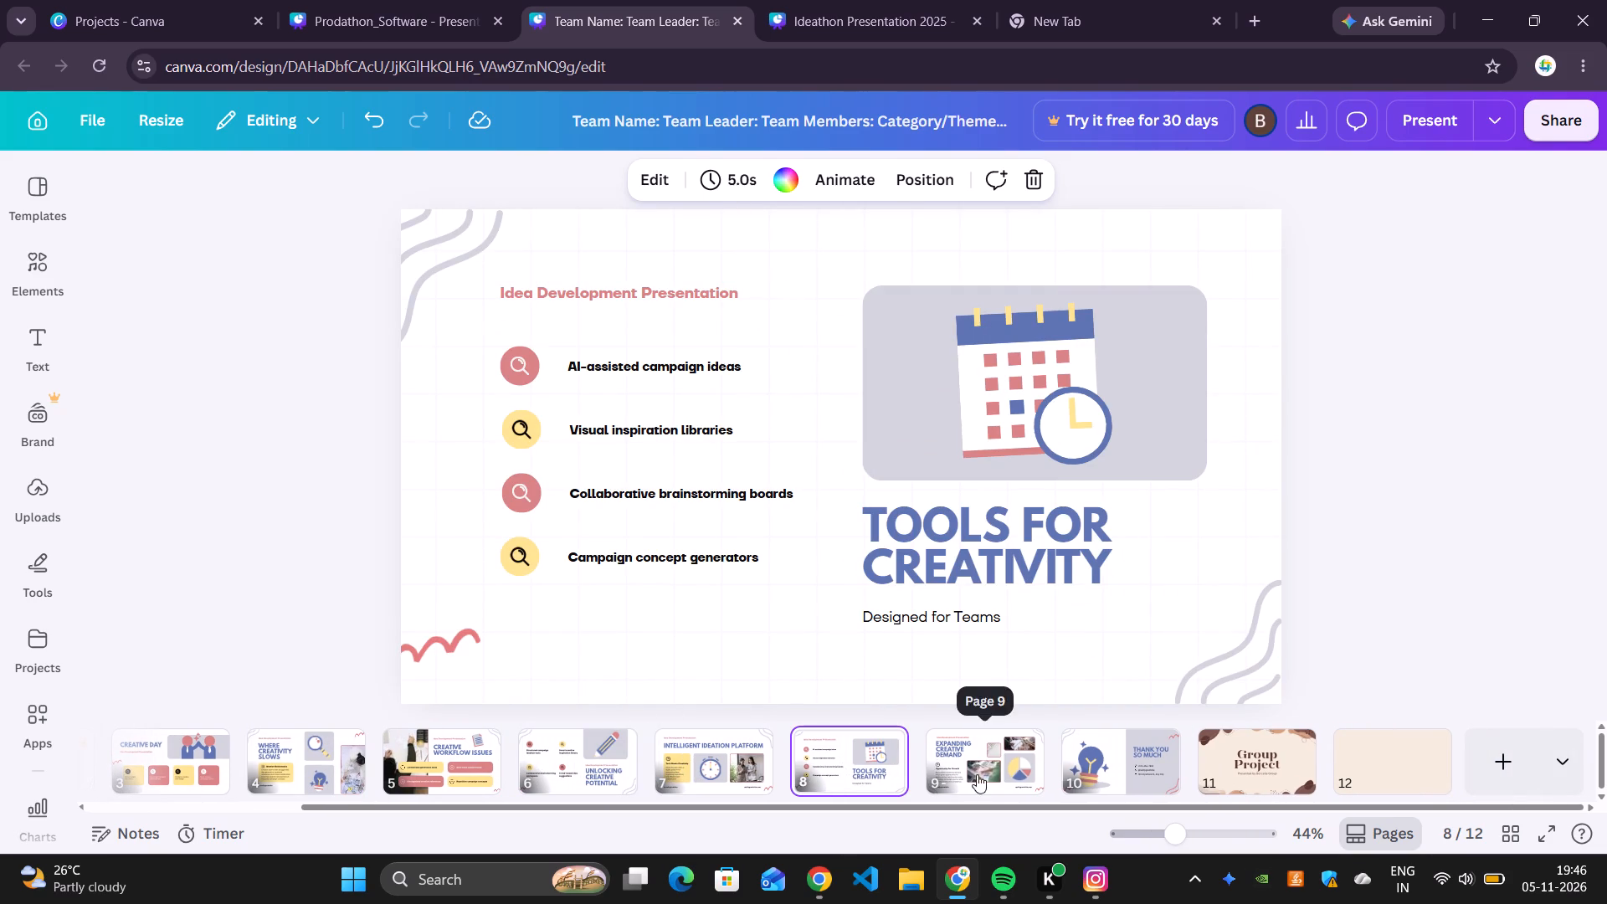
left_click(992, 763)
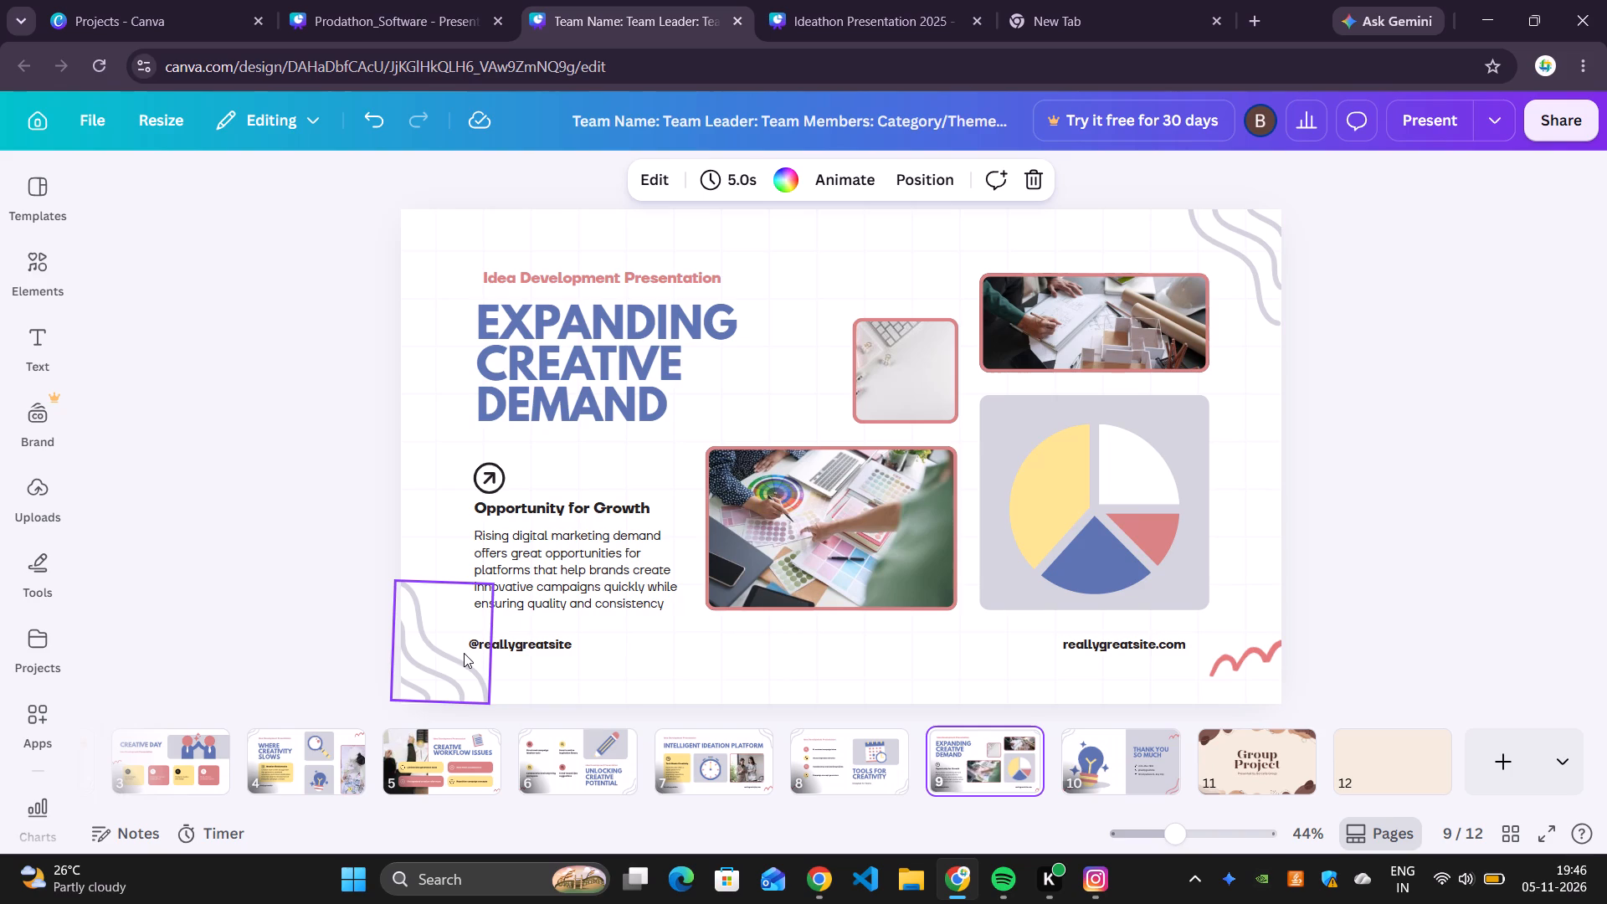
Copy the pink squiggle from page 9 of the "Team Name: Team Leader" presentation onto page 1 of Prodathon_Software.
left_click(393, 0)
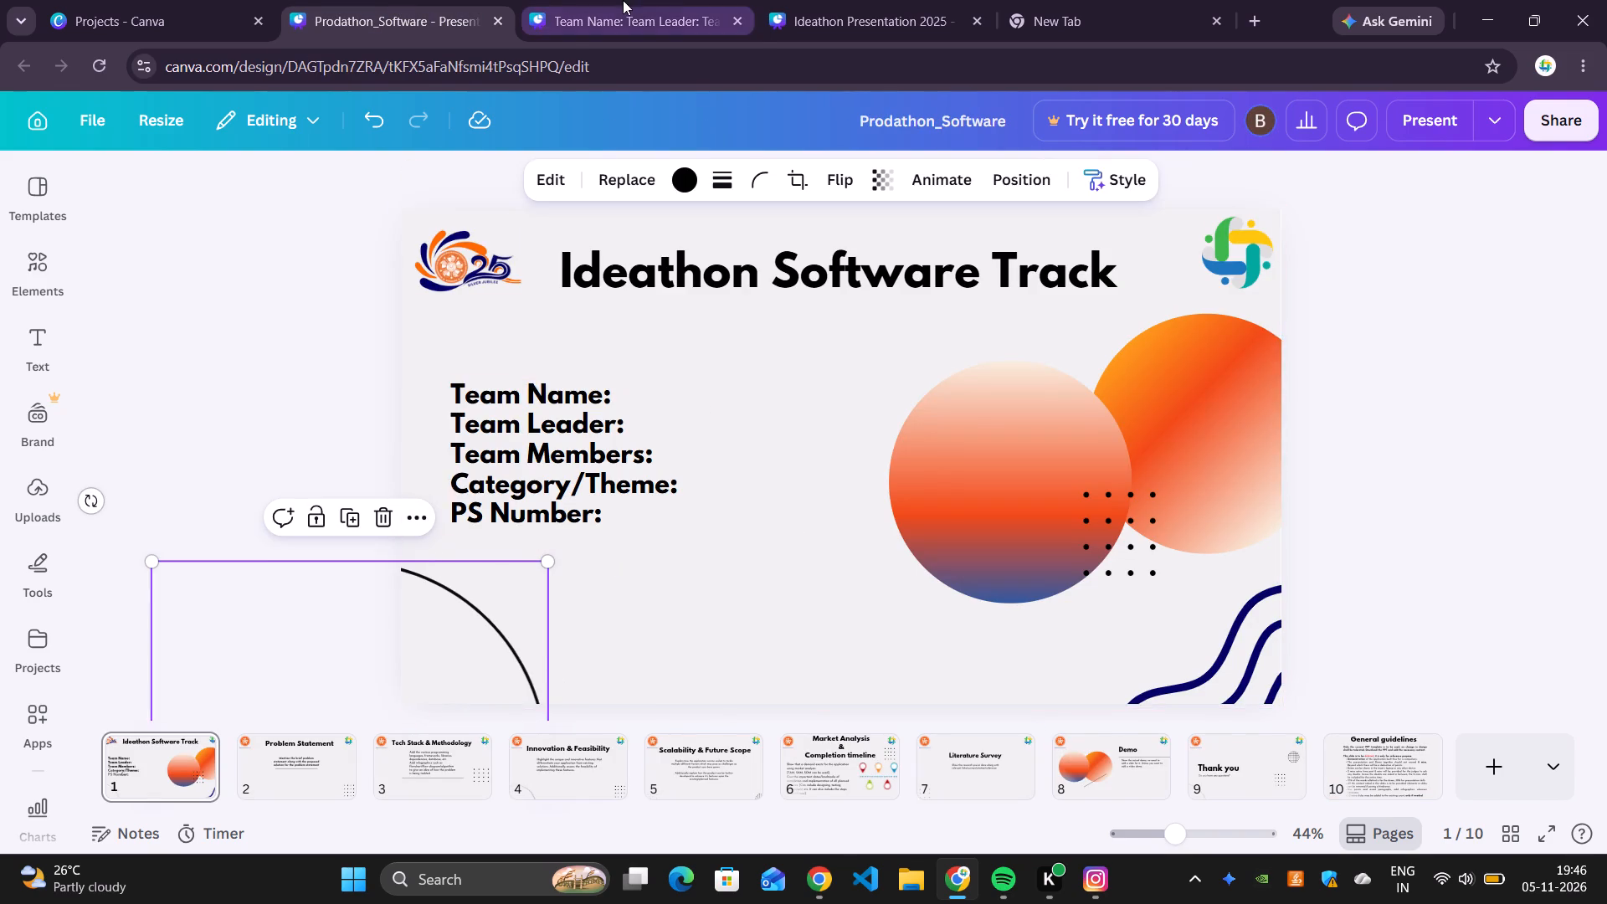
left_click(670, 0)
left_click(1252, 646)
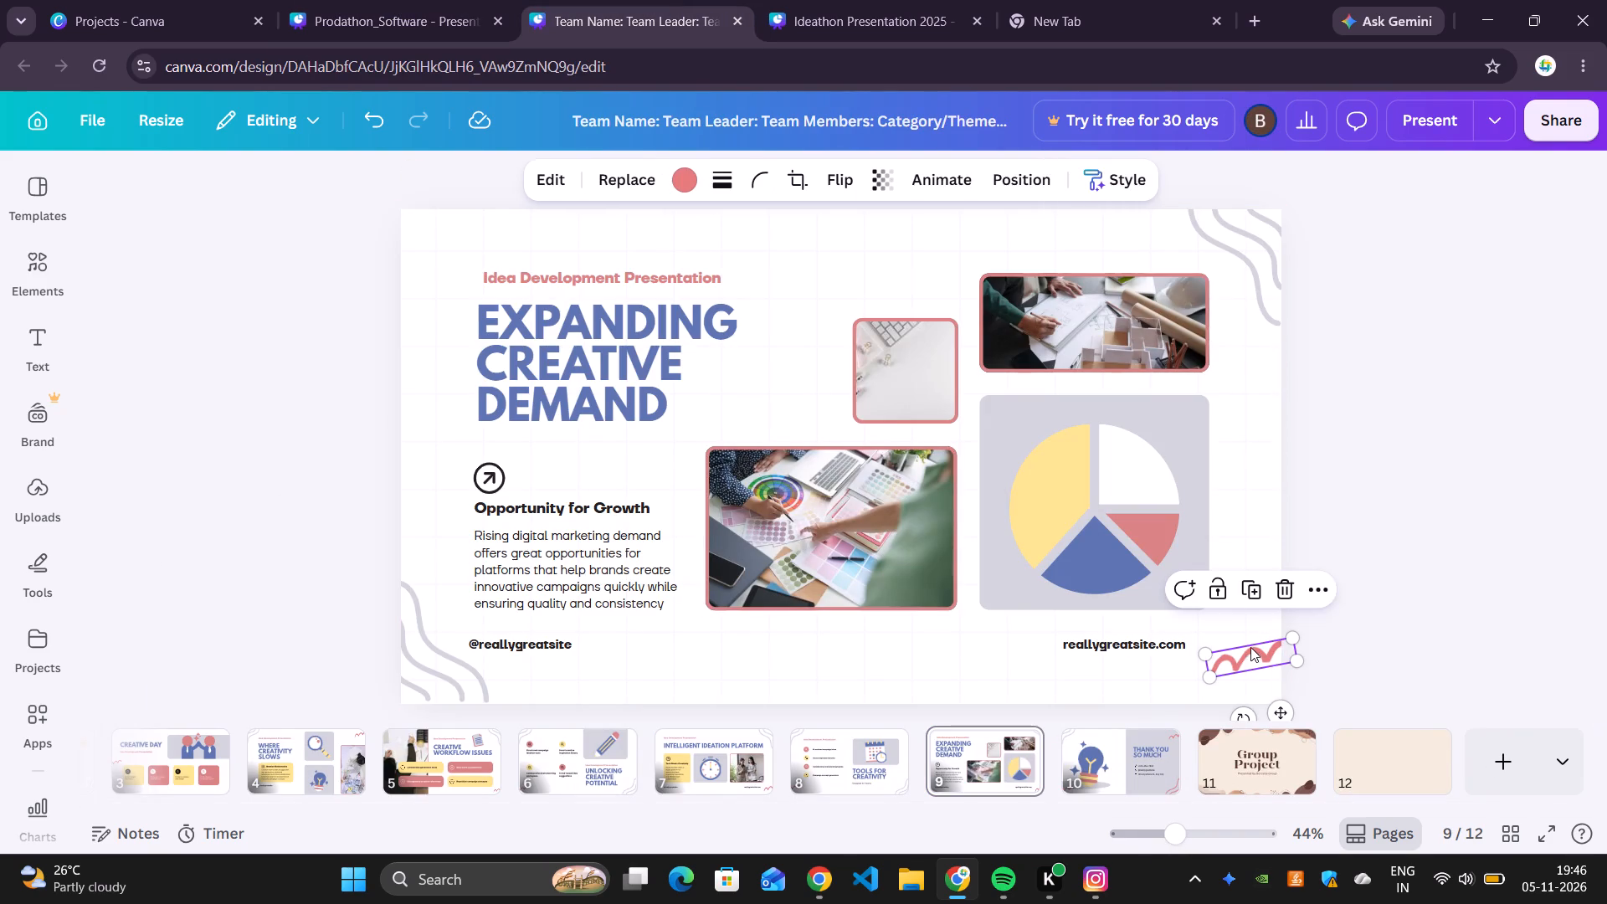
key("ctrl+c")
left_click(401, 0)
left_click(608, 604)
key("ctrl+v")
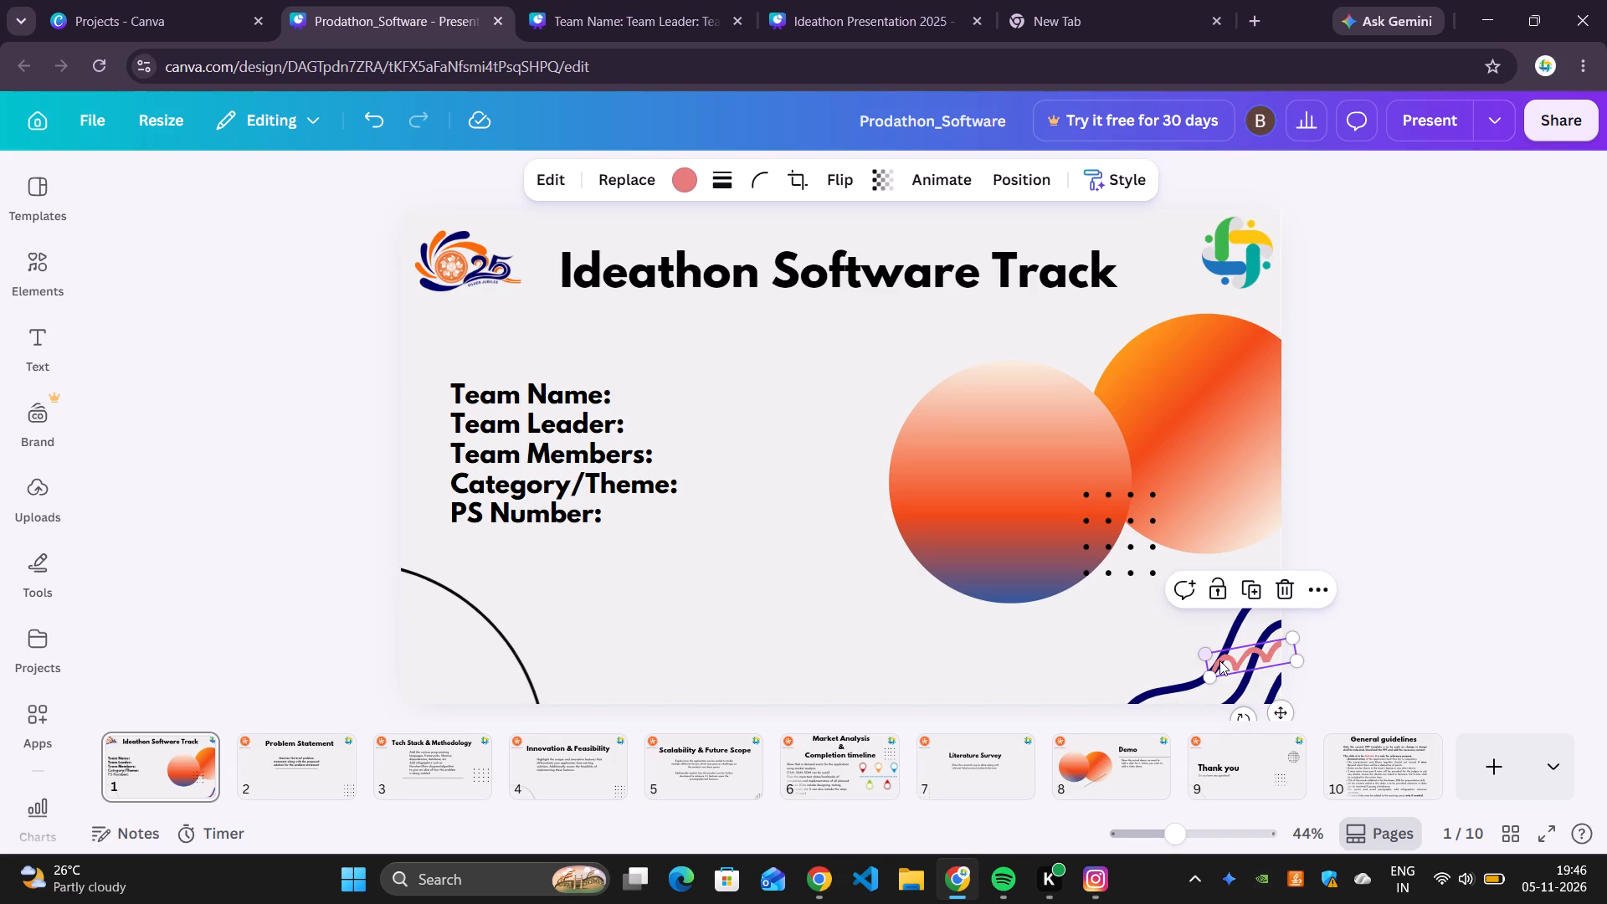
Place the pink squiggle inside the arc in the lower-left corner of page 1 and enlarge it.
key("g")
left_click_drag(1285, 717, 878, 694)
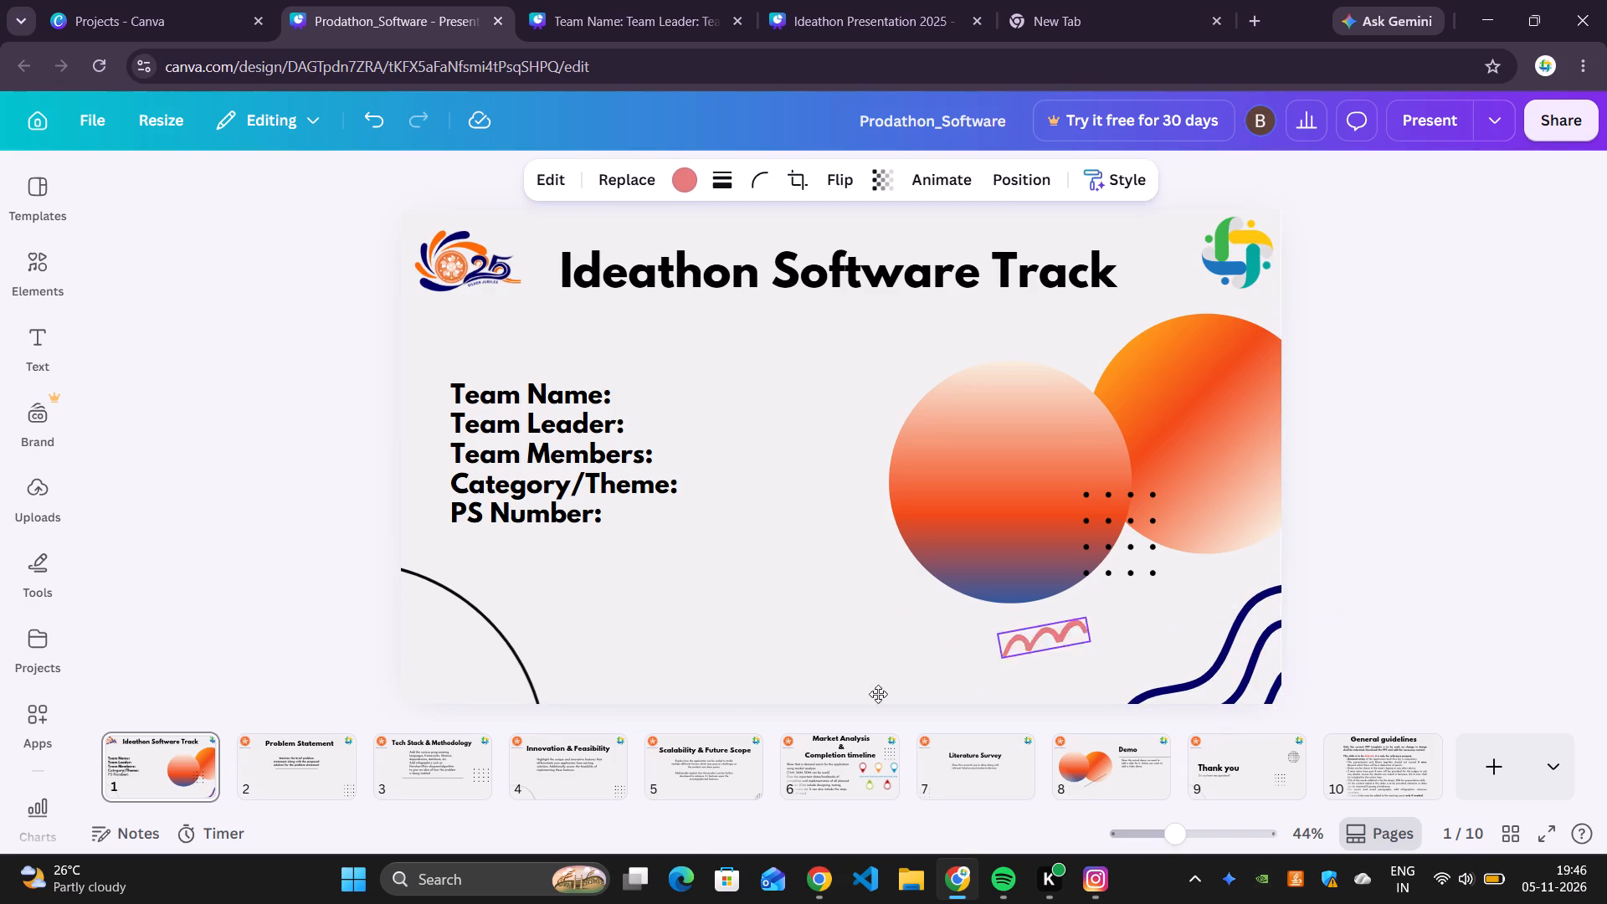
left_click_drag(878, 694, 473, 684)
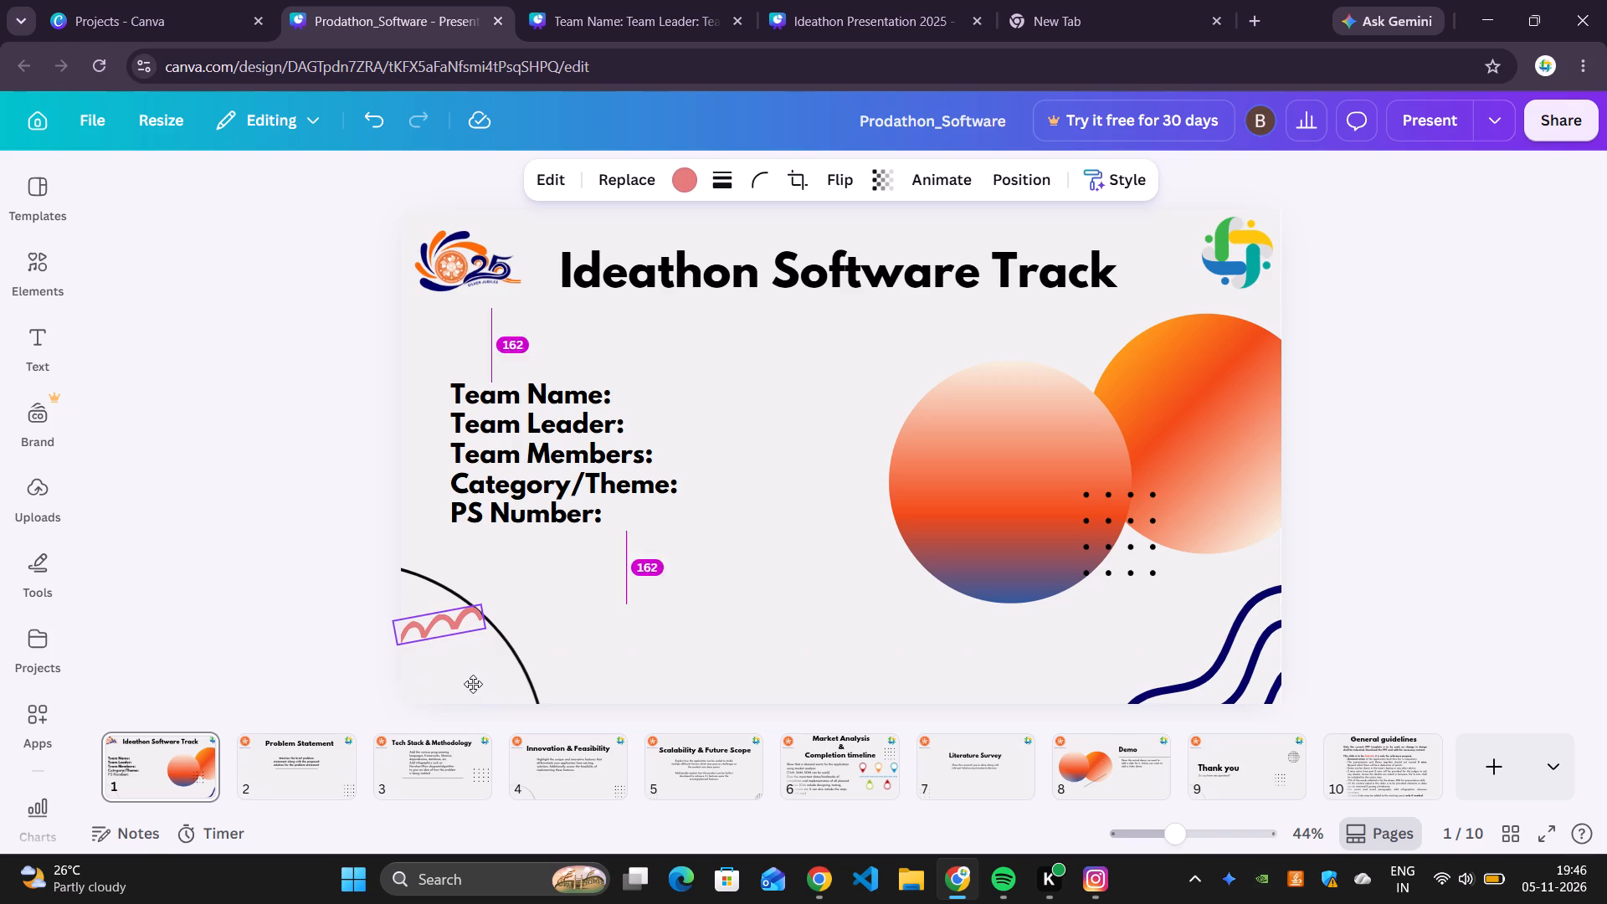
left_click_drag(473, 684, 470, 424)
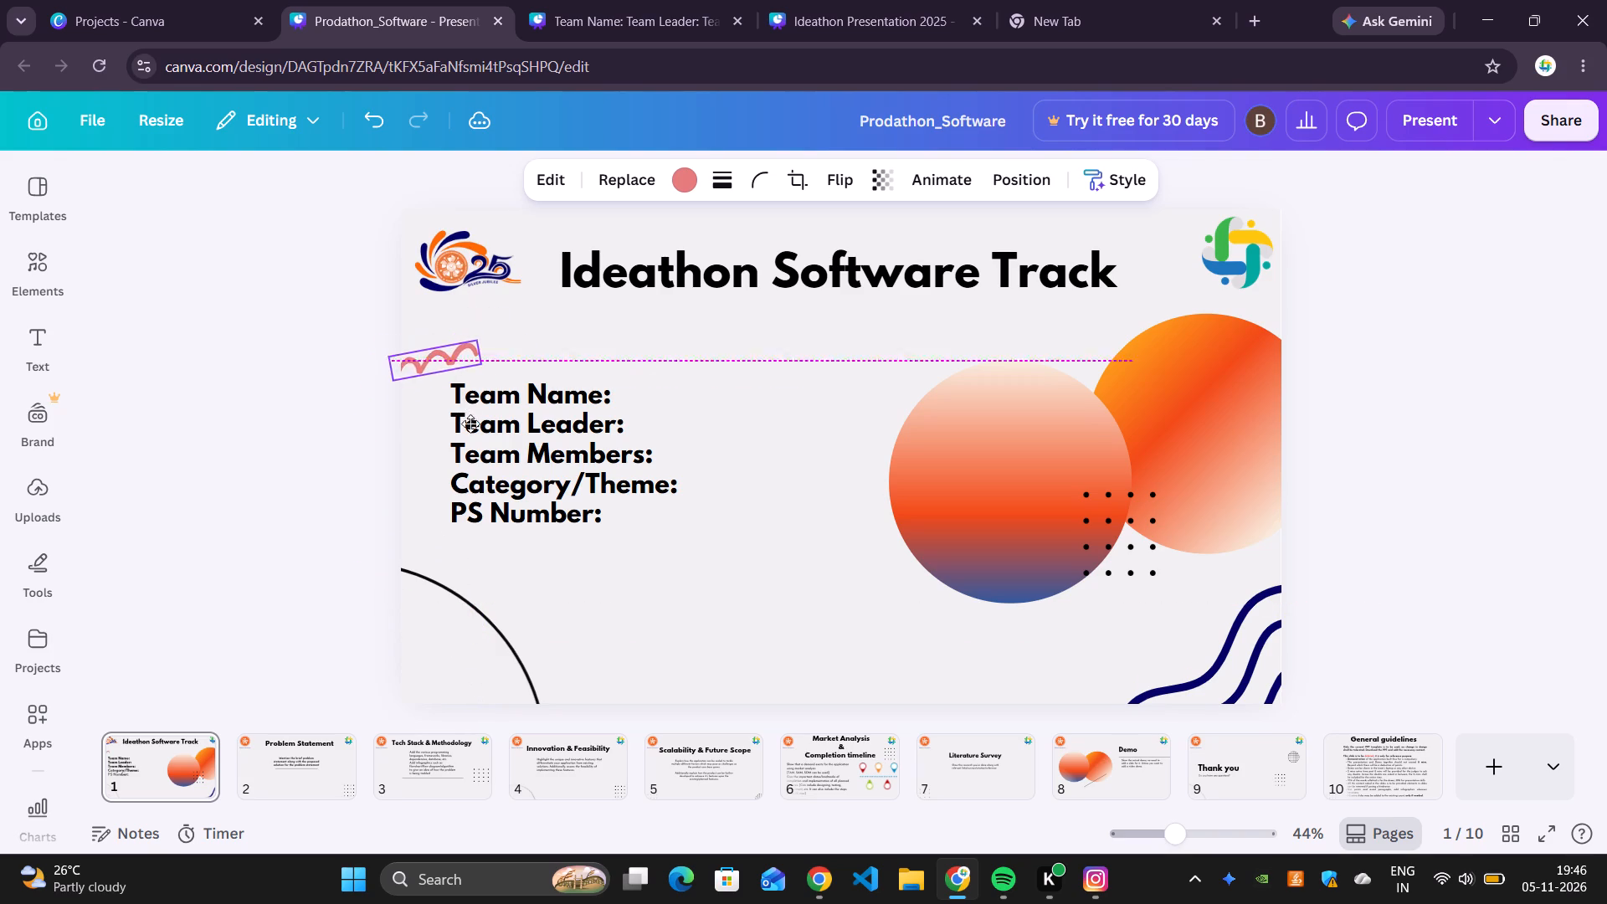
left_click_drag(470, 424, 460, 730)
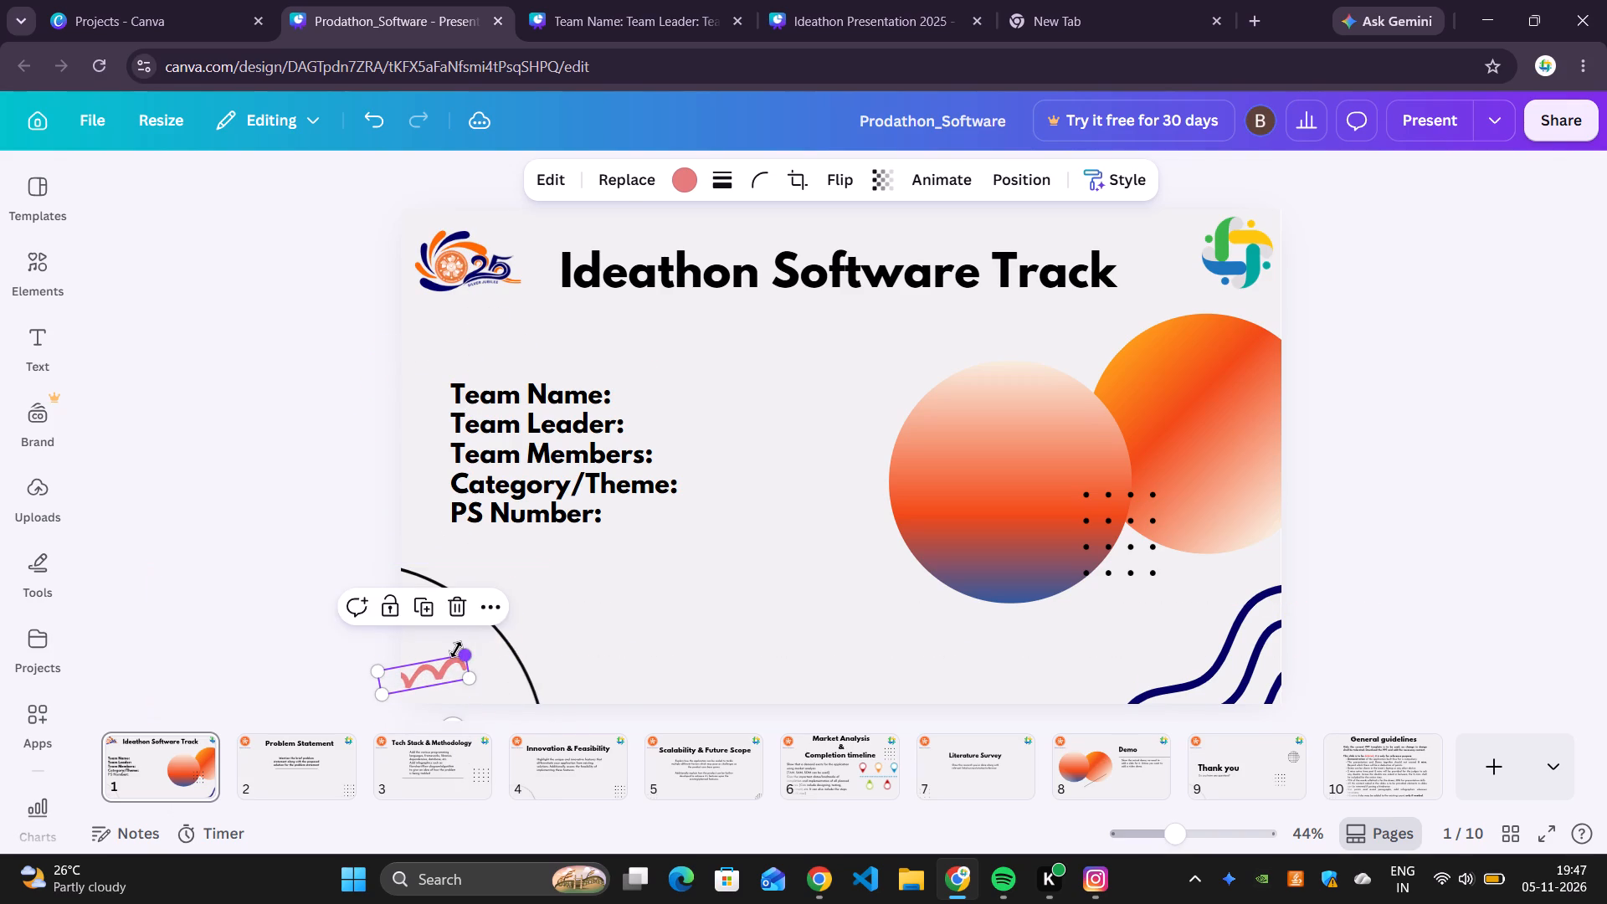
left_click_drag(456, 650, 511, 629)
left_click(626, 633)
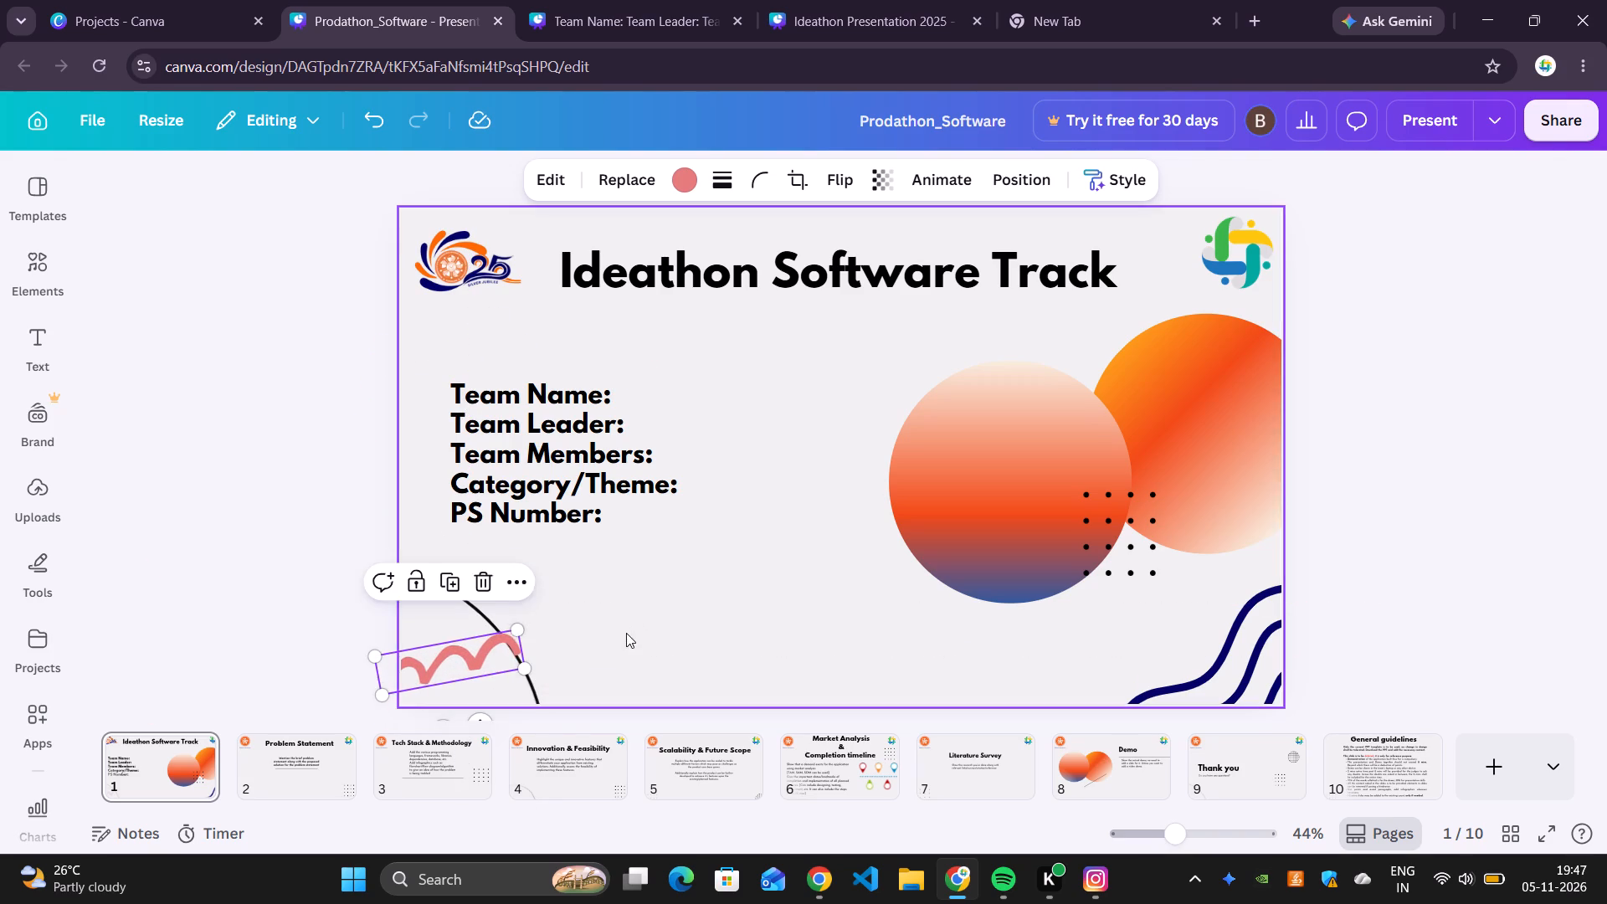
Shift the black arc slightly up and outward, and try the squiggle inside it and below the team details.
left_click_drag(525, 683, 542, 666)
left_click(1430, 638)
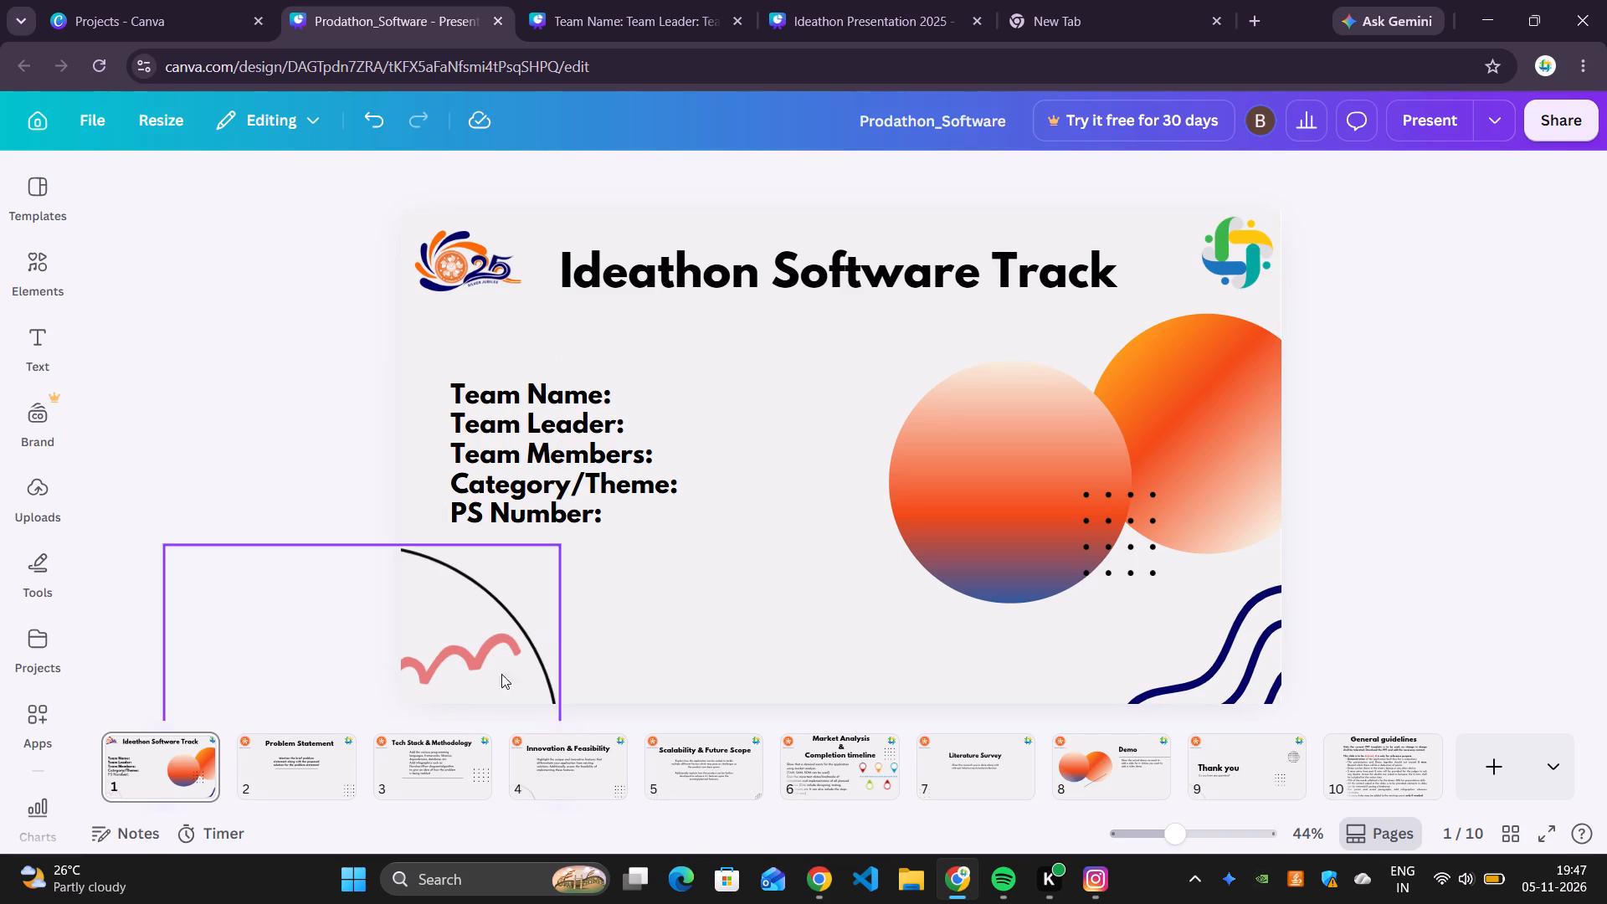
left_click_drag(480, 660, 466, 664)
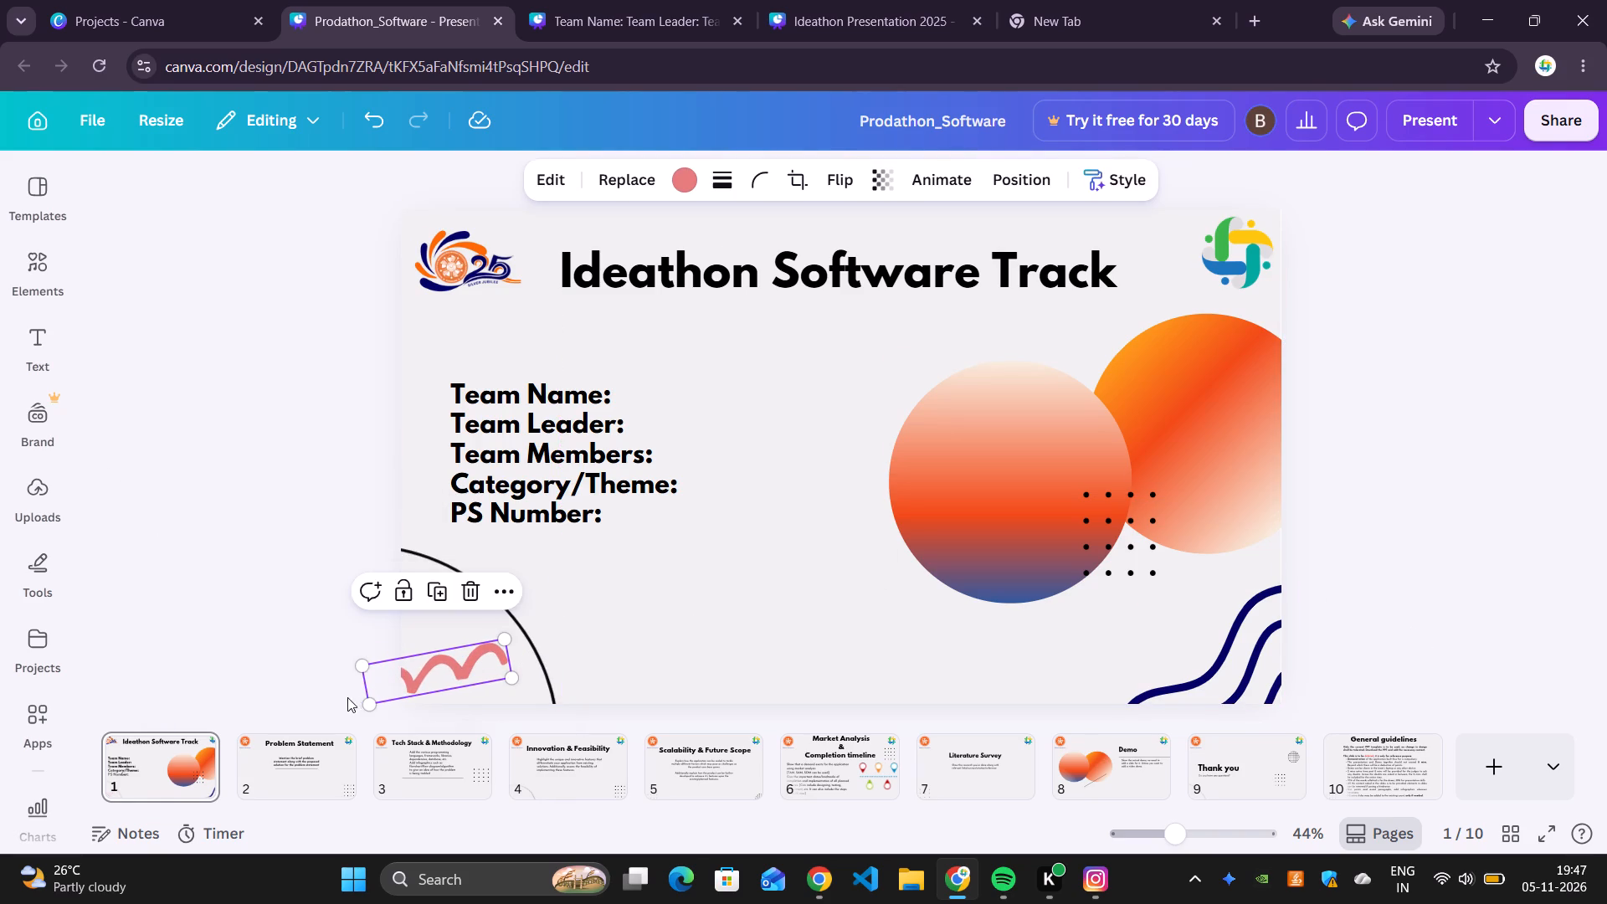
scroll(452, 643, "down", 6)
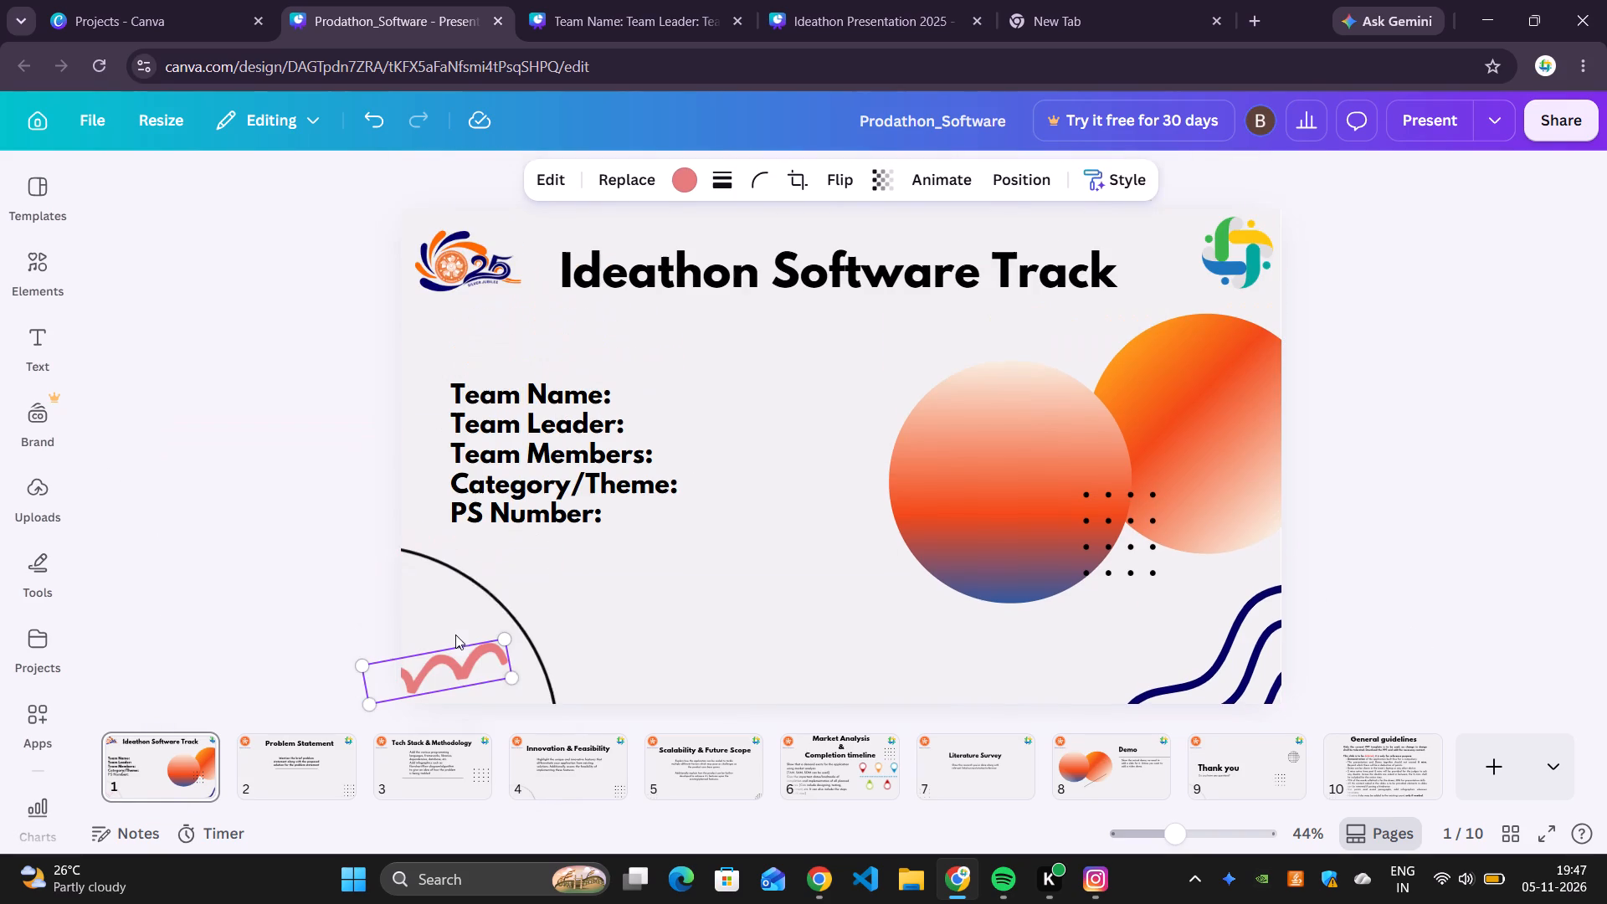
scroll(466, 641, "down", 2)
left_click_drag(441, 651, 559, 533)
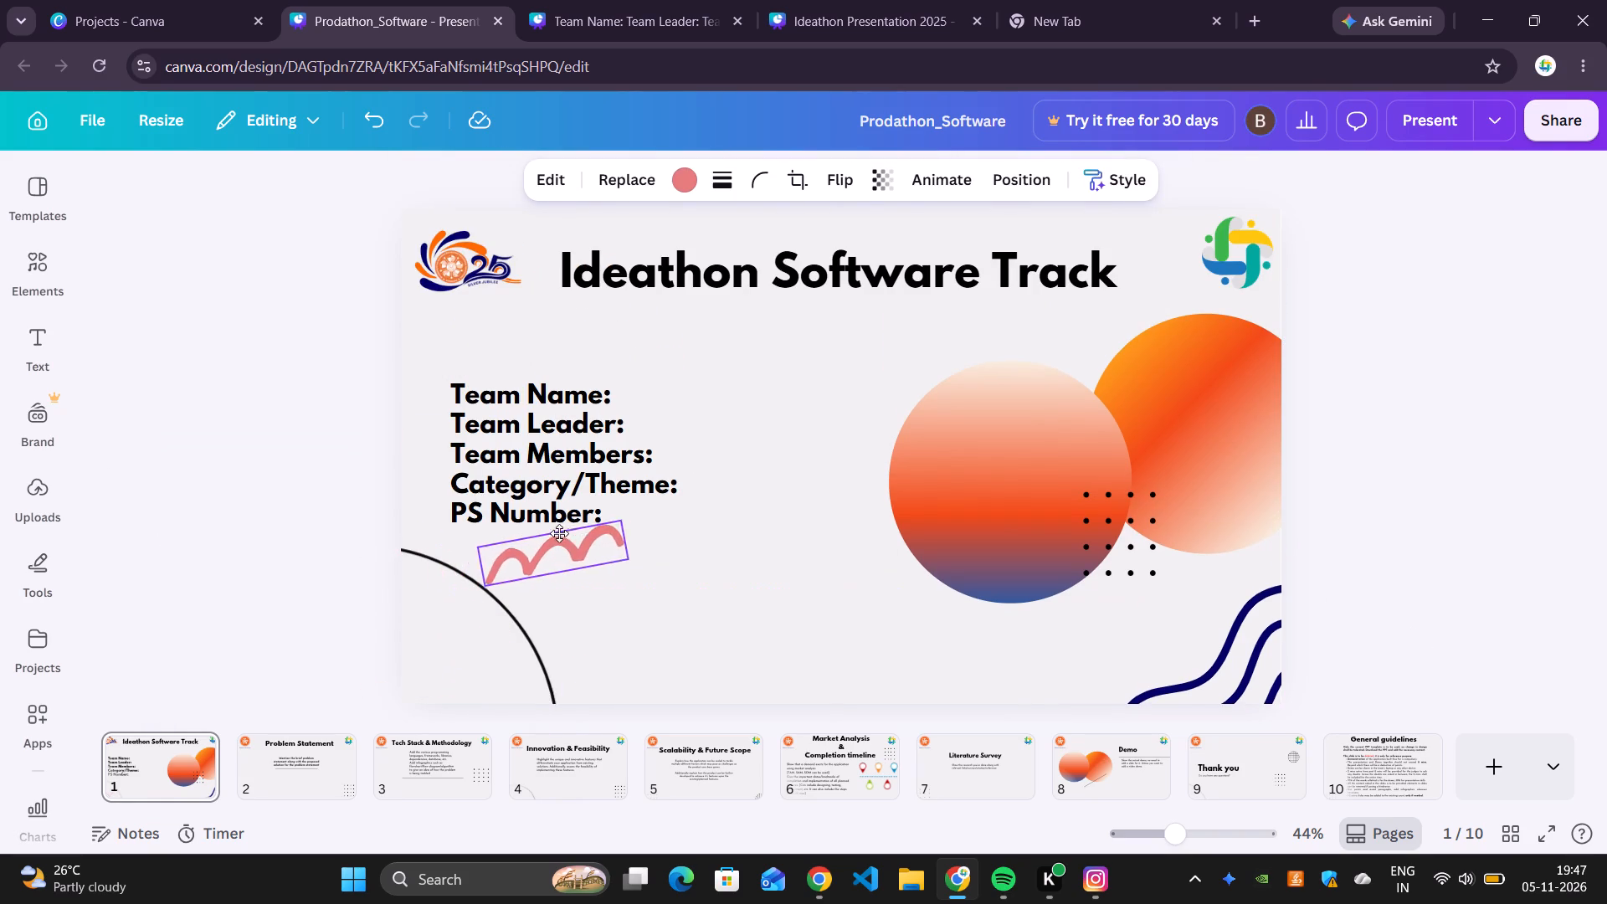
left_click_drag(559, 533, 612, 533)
Move the black arc lower and further into the lower-left corner of page 1.
left_click_drag(469, 630, 452, 605)
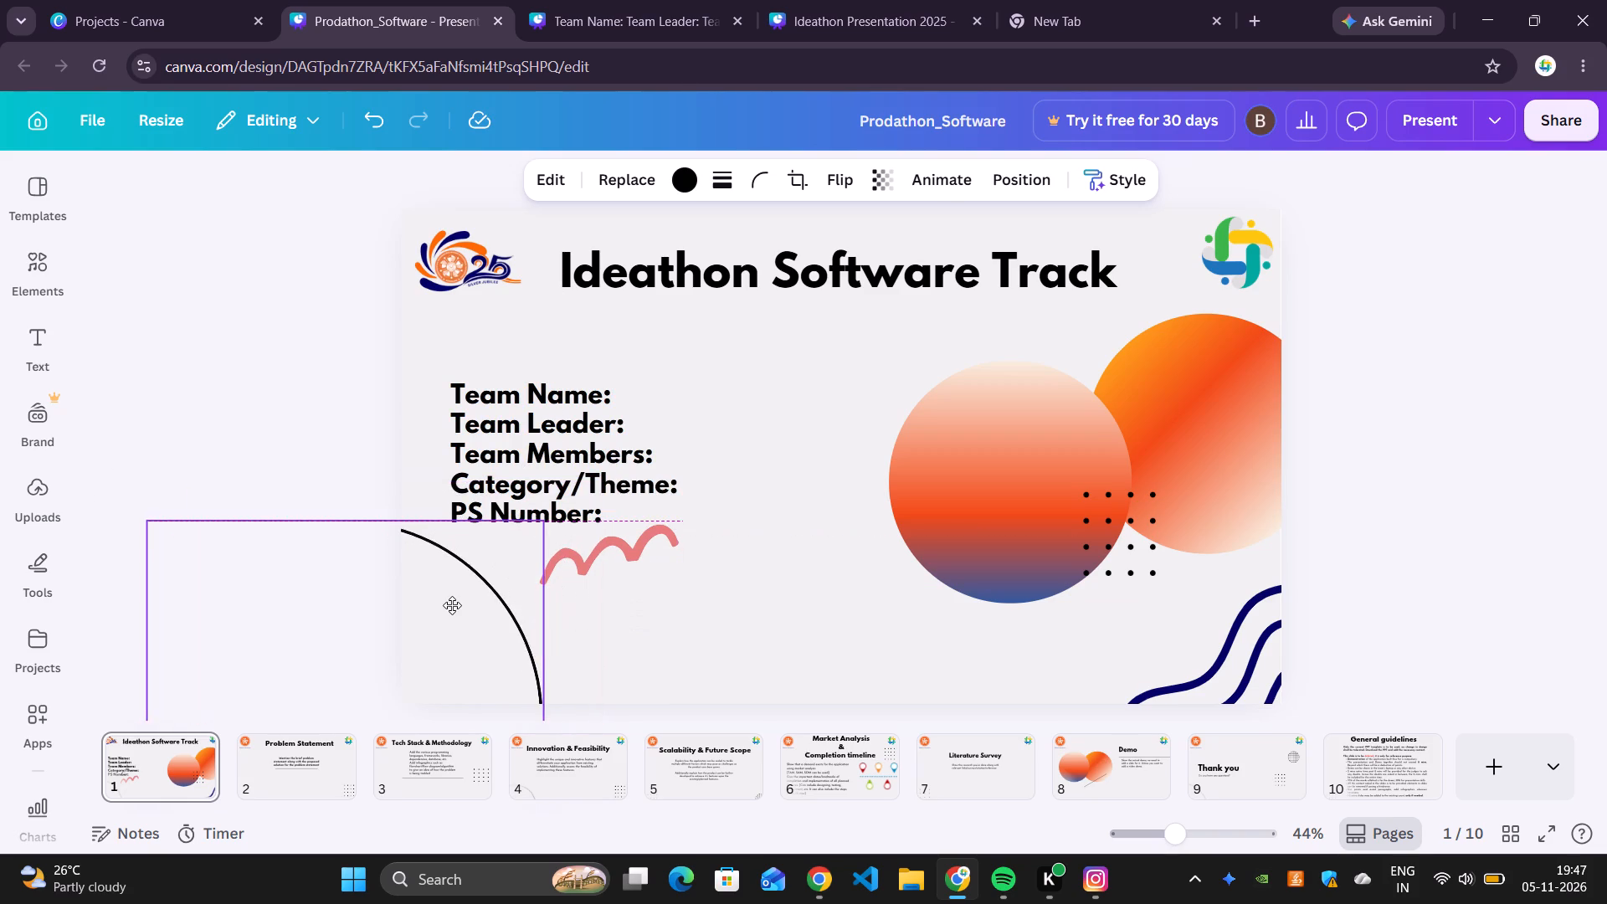
left_click_drag(452, 605, 434, 661)
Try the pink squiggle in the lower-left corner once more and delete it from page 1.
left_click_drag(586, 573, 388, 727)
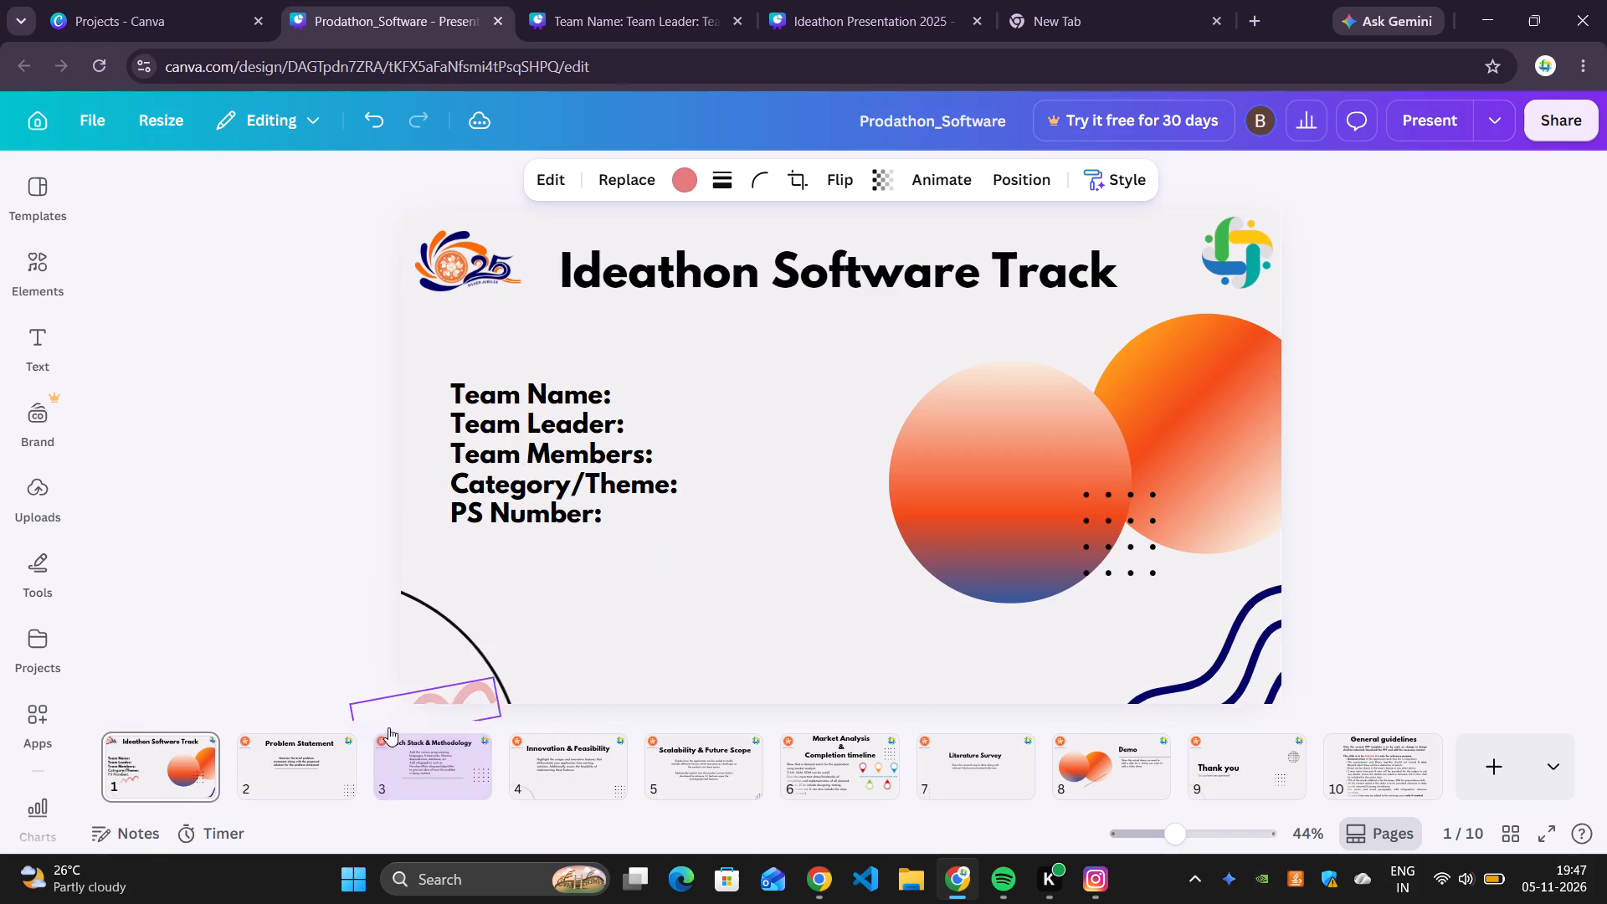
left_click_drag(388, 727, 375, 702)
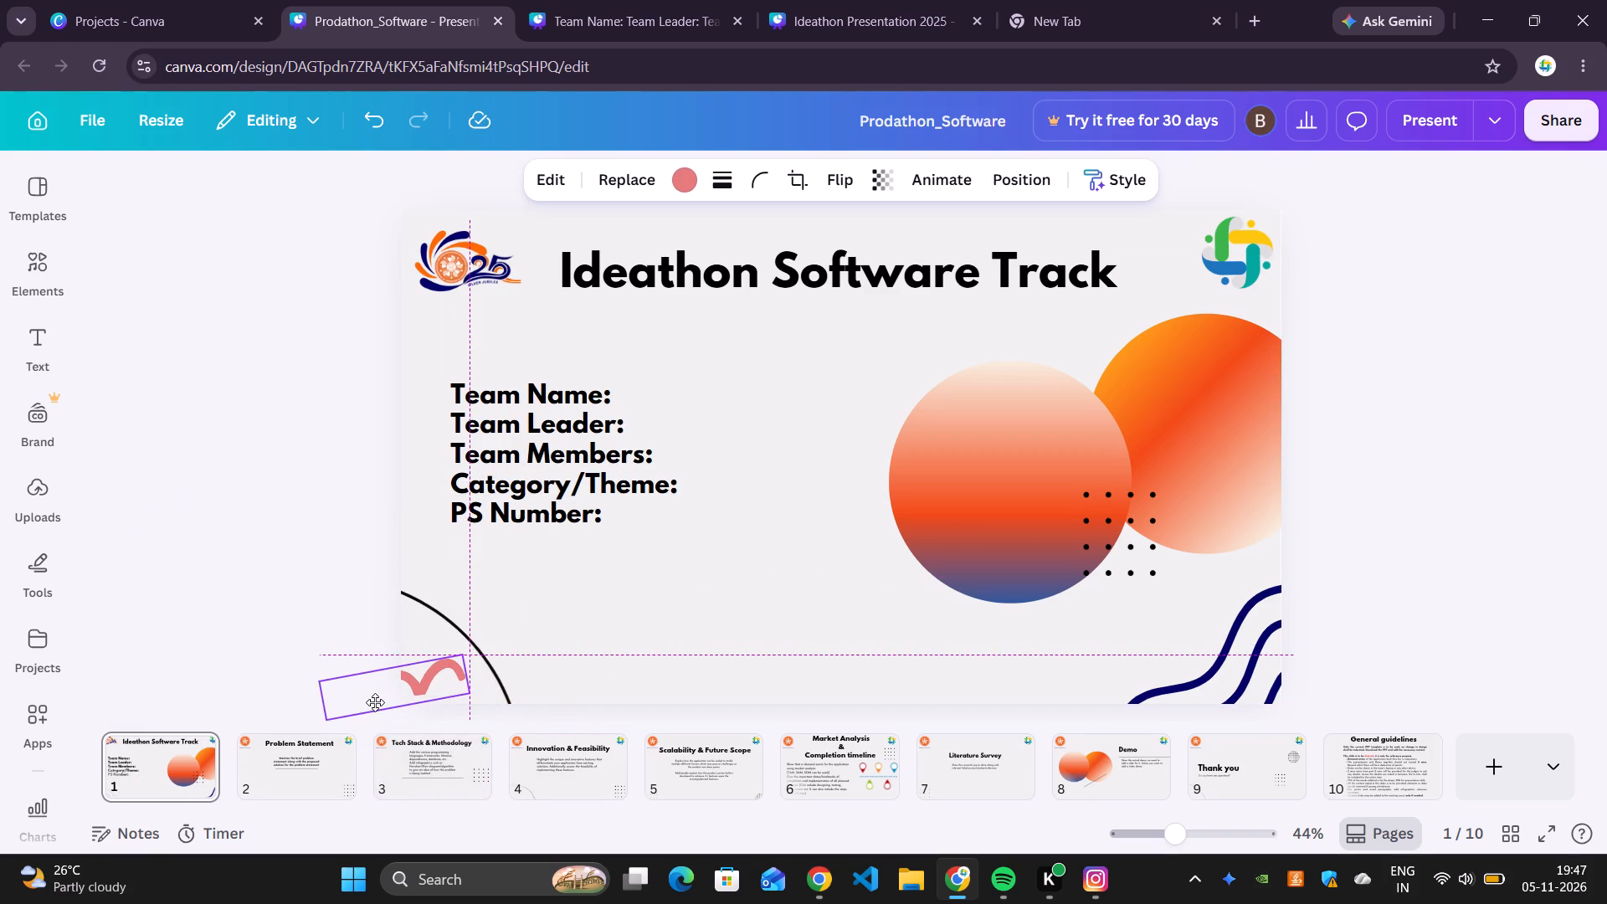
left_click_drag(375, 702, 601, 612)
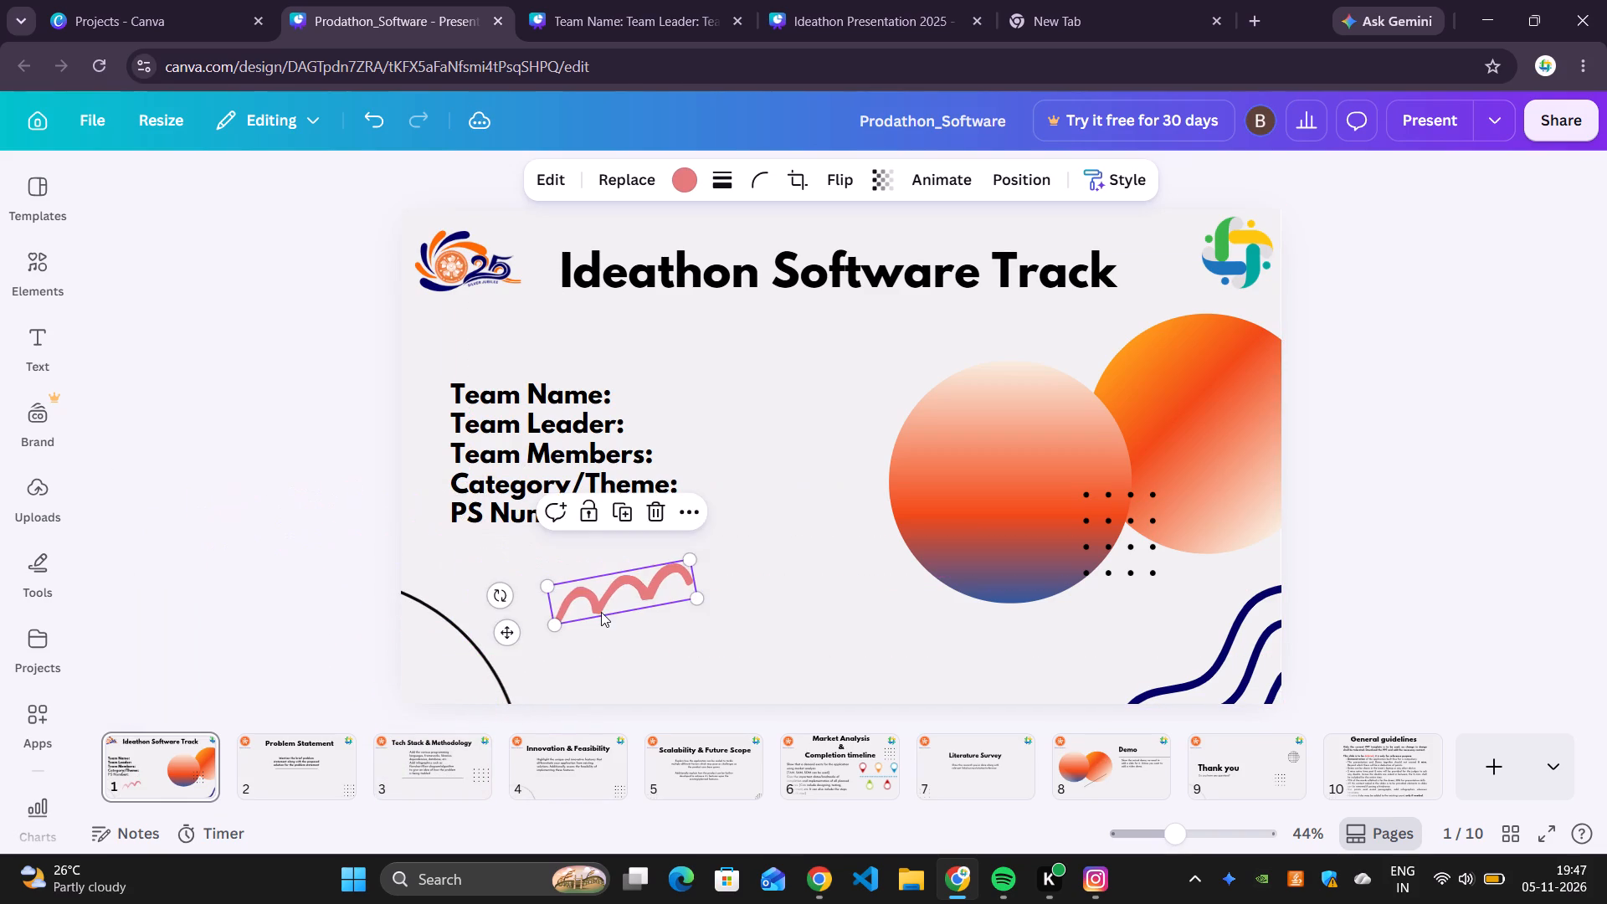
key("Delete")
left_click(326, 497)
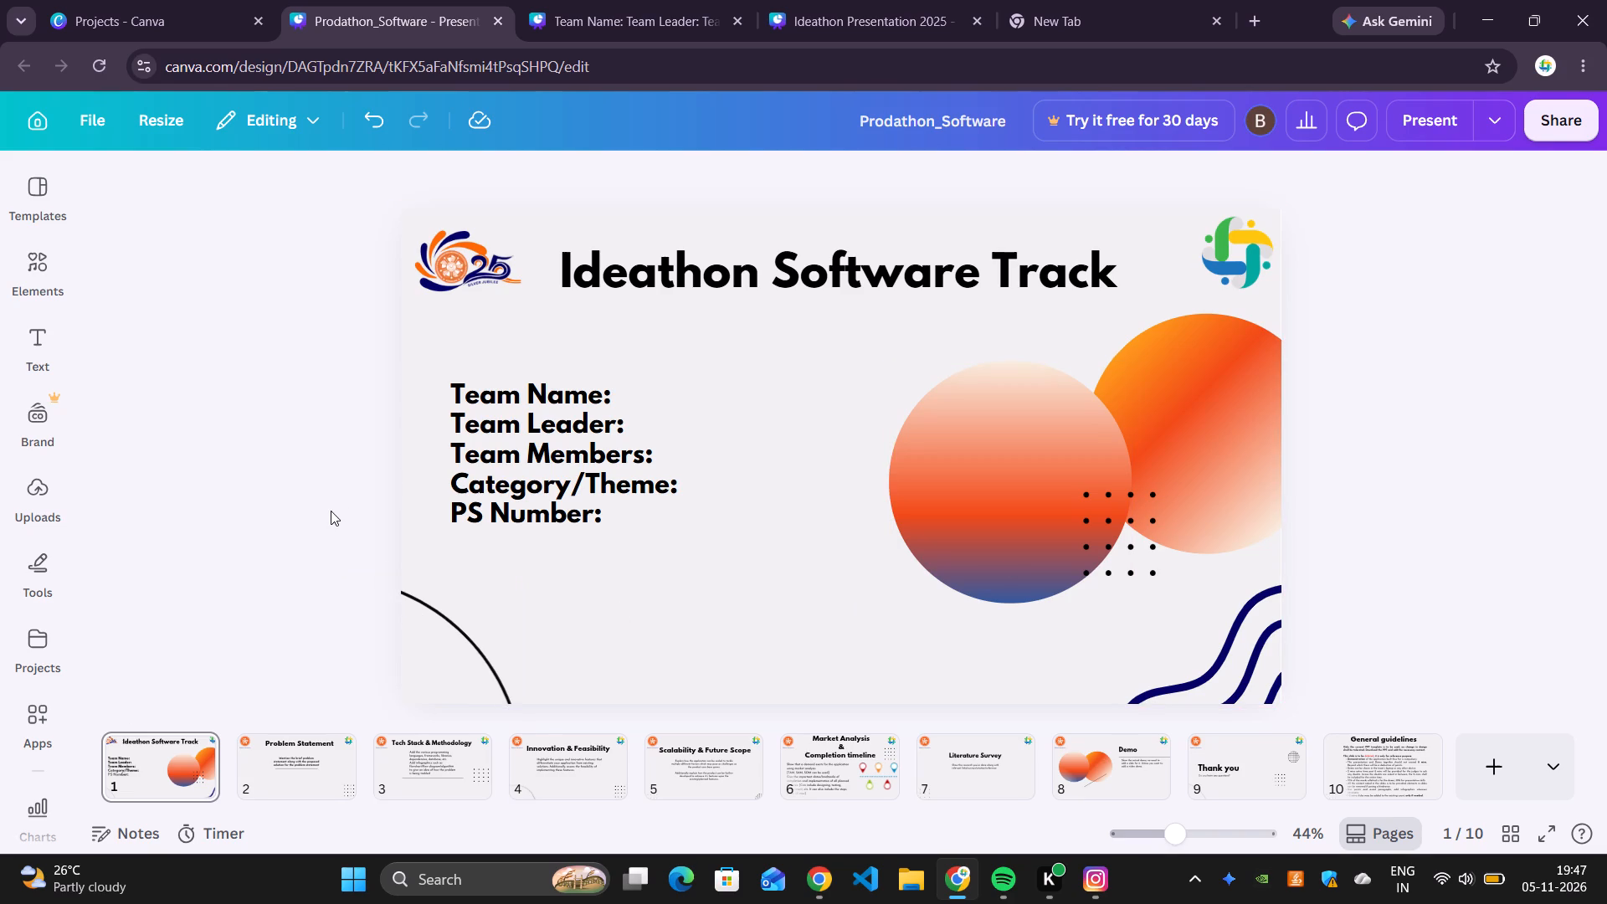
Increase the line spacing of the team details text on page 1 to slightly above 1.64.
left_click(533, 485)
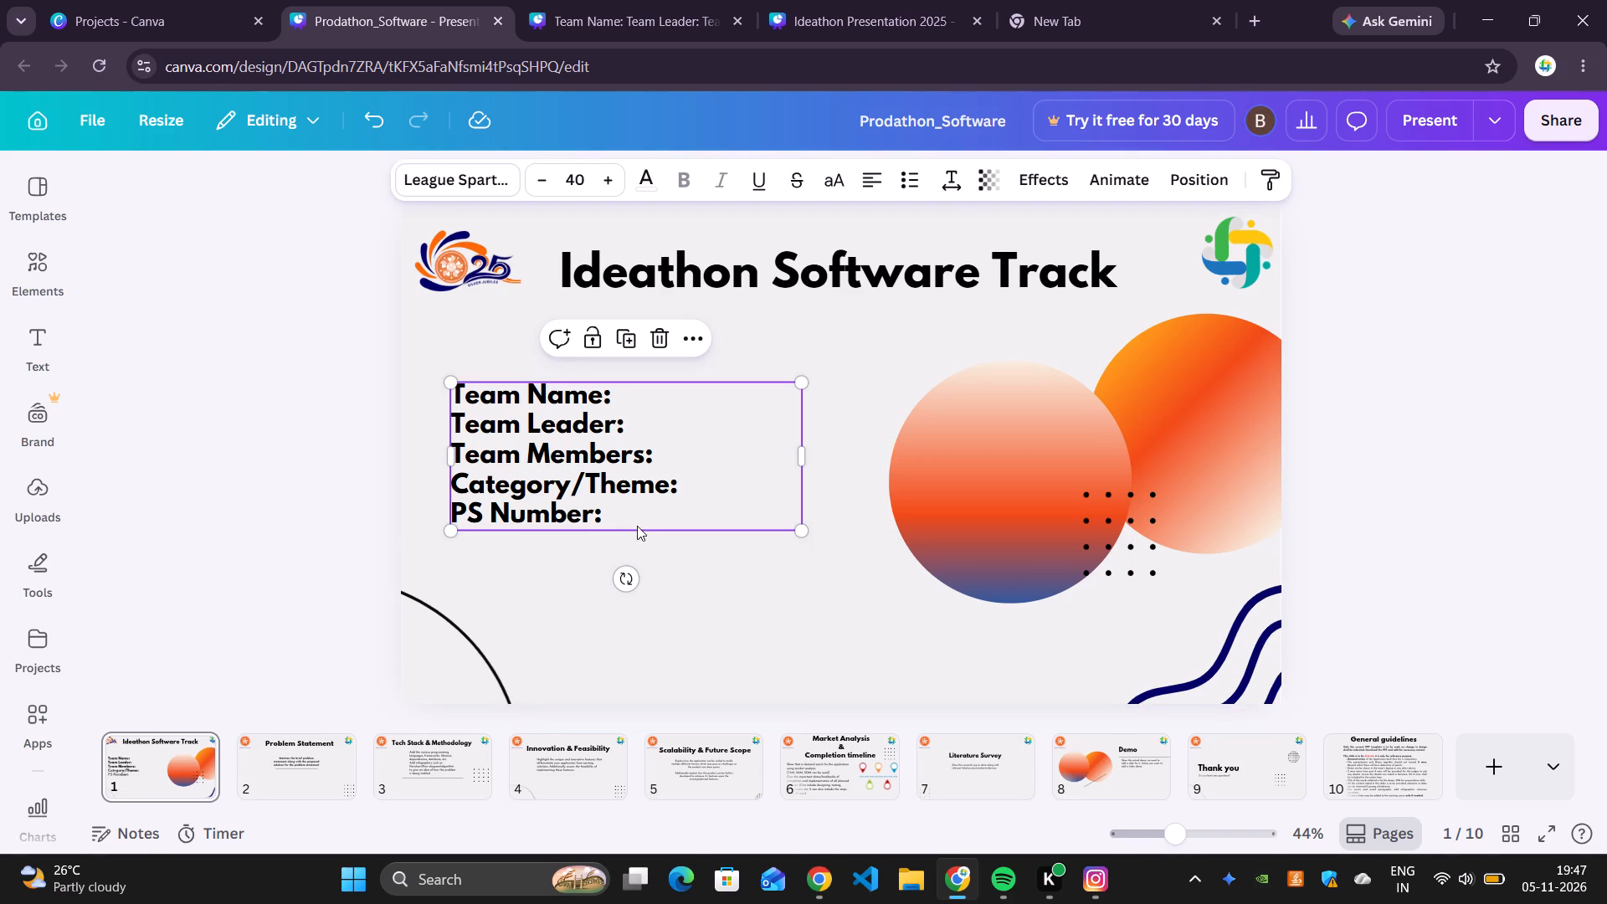
left_click(960, 184)
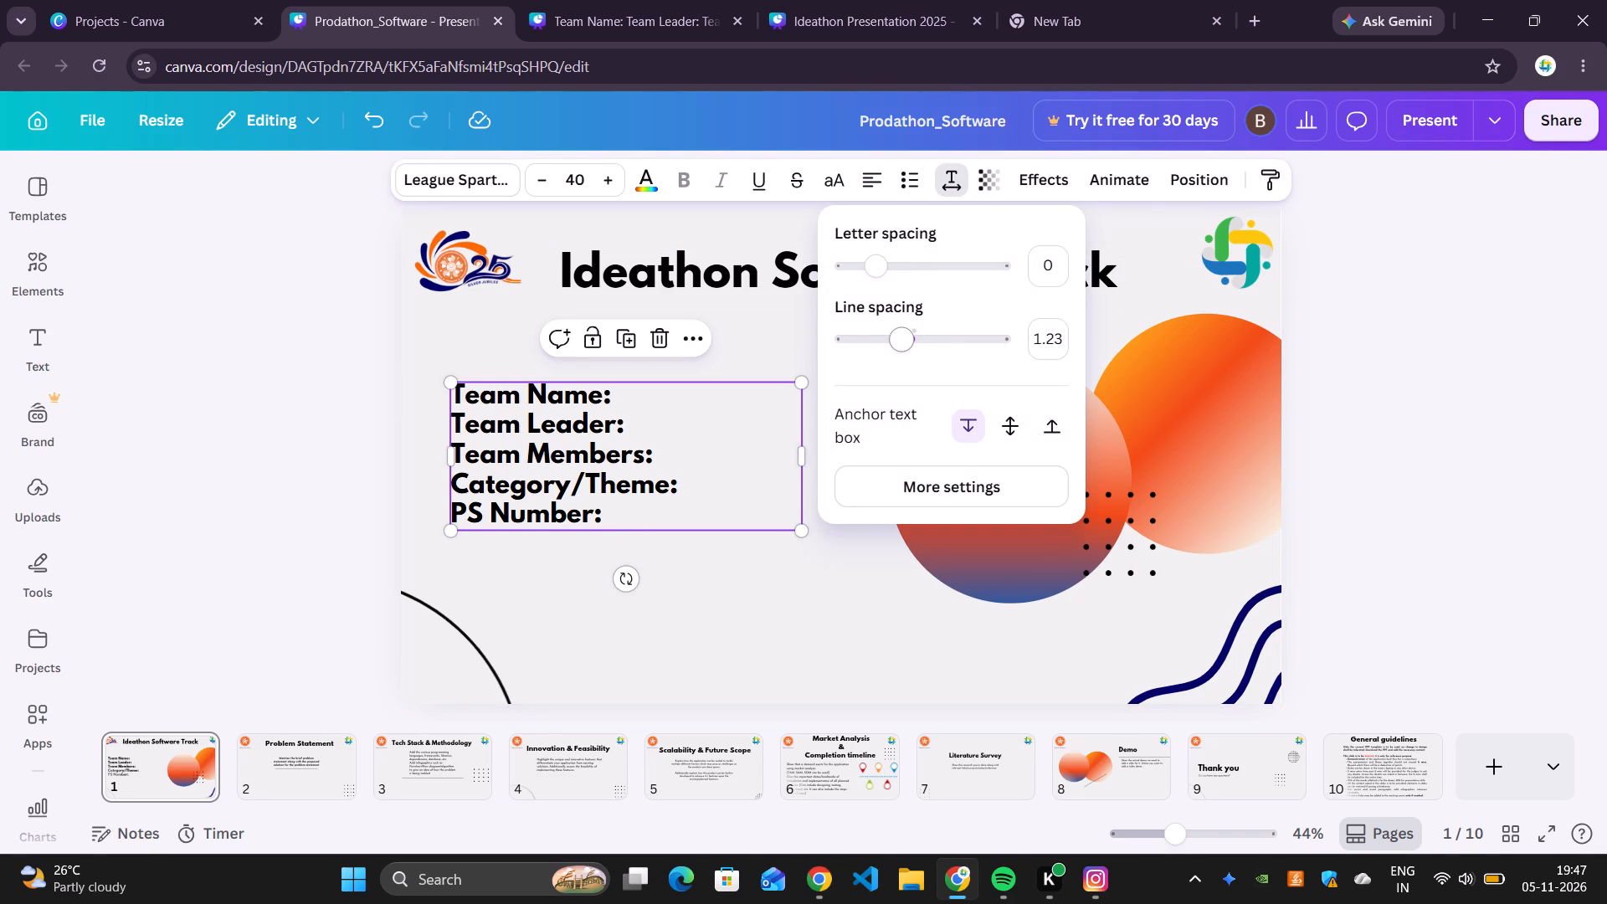
left_click_drag(905, 344, 935, 345)
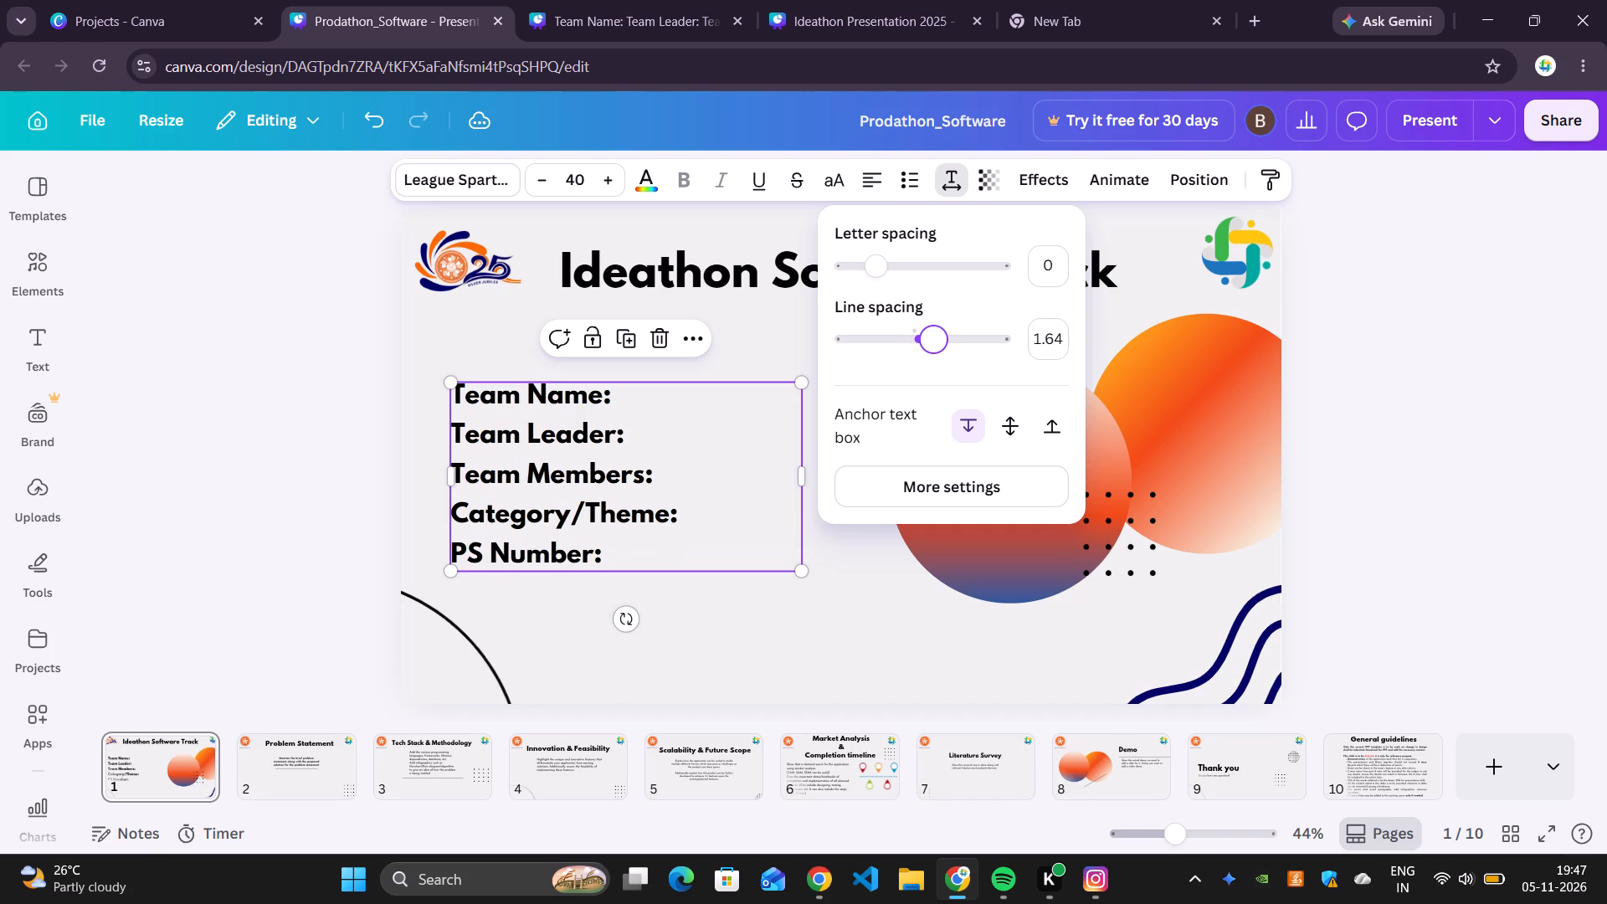
left_click_drag(935, 345, 939, 345)
left_click(1509, 448)
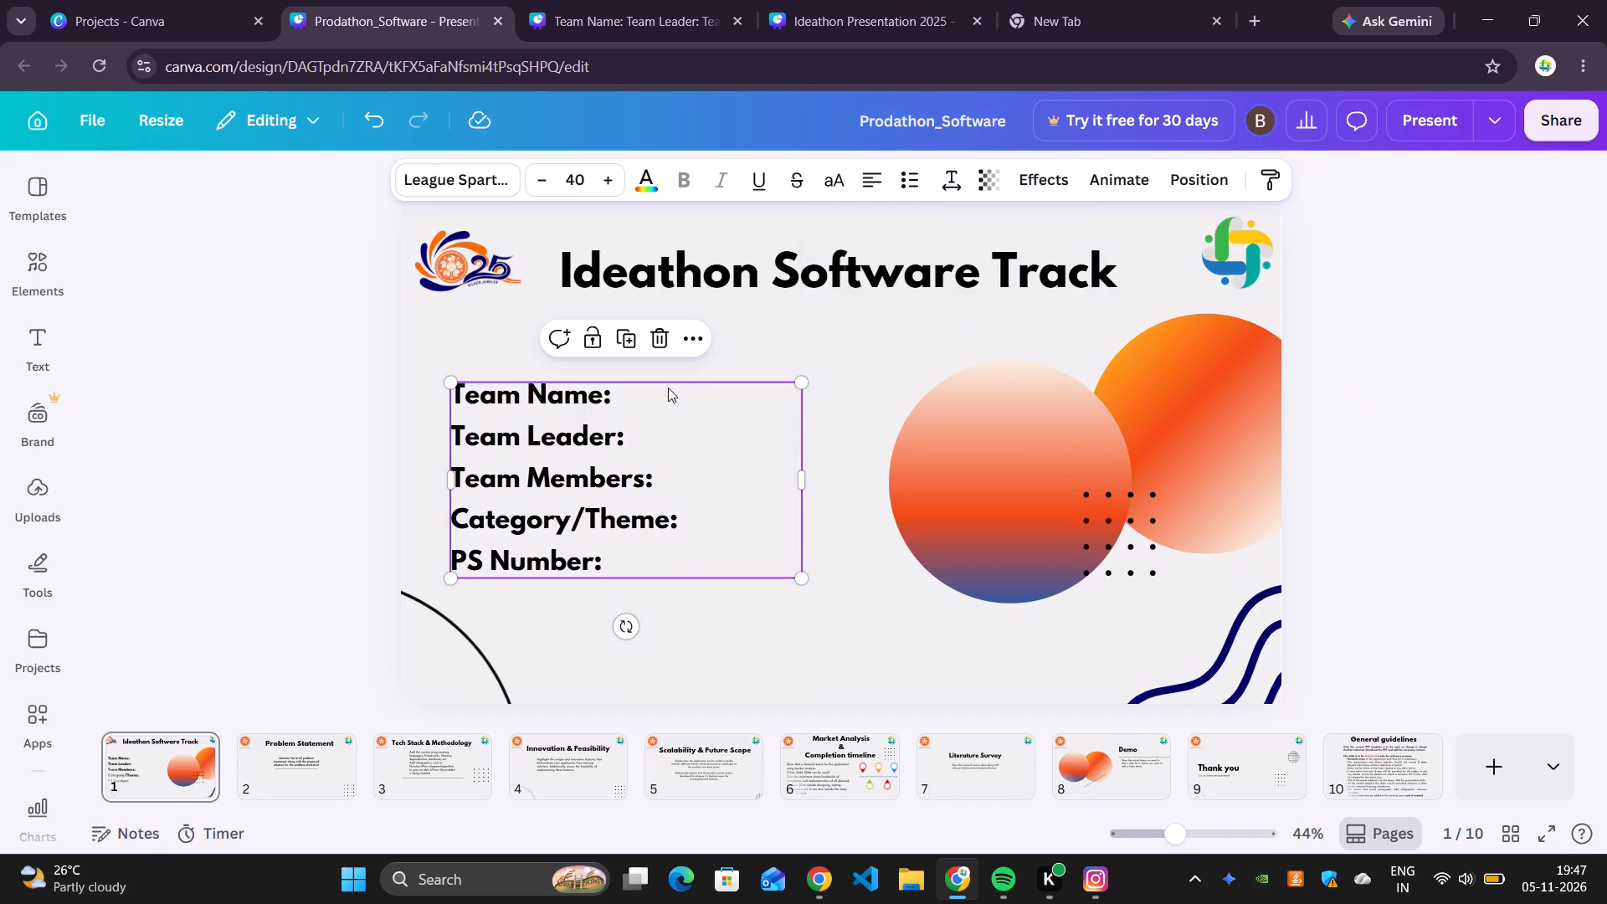
left_click(685, 388)
left_click(221, 501)
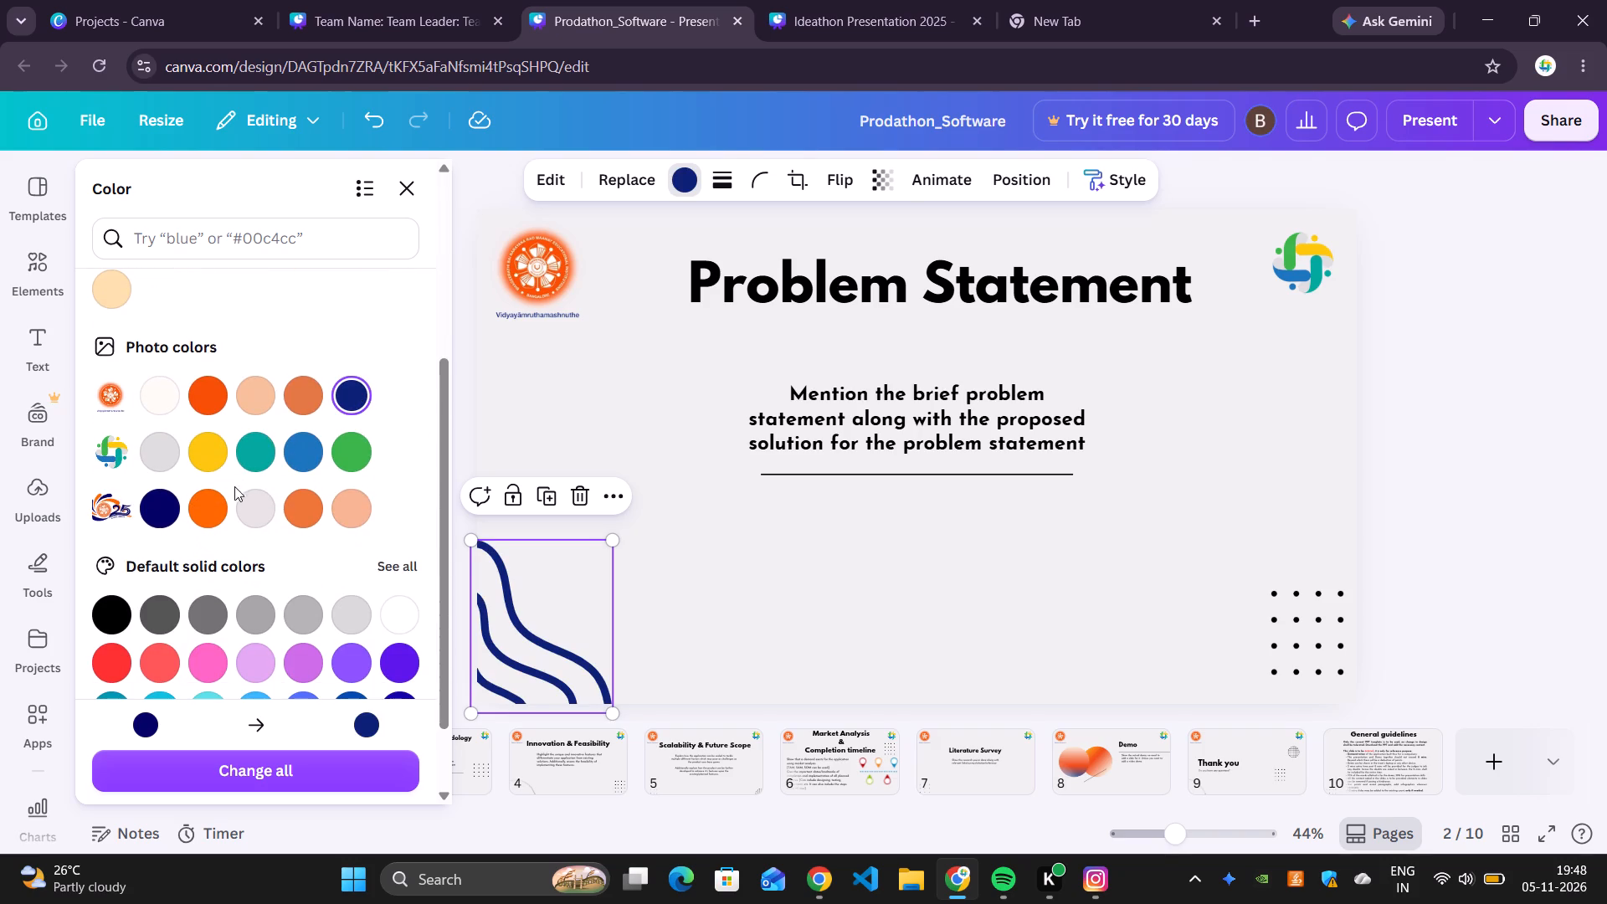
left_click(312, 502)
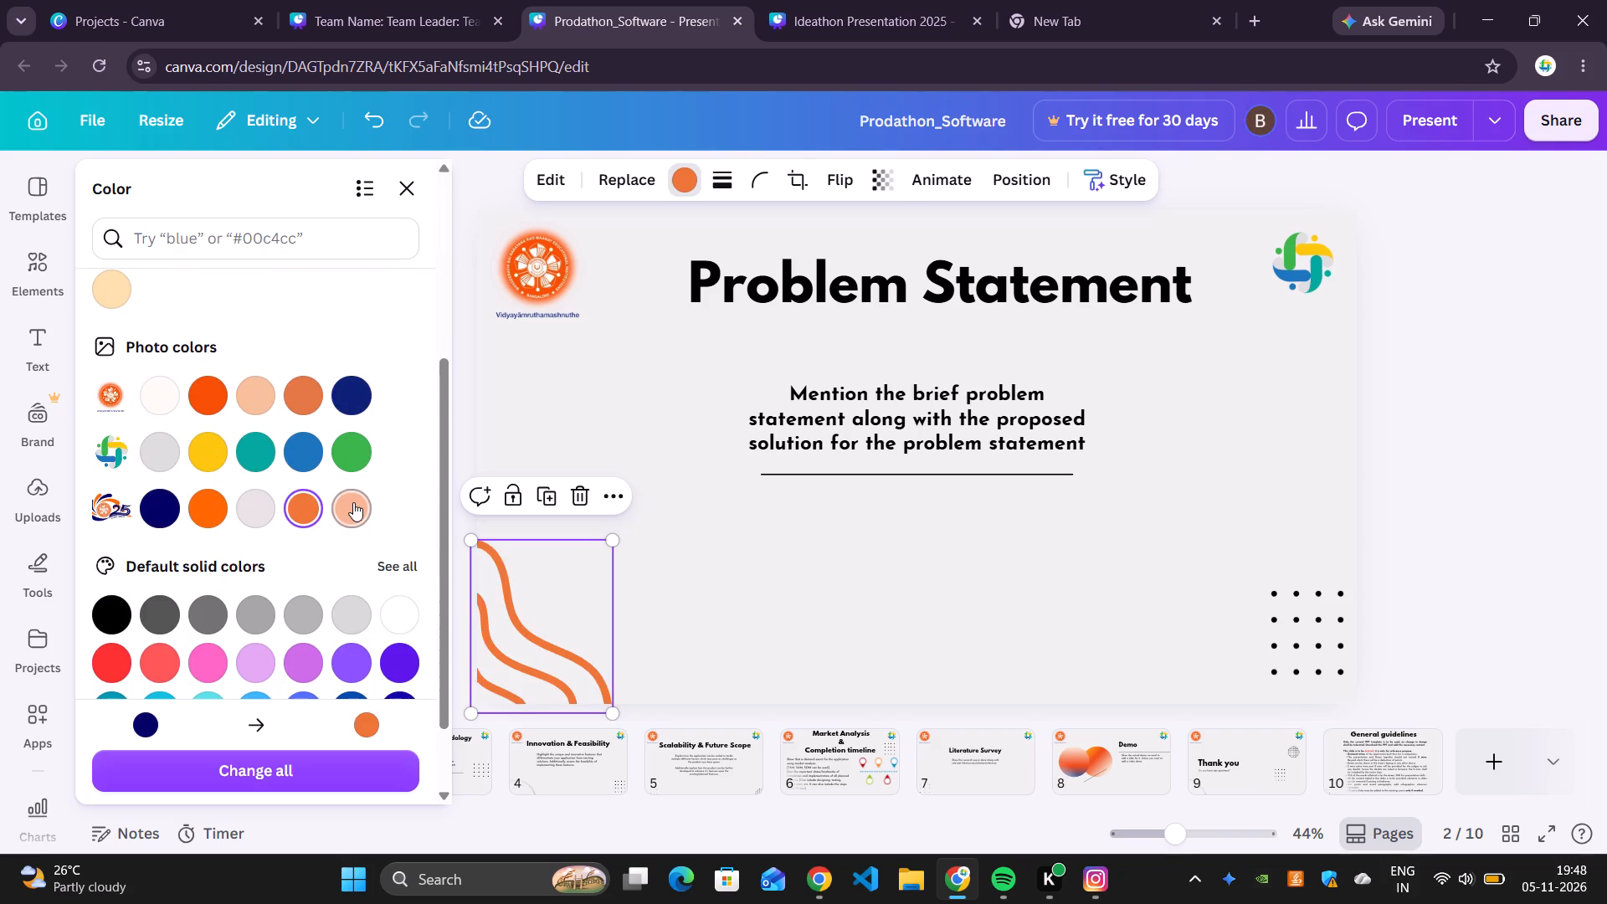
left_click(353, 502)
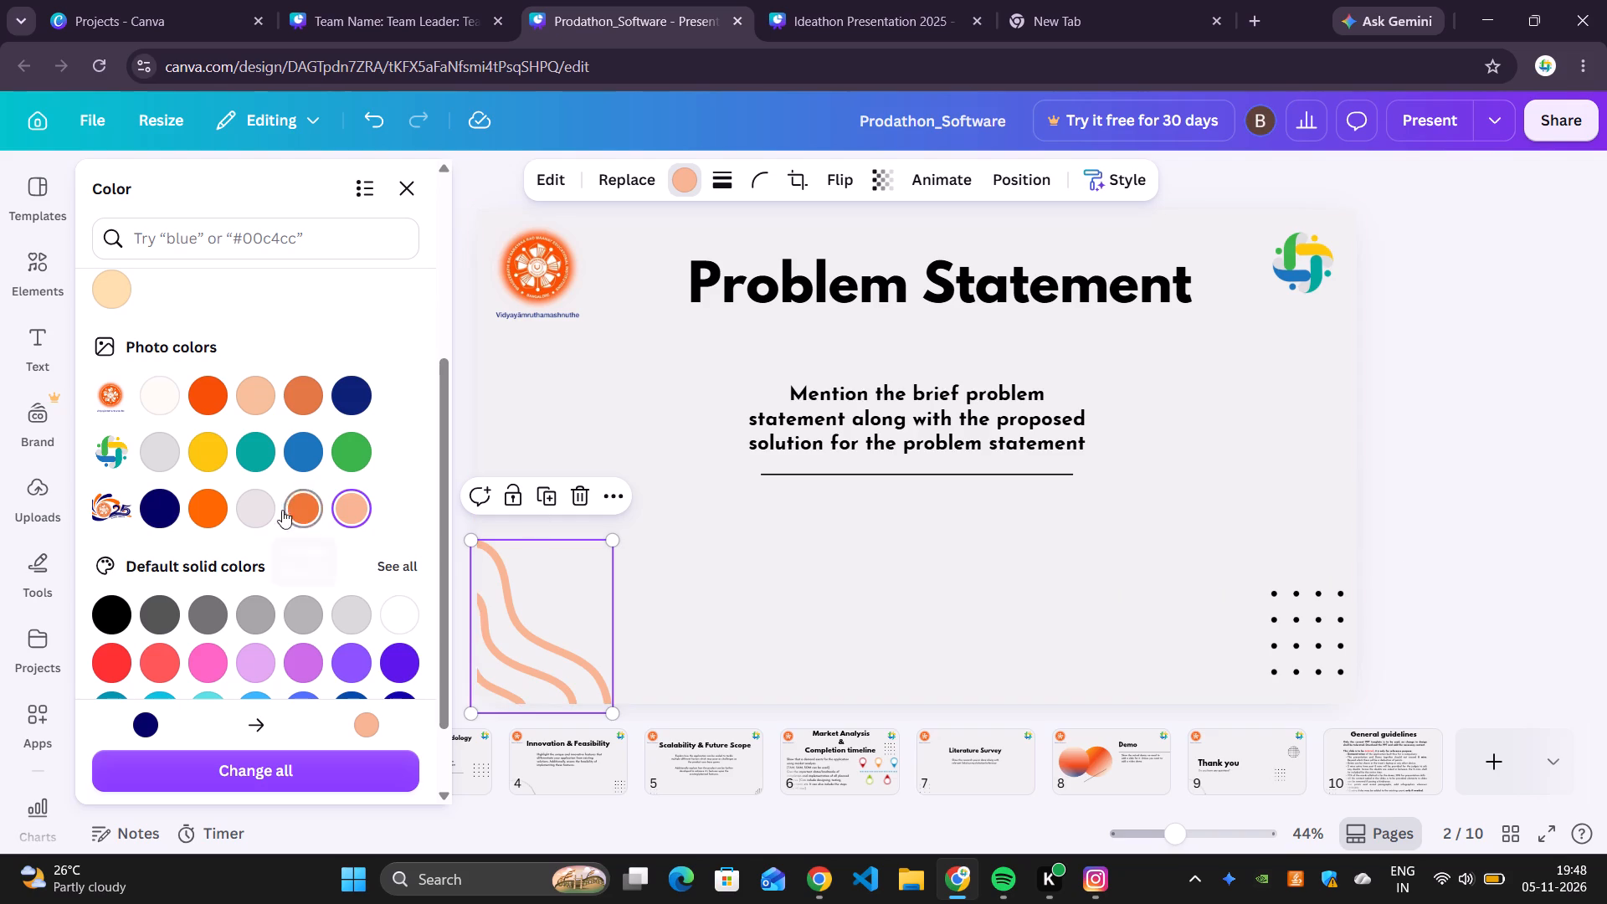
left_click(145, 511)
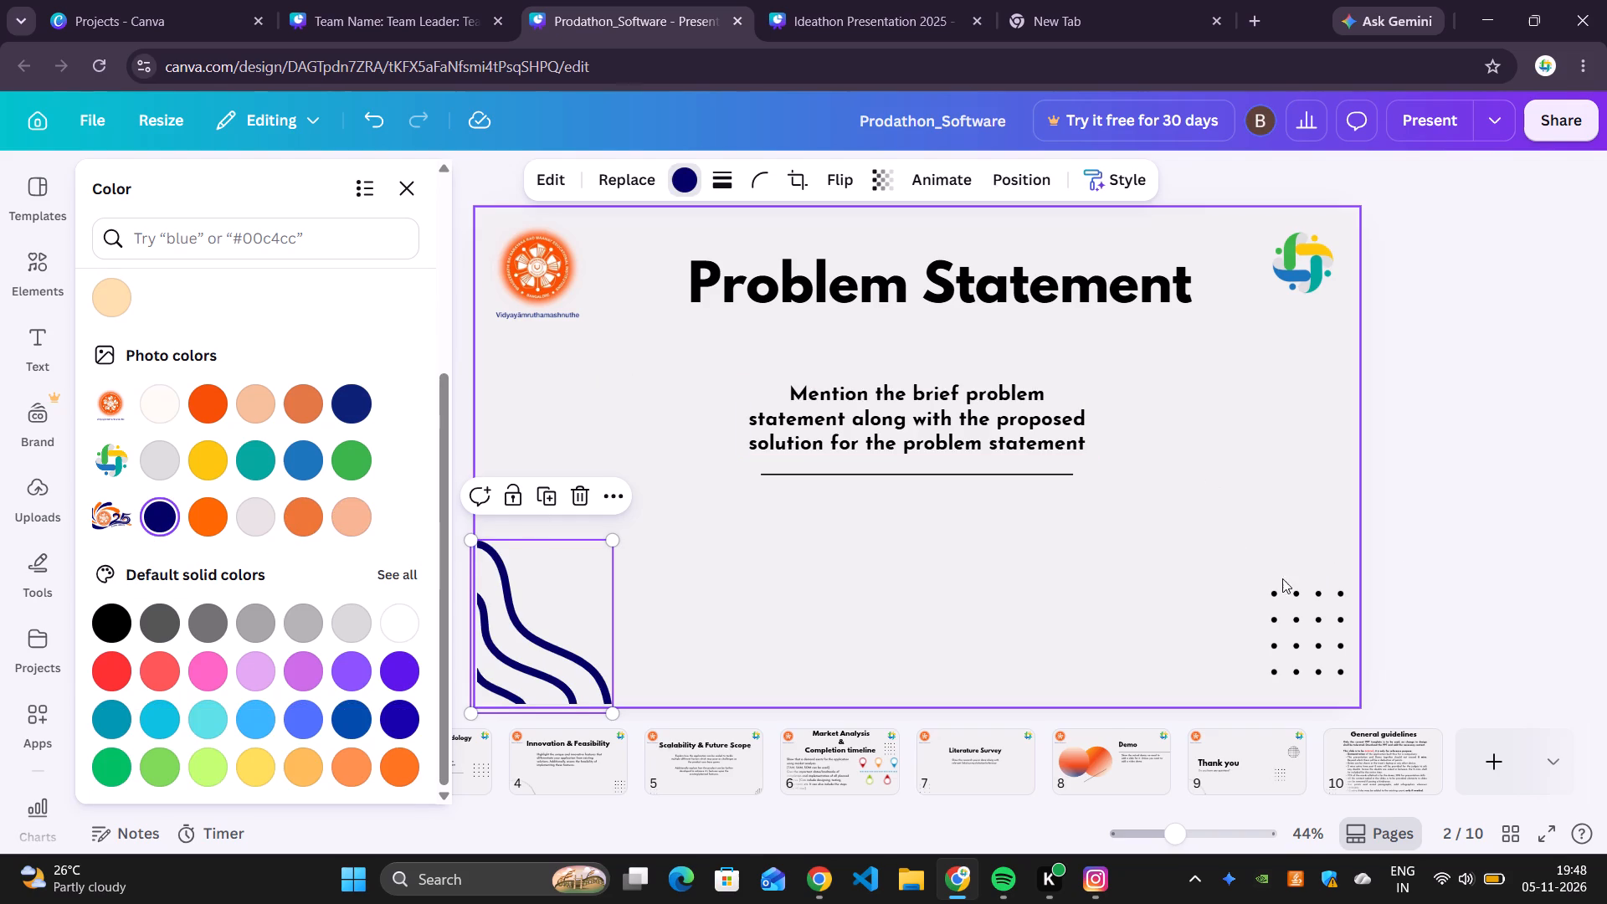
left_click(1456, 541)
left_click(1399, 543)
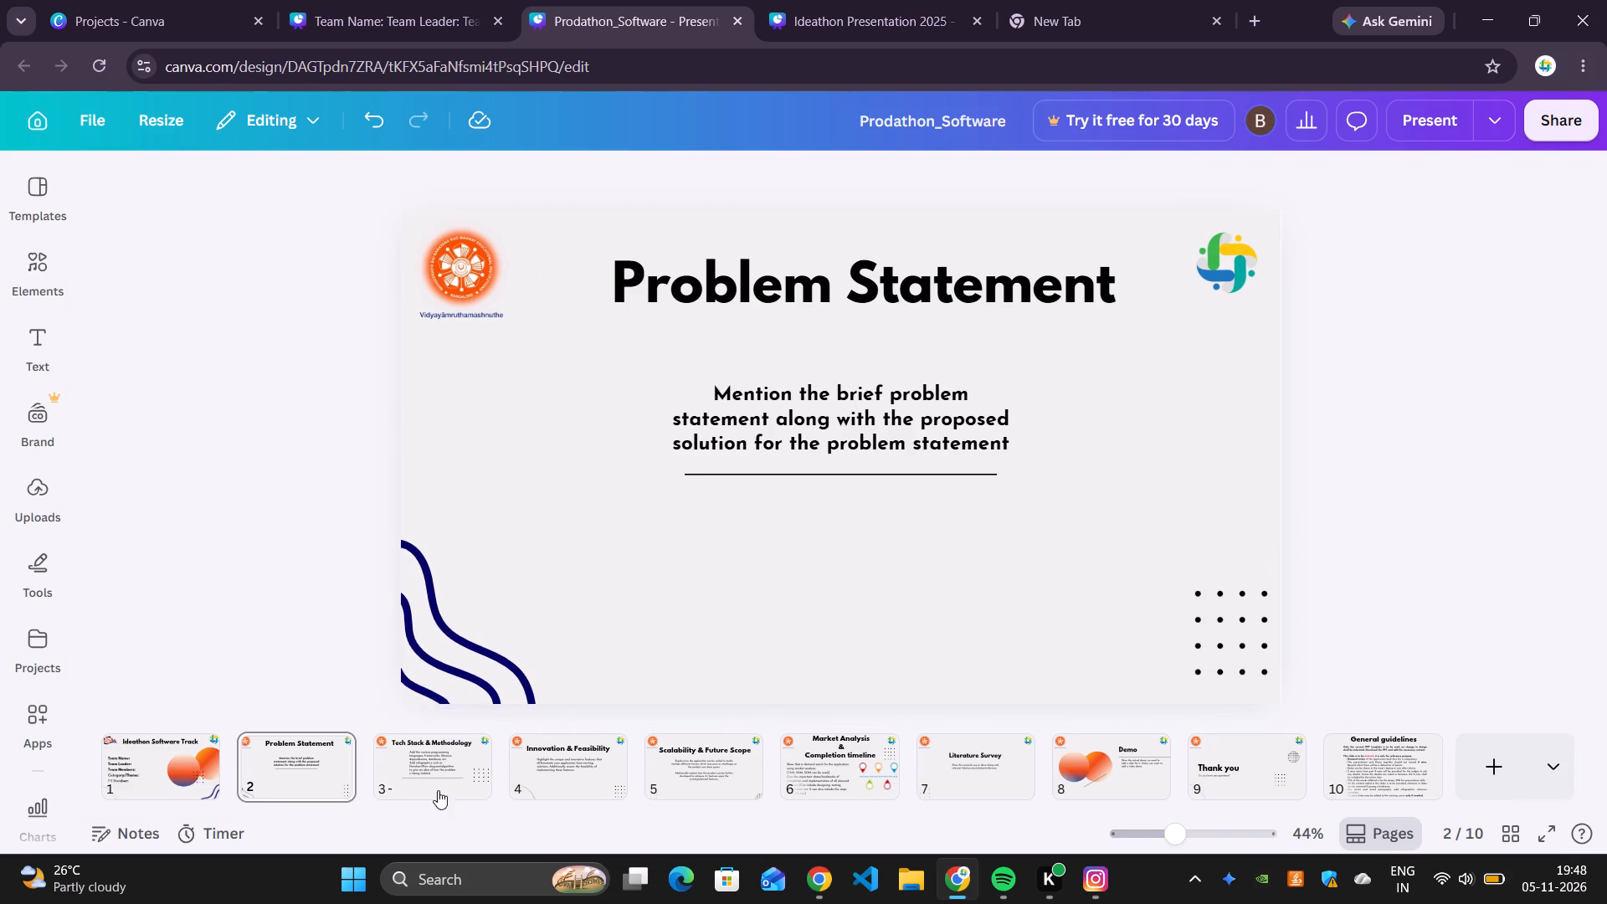
Shorten the page 3 title to "Methodology" to match the Ideathon Presentation 2025 reference.
left_click(408, 773)
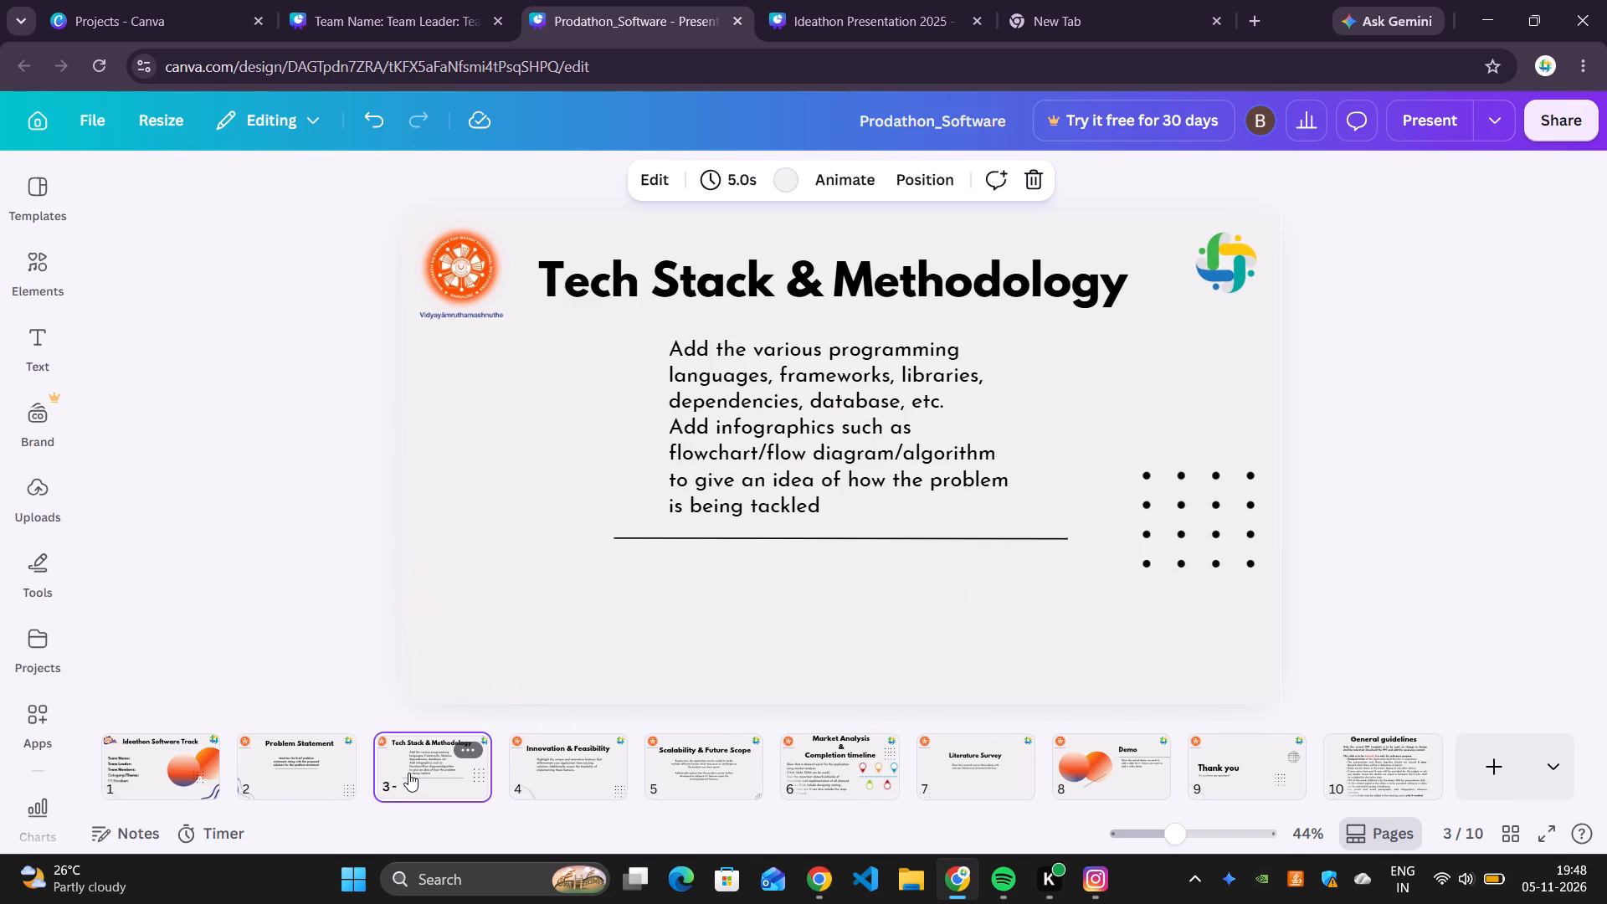
left_click(903, 0)
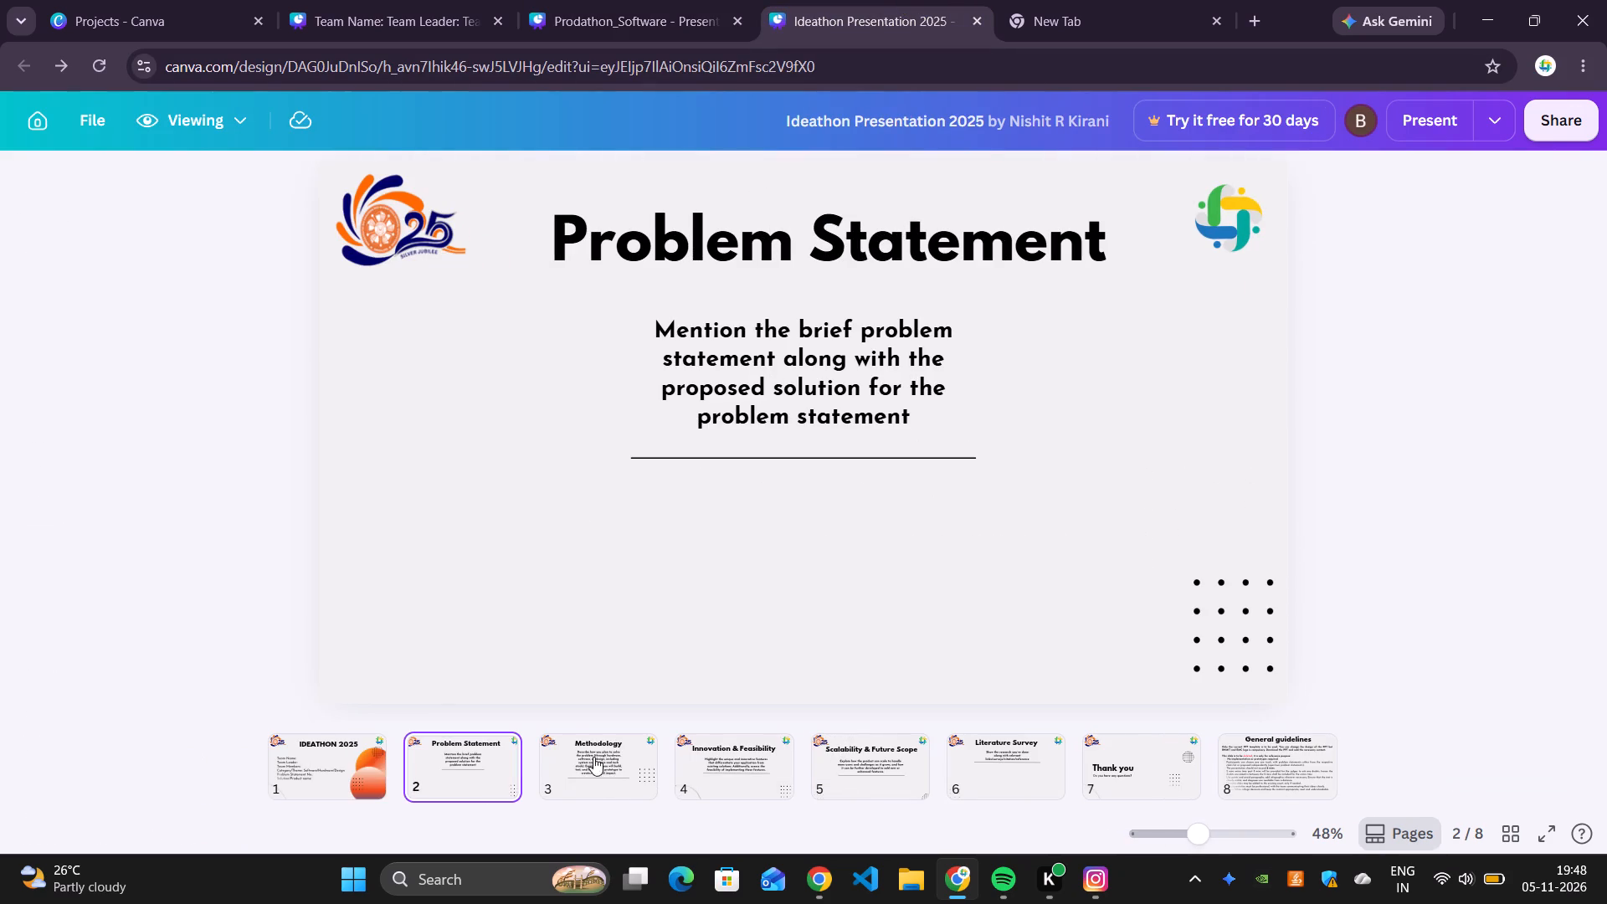
left_click(612, 769)
left_click(656, 15)
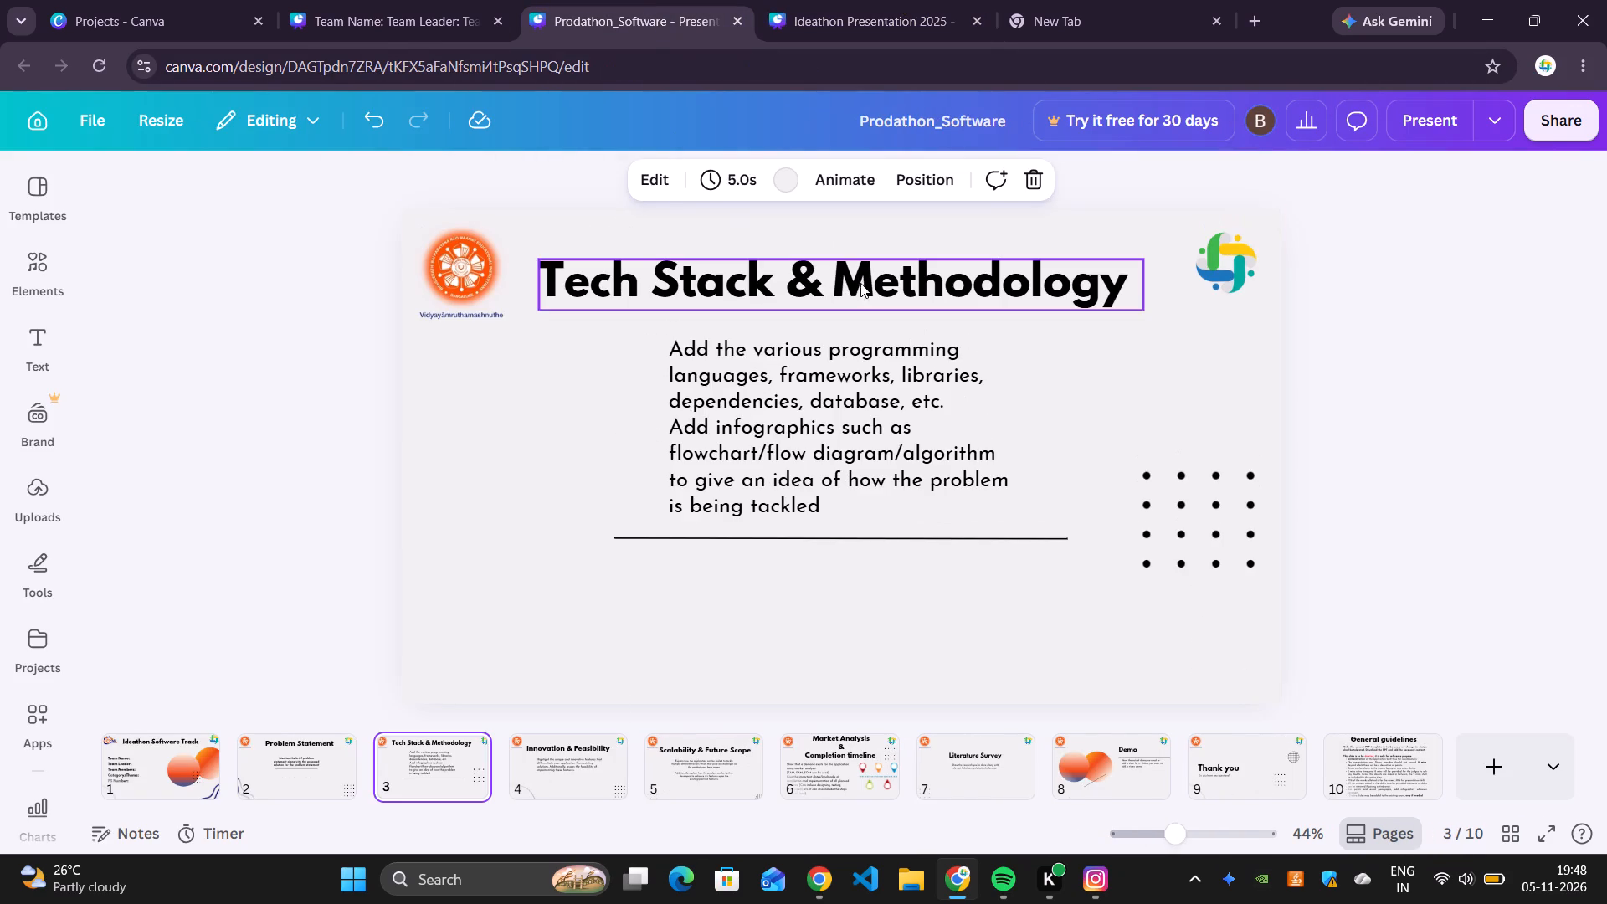
left_click(823, 277)
left_click(823, 280)
key("BackSpace")
key("BackSpace")
key("BackSpace")
key("BackSpace")
key("BackSpace")
key("BackSpace")
key("BackSpace")
key("BackSpace")
key("BackSpace")
key("BackSpace")
key("BackSpace")
key("BackSpace")
key("BackSpace")
key("BackSpace")
key("BackSpace")
key("BackSpace")
key("BackSpace")
key("BackSpace")
key("BackSpace")
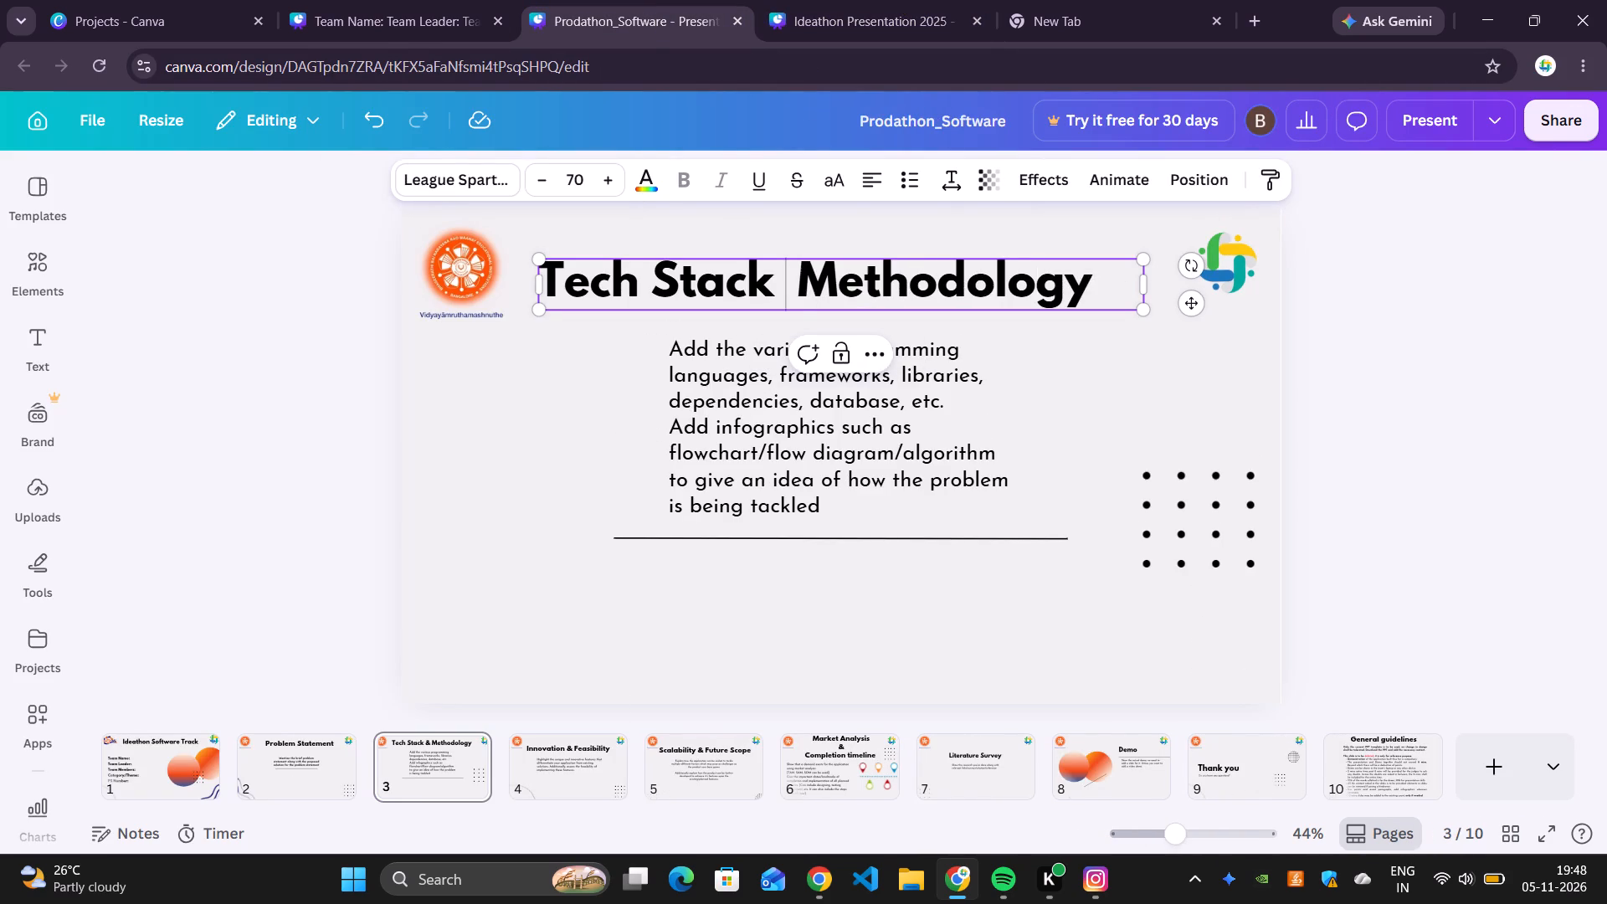
Narrow the Methodology title's text box to fit the word and centre it near the top of page 3.
left_click_drag(1146, 286, 1101, 288)
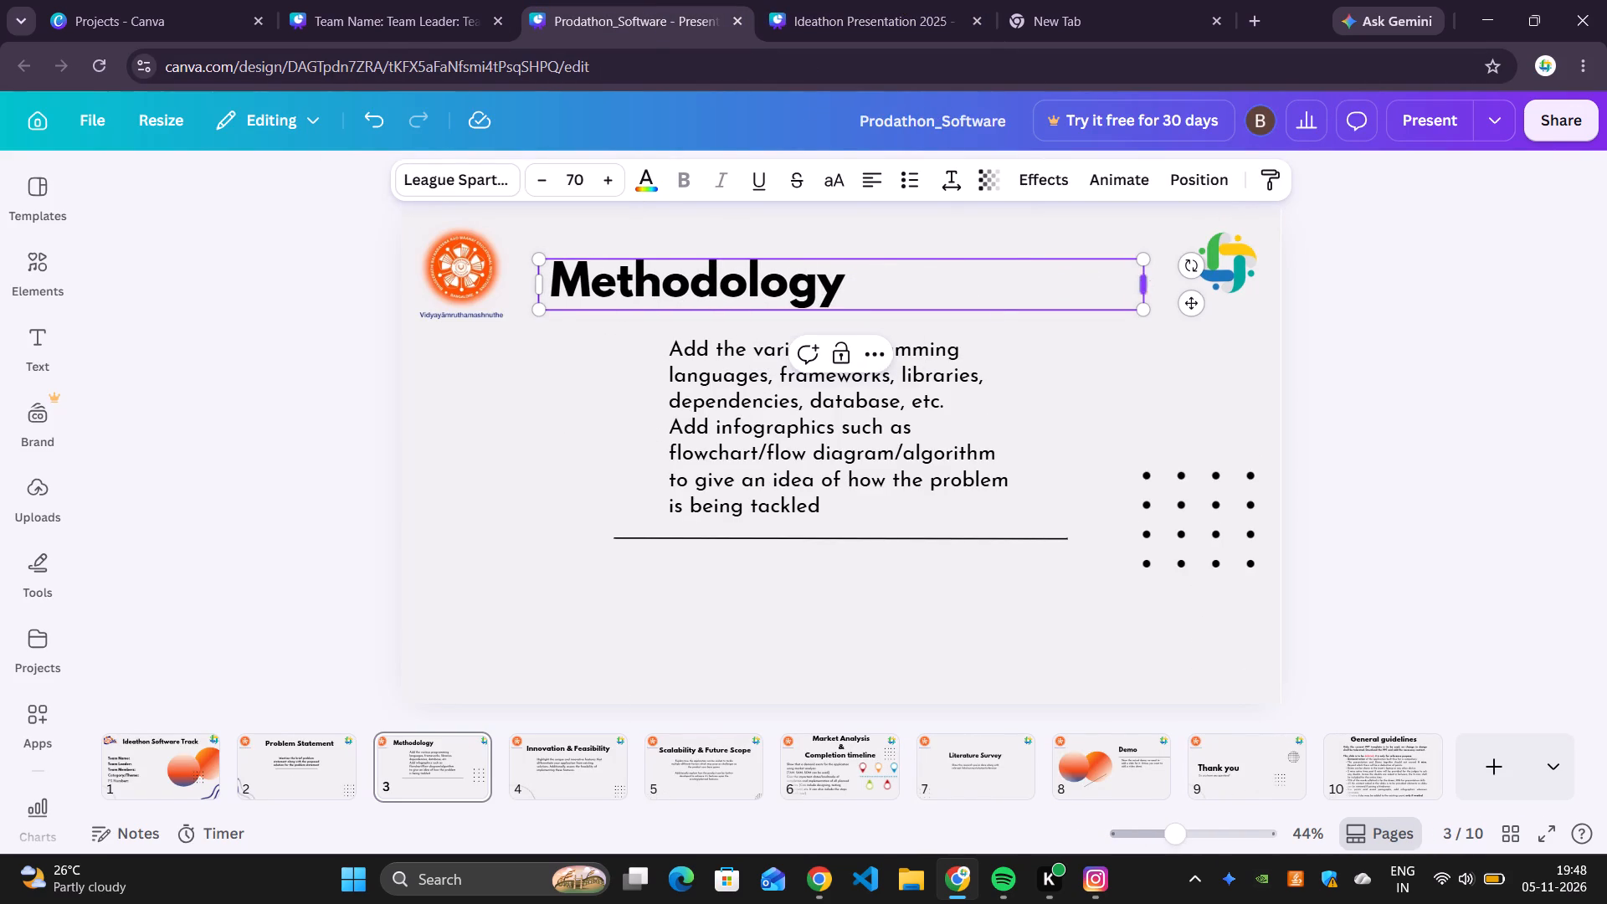
left_click_drag(1101, 288, 853, 295)
left_click(1471, 367)
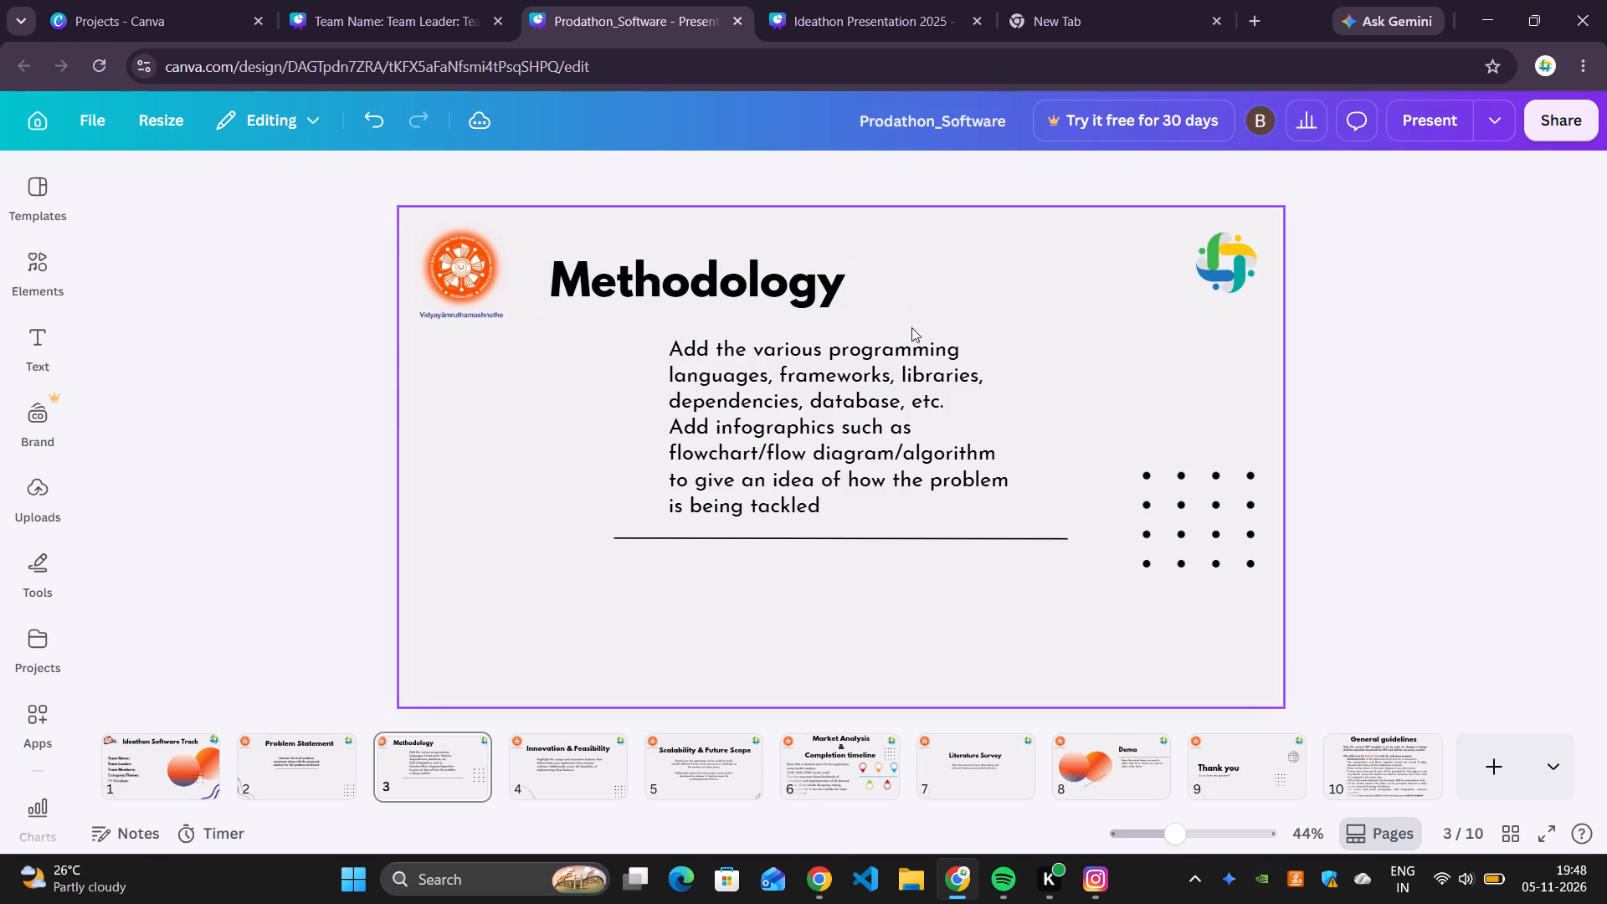
left_click_drag(768, 295, 958, 291)
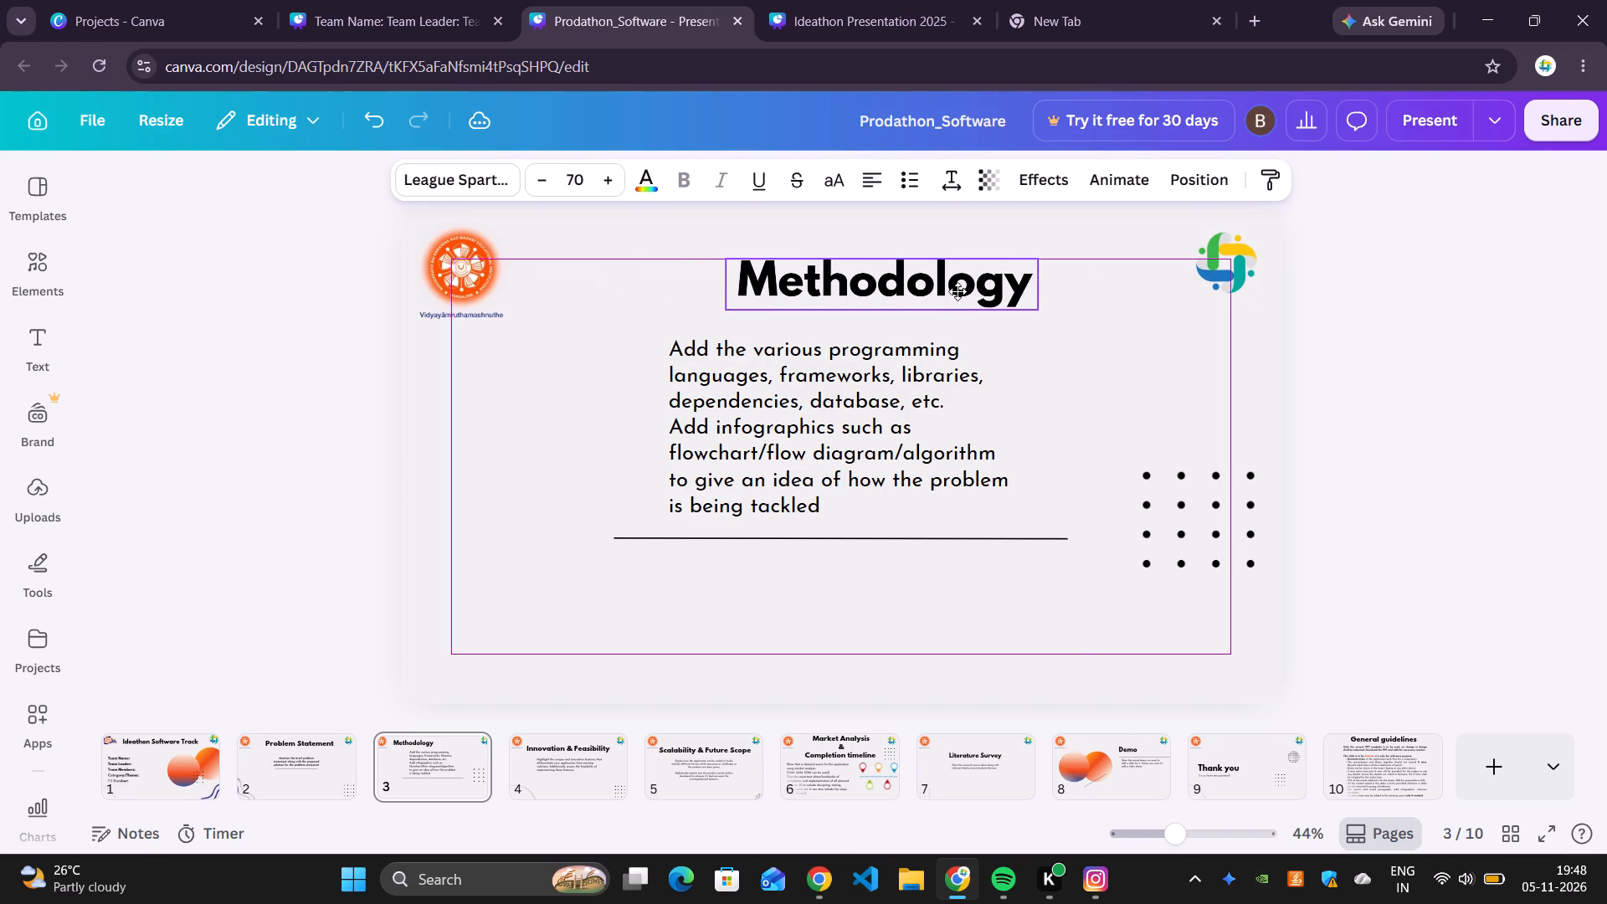
left_click_drag(958, 291, 911, 290)
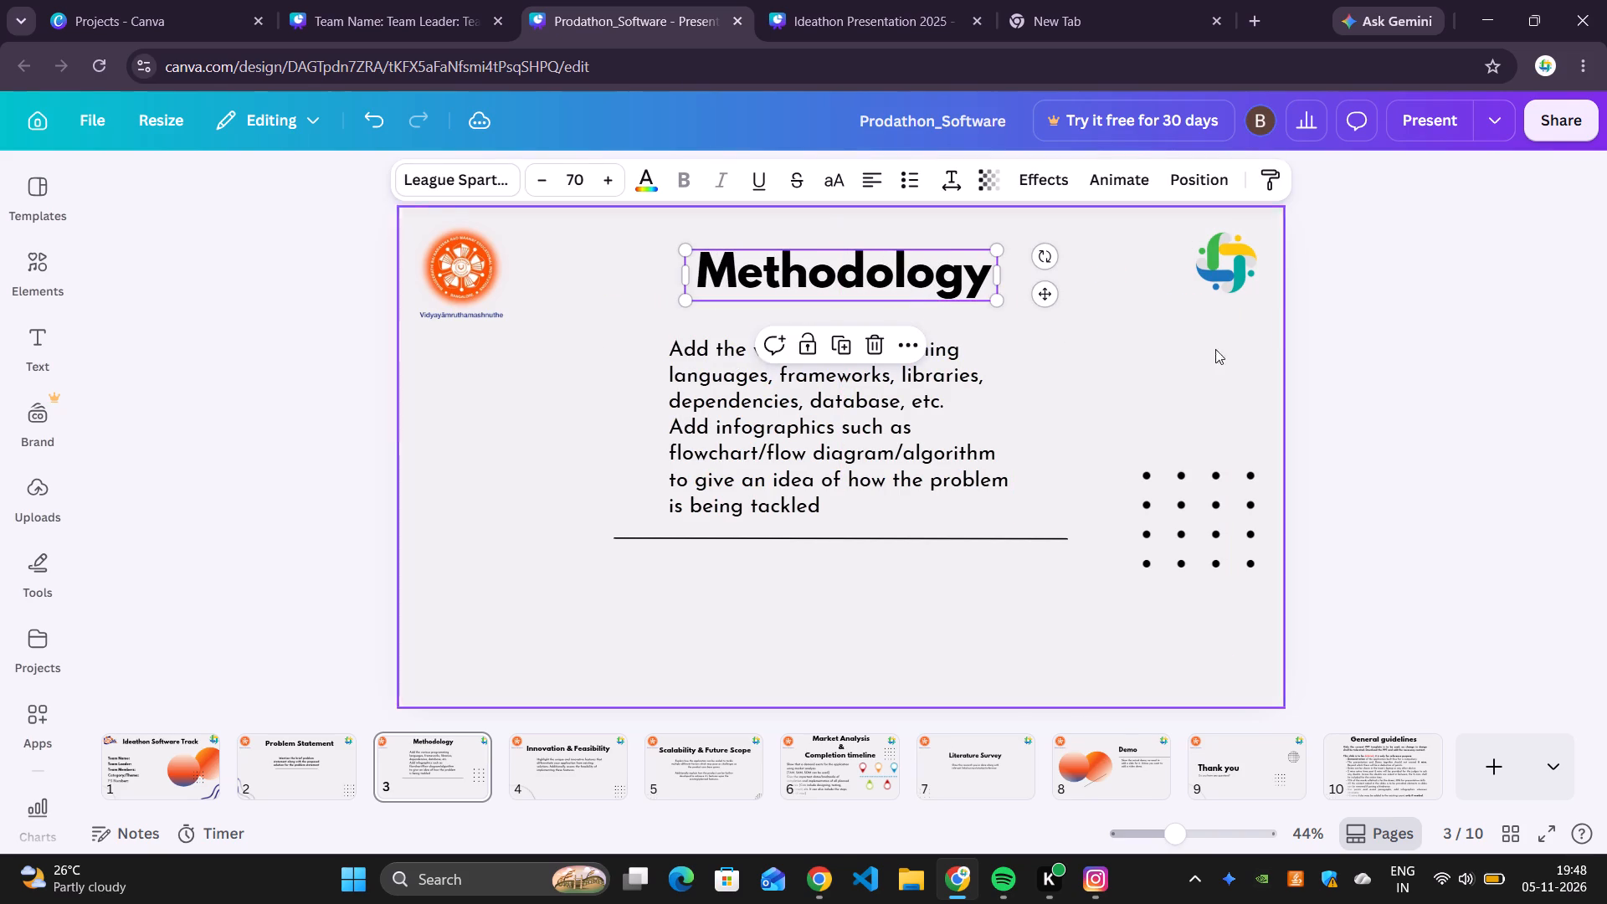
left_click(1435, 402)
Select the description text on the Methodology page of the Ideathon Presentation 2025 reference.
left_click(937, 0)
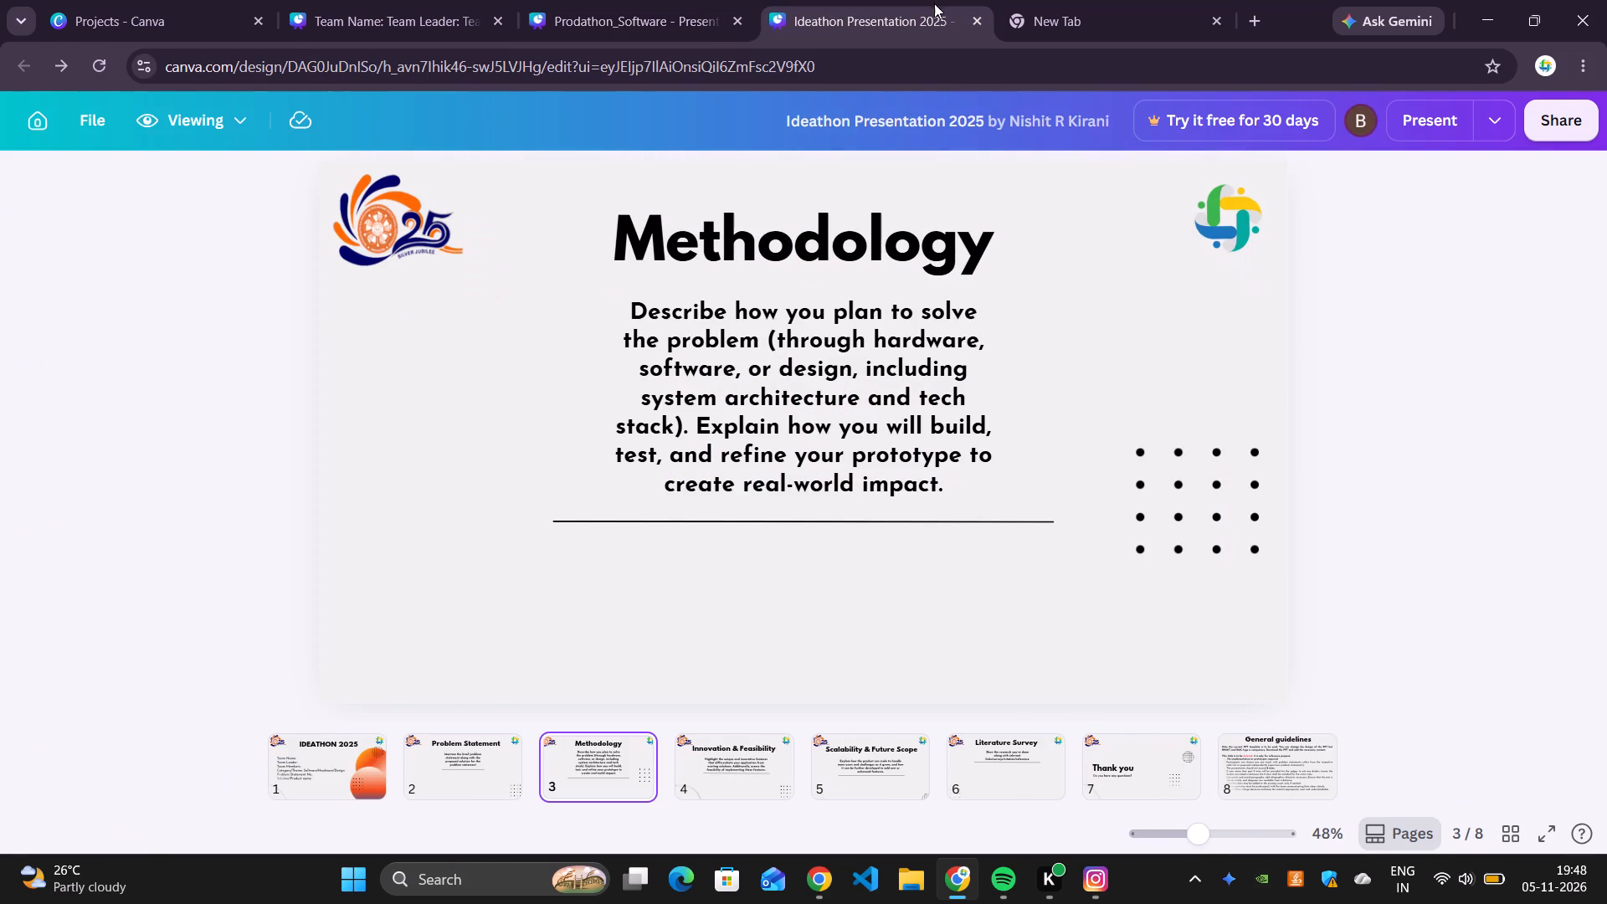
left_click(771, 385)
left_click(769, 384)
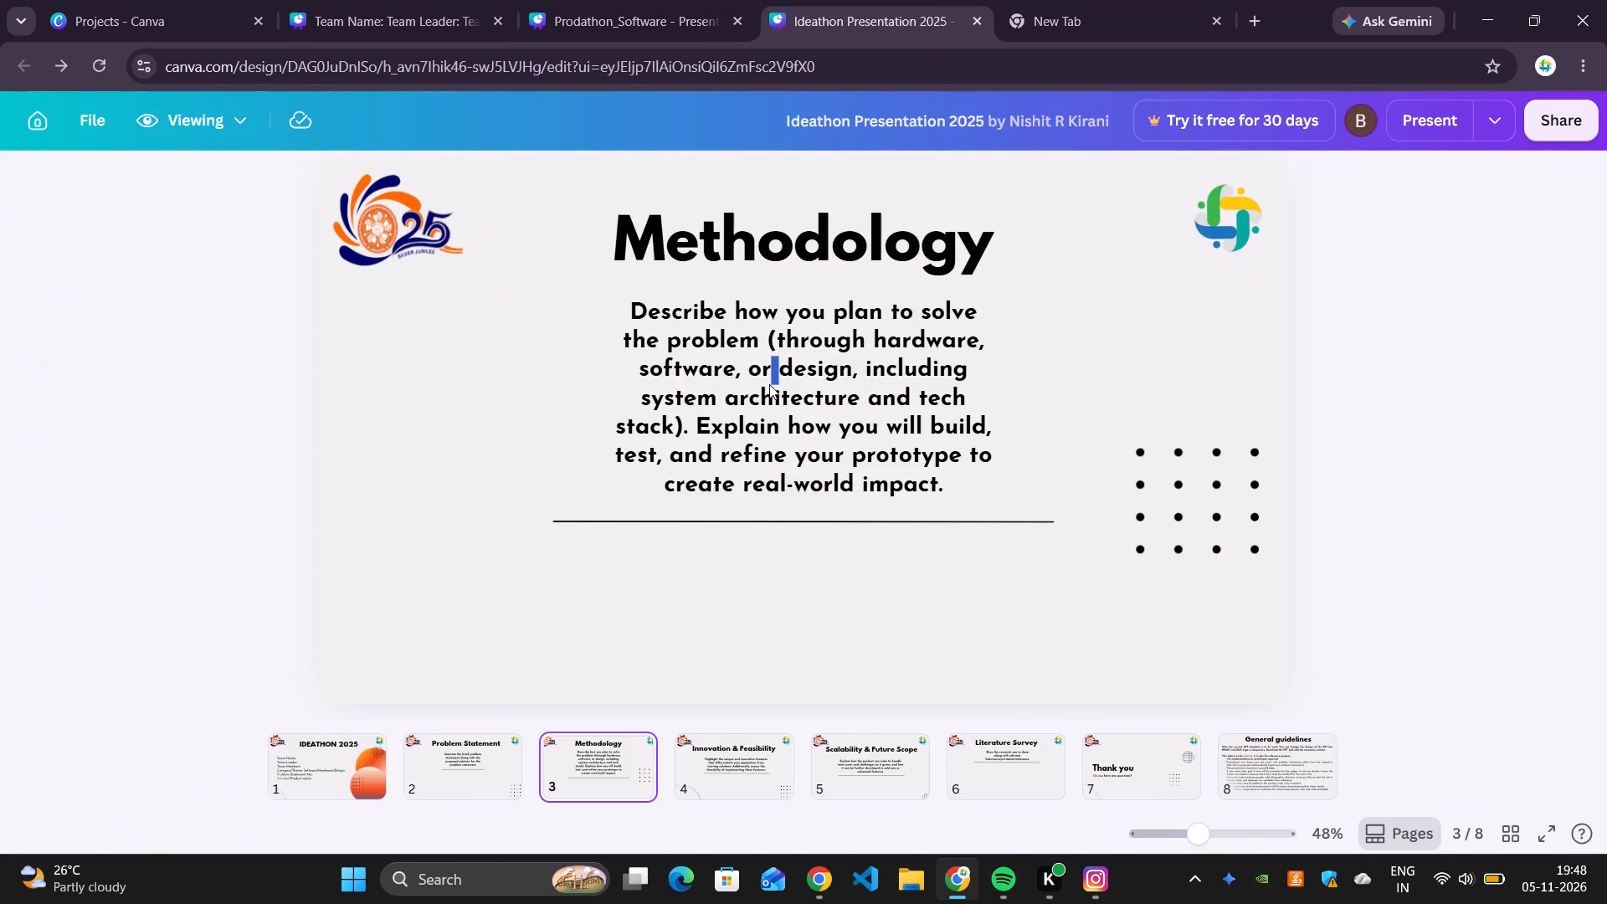
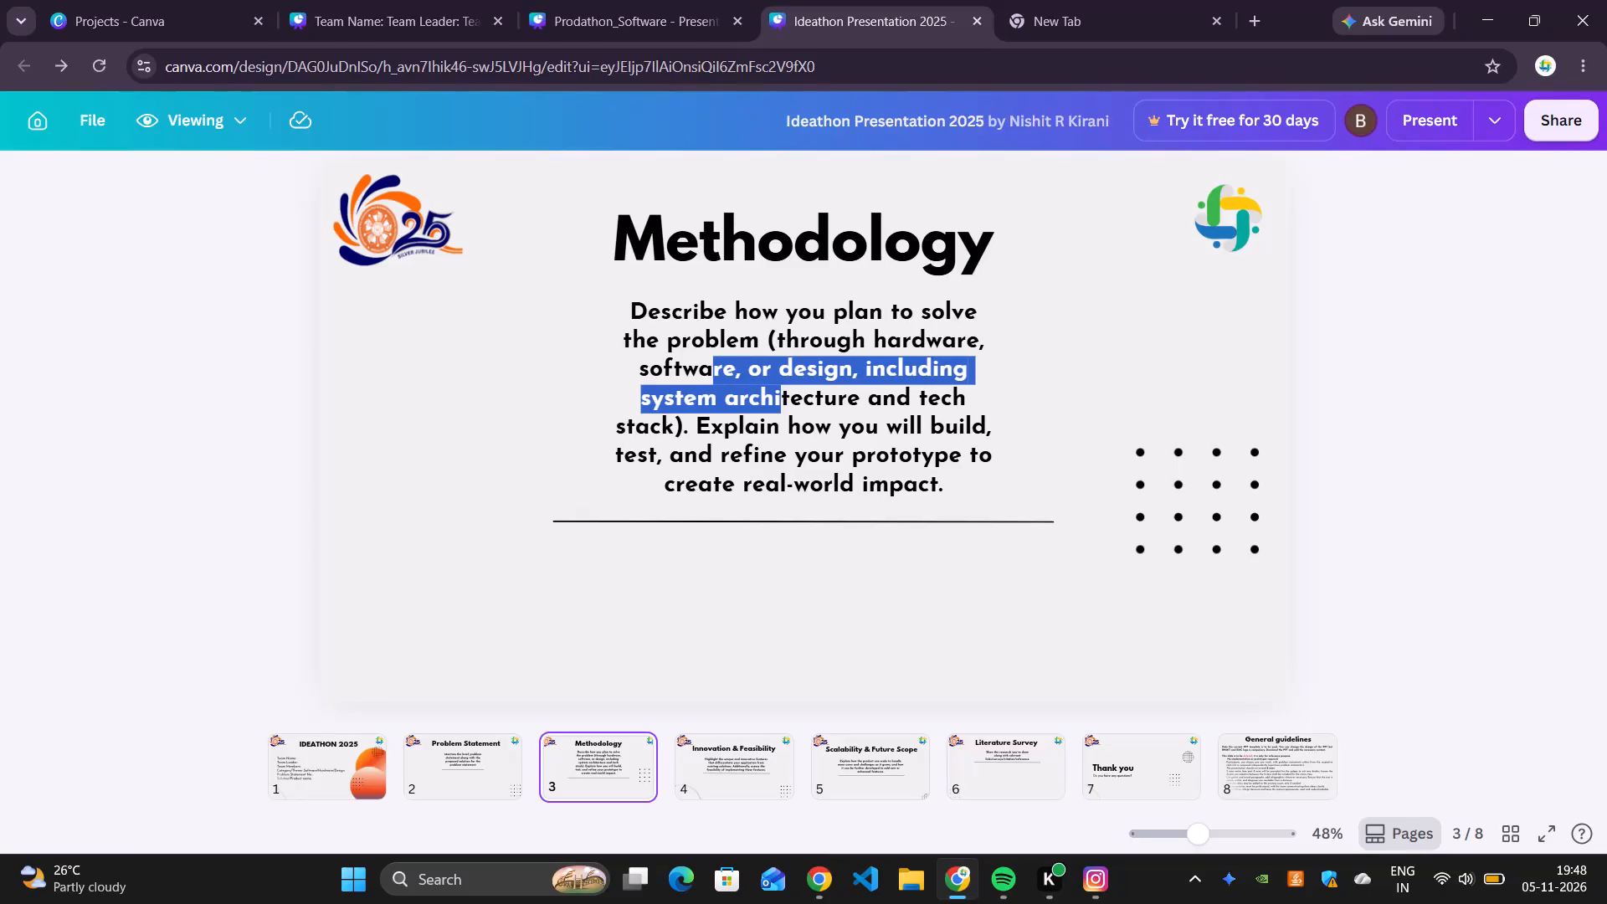
Replace page 3's description in Prodathon_Software with the full Methodology description copied from the Ideathon Presentation 2025 reference.
left_click(635, 311)
left_click_drag(631, 308, 630, 308)
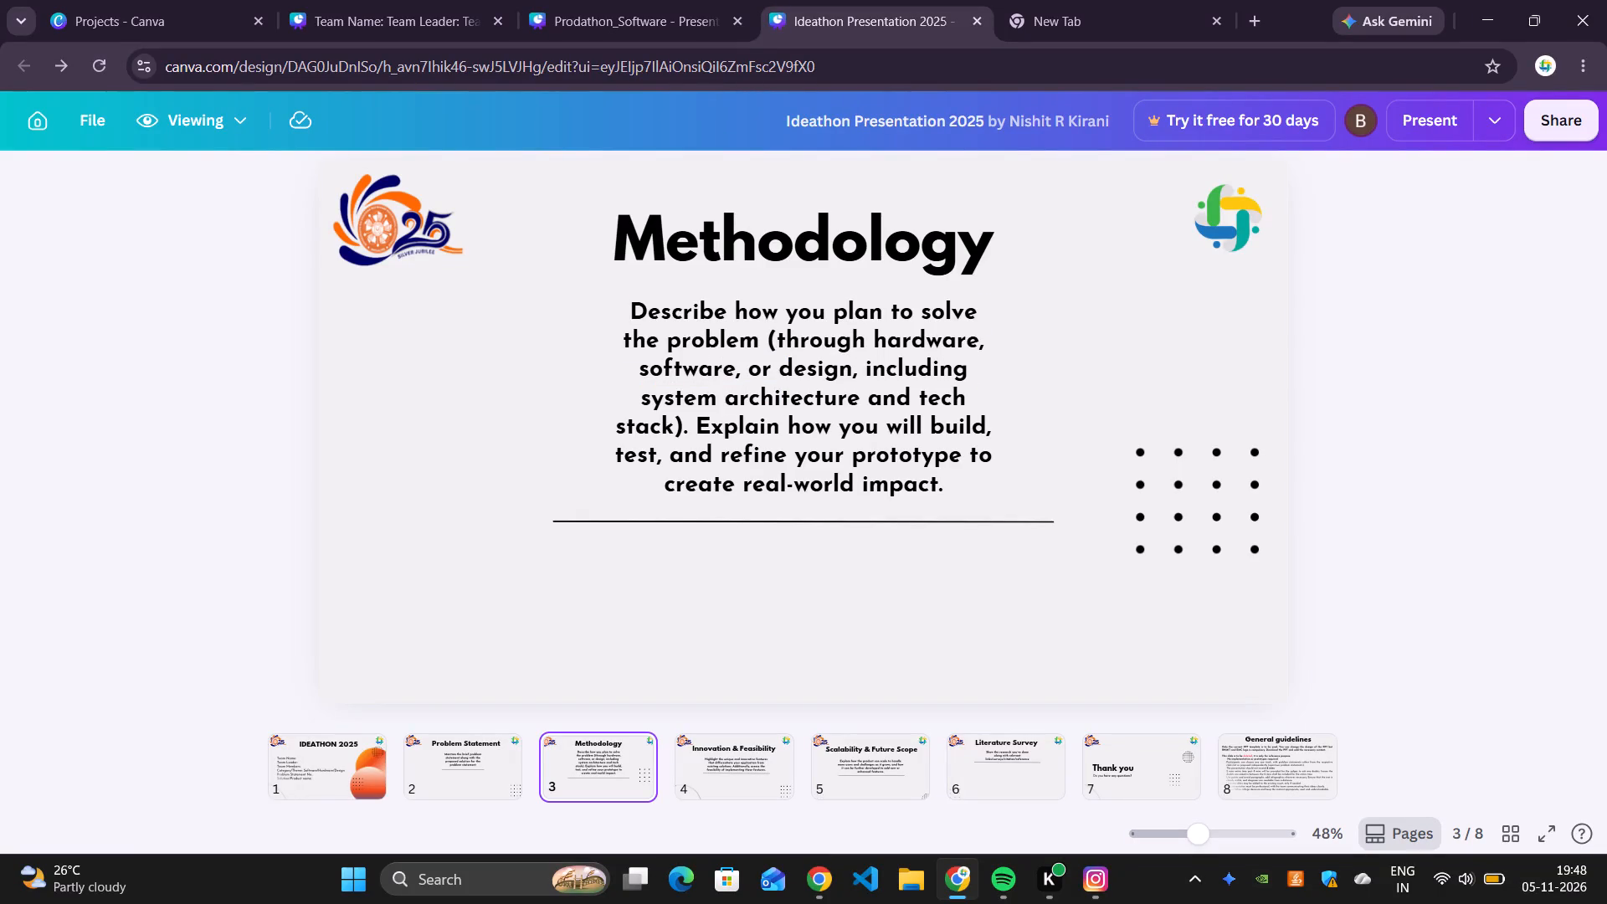
left_click_drag(630, 308, 963, 488)
key("ctrl+c")
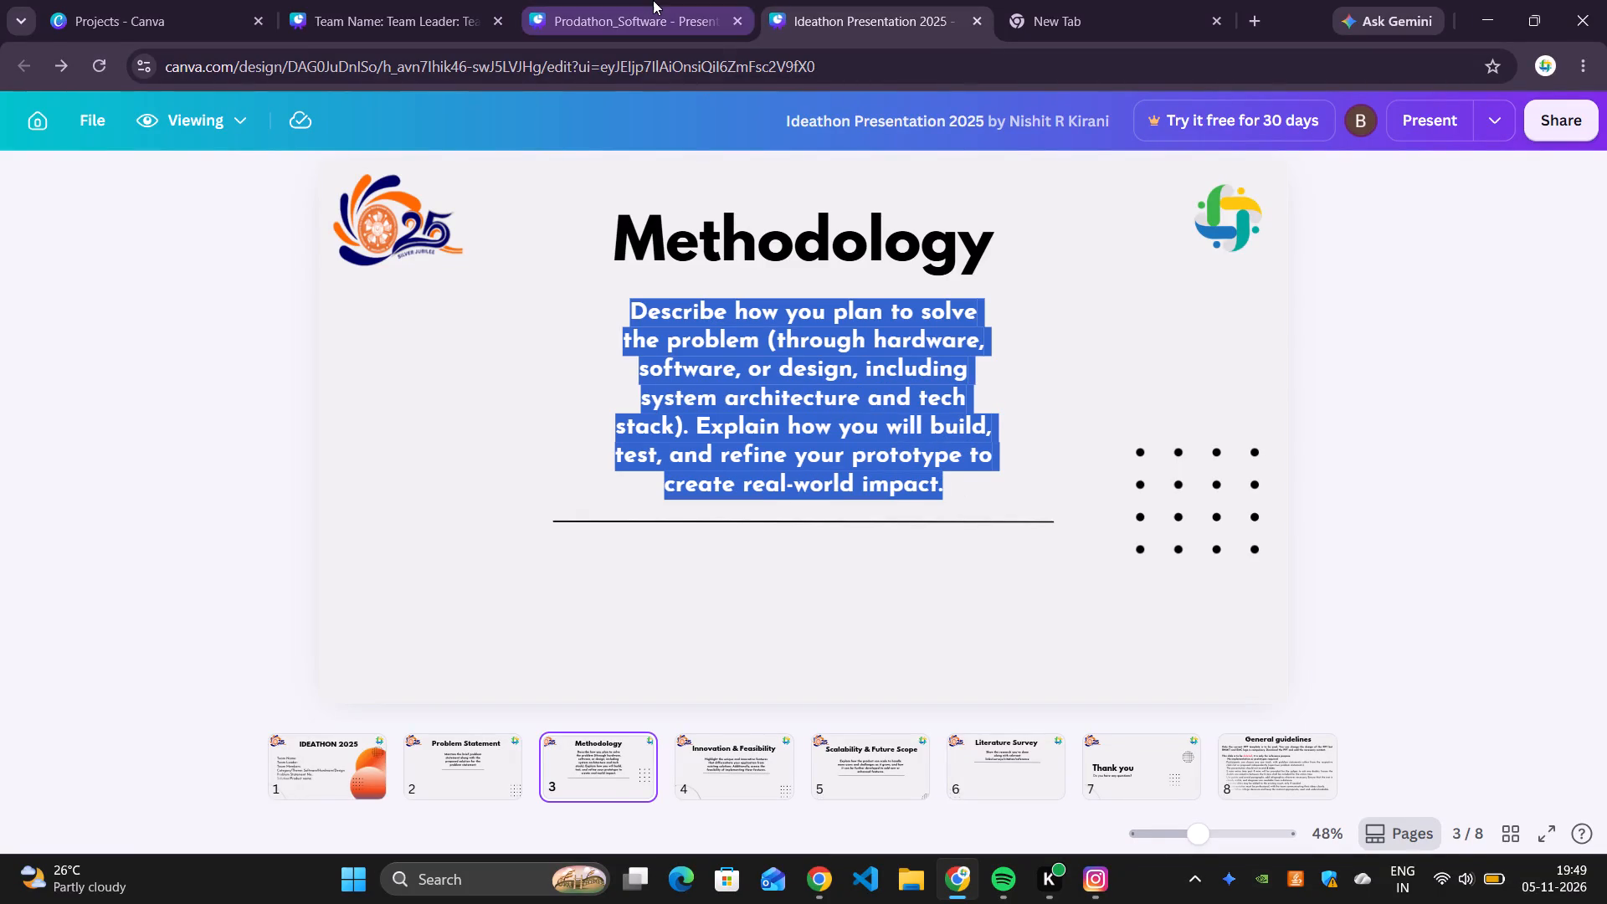
left_click(653, 0)
double_click(795, 353)
key("ctrl+a")
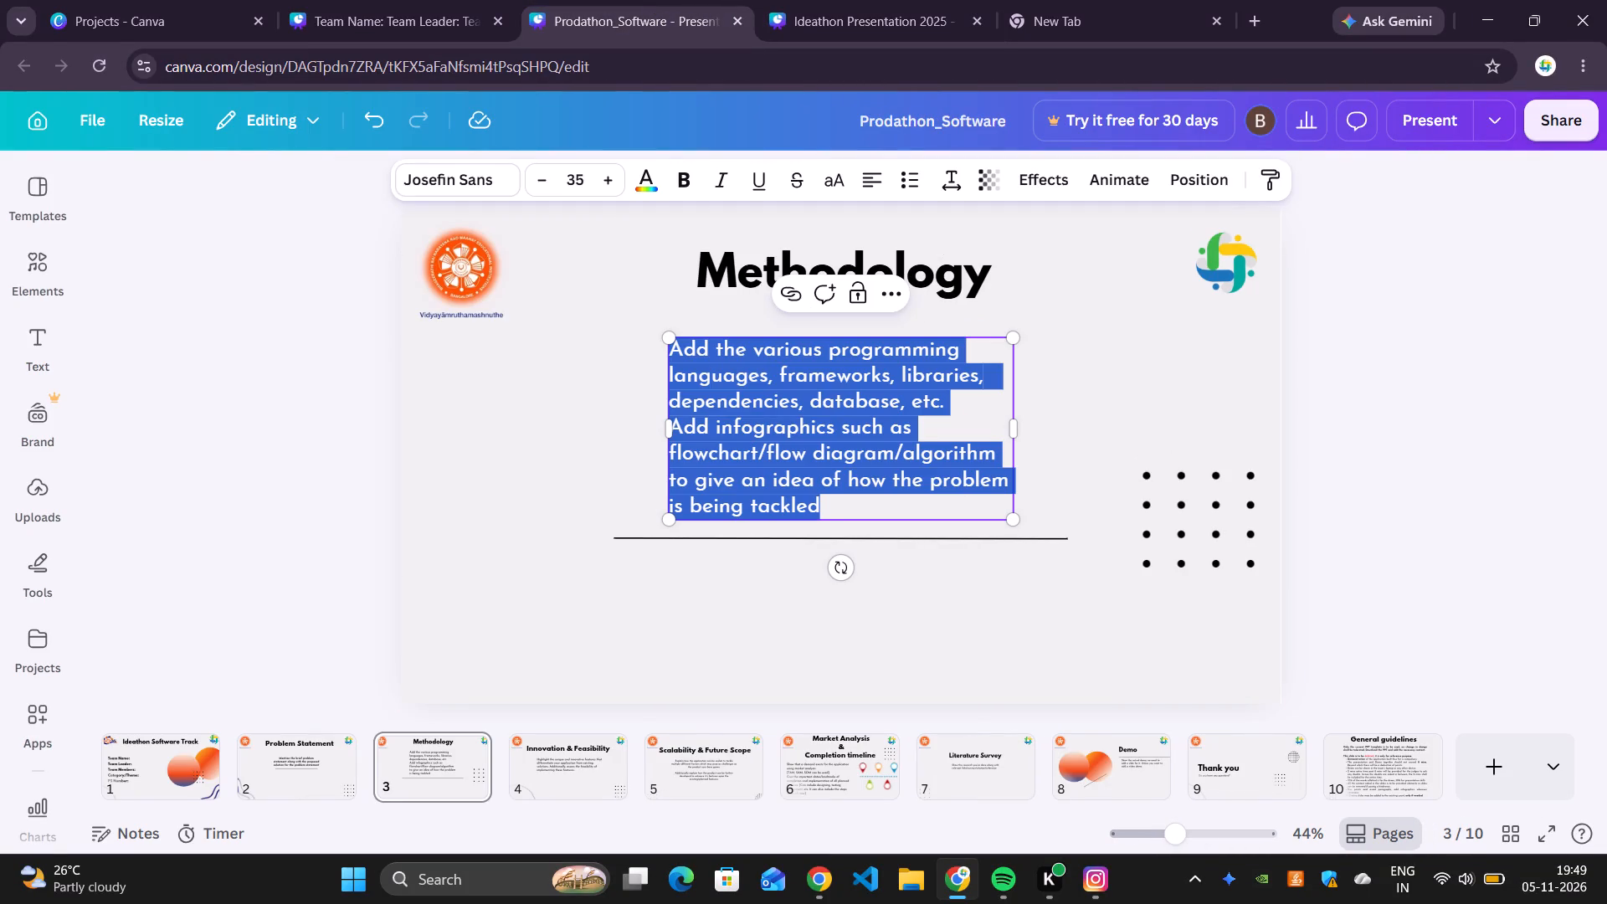
key("ctrl+v")
left_click(813, 0)
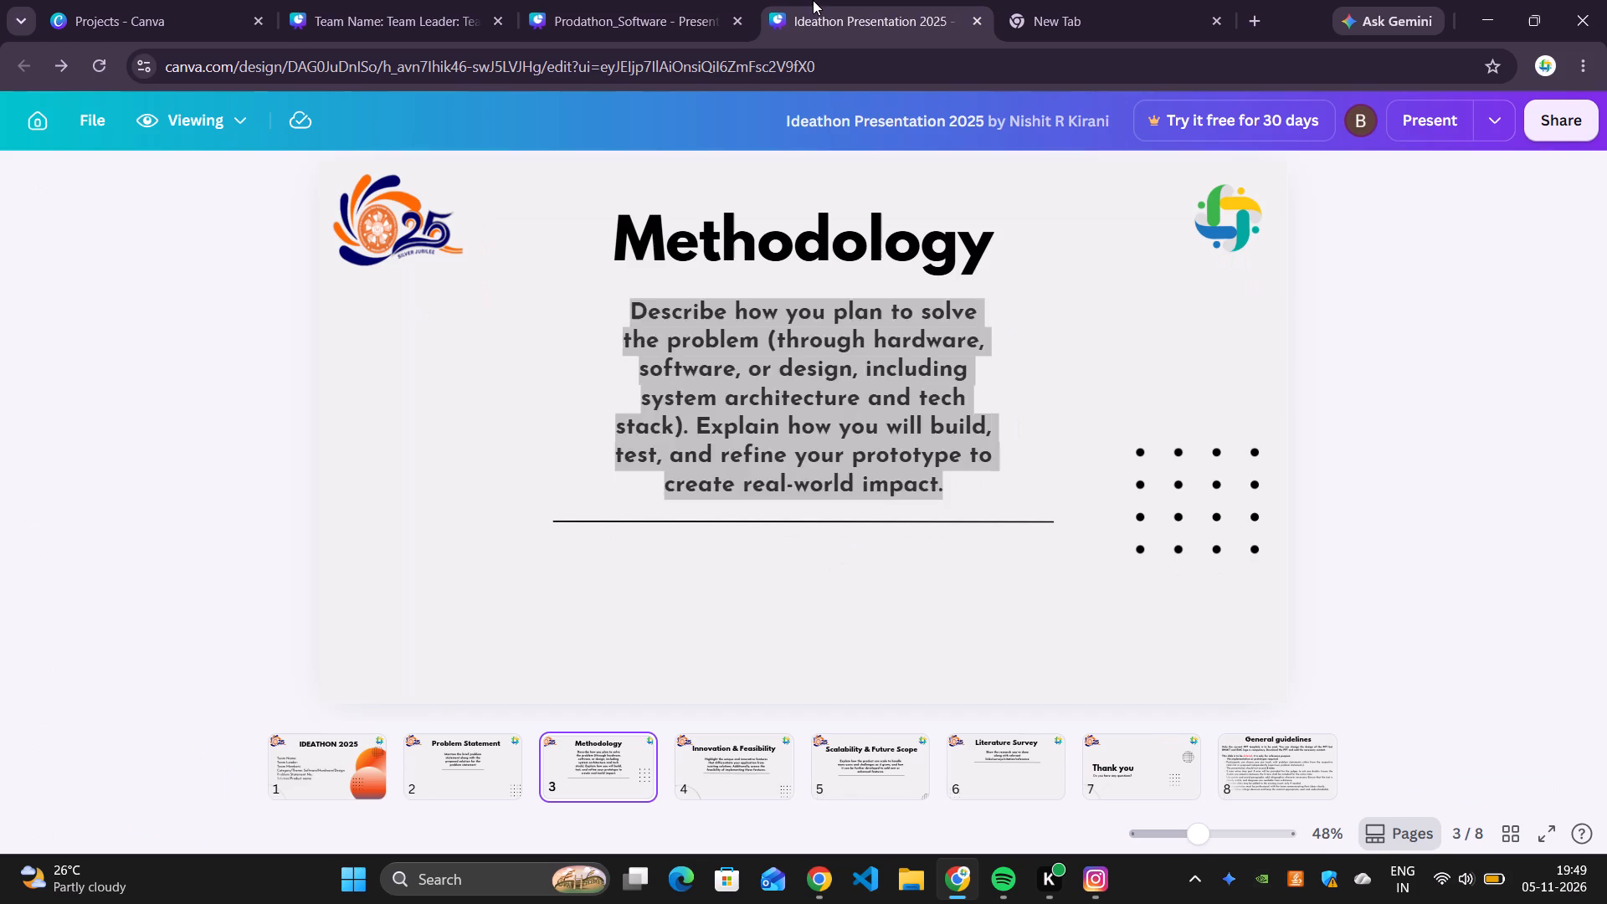
left_click(632, 0)
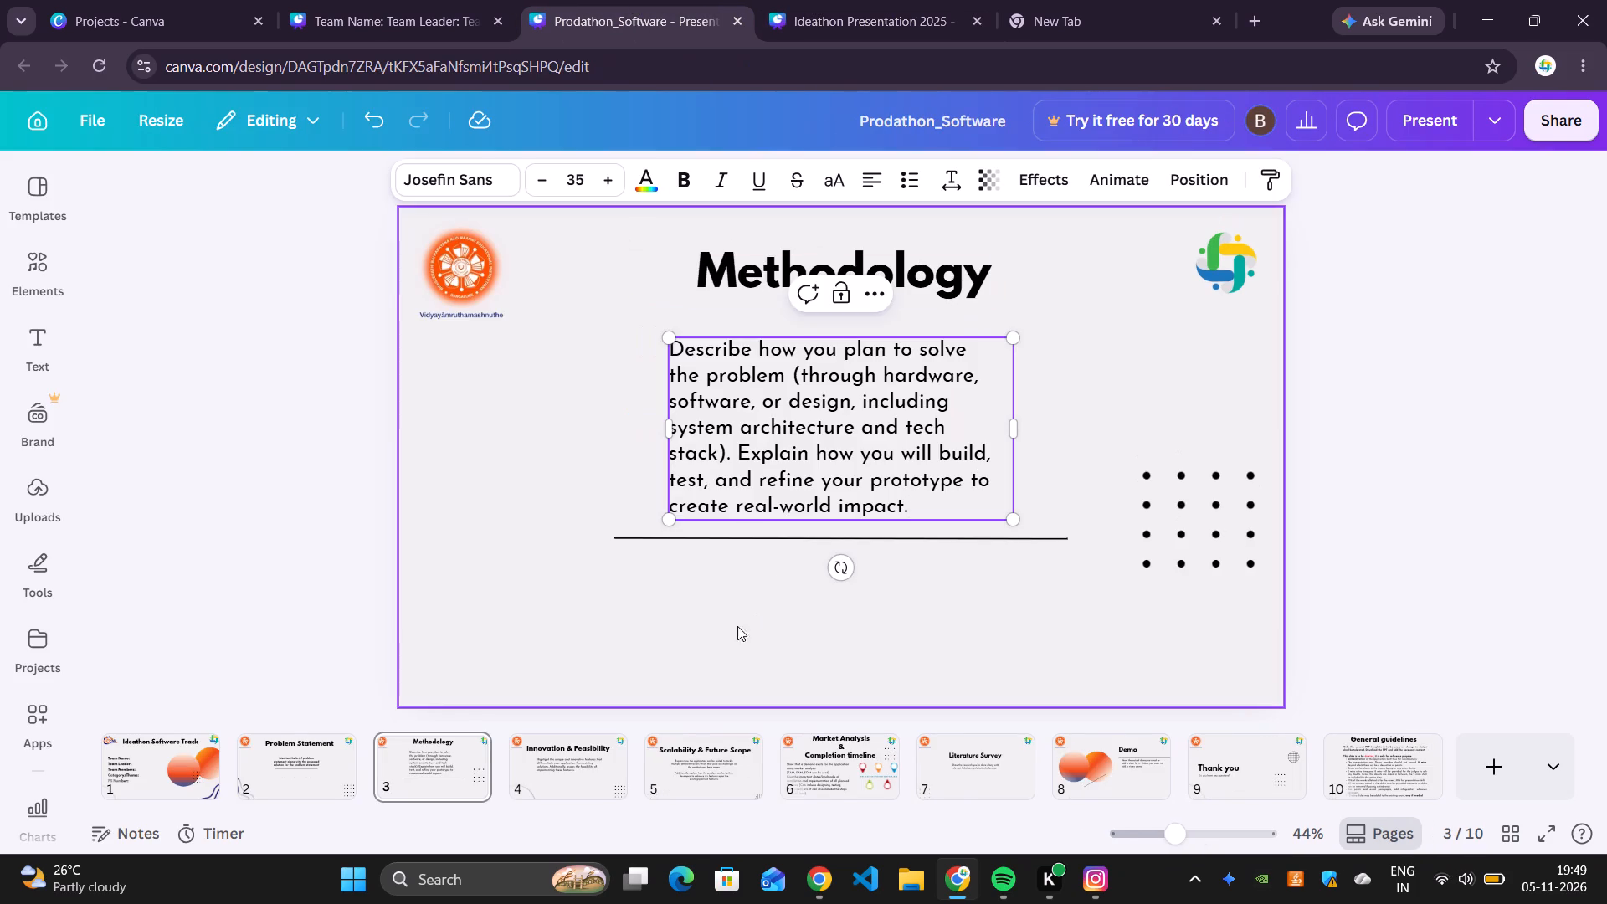
left_click(667, 663)
Widen page 3's description box and replace the line breaks after "solve" and "hardware," with spaces.
left_click(914, 466)
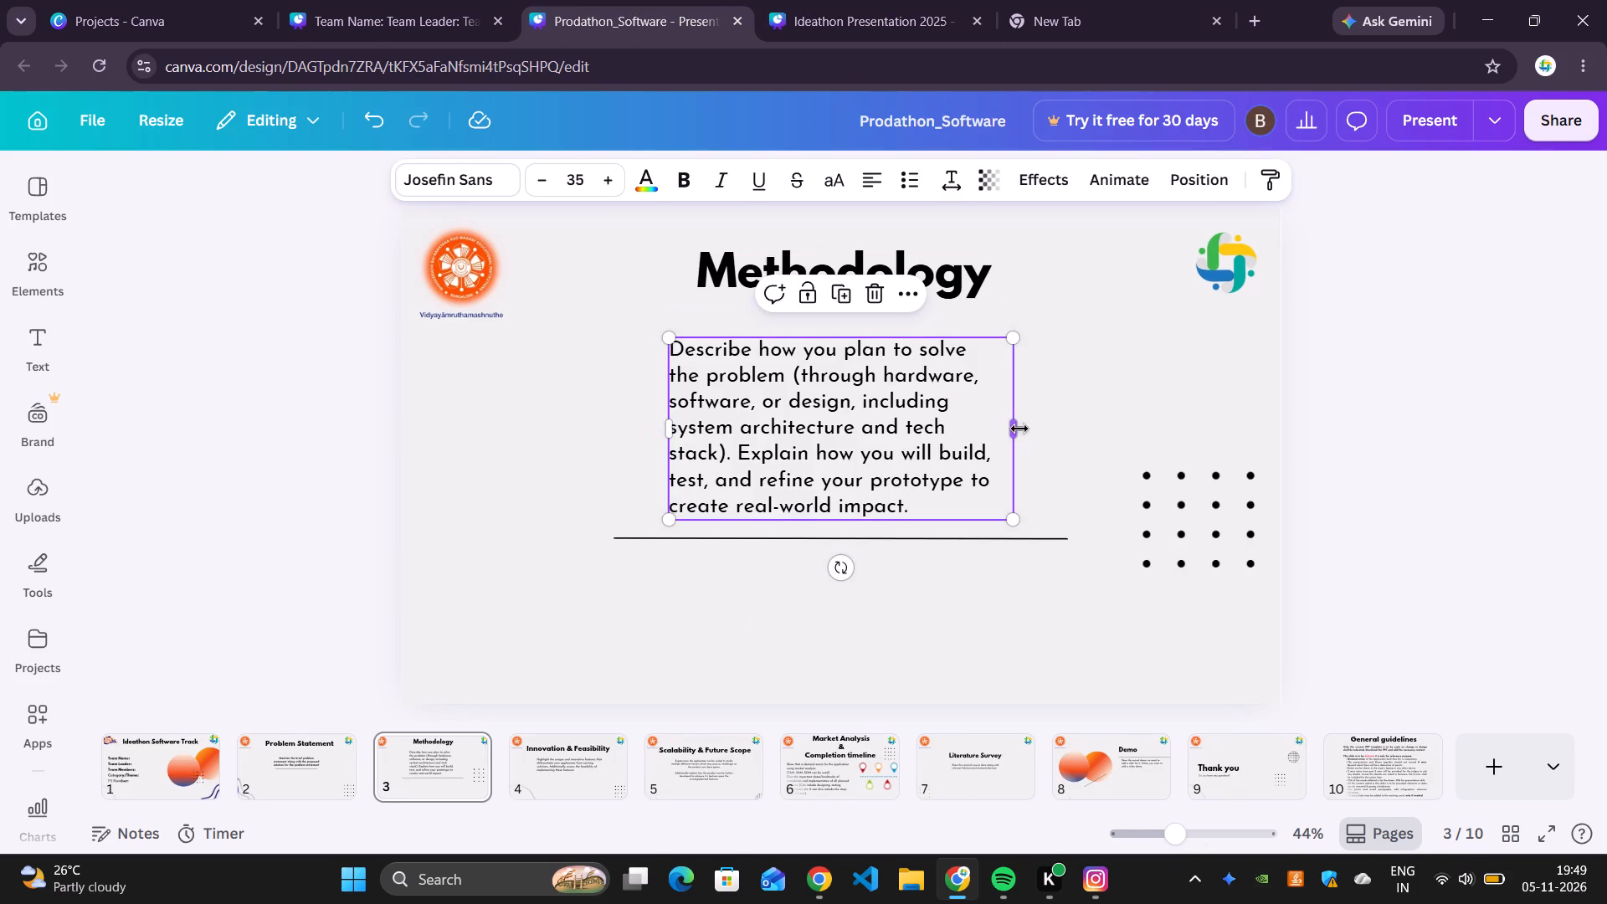
left_click_drag(1019, 429, 1098, 429)
left_click(961, 503)
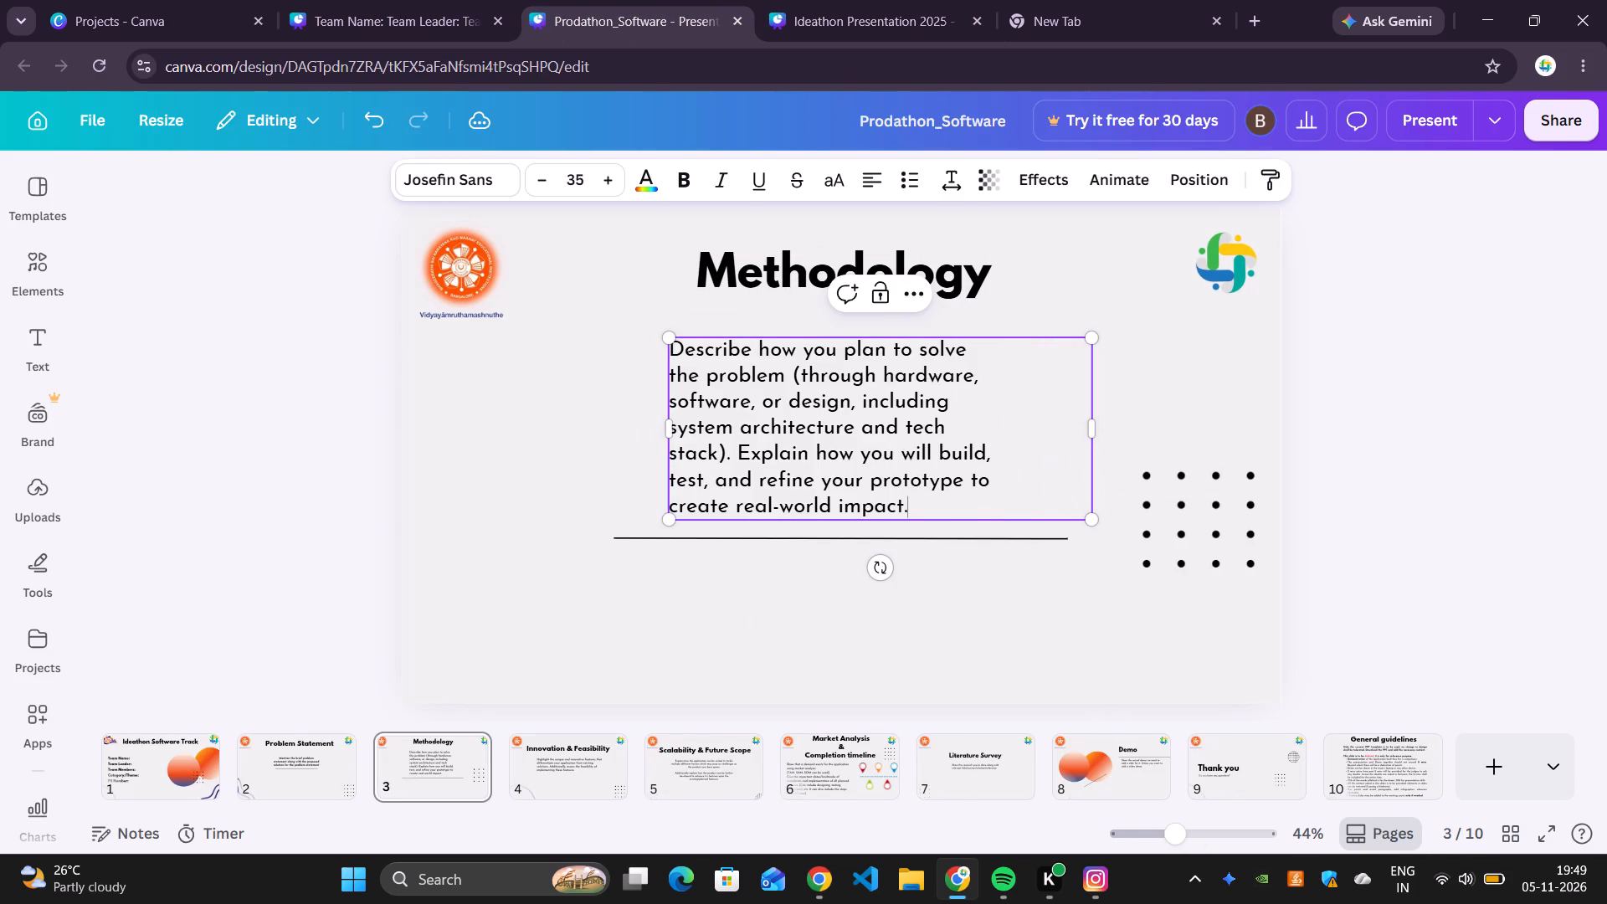
left_click(672, 377)
left_click(701, 378)
key("Left")
key("Left")
key("Left")
key("BackSpace")
key("space")
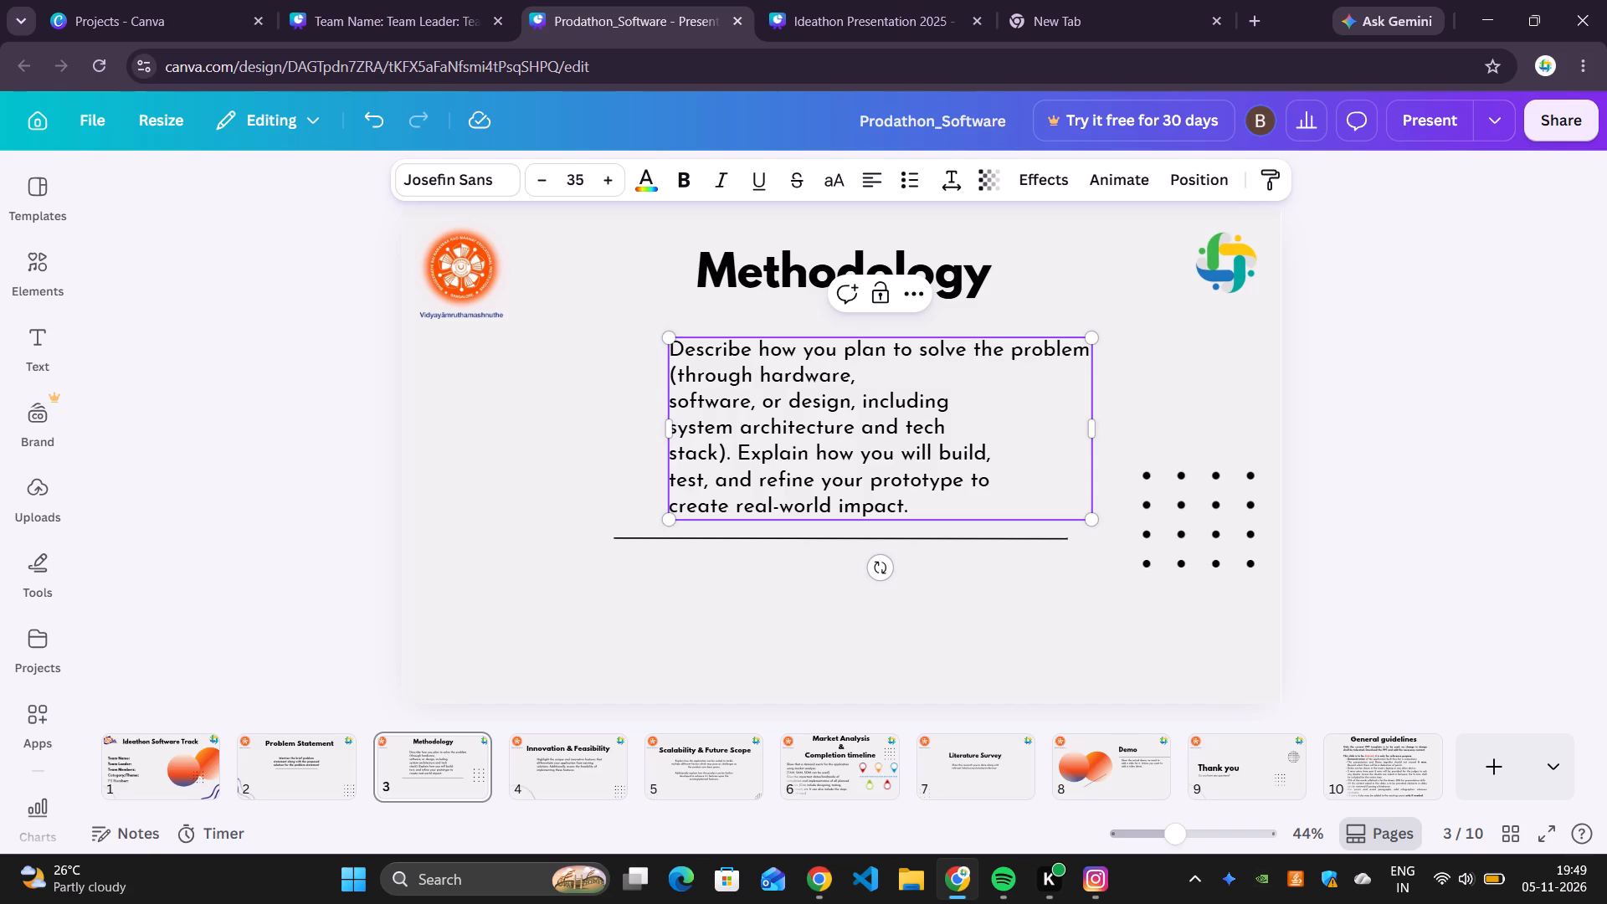
left_click(674, 397)
key("Left")
key("BackSpace")
key("space")
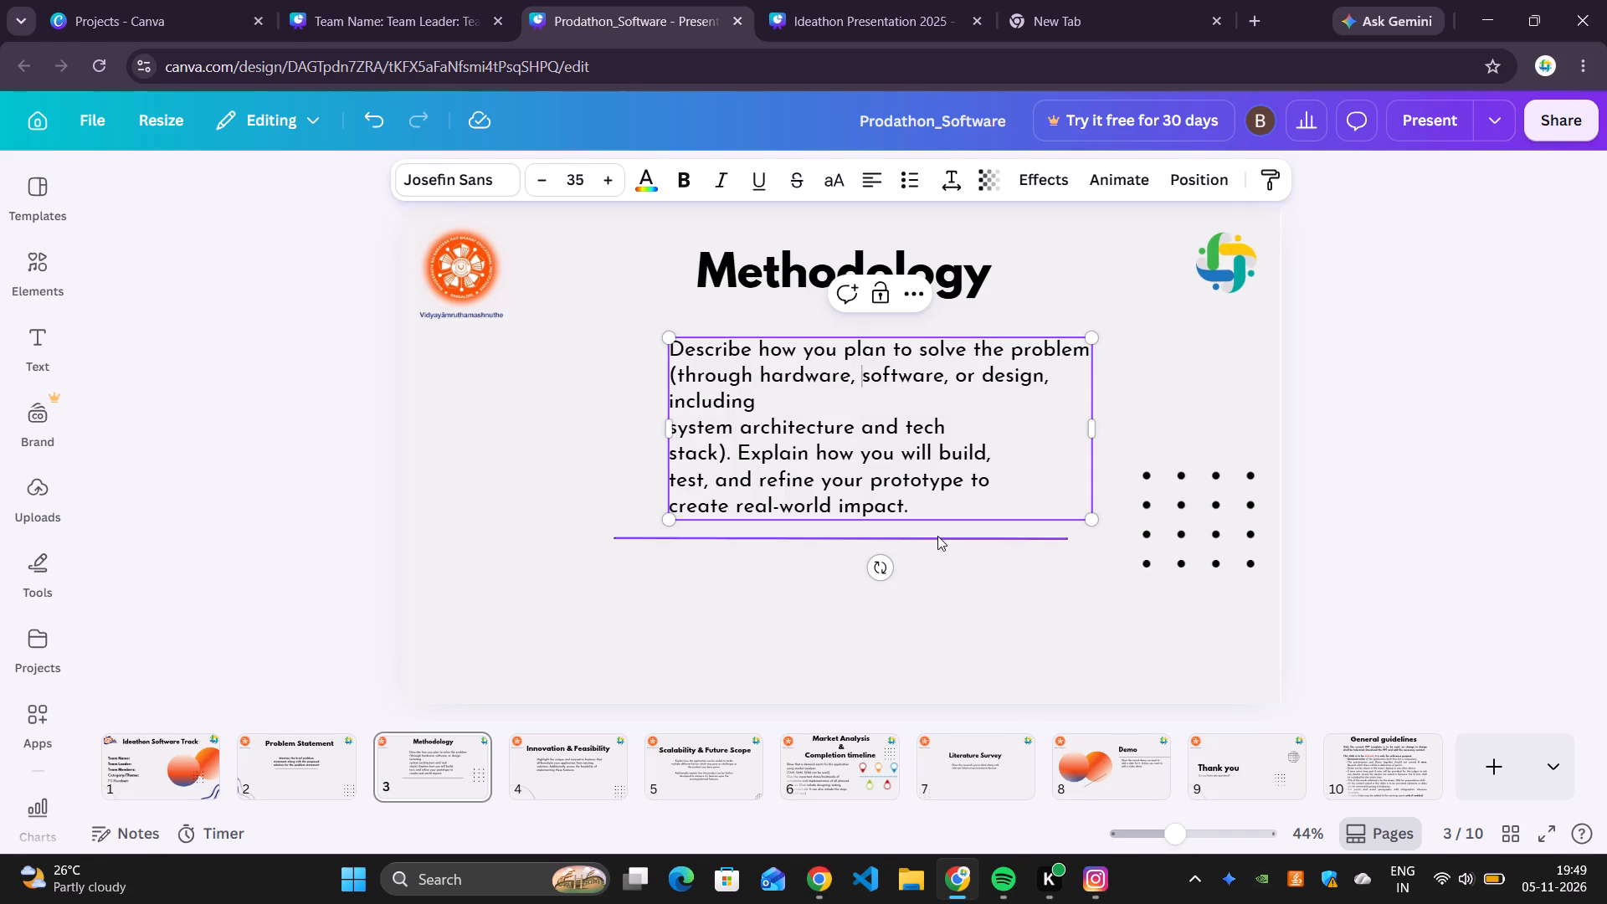
Copy the whole Methodology description into a new text box on page 3.
left_click_drag(913, 510, 668, 330)
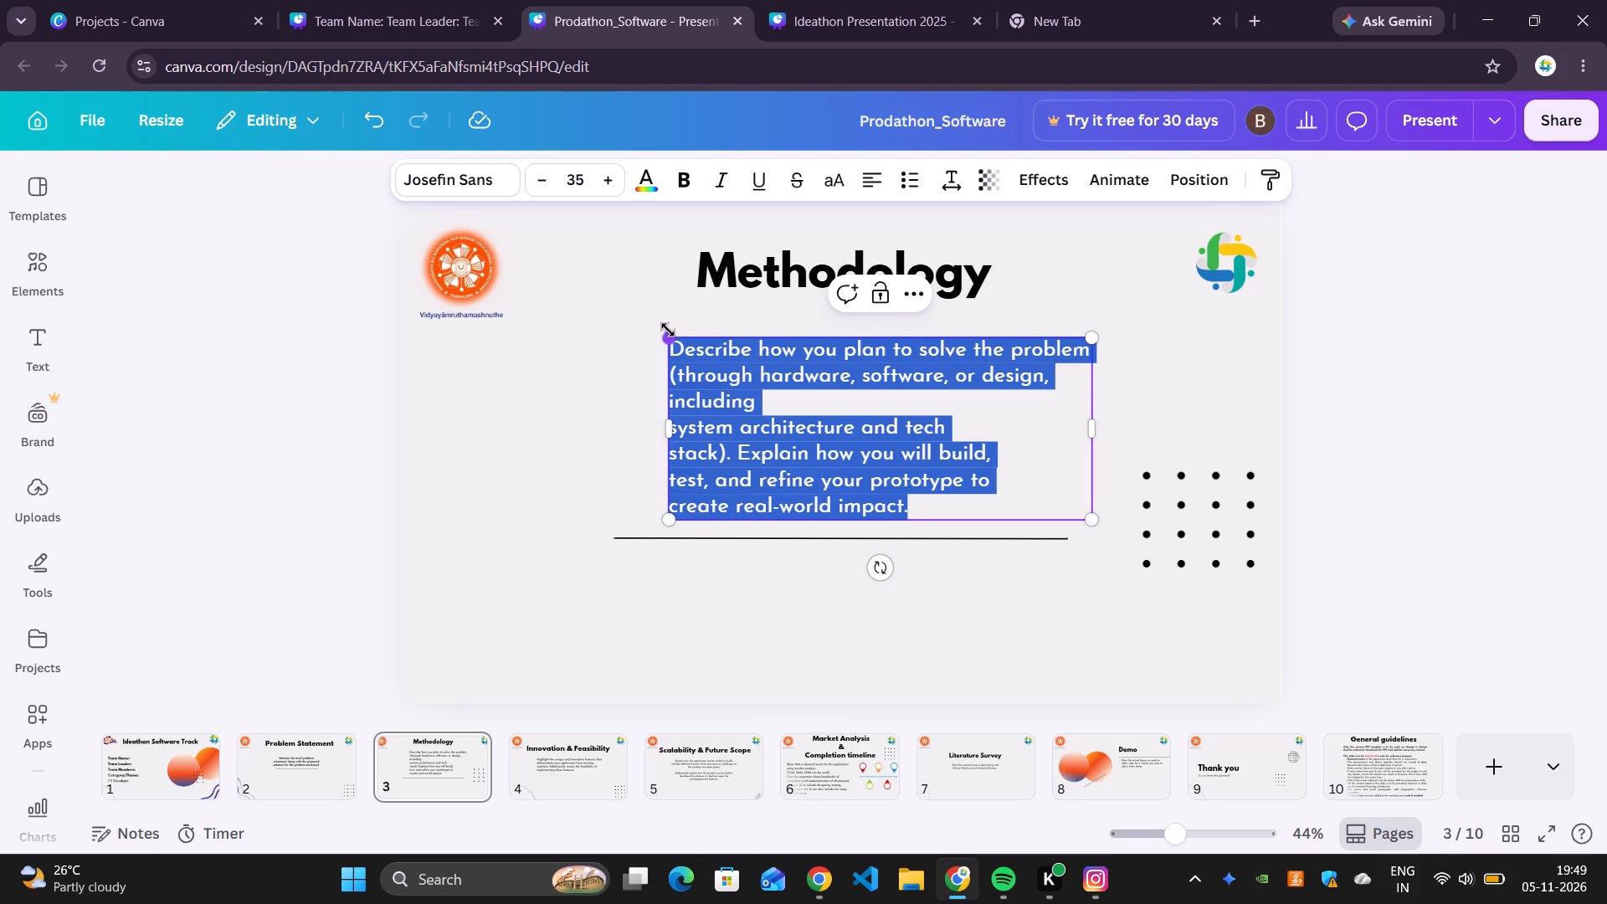
left_click_drag(668, 330, 667, 331)
key("ctrl+c")
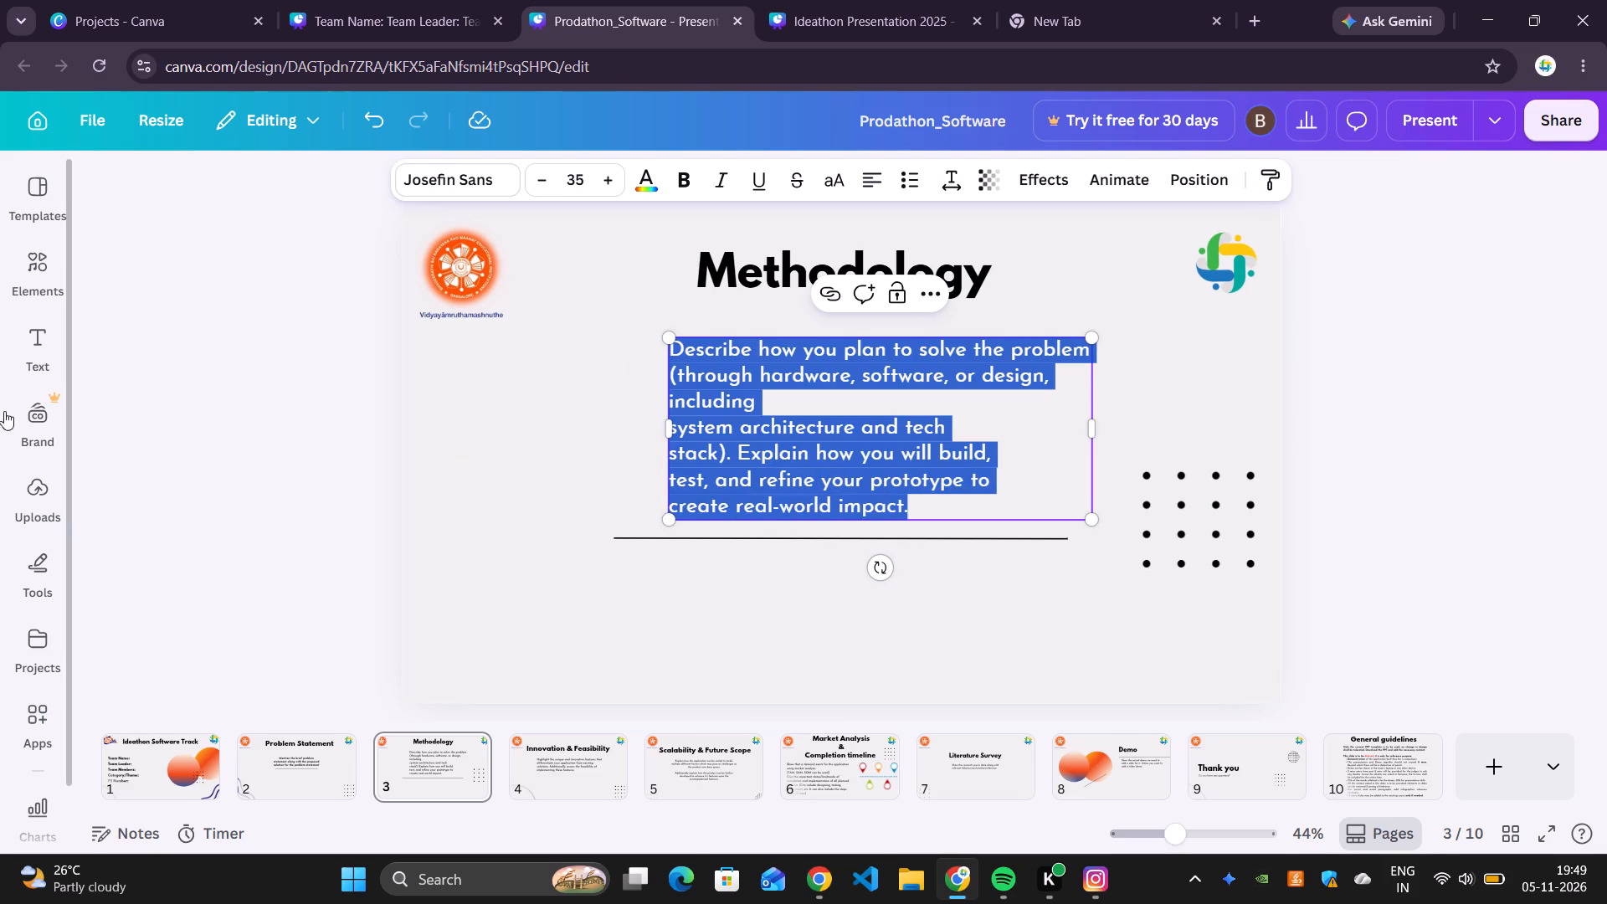
left_click(58, 338)
left_click(276, 264)
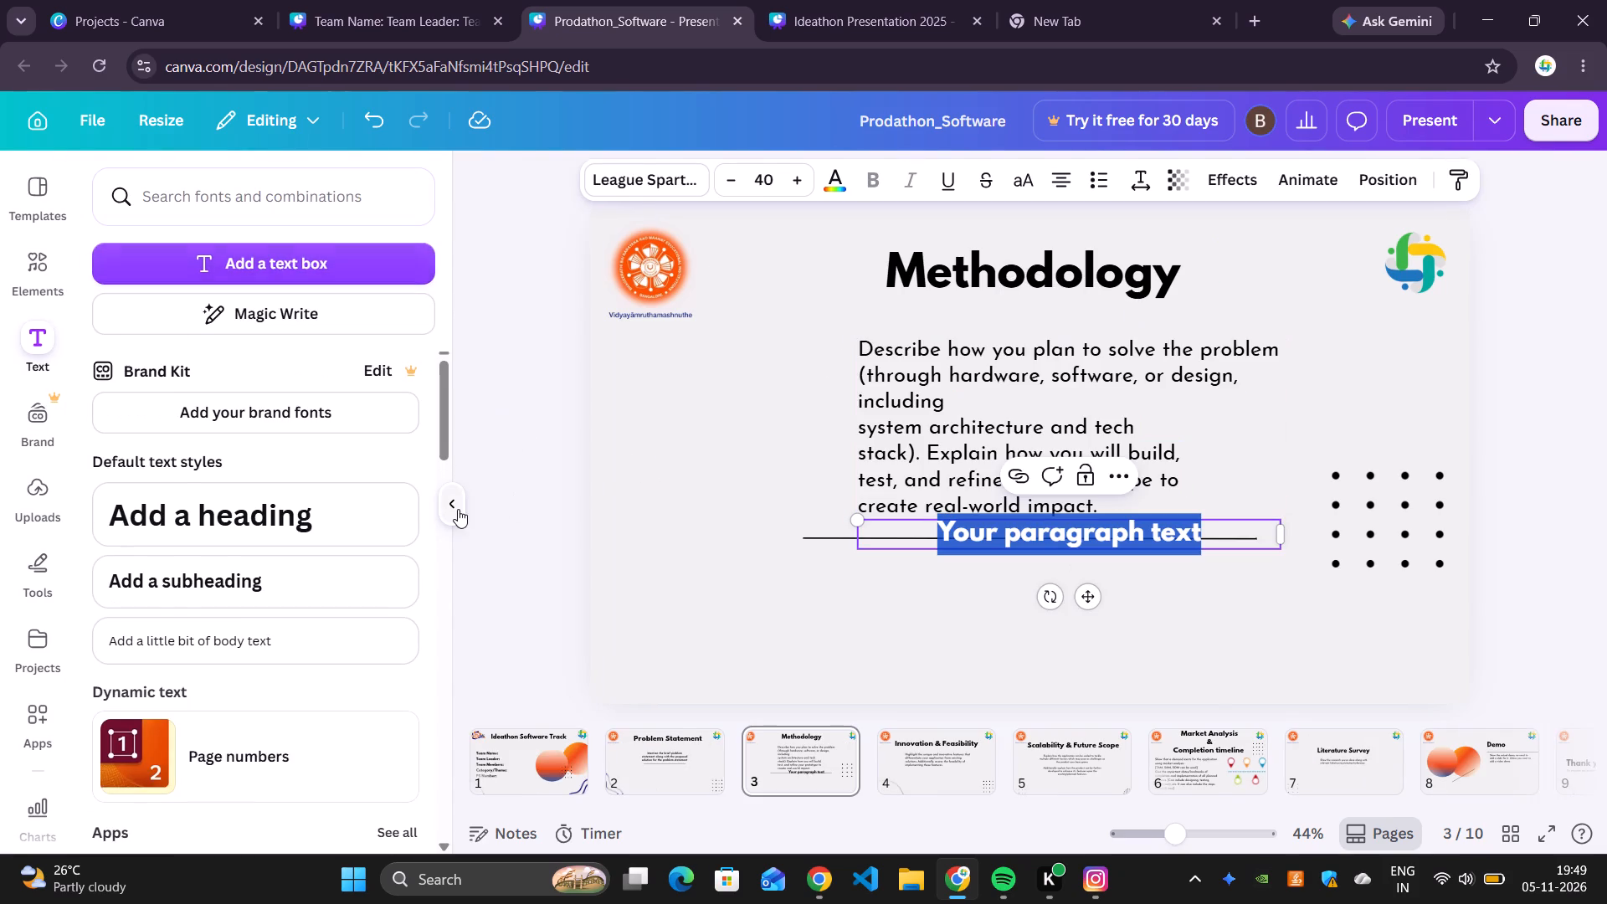
left_click(458, 509)
key("ctrl+v")
left_click(561, 580)
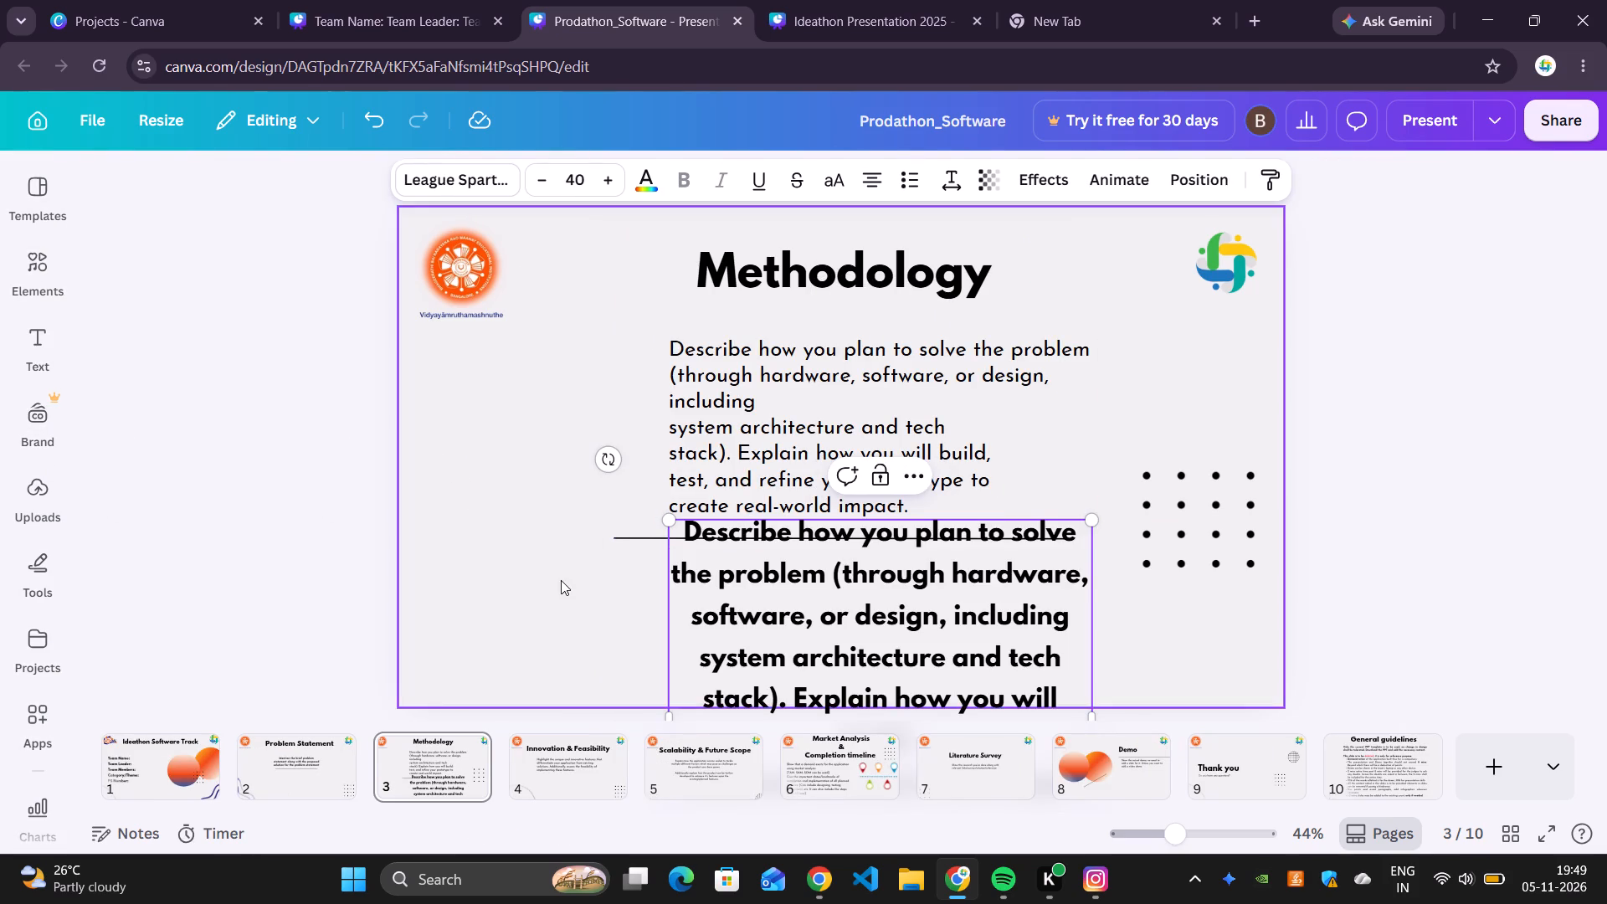
Move the new text box up beside the original description and apply the original's text style to it.
left_click_drag(768, 592, 589, 342)
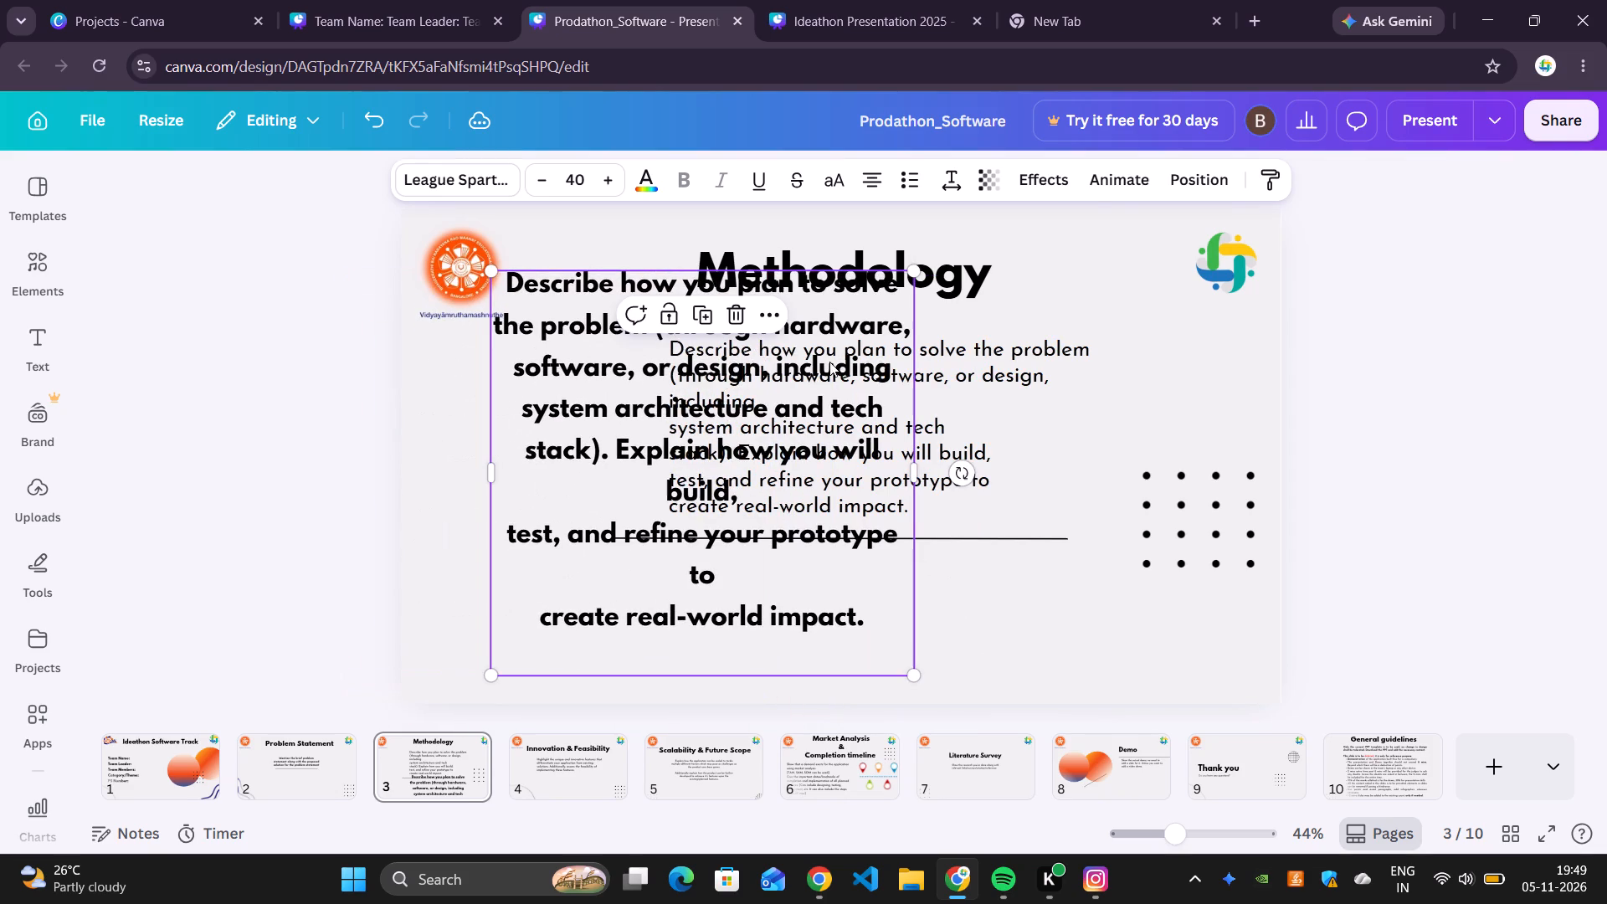
left_click(990, 374)
left_click(1282, 182)
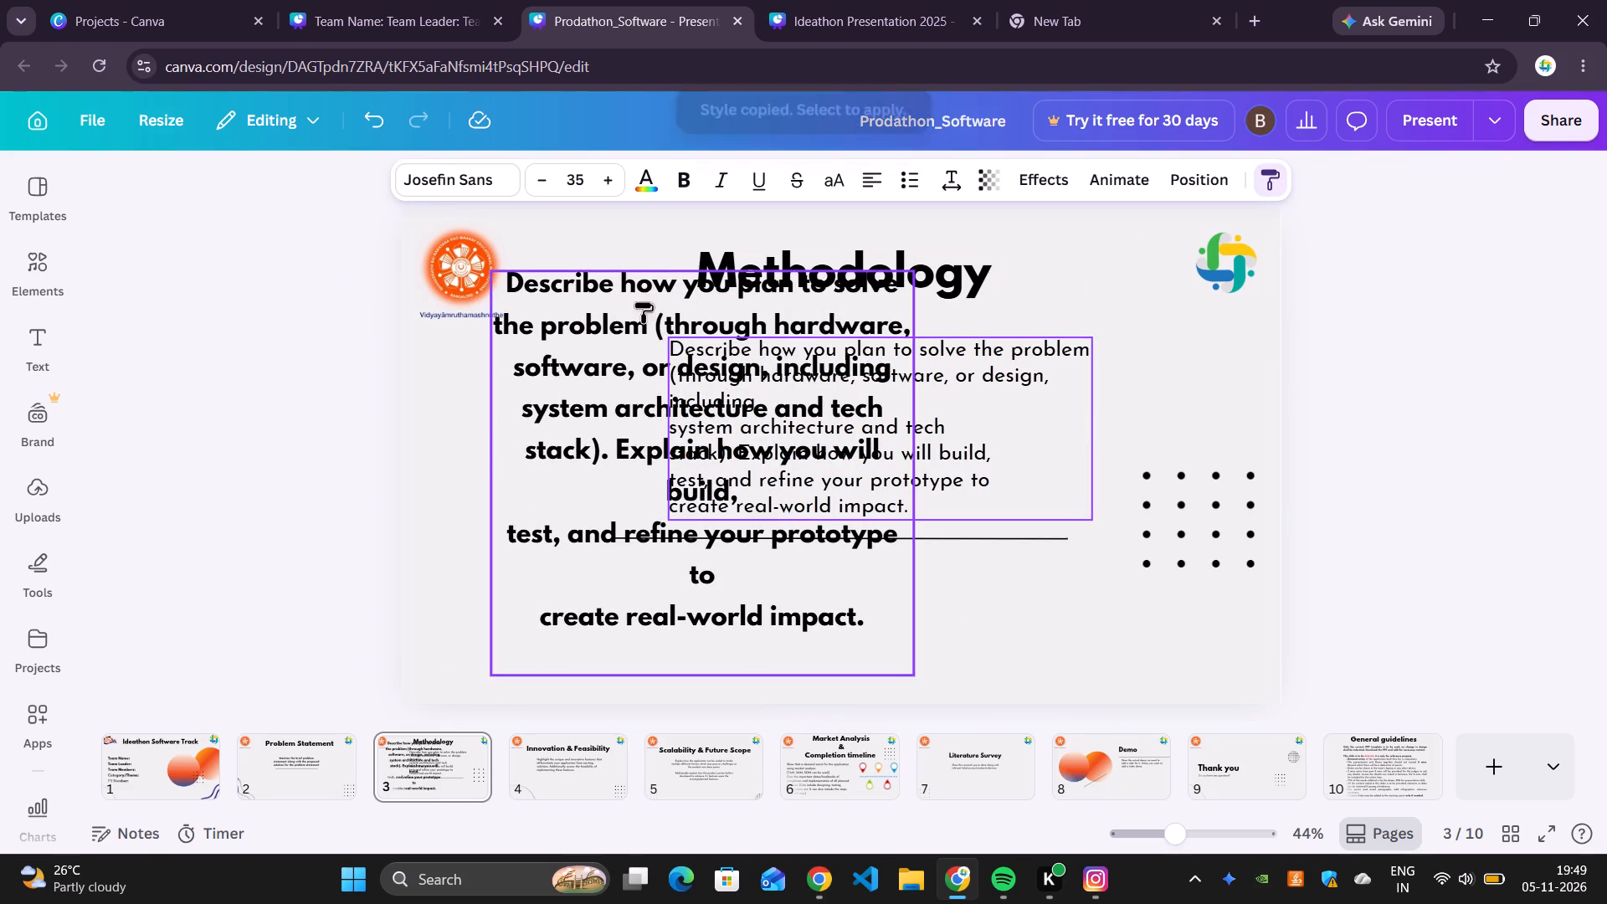
left_click(615, 325)
Delete the original description and position the new one centred between the Methodology title and the horizontal line.
left_click(1004, 475)
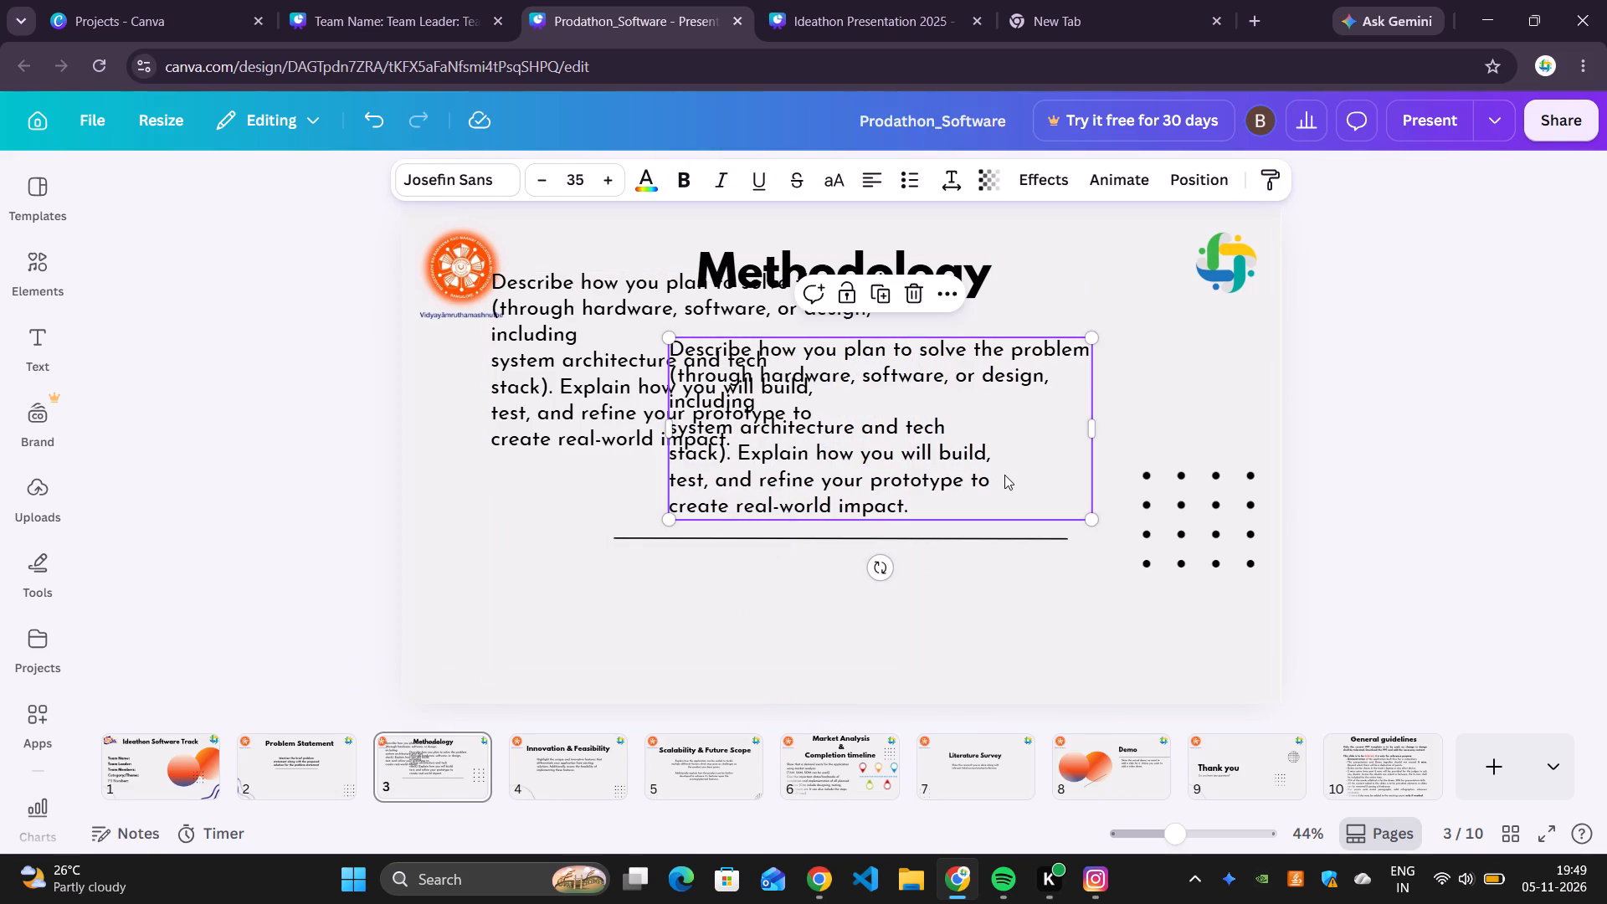
key("Delete")
left_click_drag(701, 369, 834, 432)
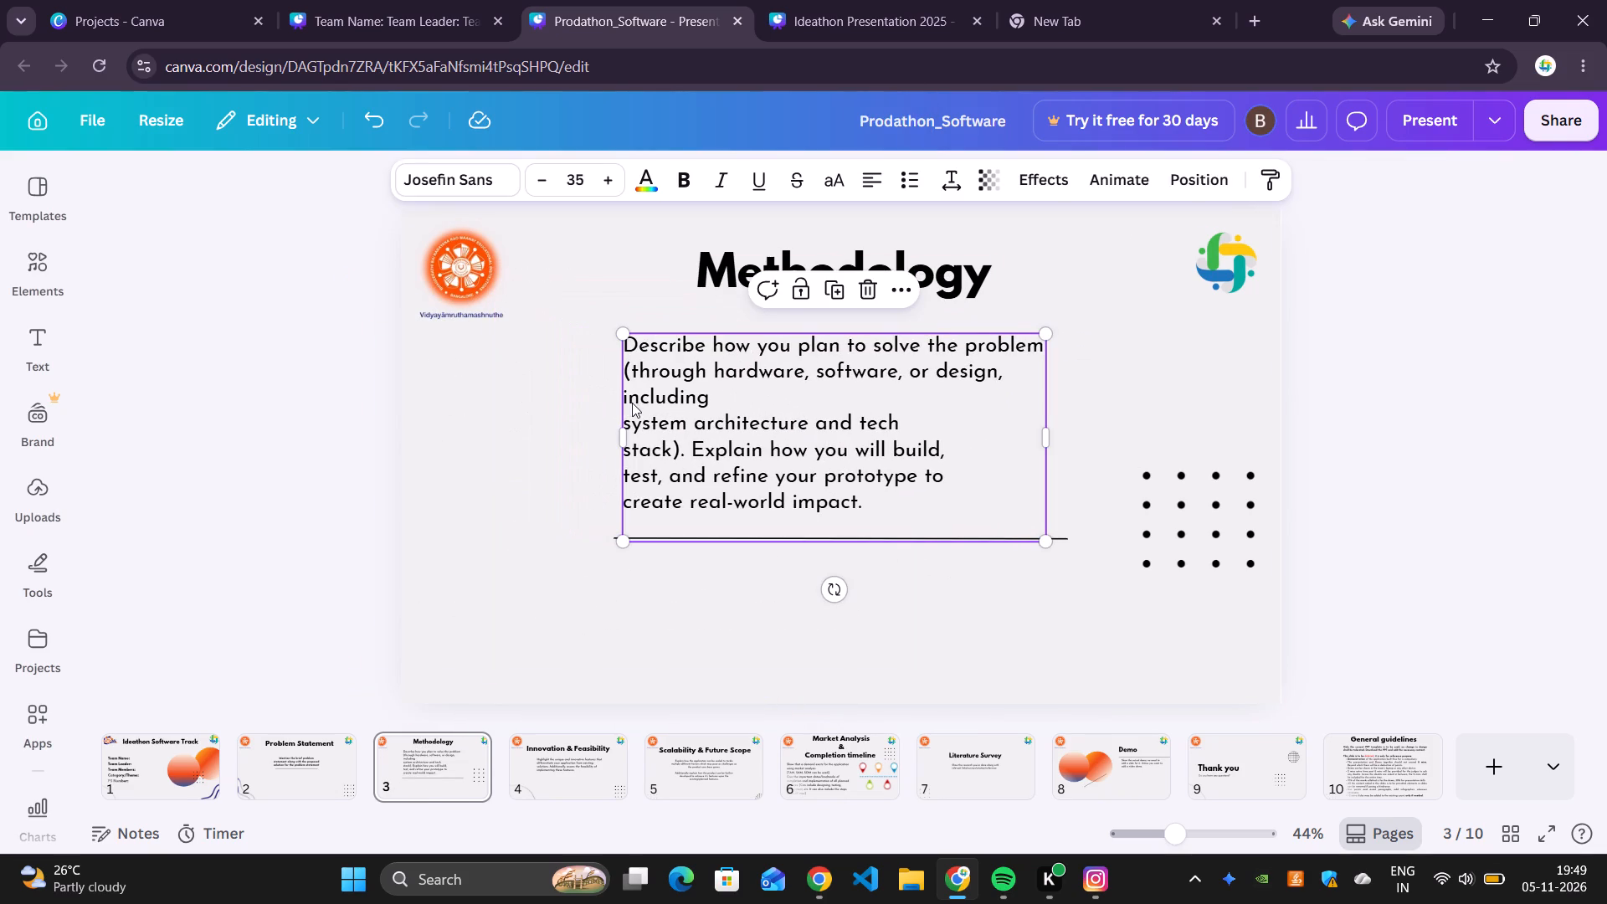
left_click(632, 403)
left_click(621, 398)
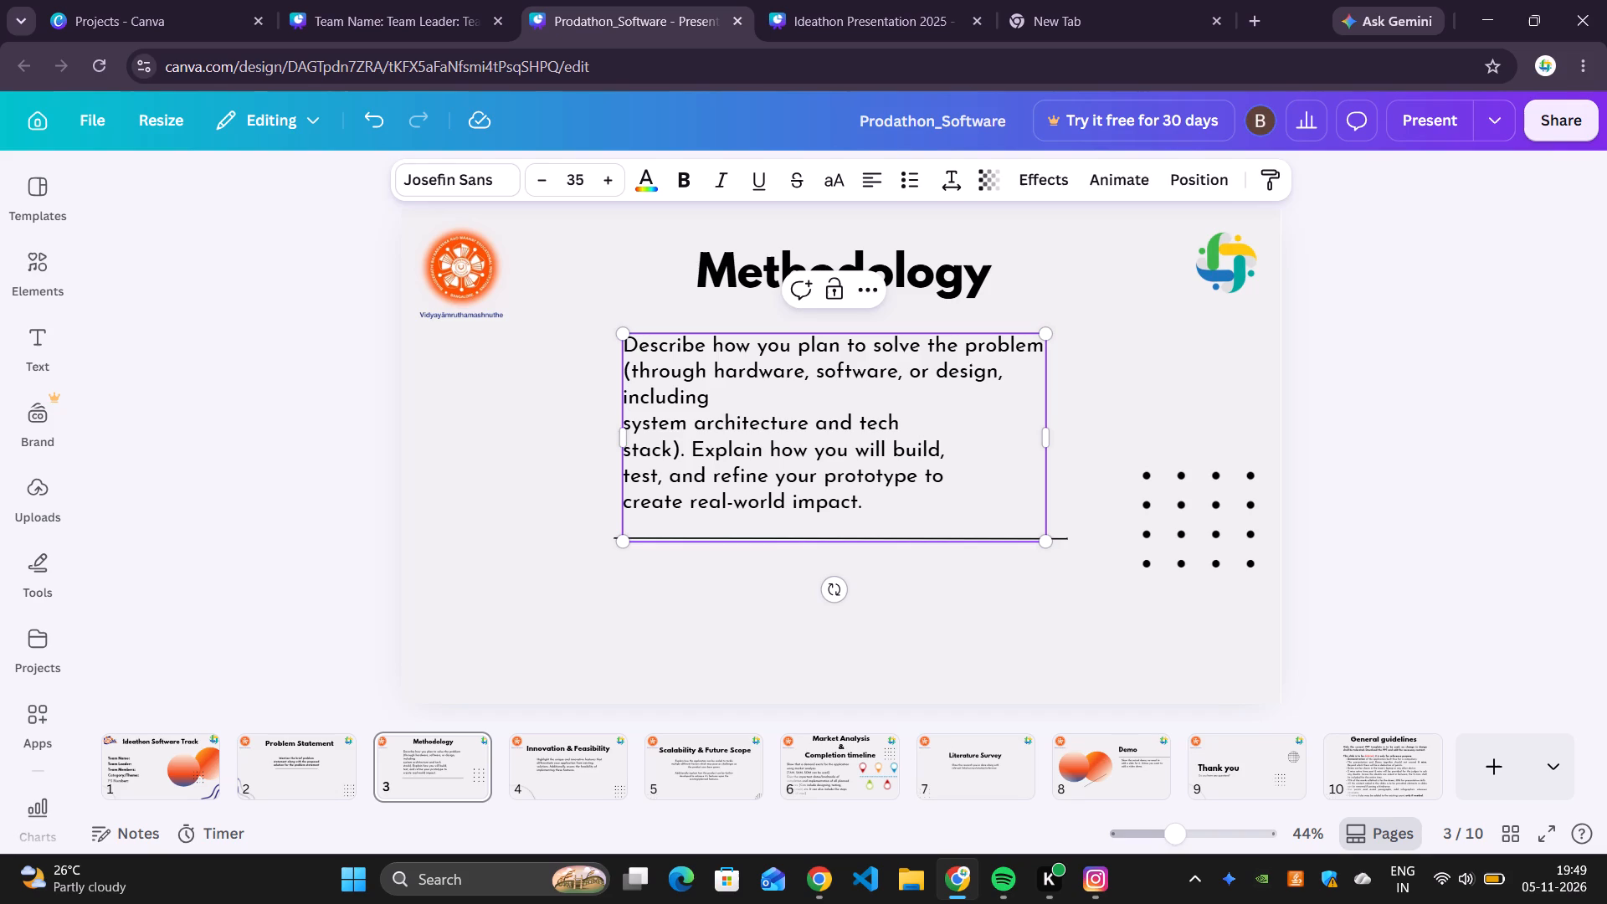
left_click_drag(1057, 441, 1136, 441)
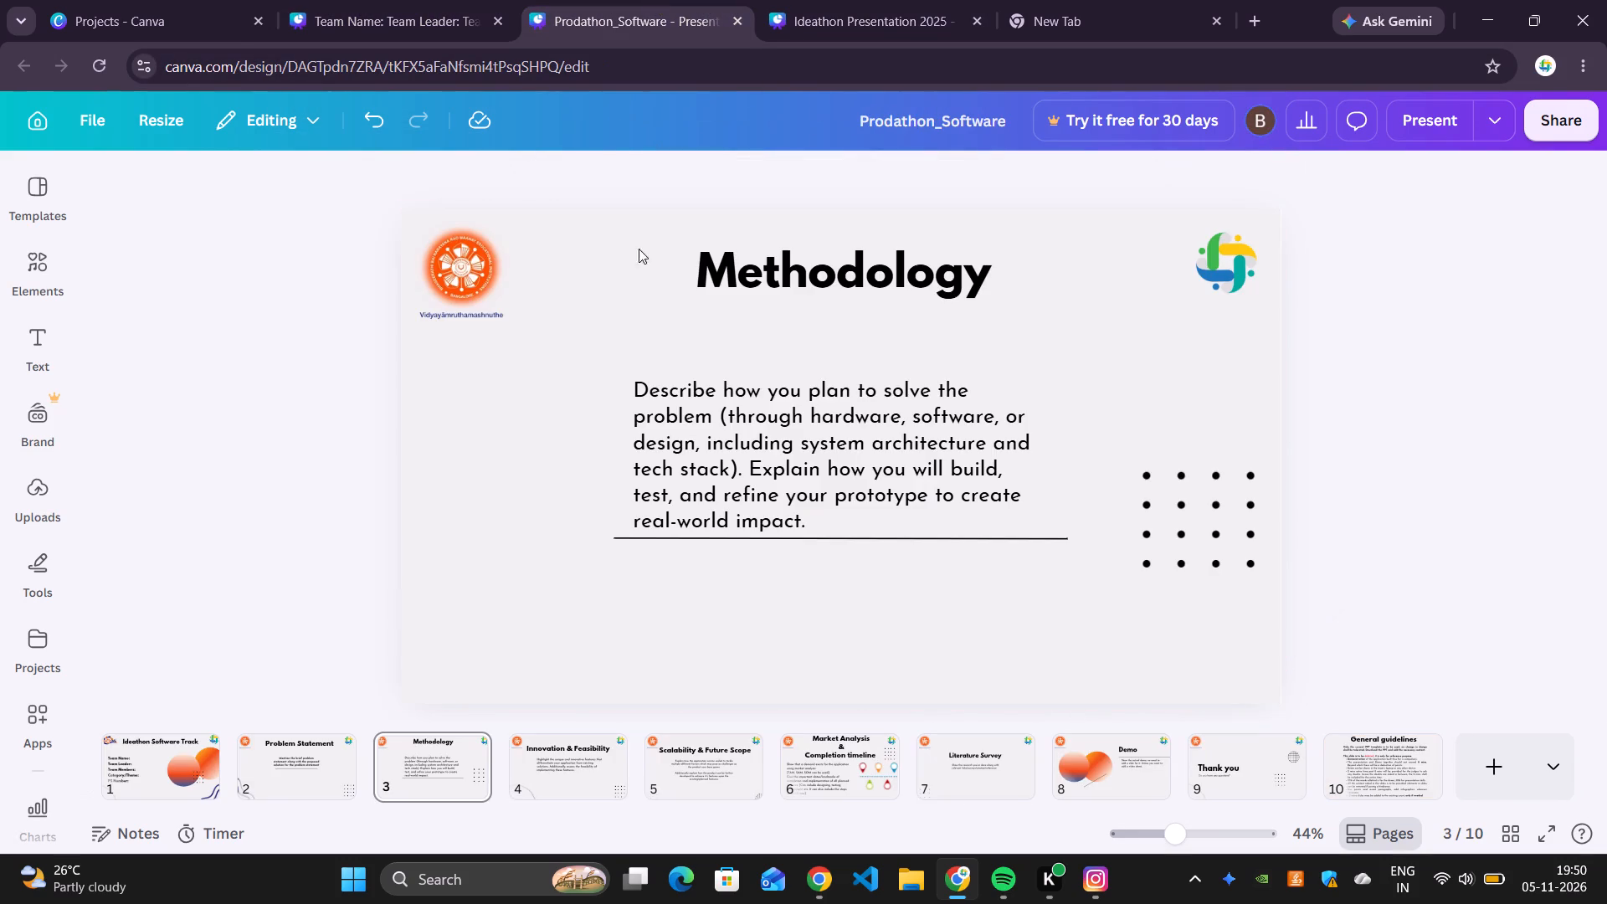
left_click_drag(285, 780, 299, 780)
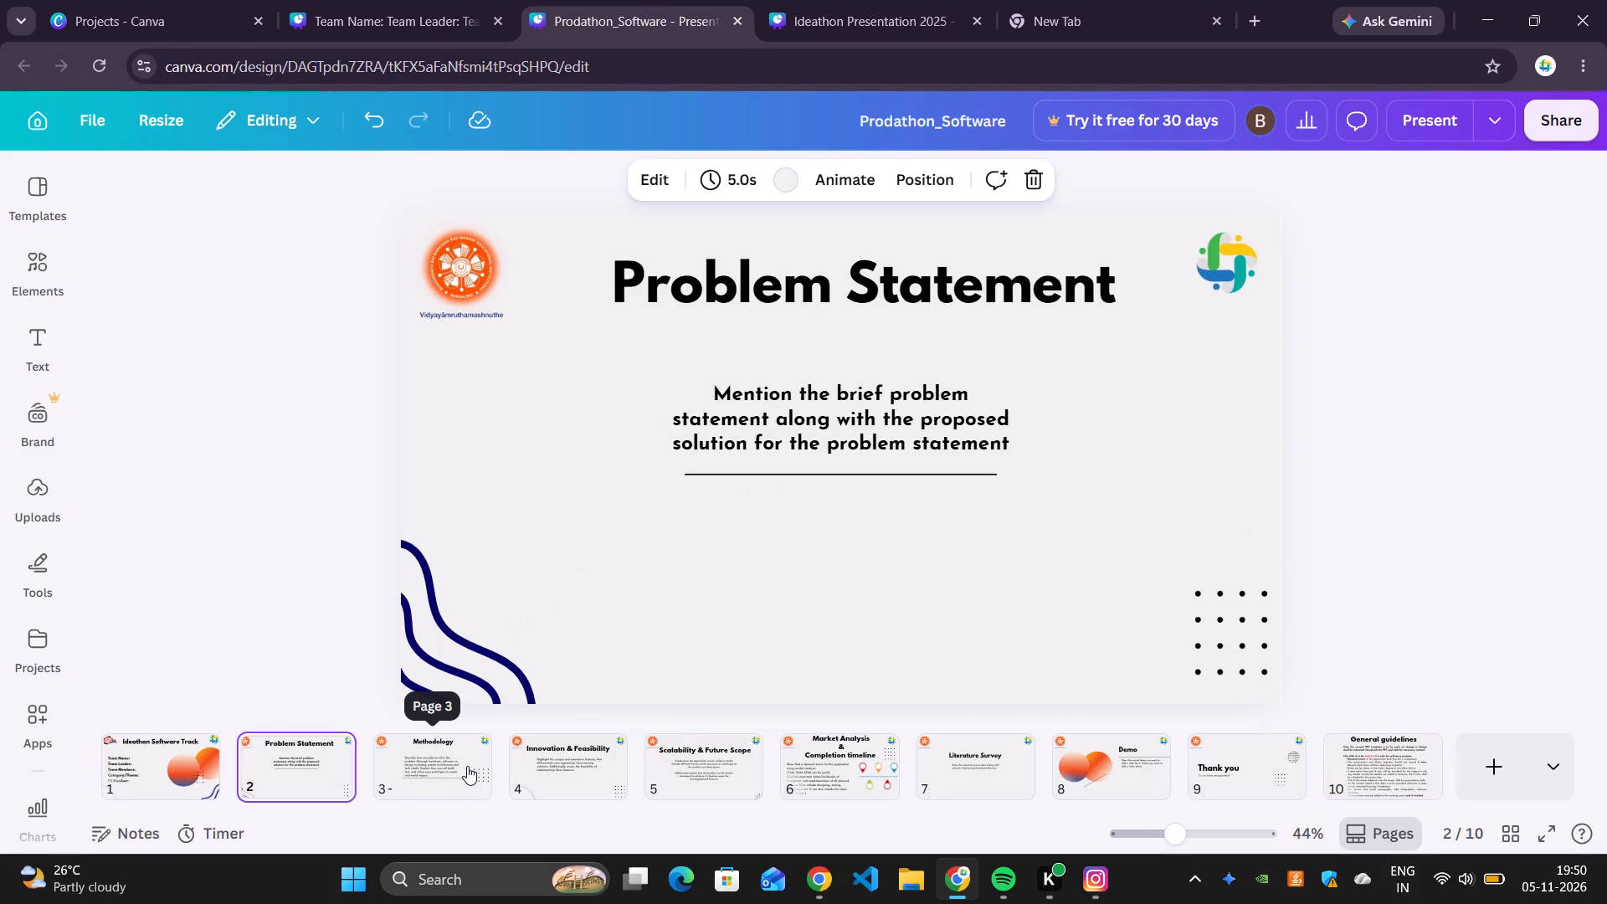
left_click(466, 766)
left_click(571, 782)
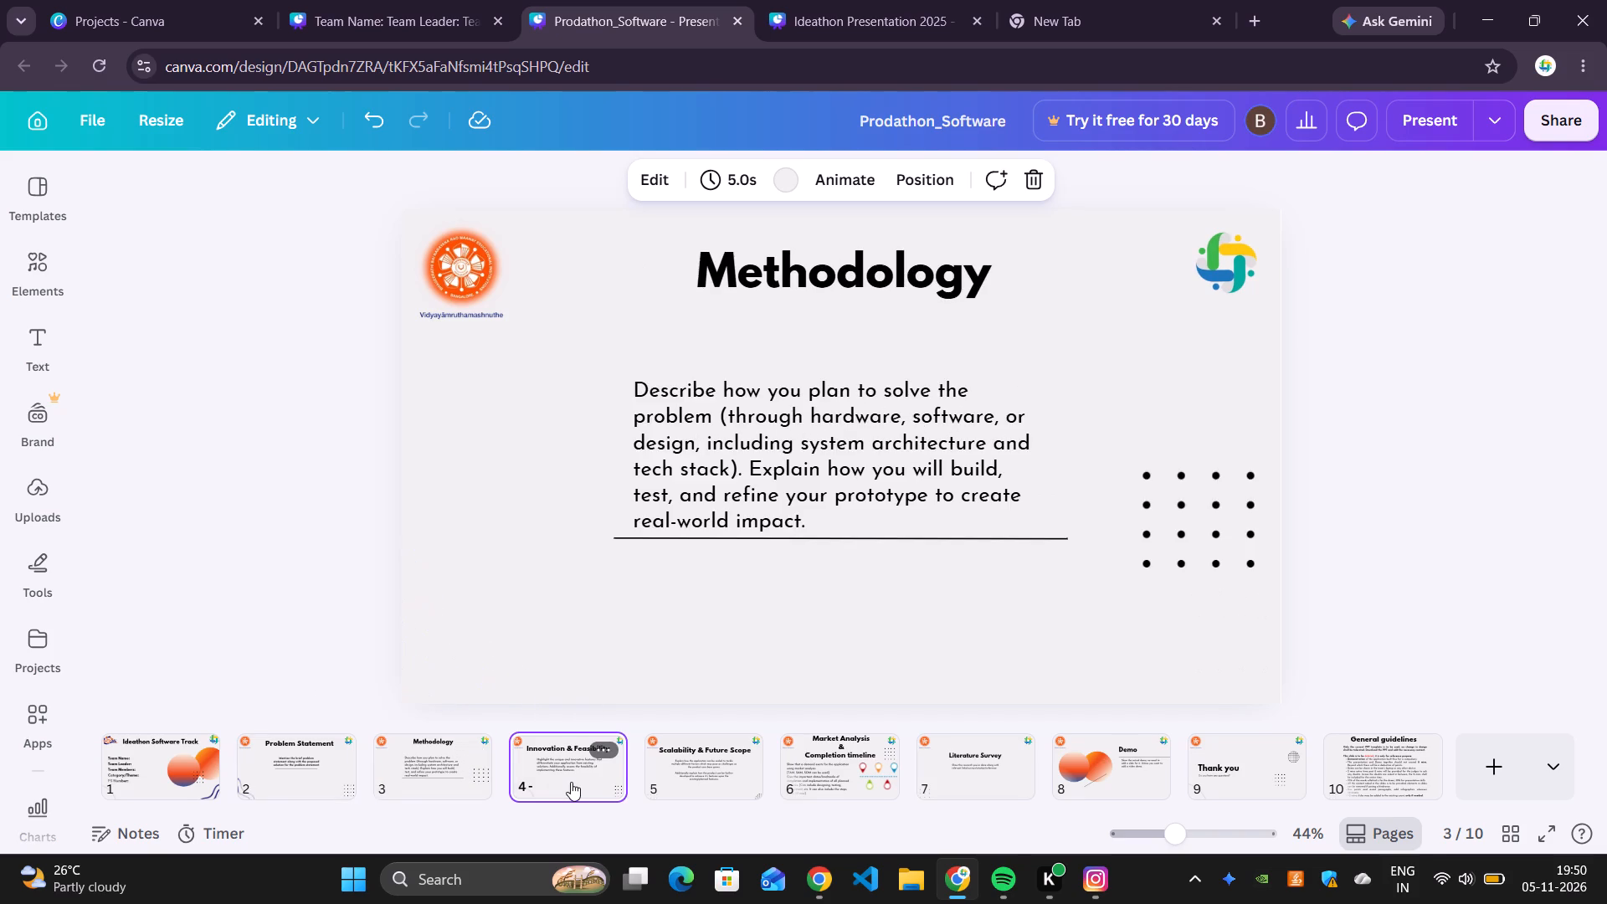
left_click_drag(427, 753, 340, 764)
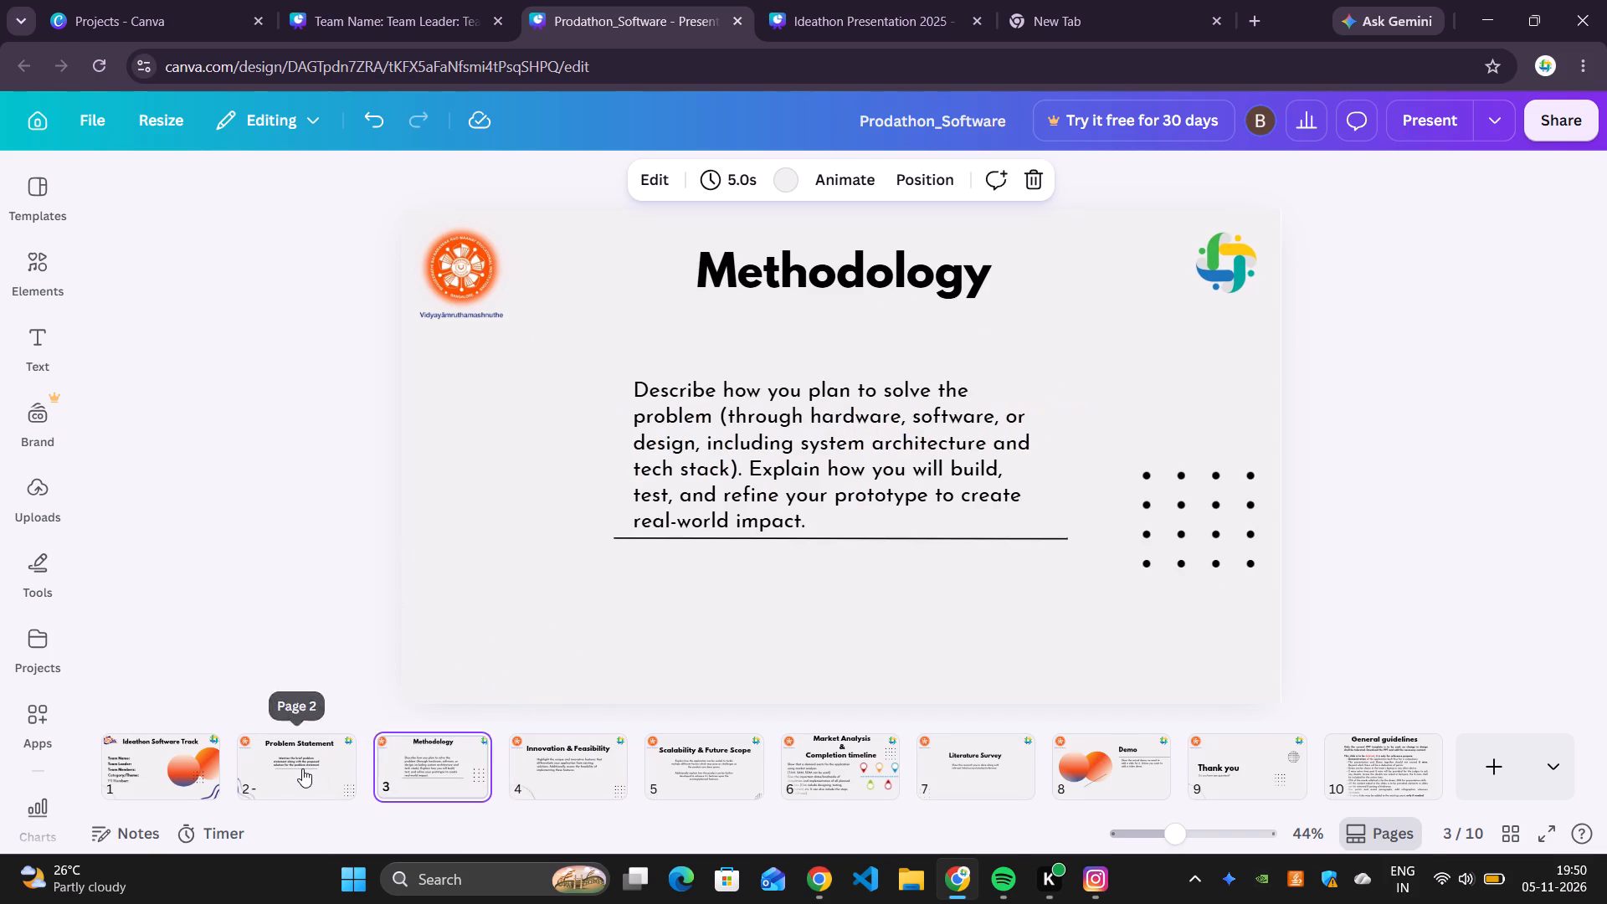
left_click(300, 770)
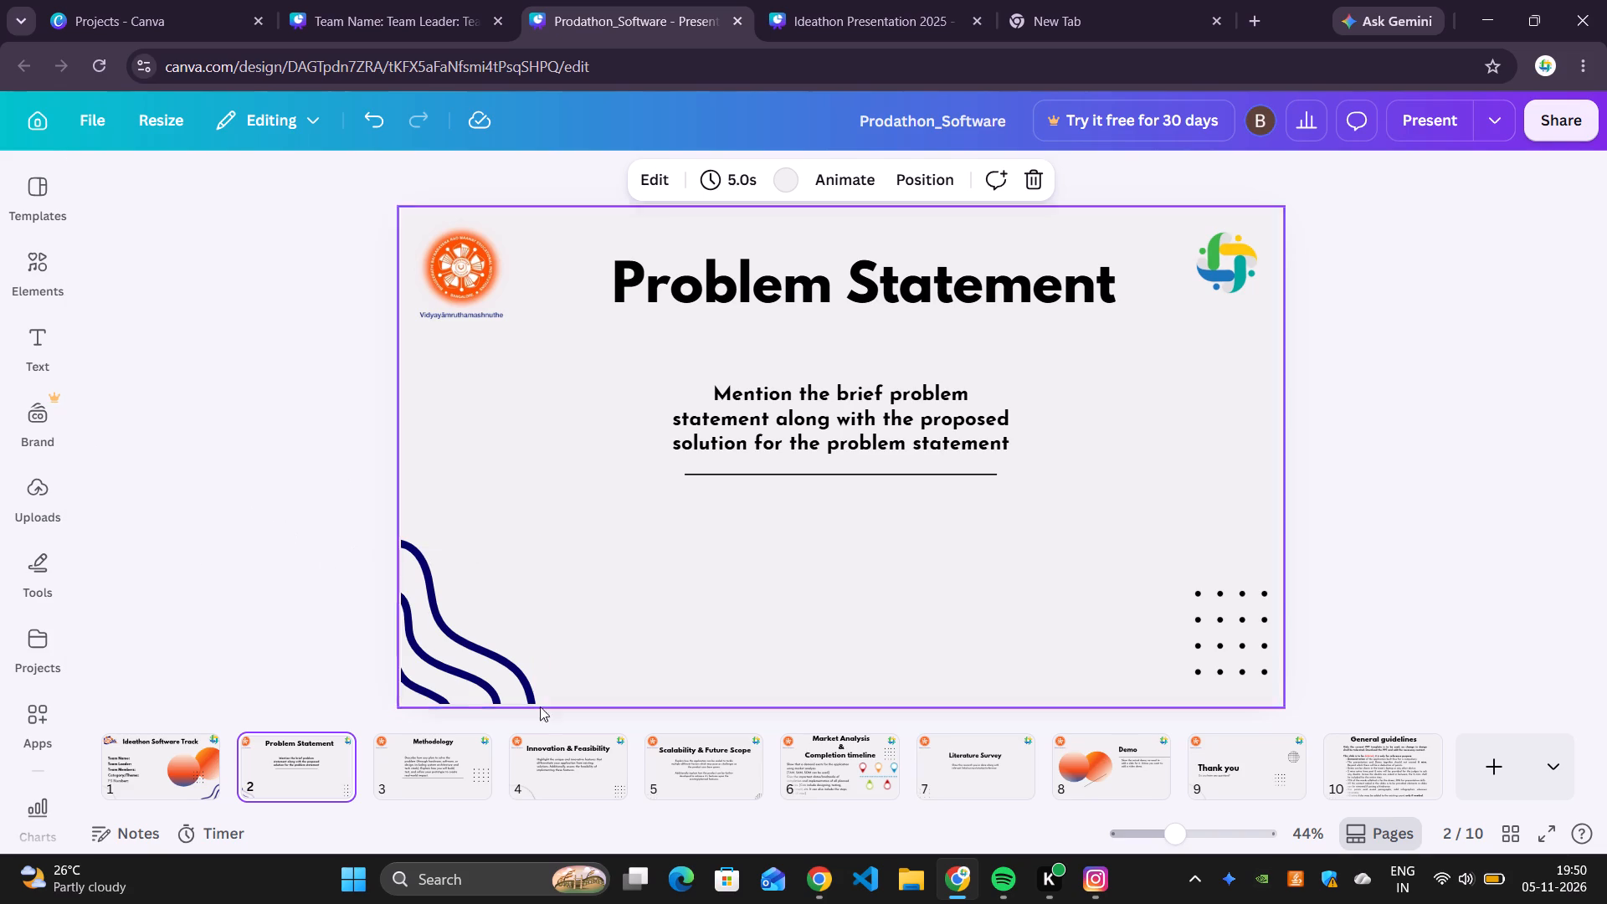
left_click(420, 774)
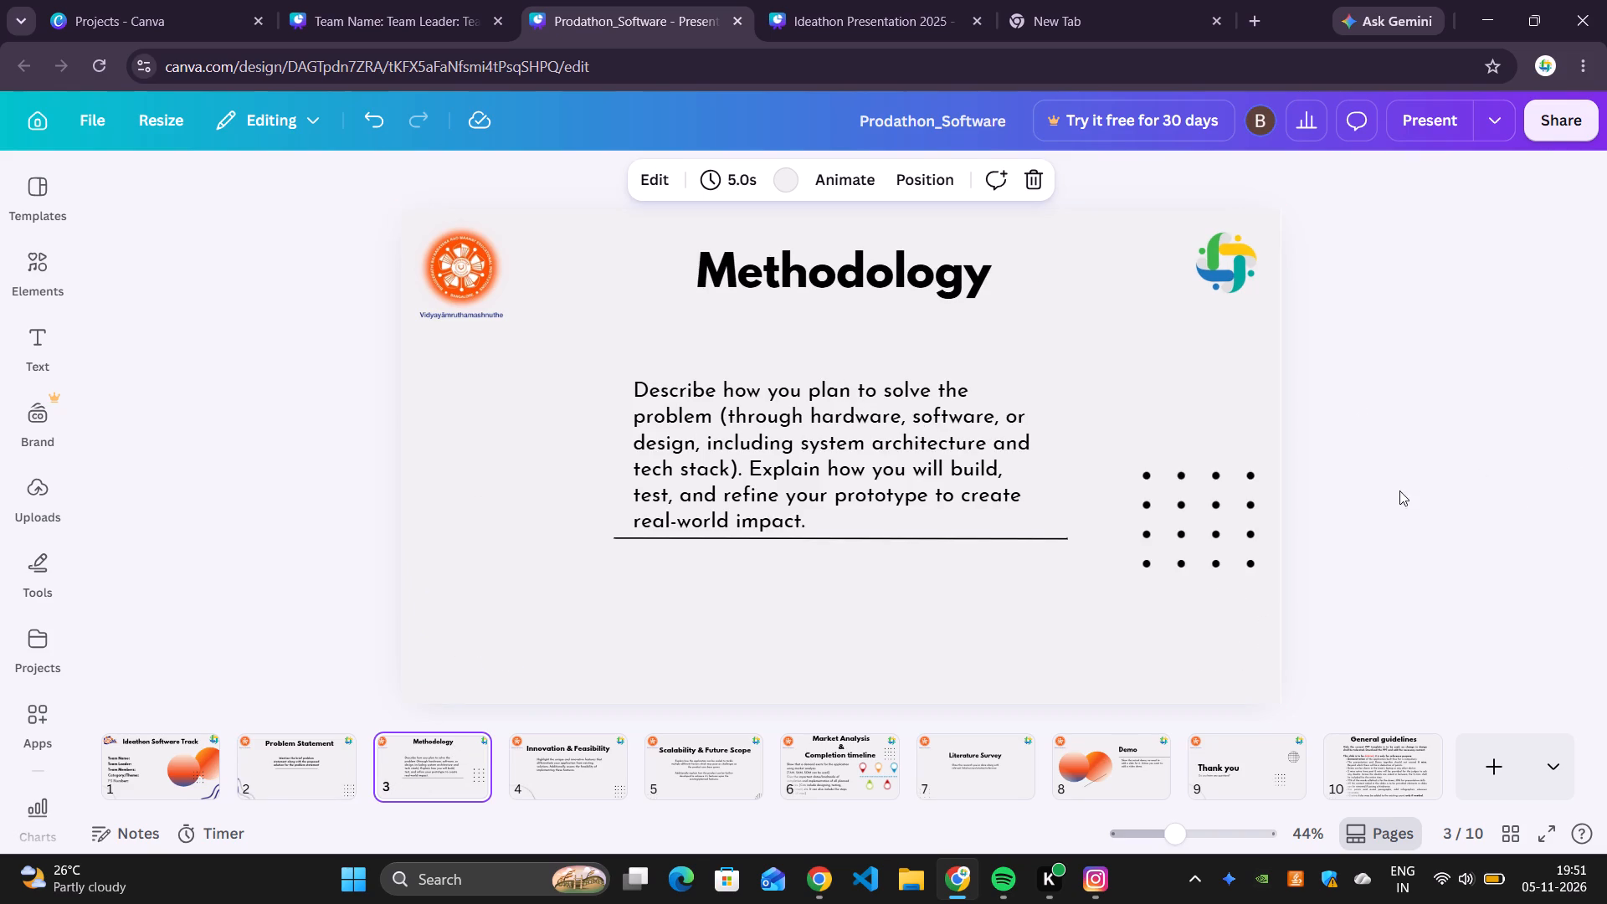
left_click(845, 0)
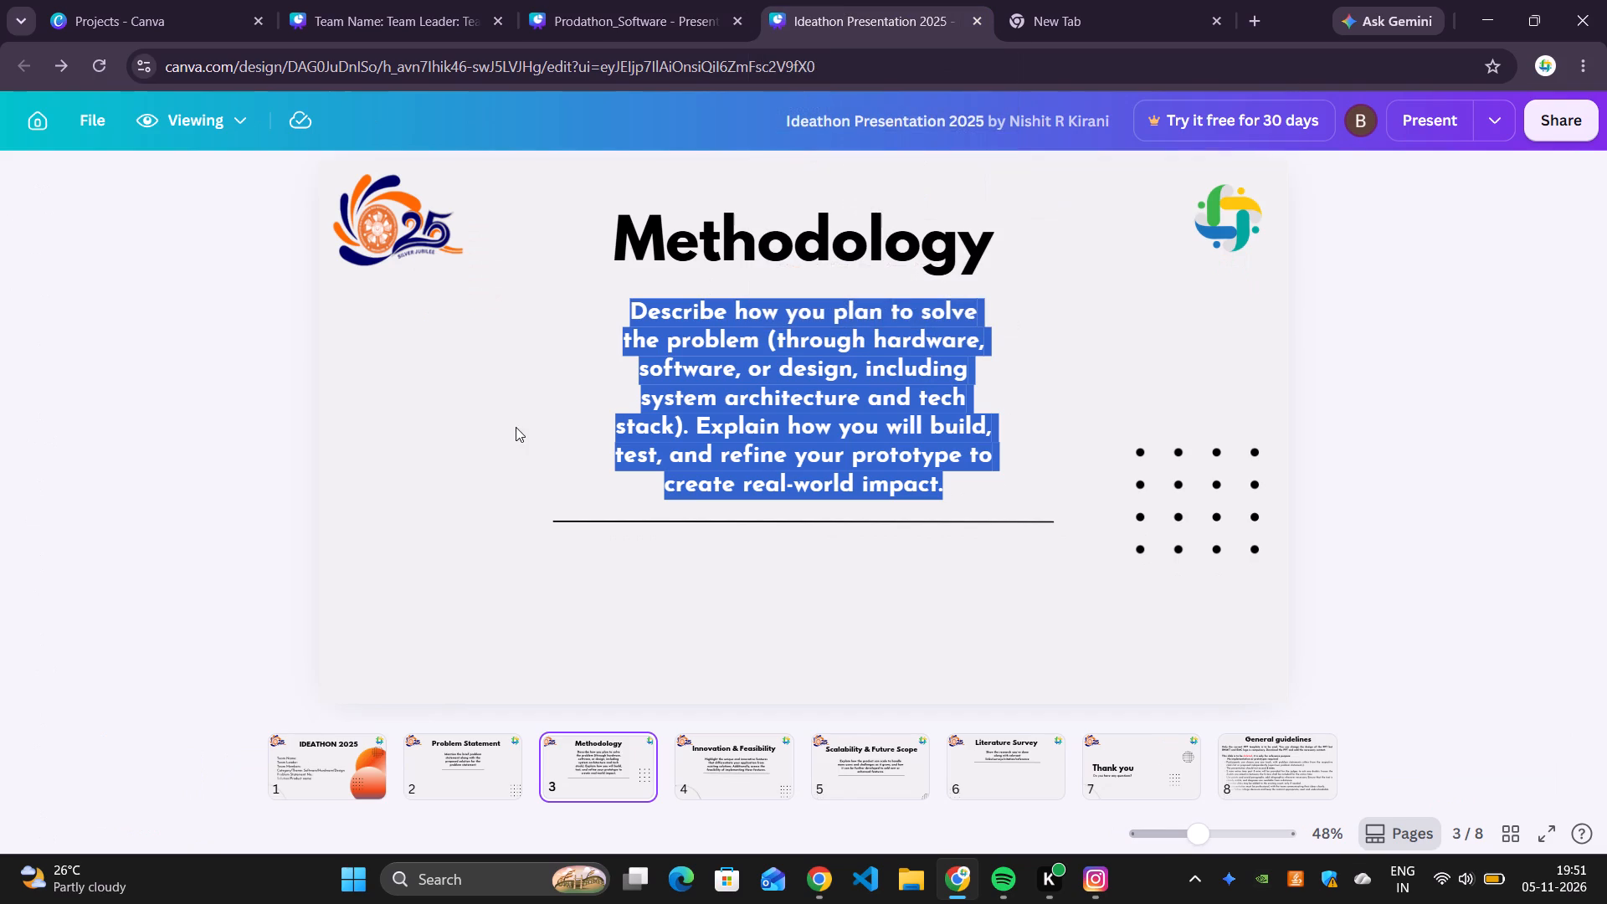
left_click(554, 427)
left_click(781, 419)
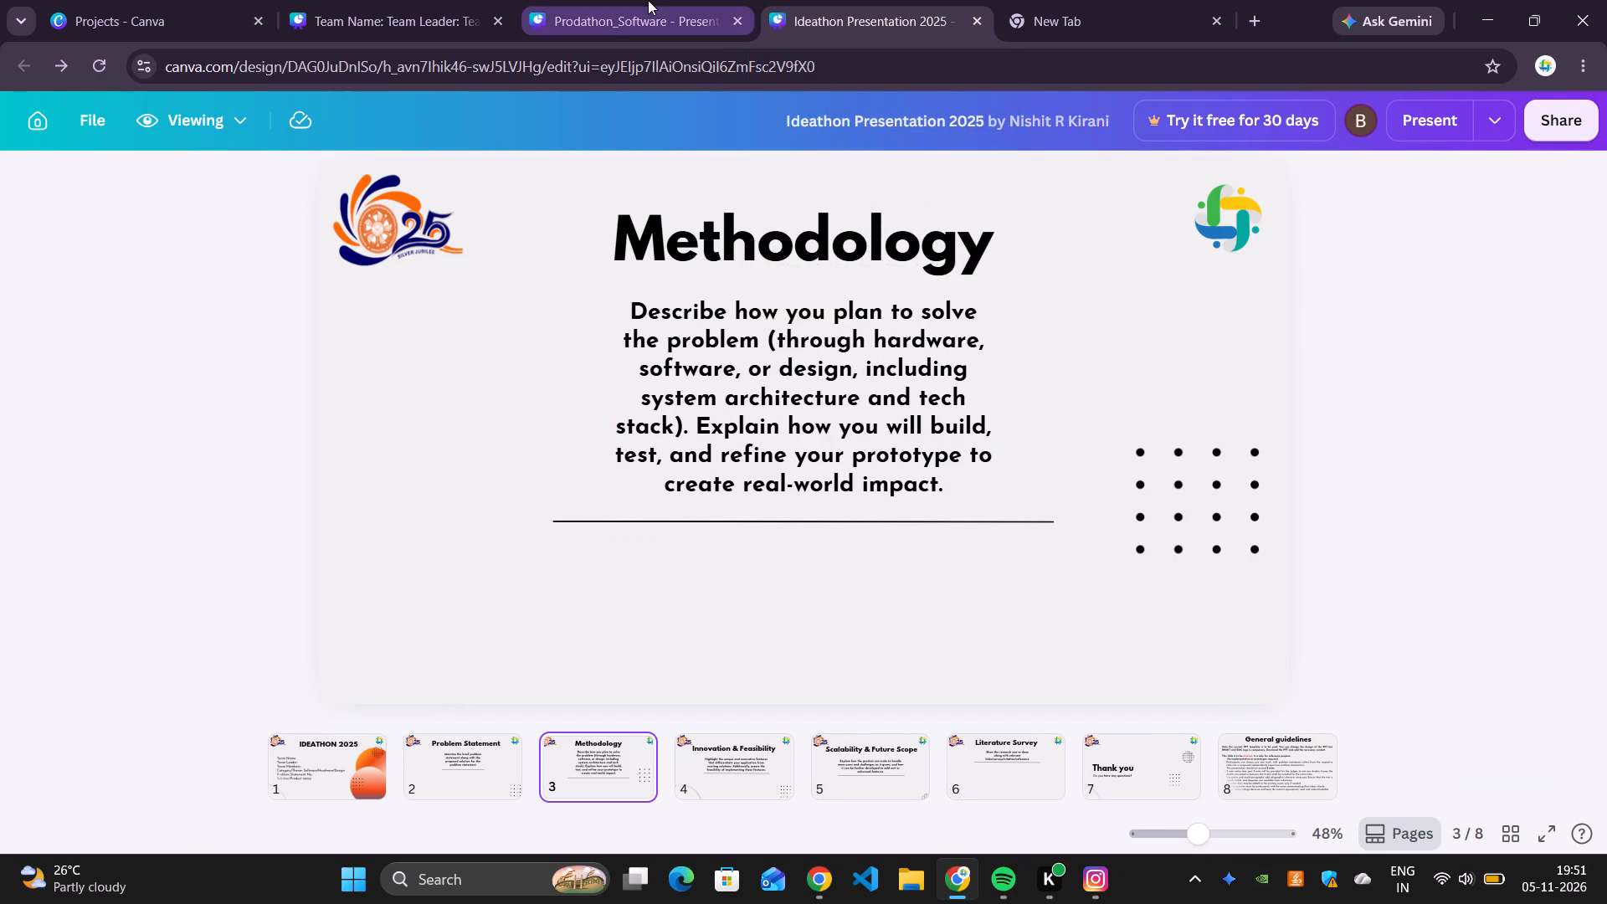
left_click(648, 0)
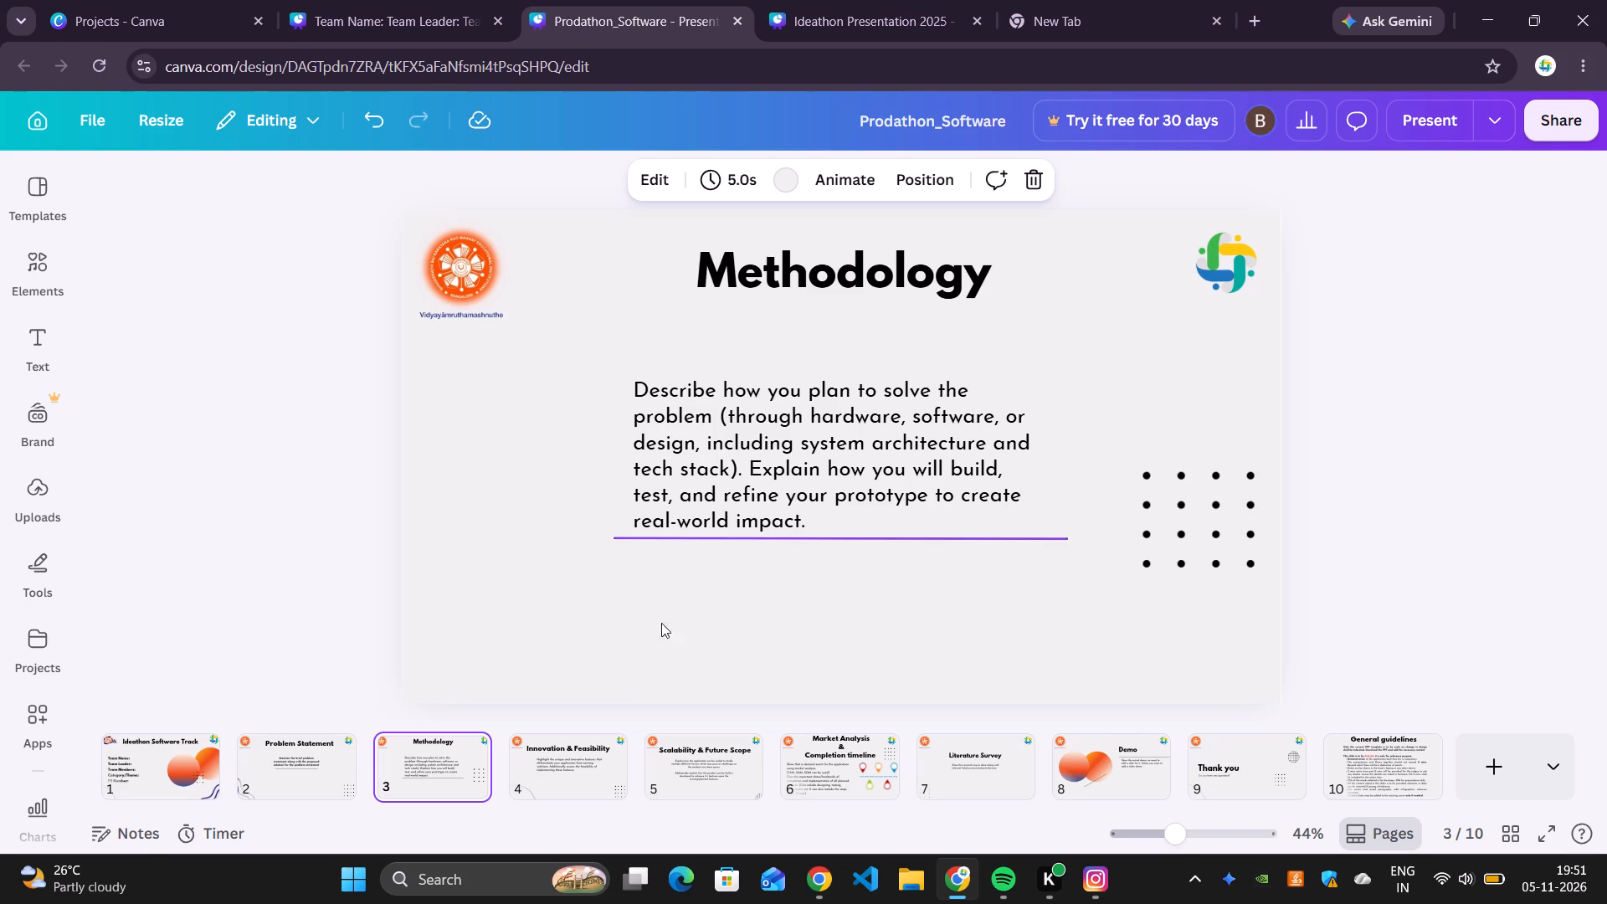
scroll(822, 606, "down", 1)
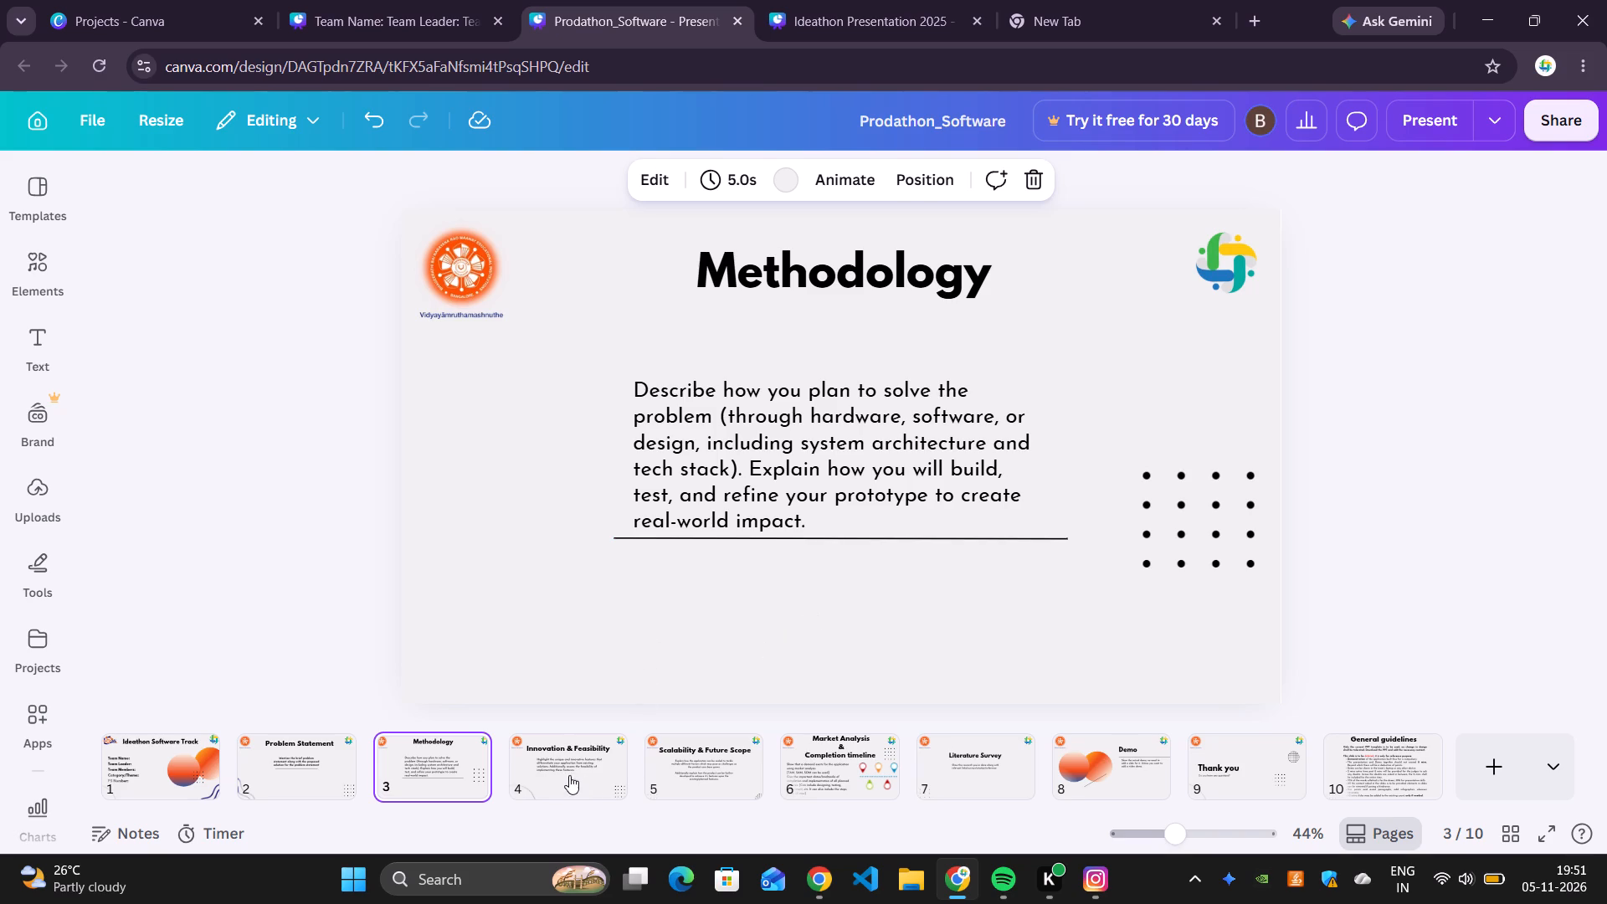
left_click(563, 768)
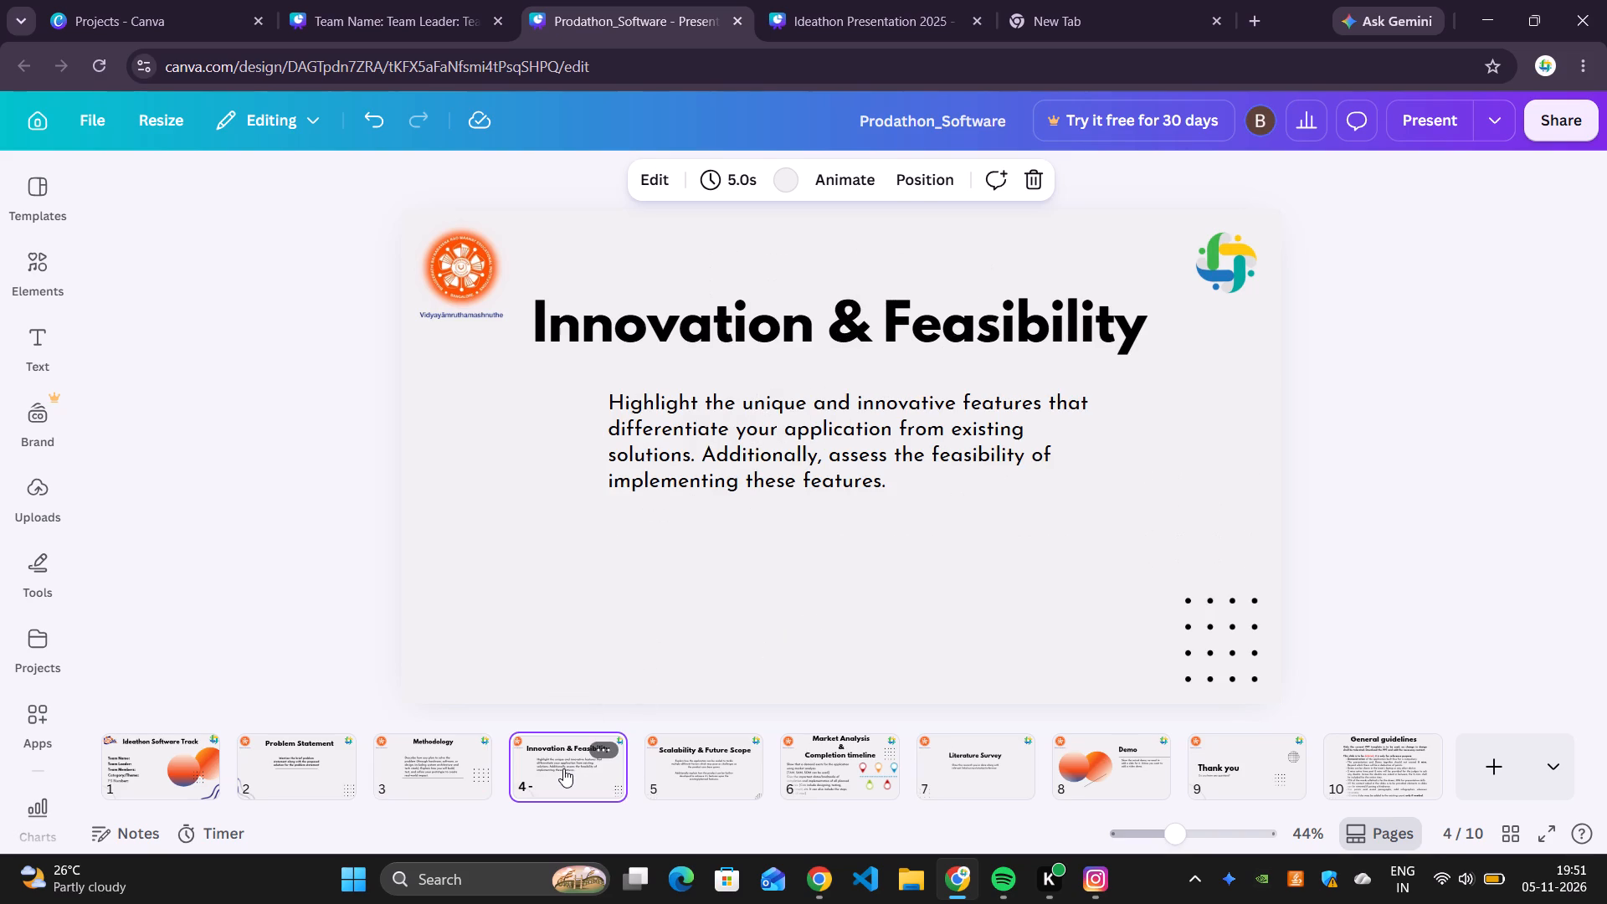
left_click(823, 0)
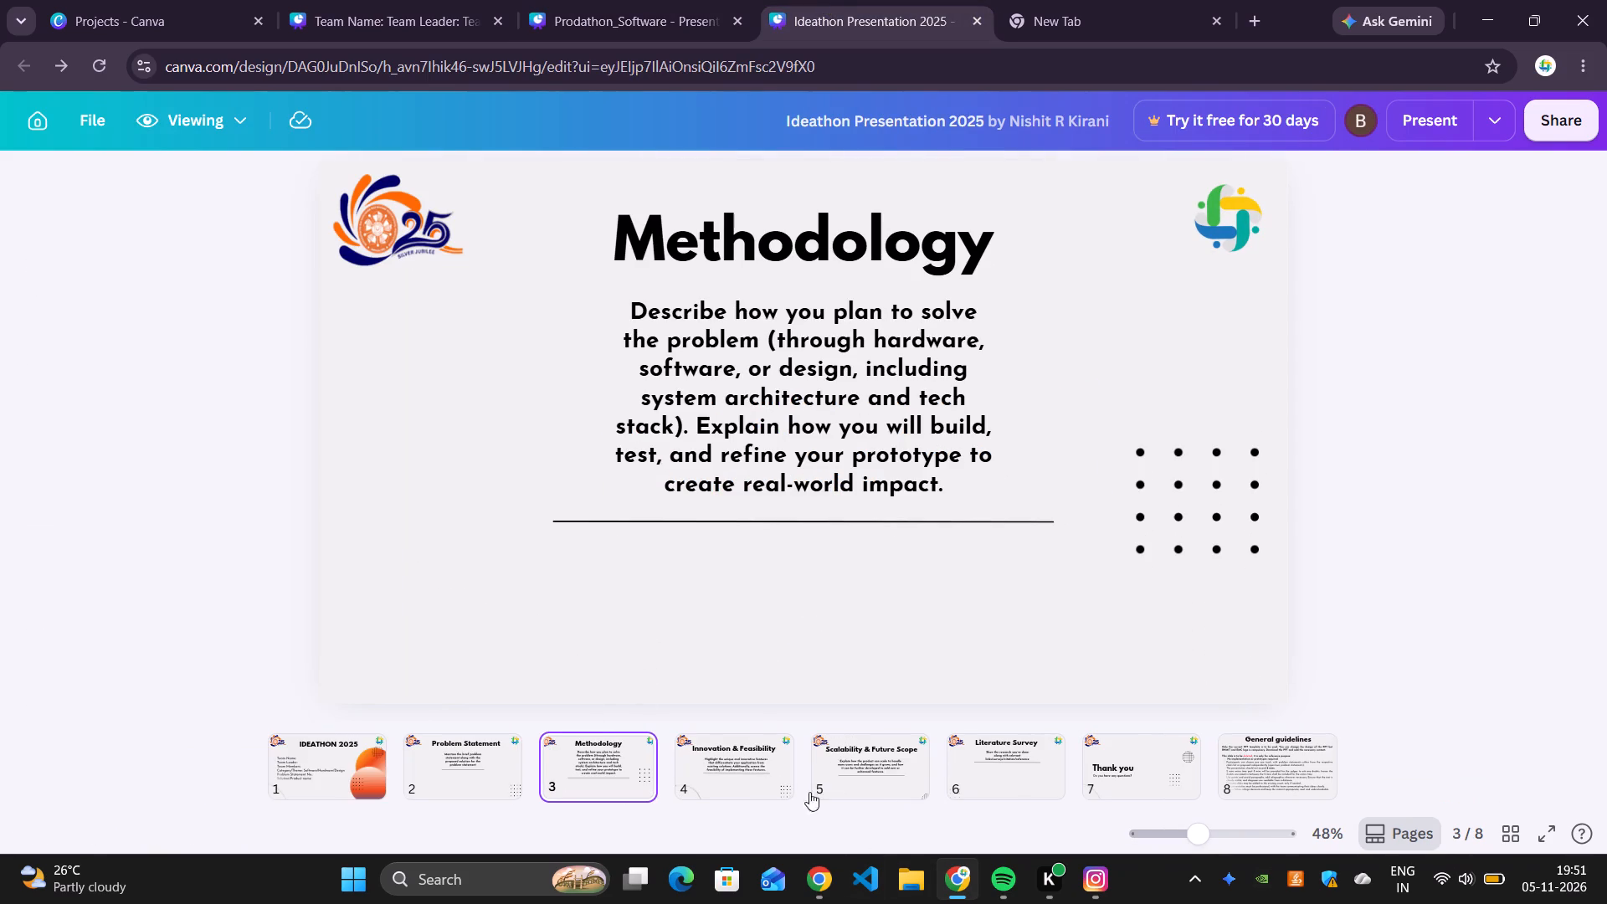
left_click(742, 750)
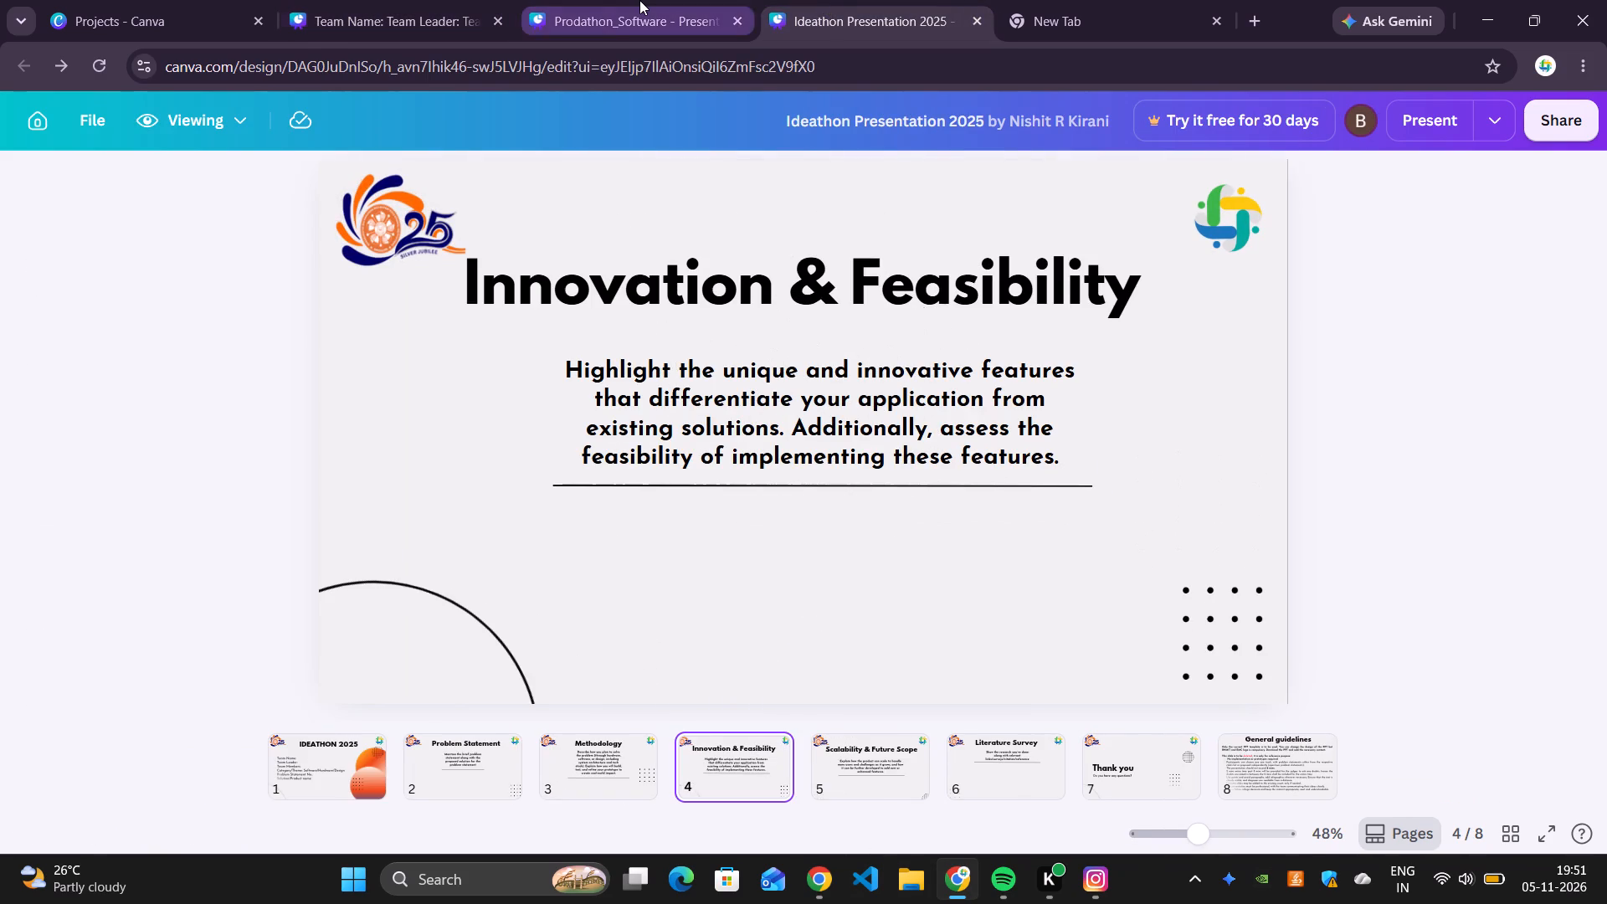
left_click(639, 0)
left_click_drag(676, 2, 0, 307)
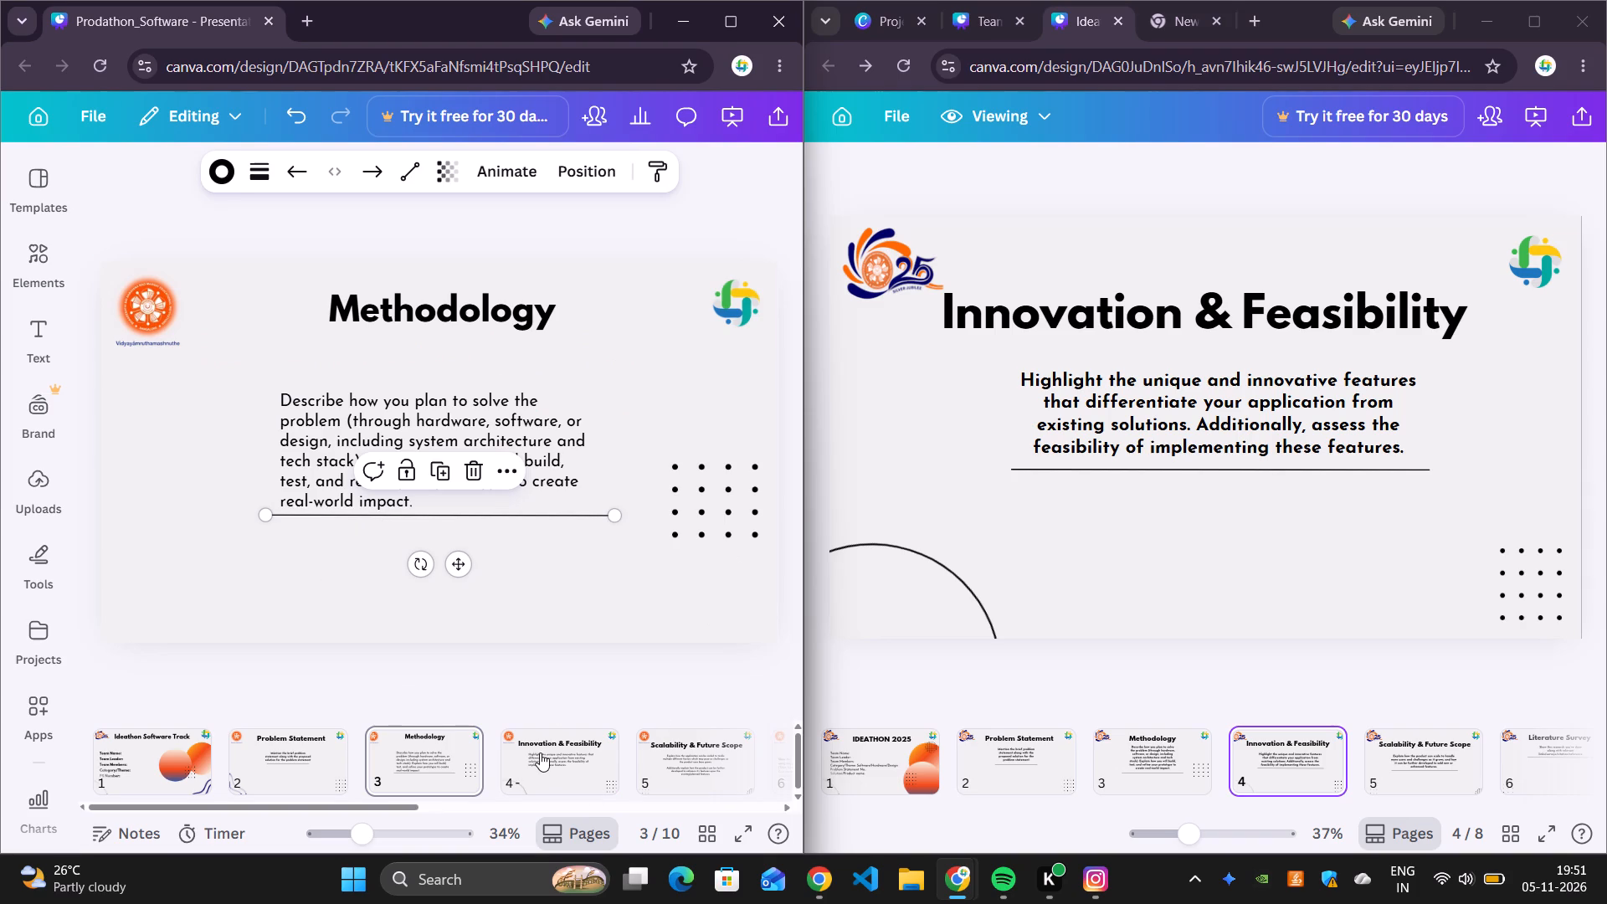
left_click(540, 752)
left_click(487, 554)
key("ctrl+v")
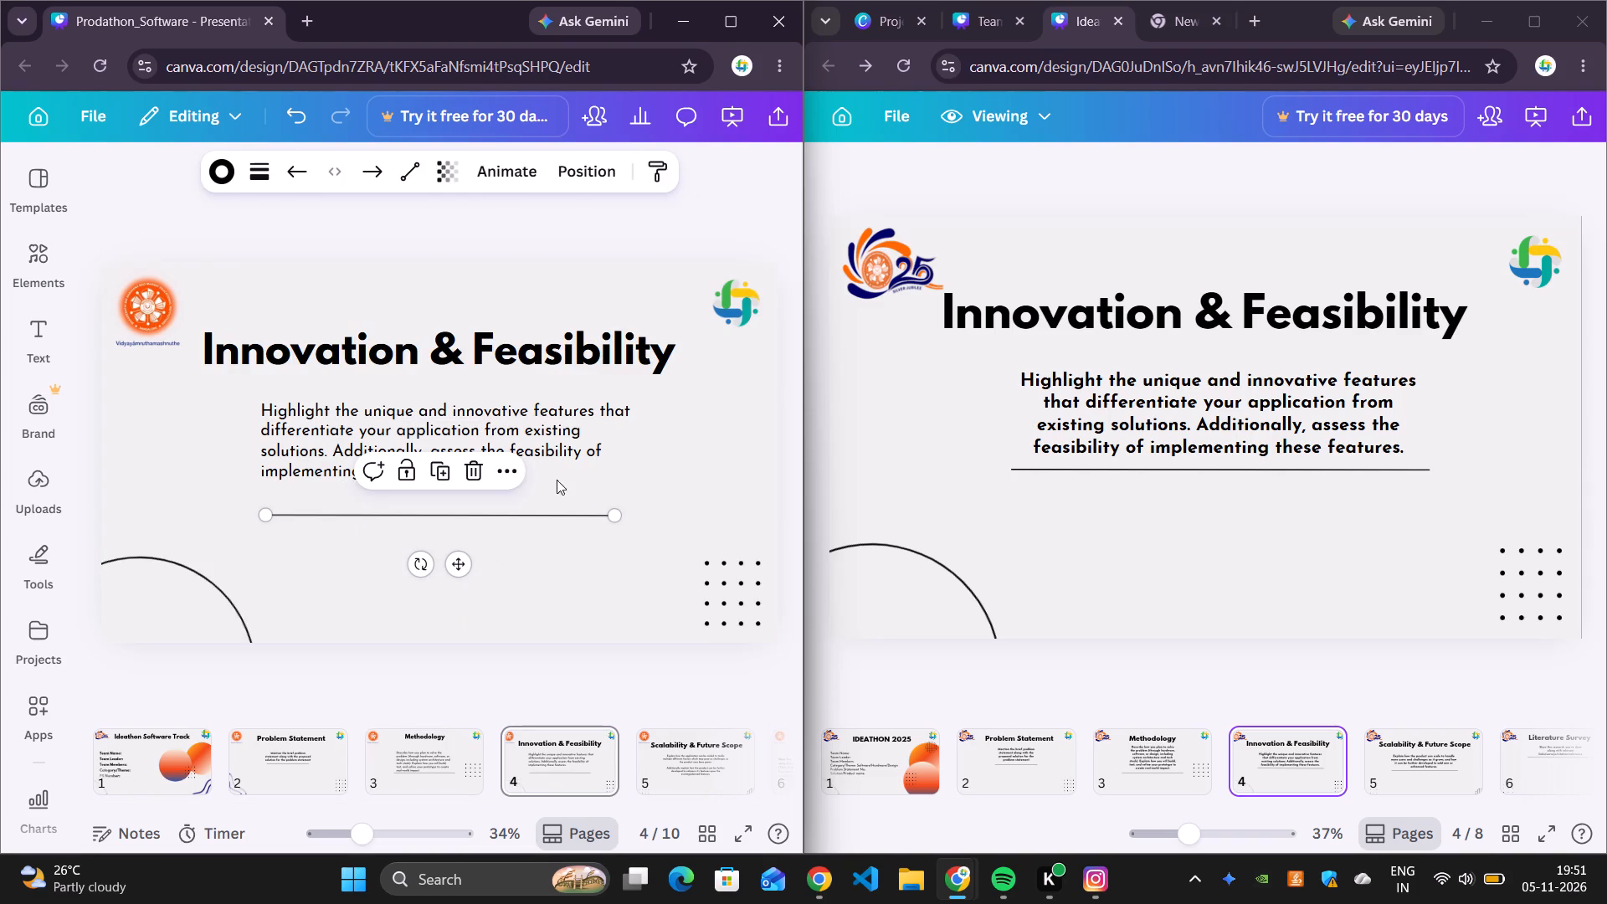
left_click_drag(460, 565, 439, 534)
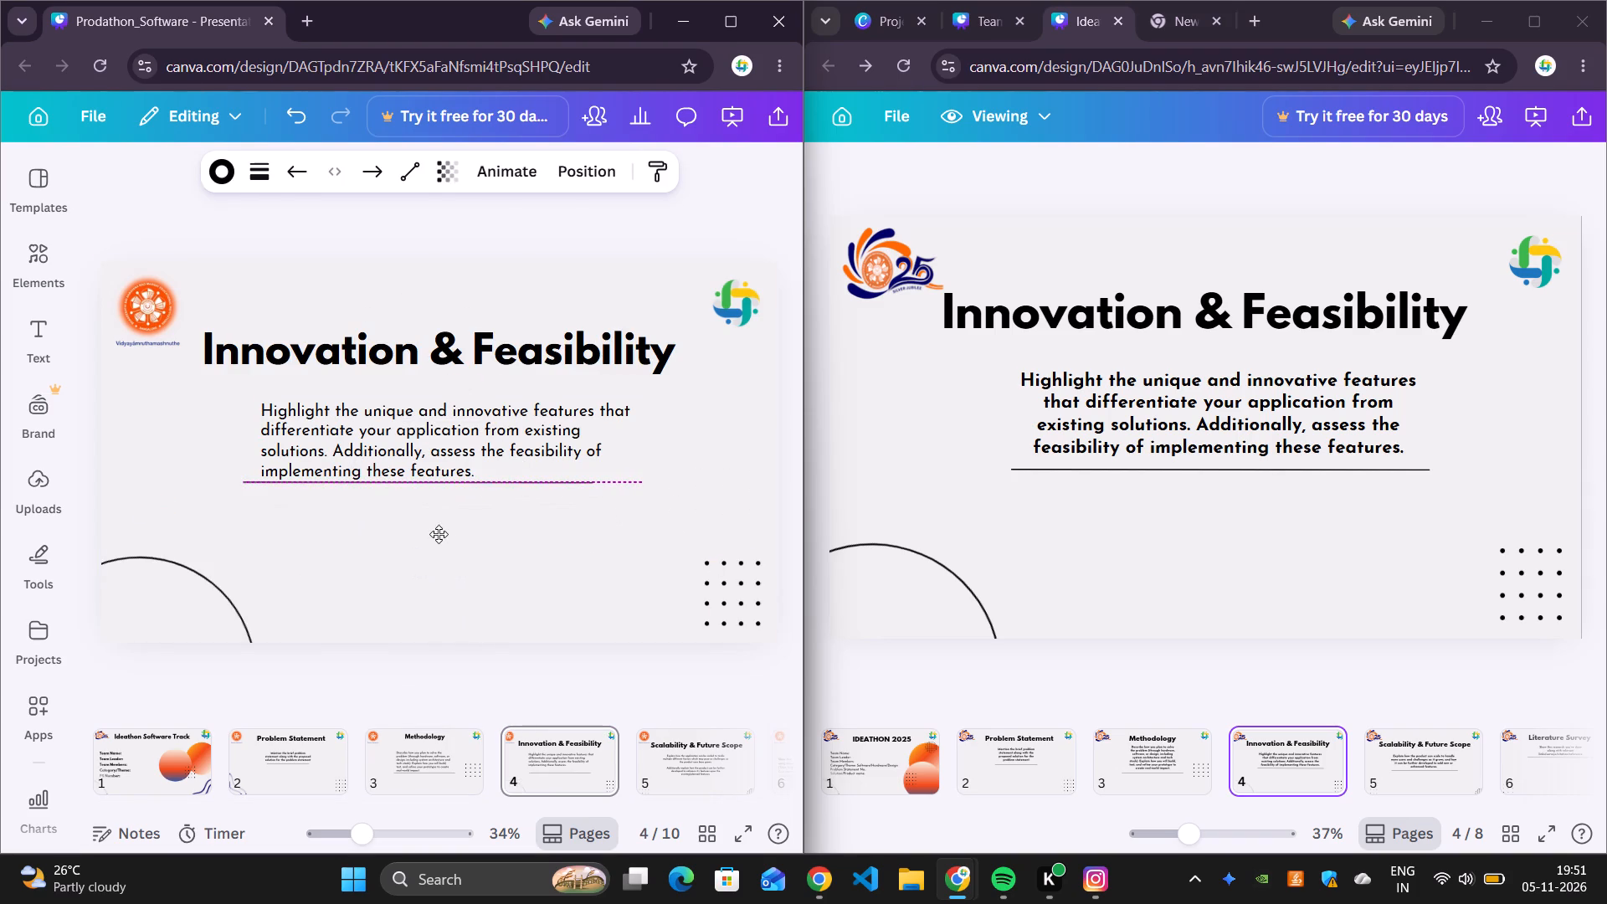
left_click_drag(439, 534, 442, 545)
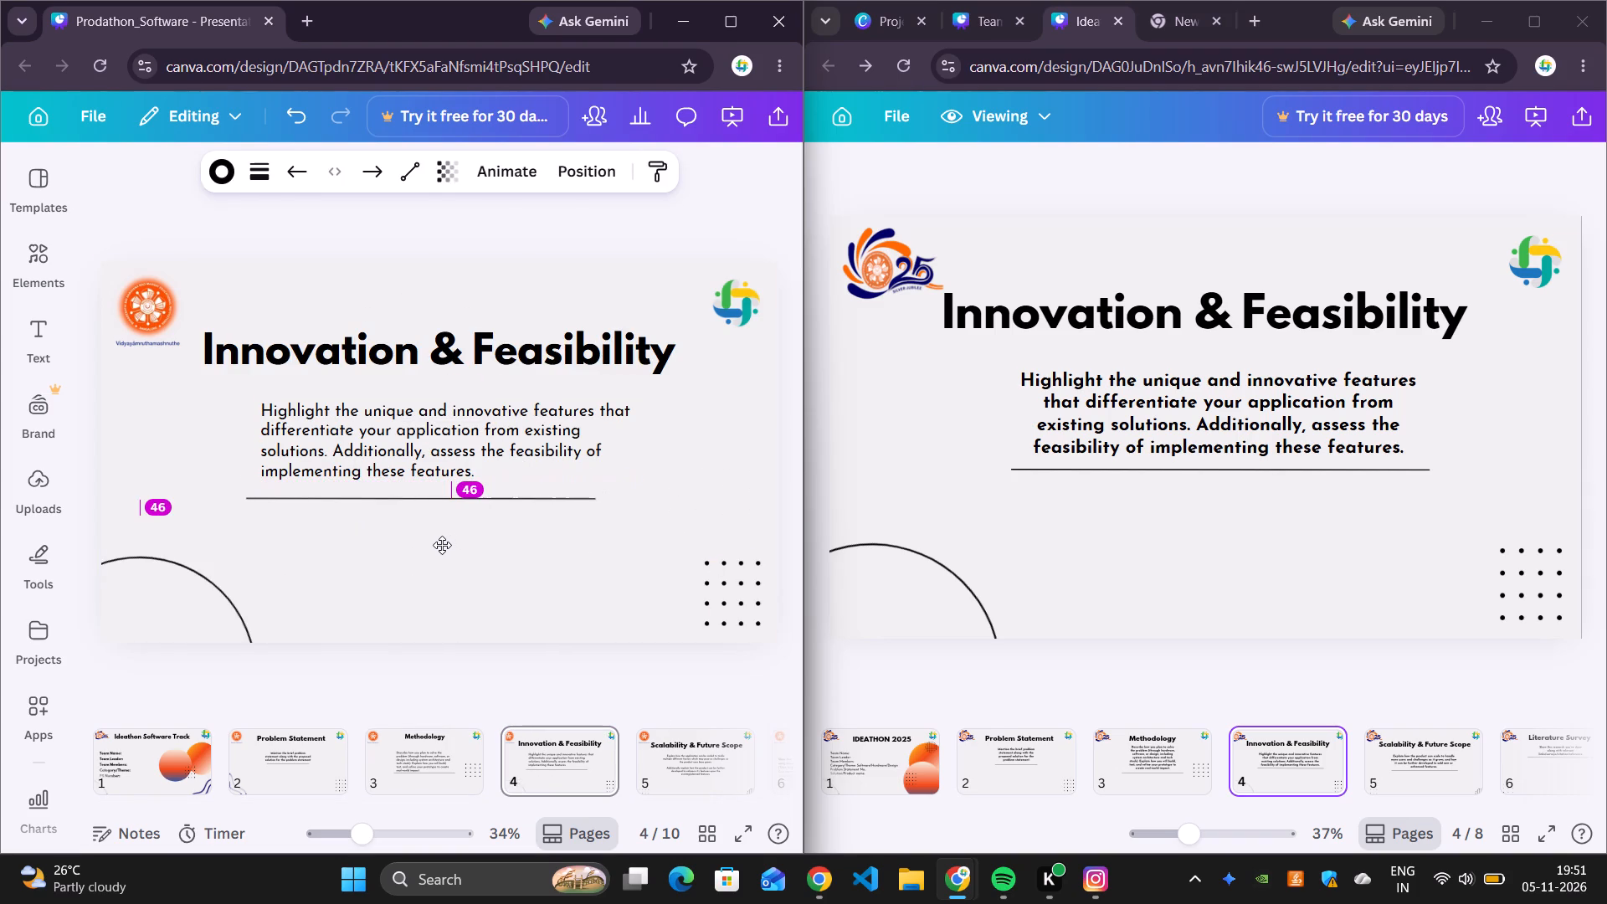
left_click_drag(442, 545, 442, 542)
Lengthen the copied divider line to about 1,160, keeping it horizontal so it spans the full description width.
left_click_drag(598, 489, 659, 480)
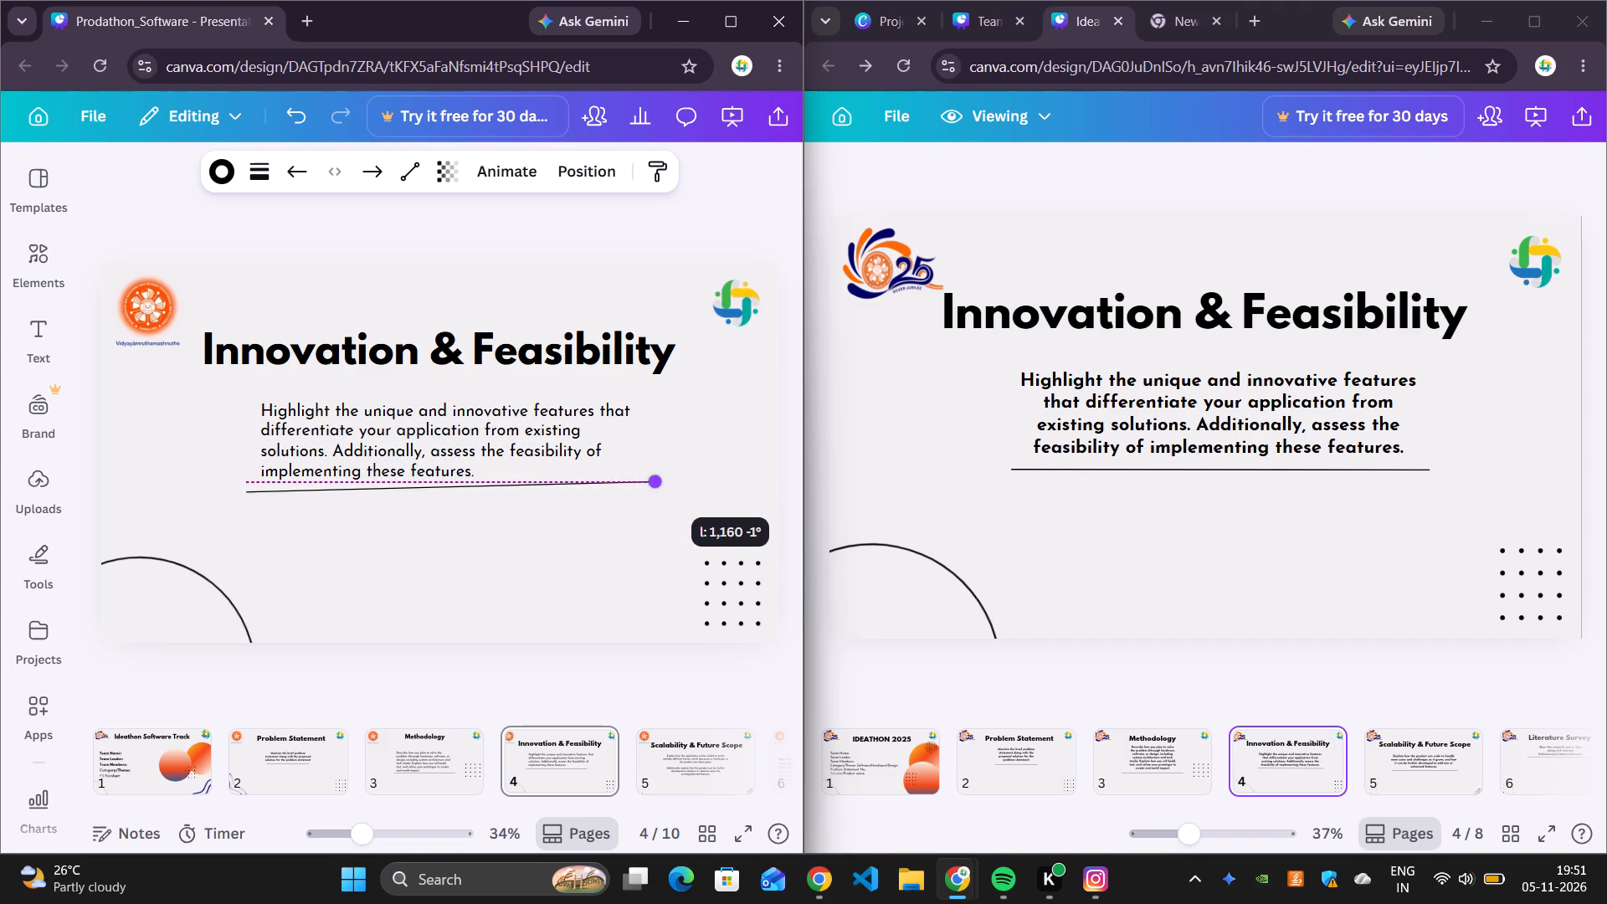
left_click_drag(659, 480, 661, 484)
left_click(569, 563)
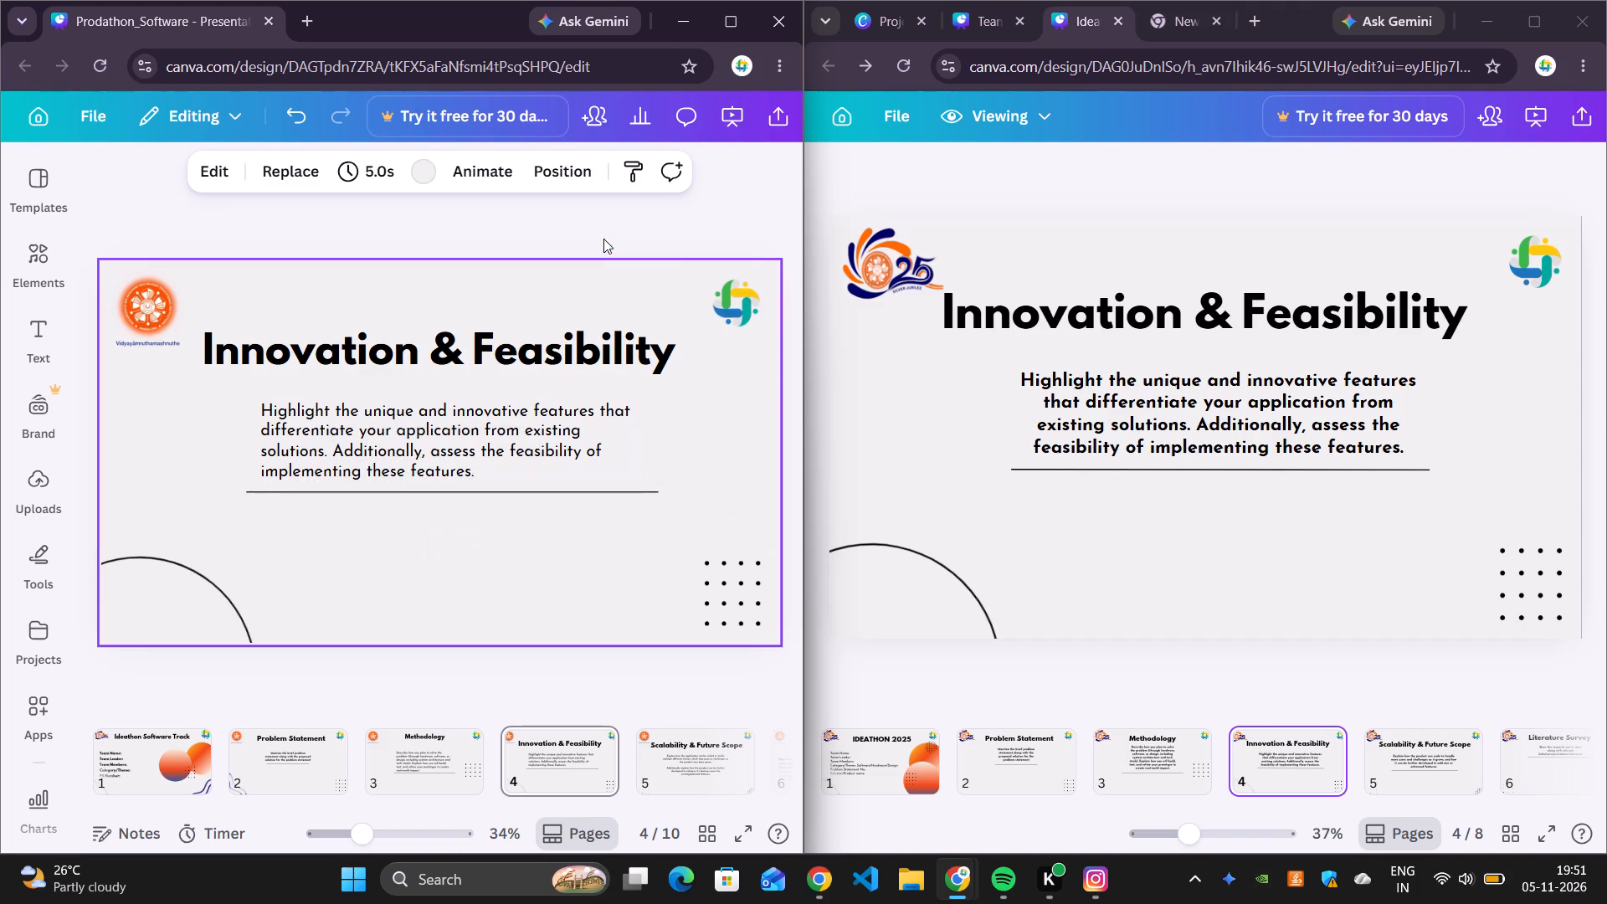
left_click(695, 232)
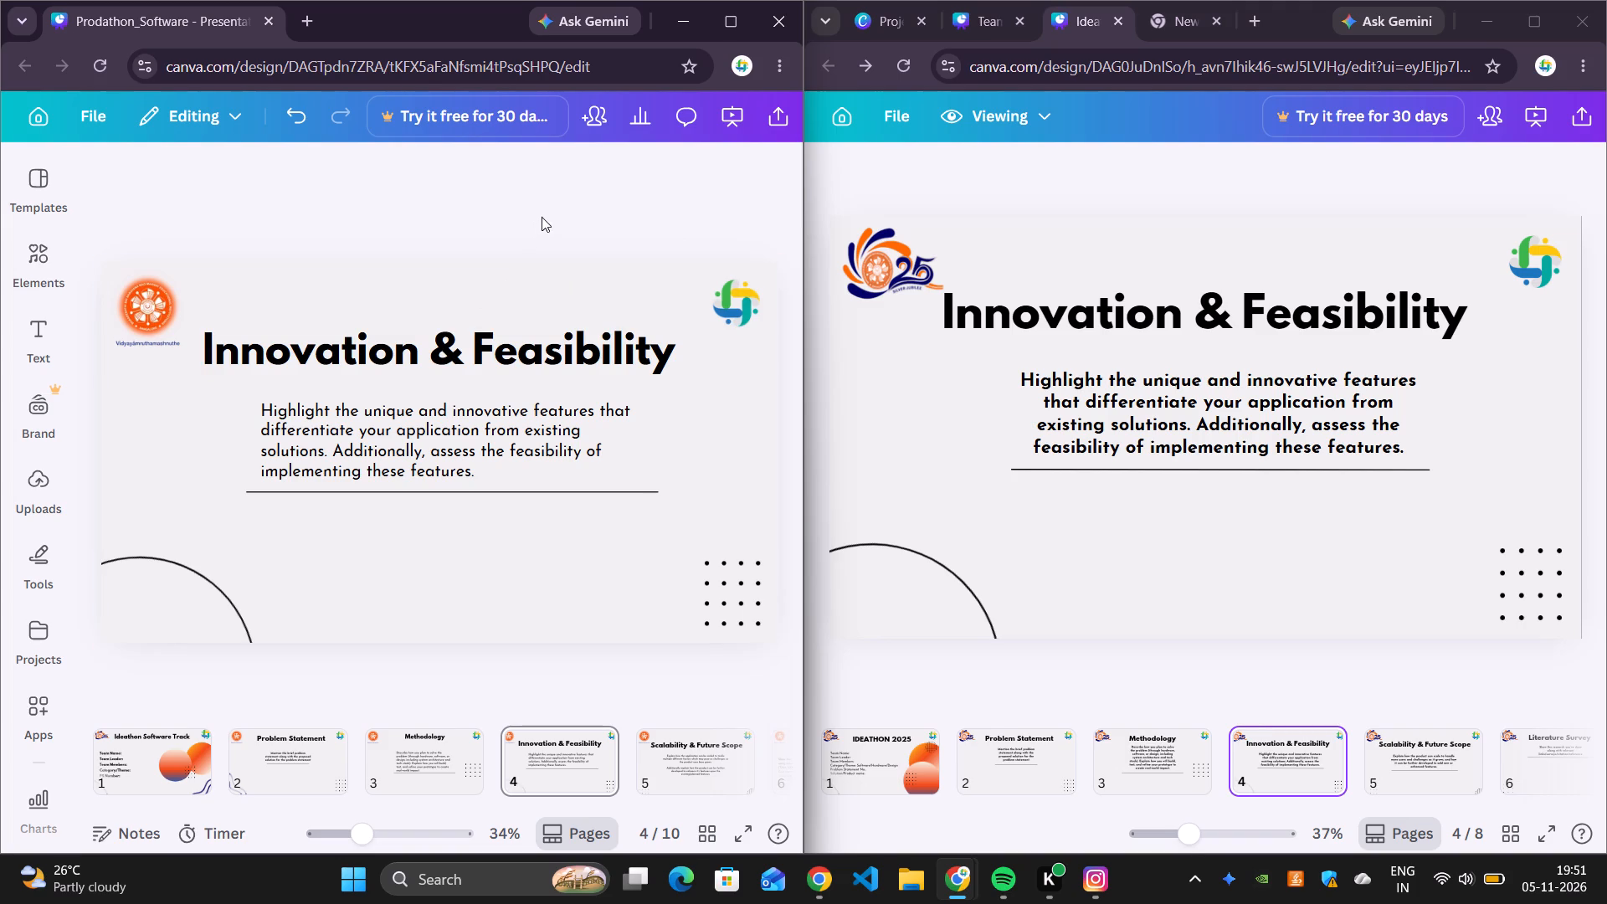
Narrow the Innovation & Feasibility title box to fit its text and shift the title slightly right and up between the logos.
left_click_drag(509, 357, 524, 355)
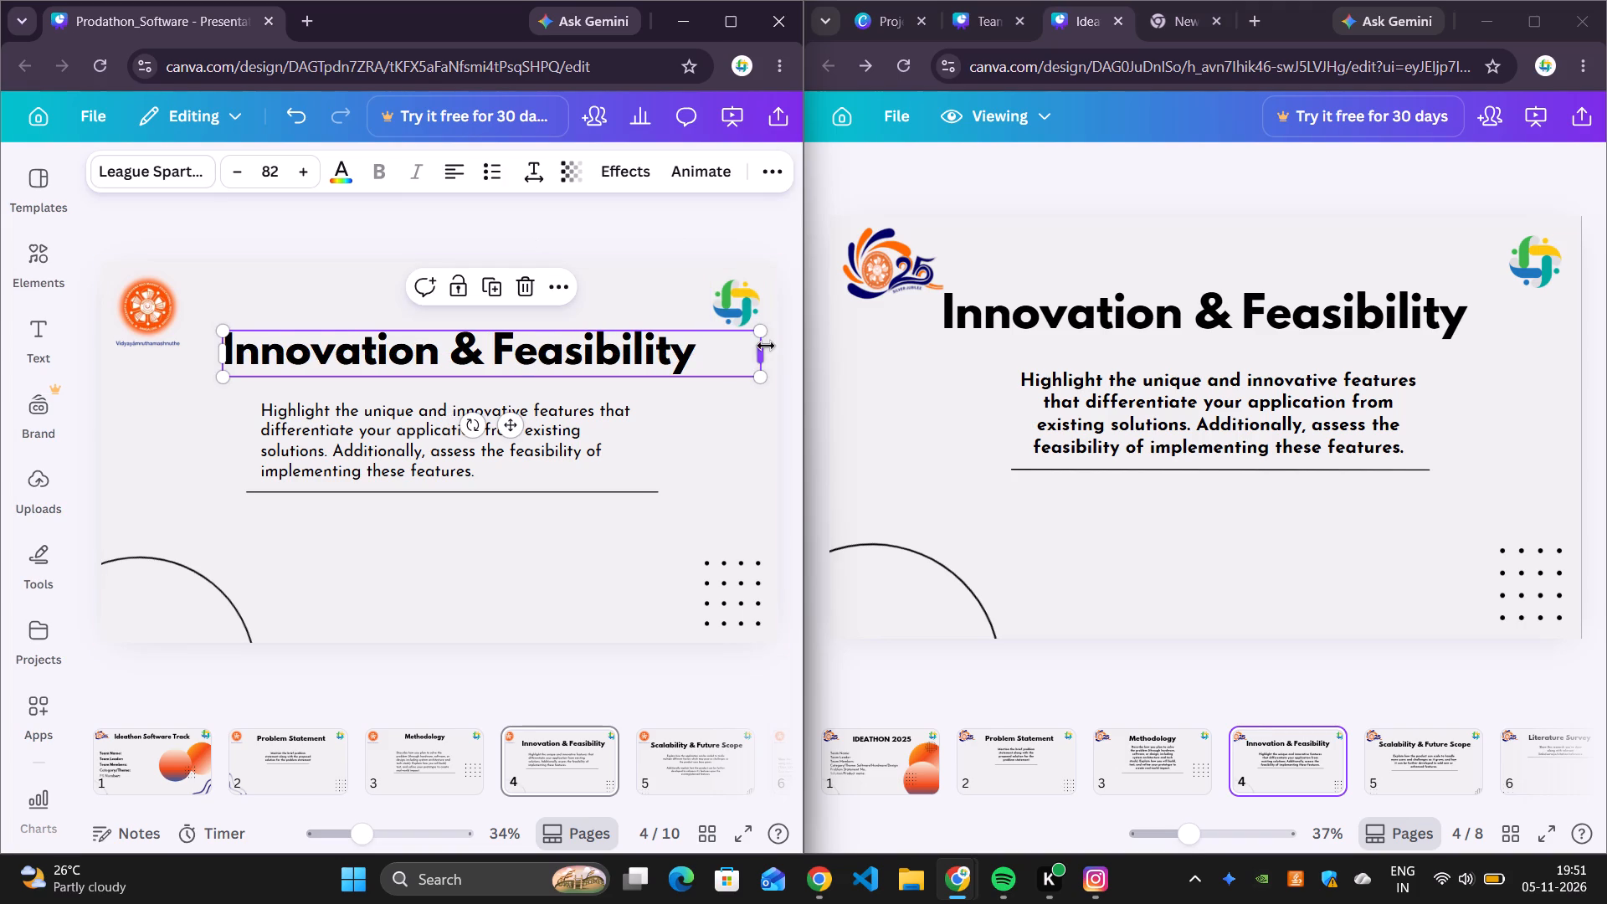
left_click_drag(766, 346, 706, 351)
left_click(609, 242)
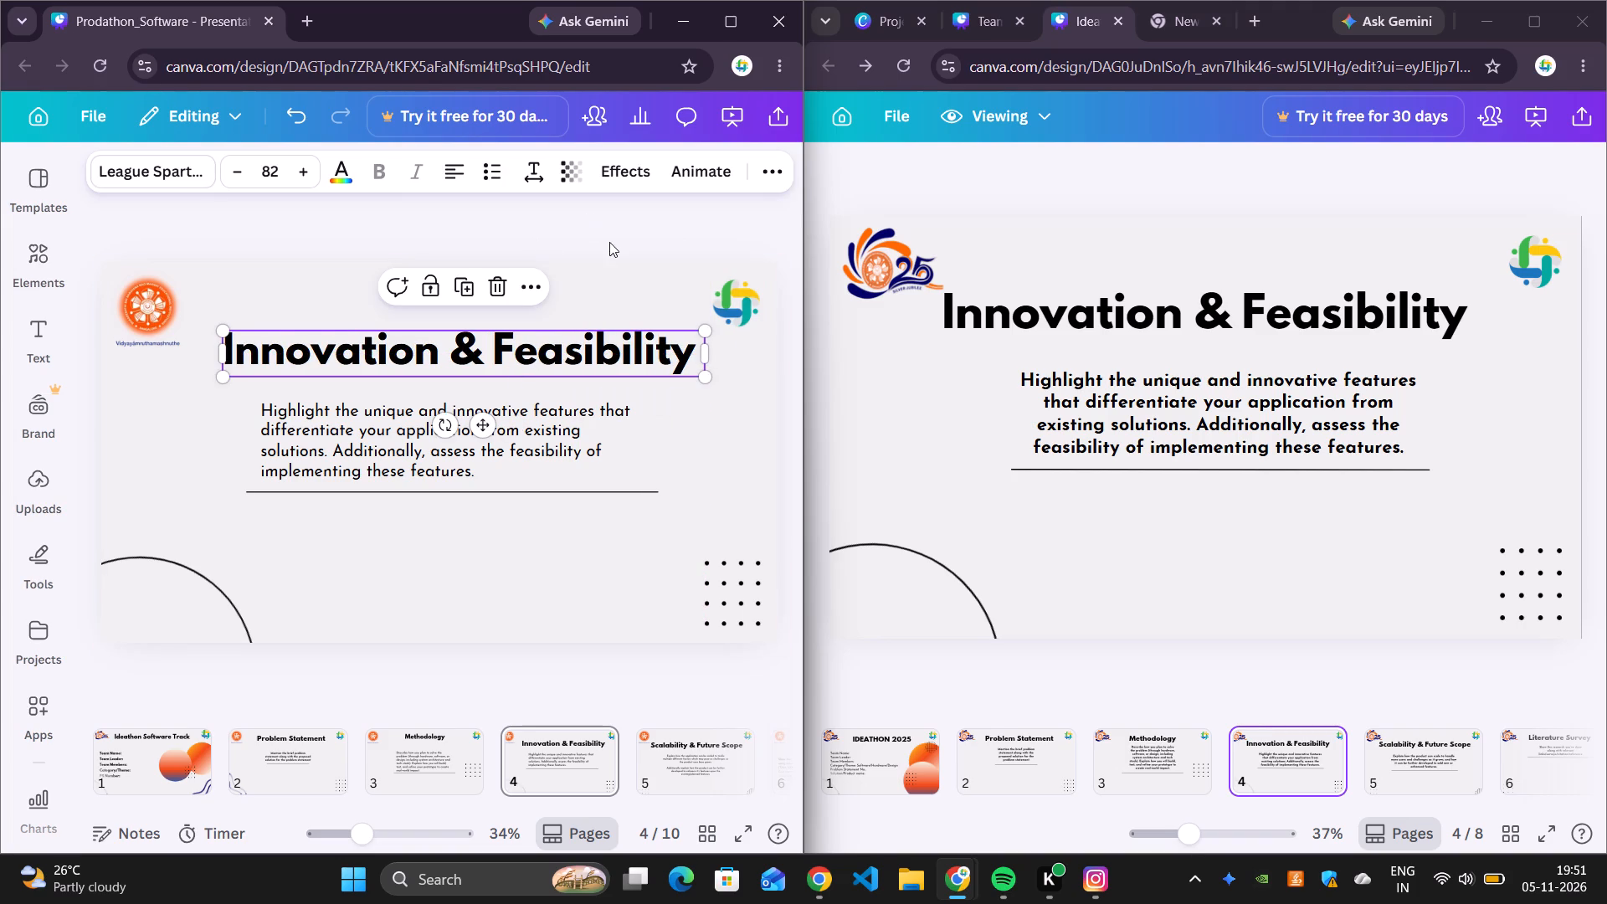
left_click_drag(487, 363, 490, 362)
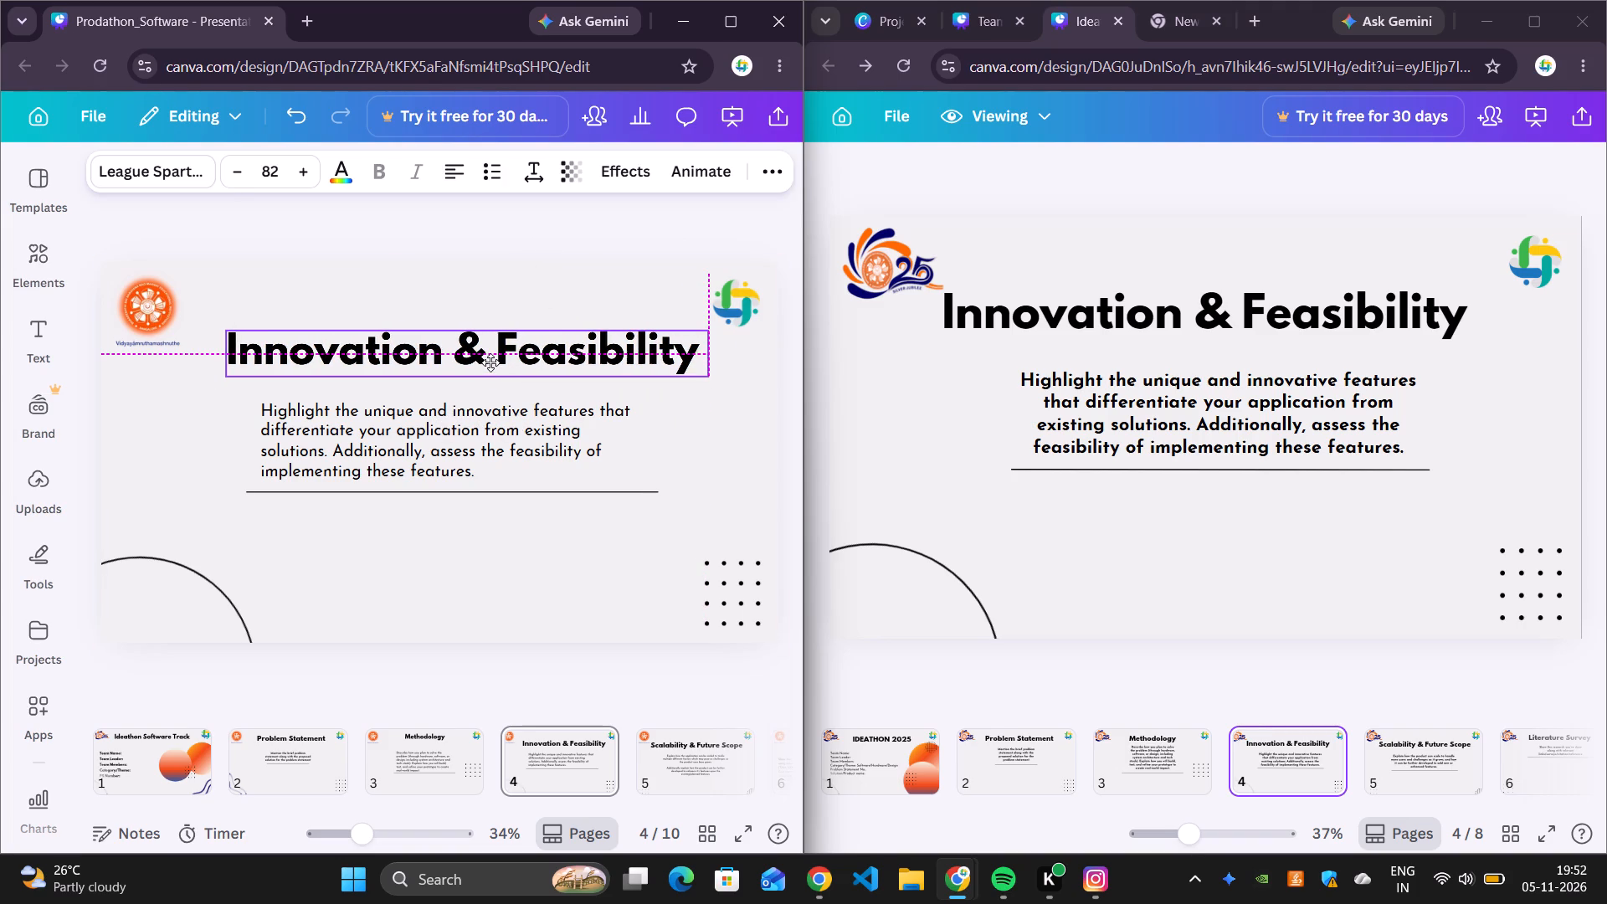
left_click_drag(490, 362, 484, 359)
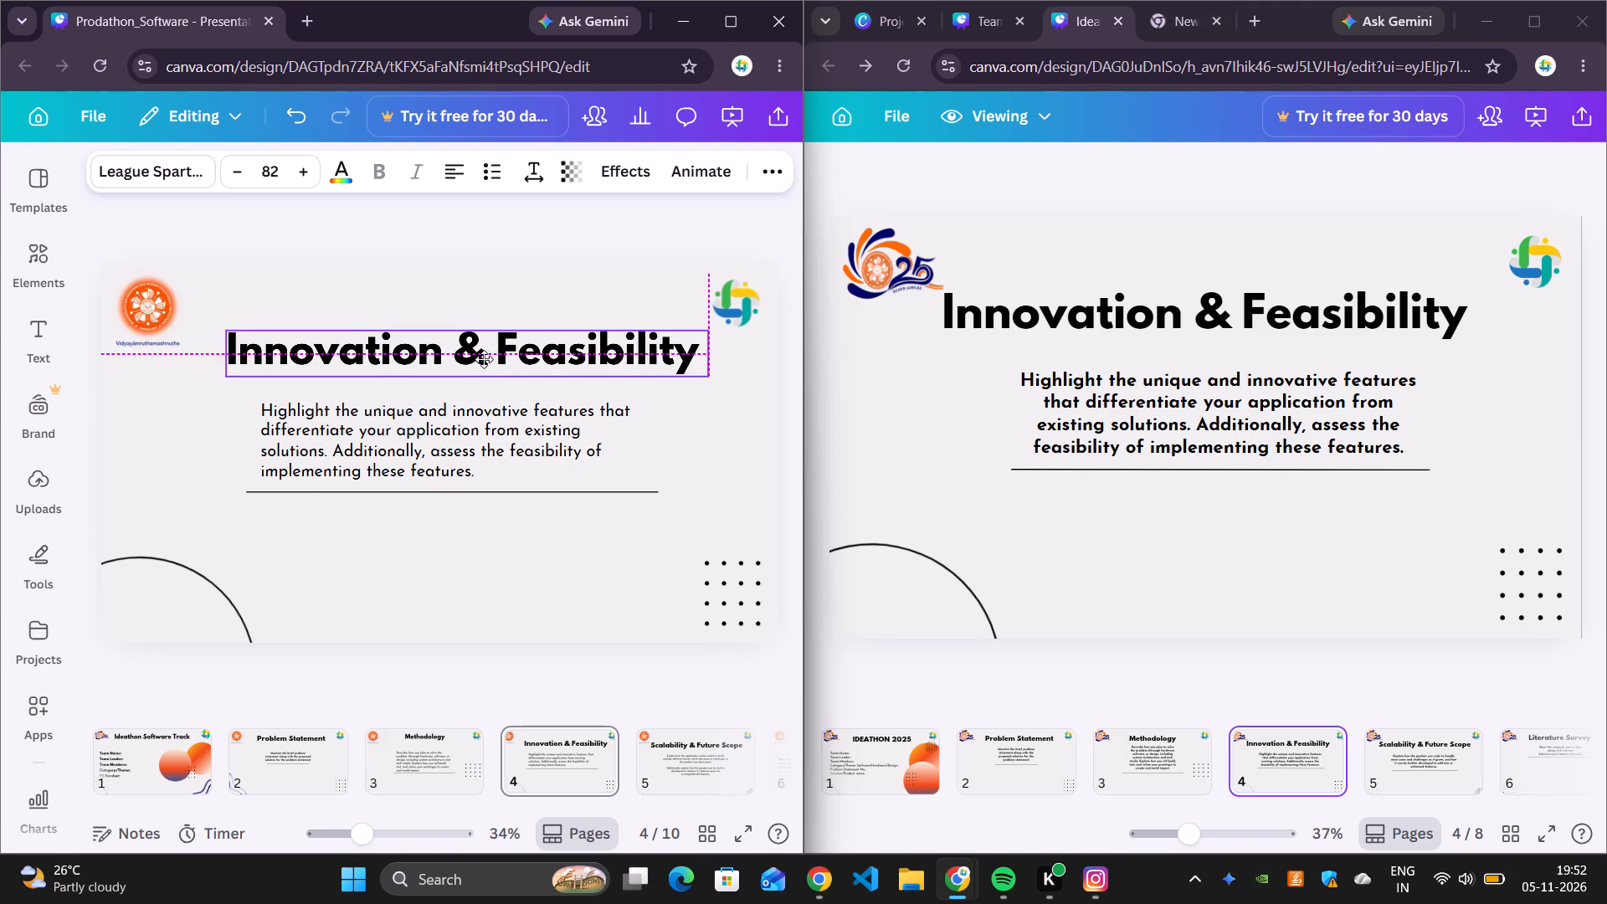
left_click_drag(484, 359, 480, 354)
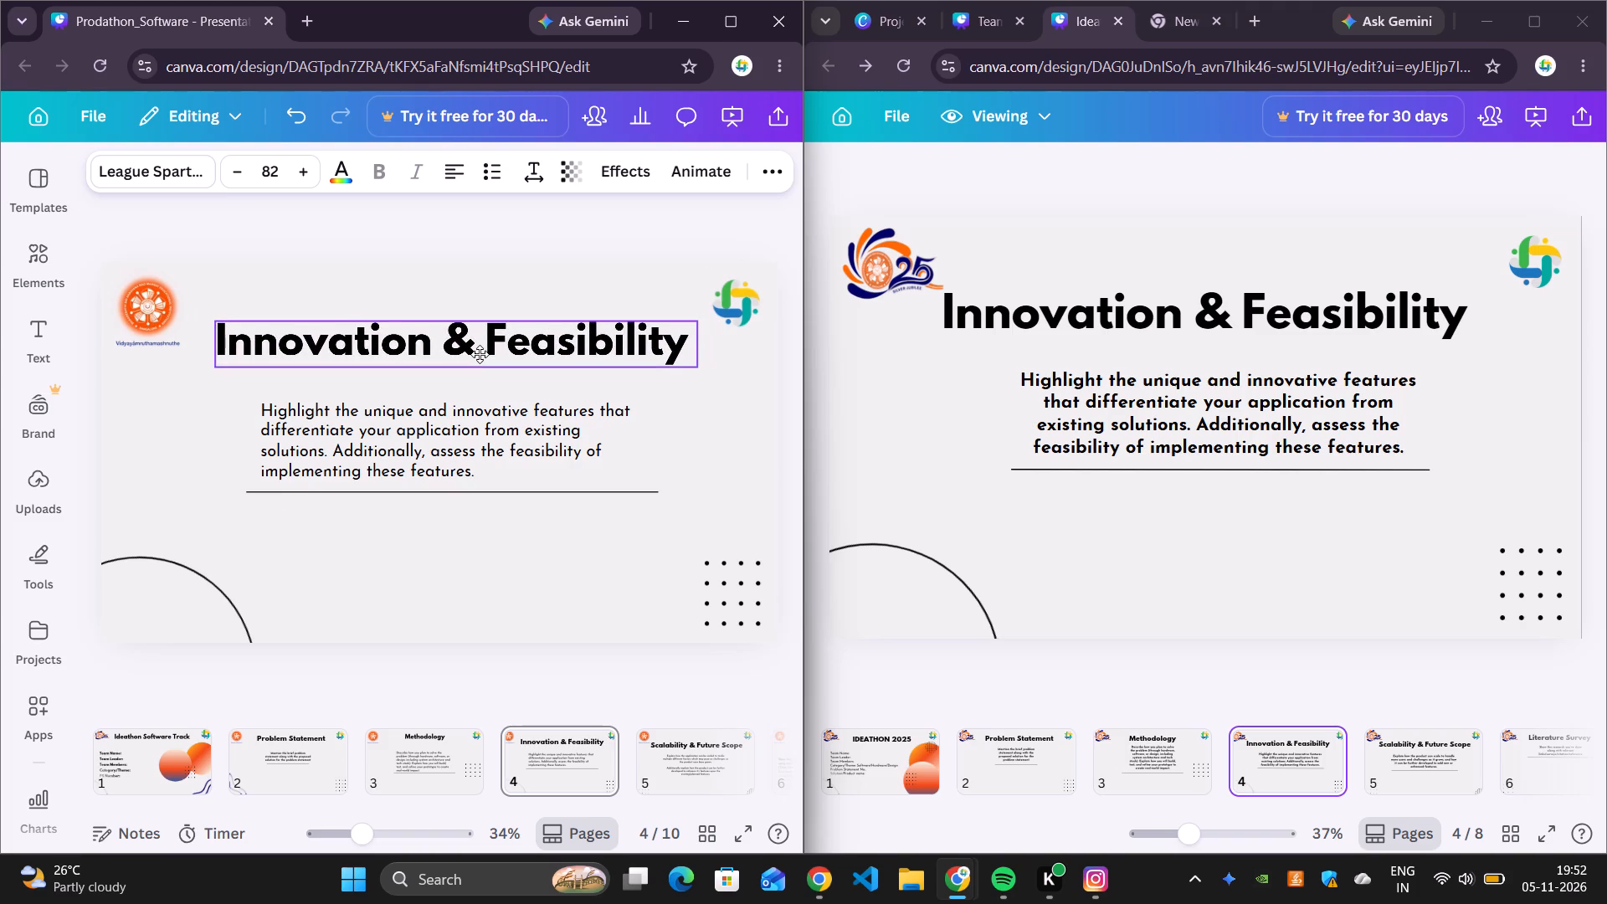
left_click_drag(480, 354, 483, 350)
left_click(575, 240)
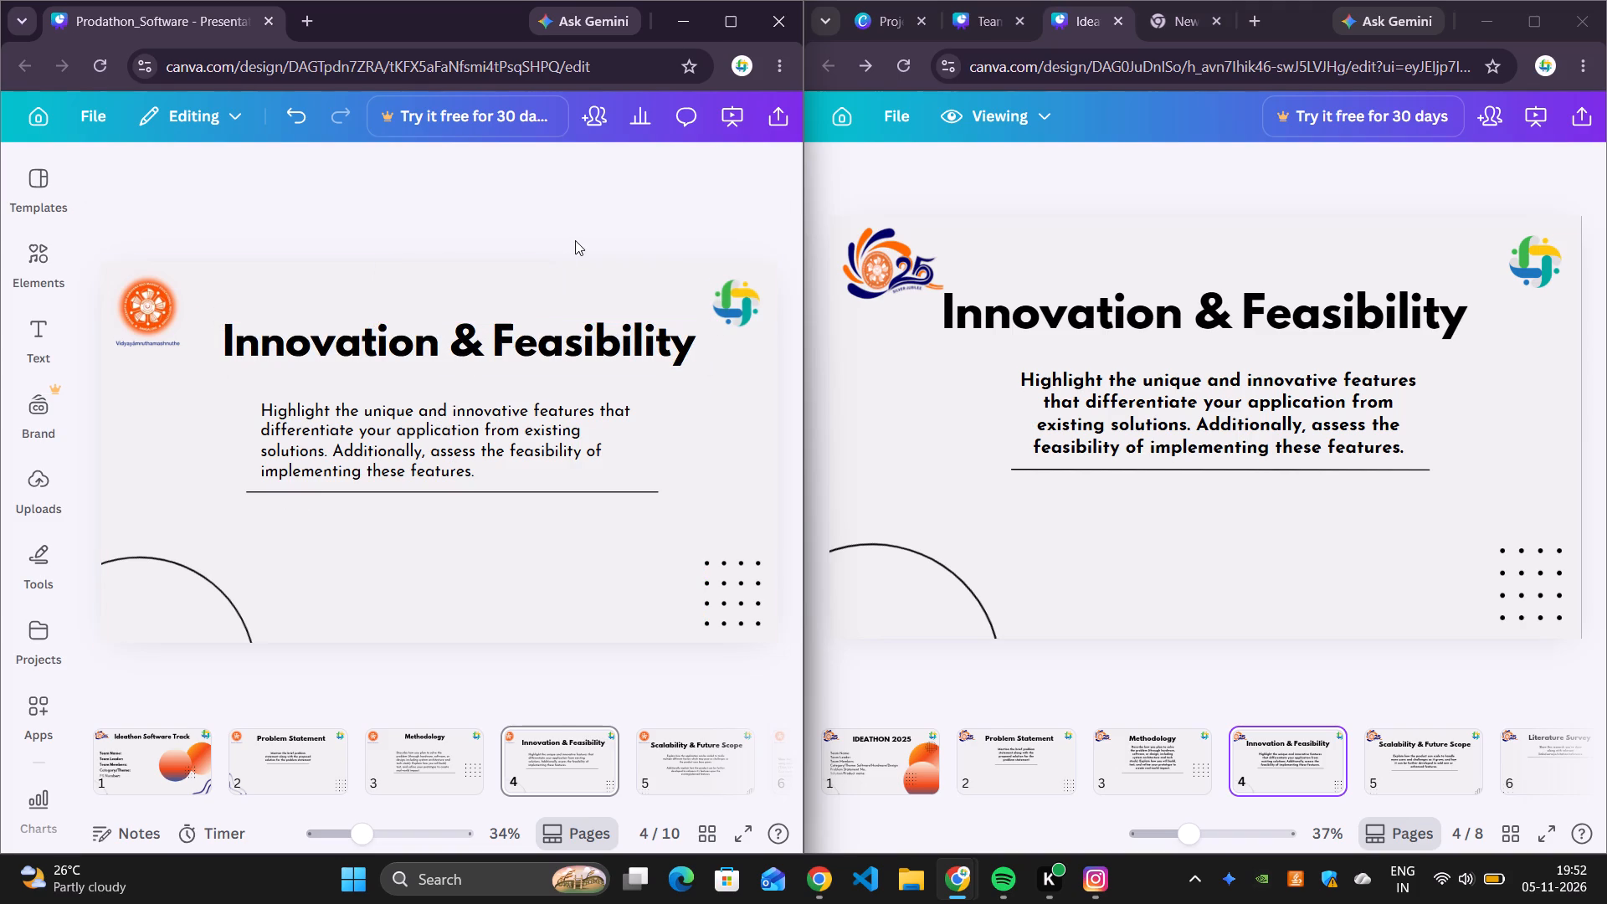
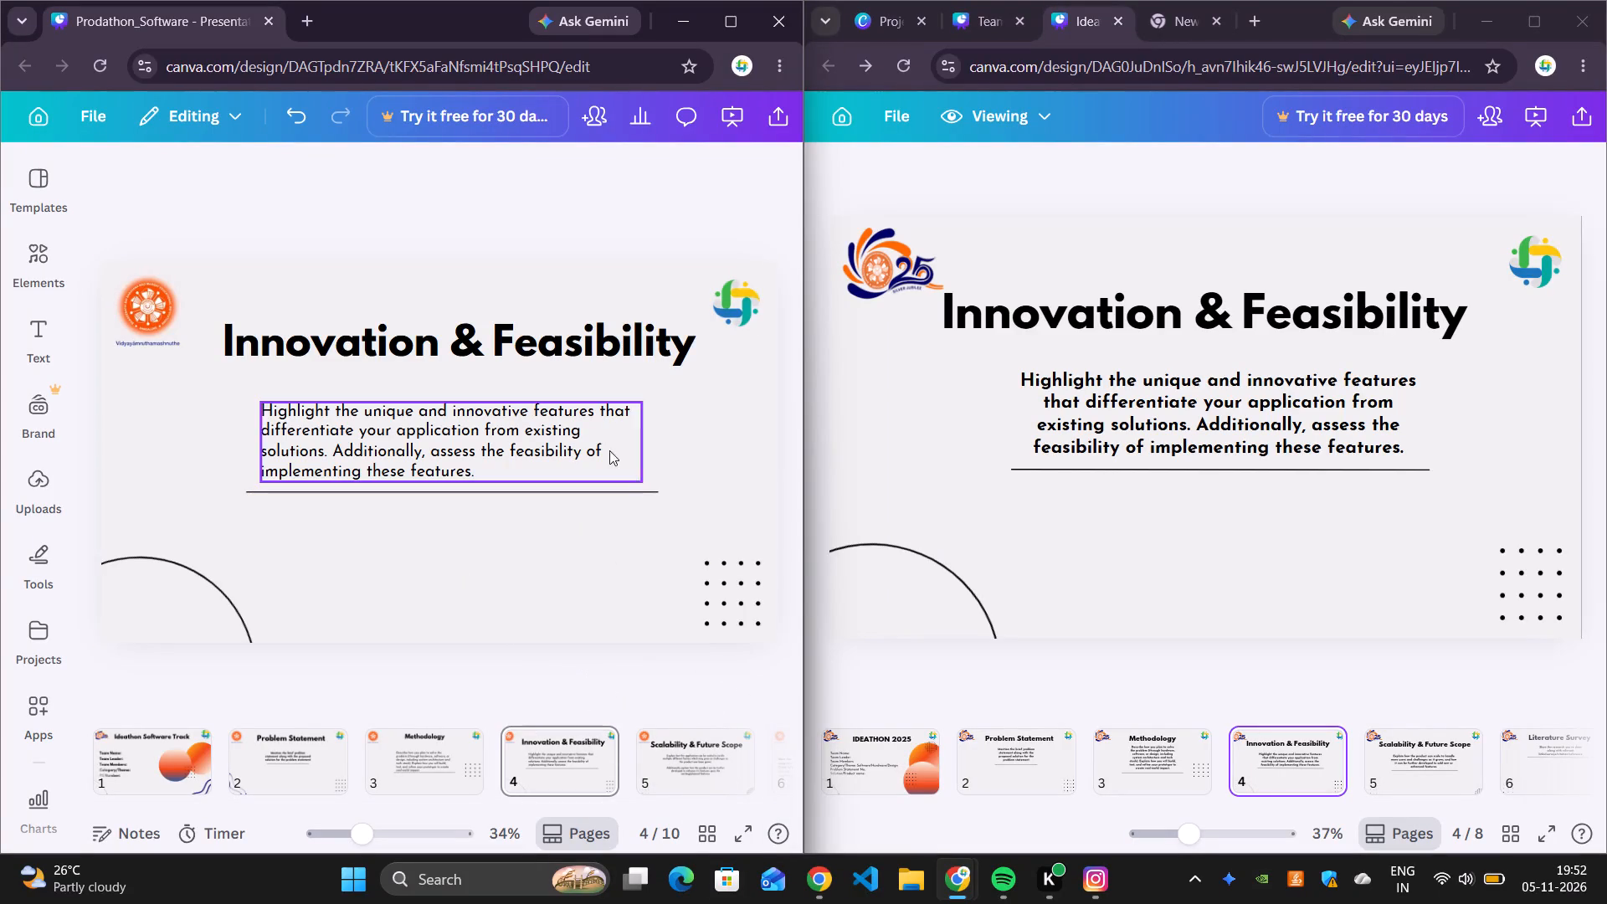
On the Scalability & Future Scope slide, delete the description's second paragraph starting "Additionally explain how the product can be further developed".
left_click(437, 778)
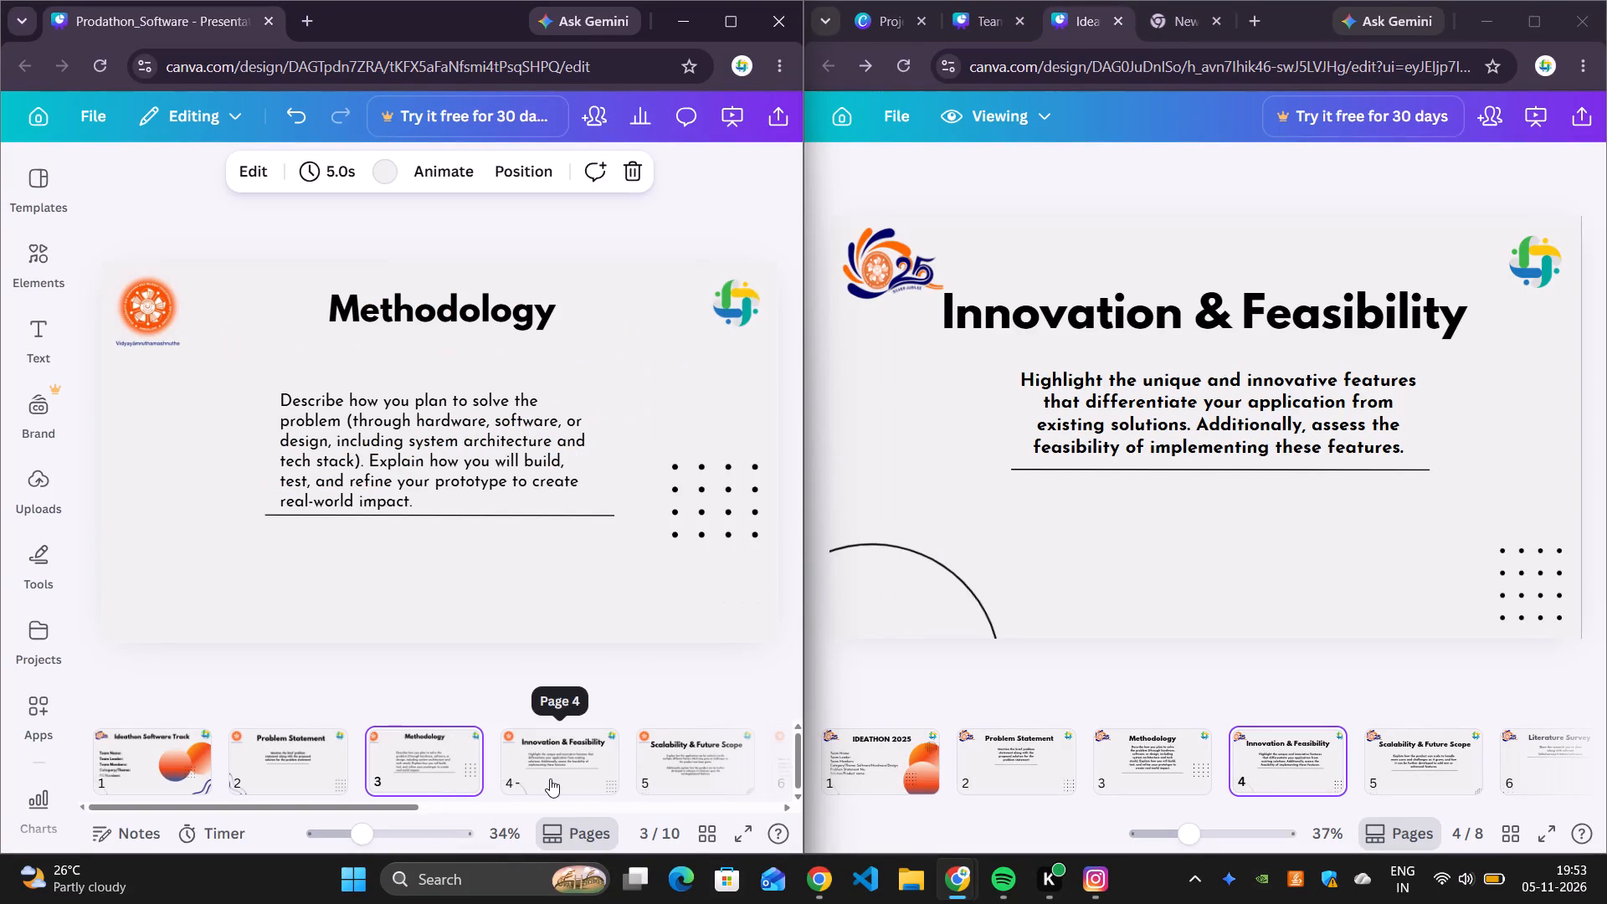
left_click(550, 778)
left_click(692, 764)
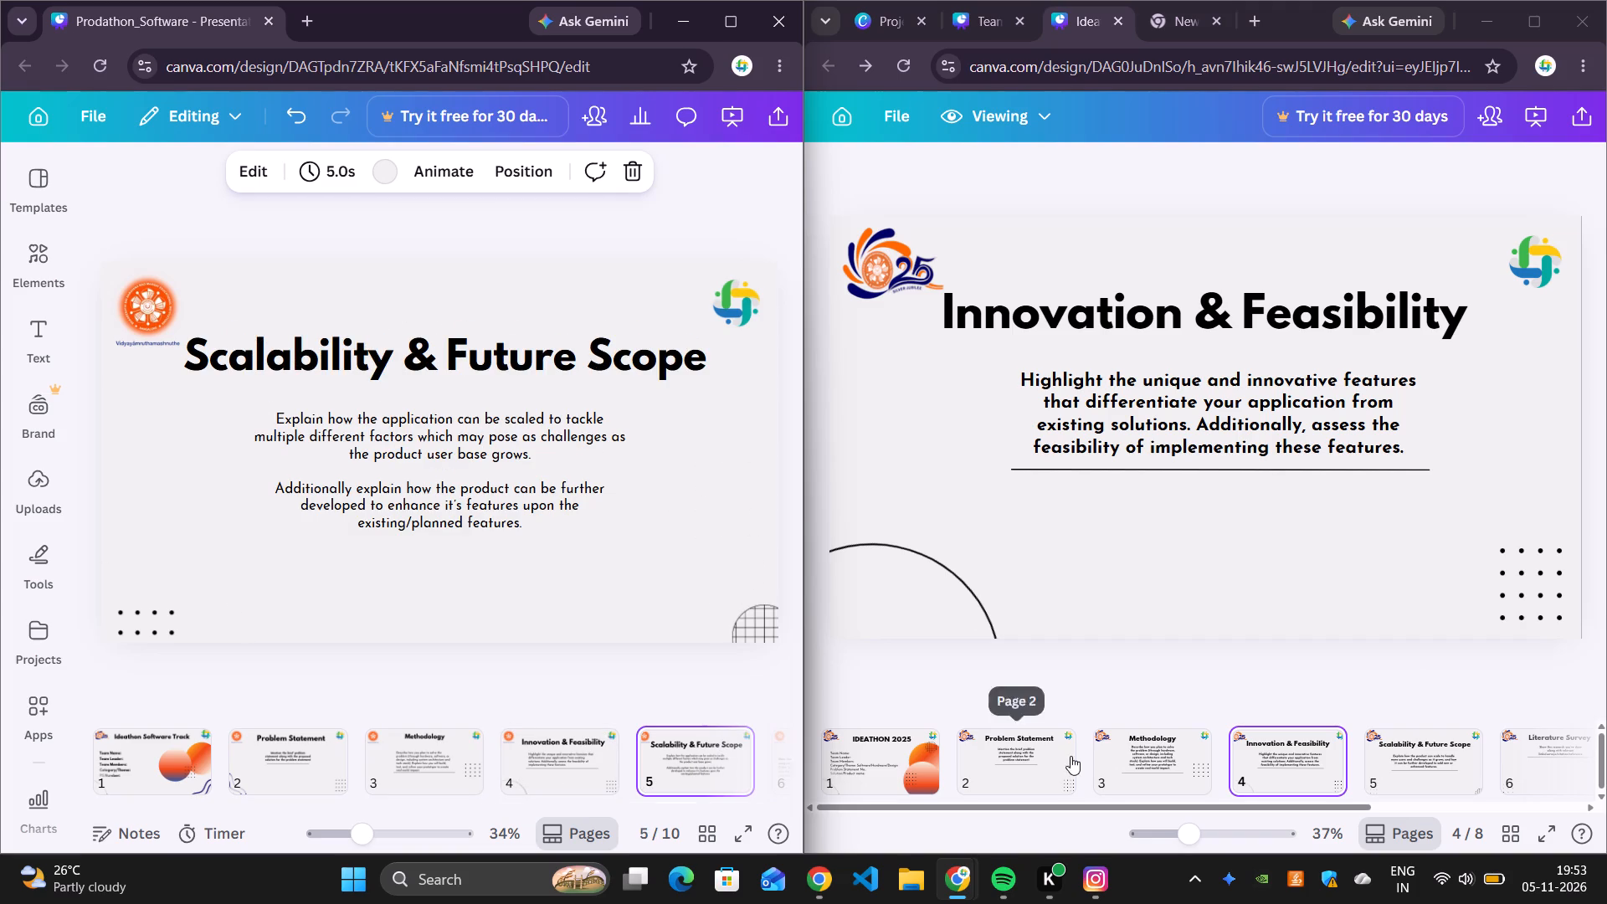
left_click(1427, 773)
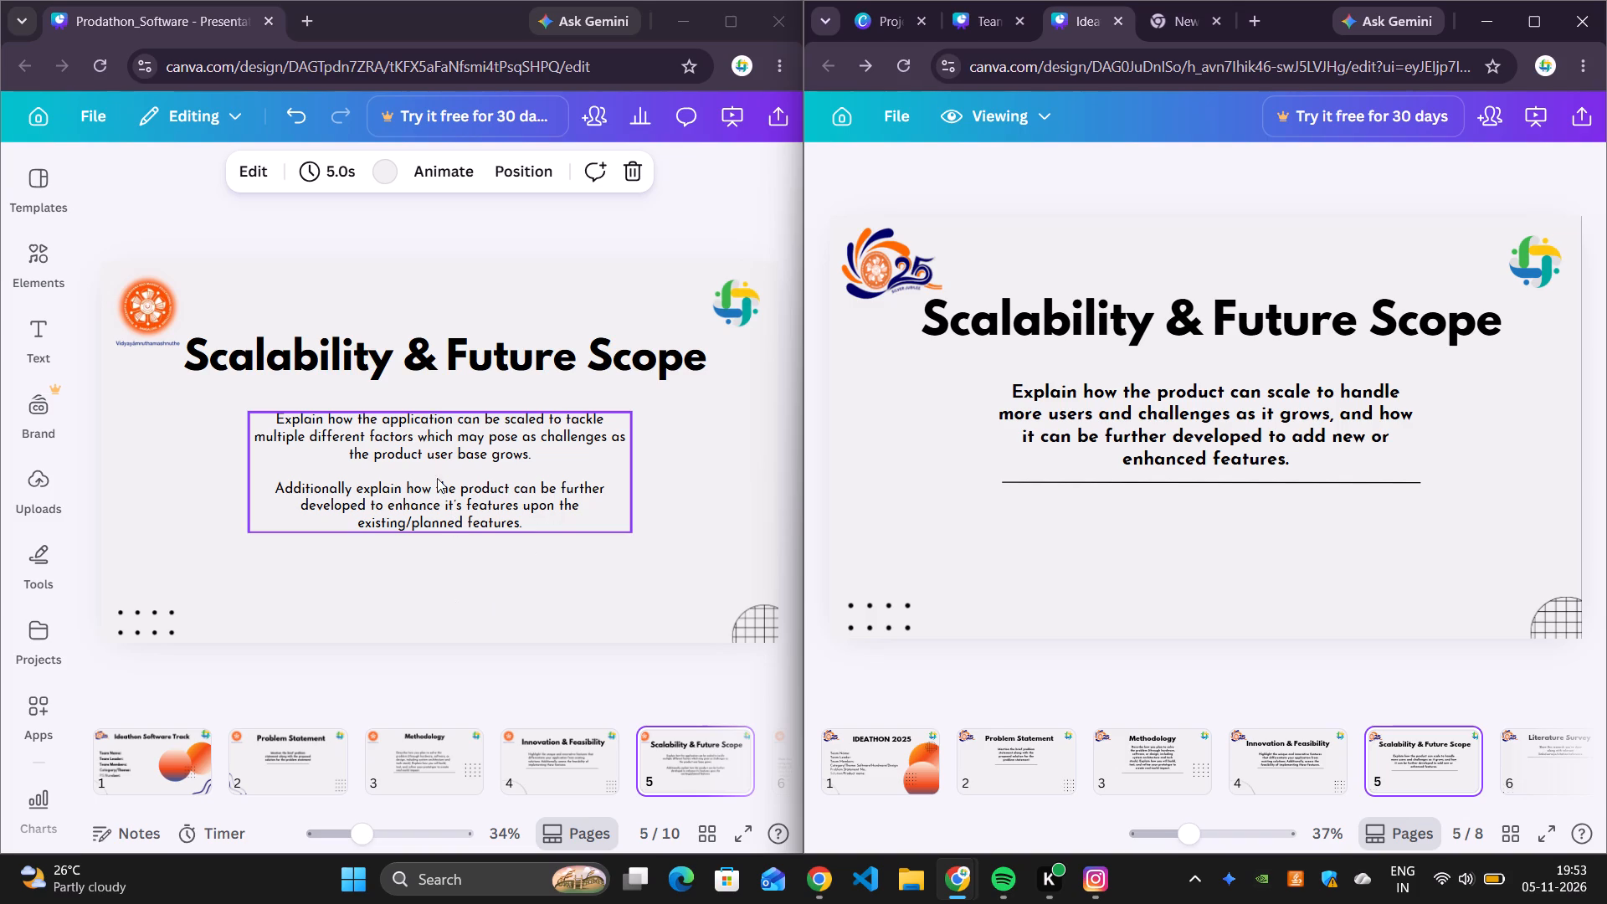
left_click(575, 497)
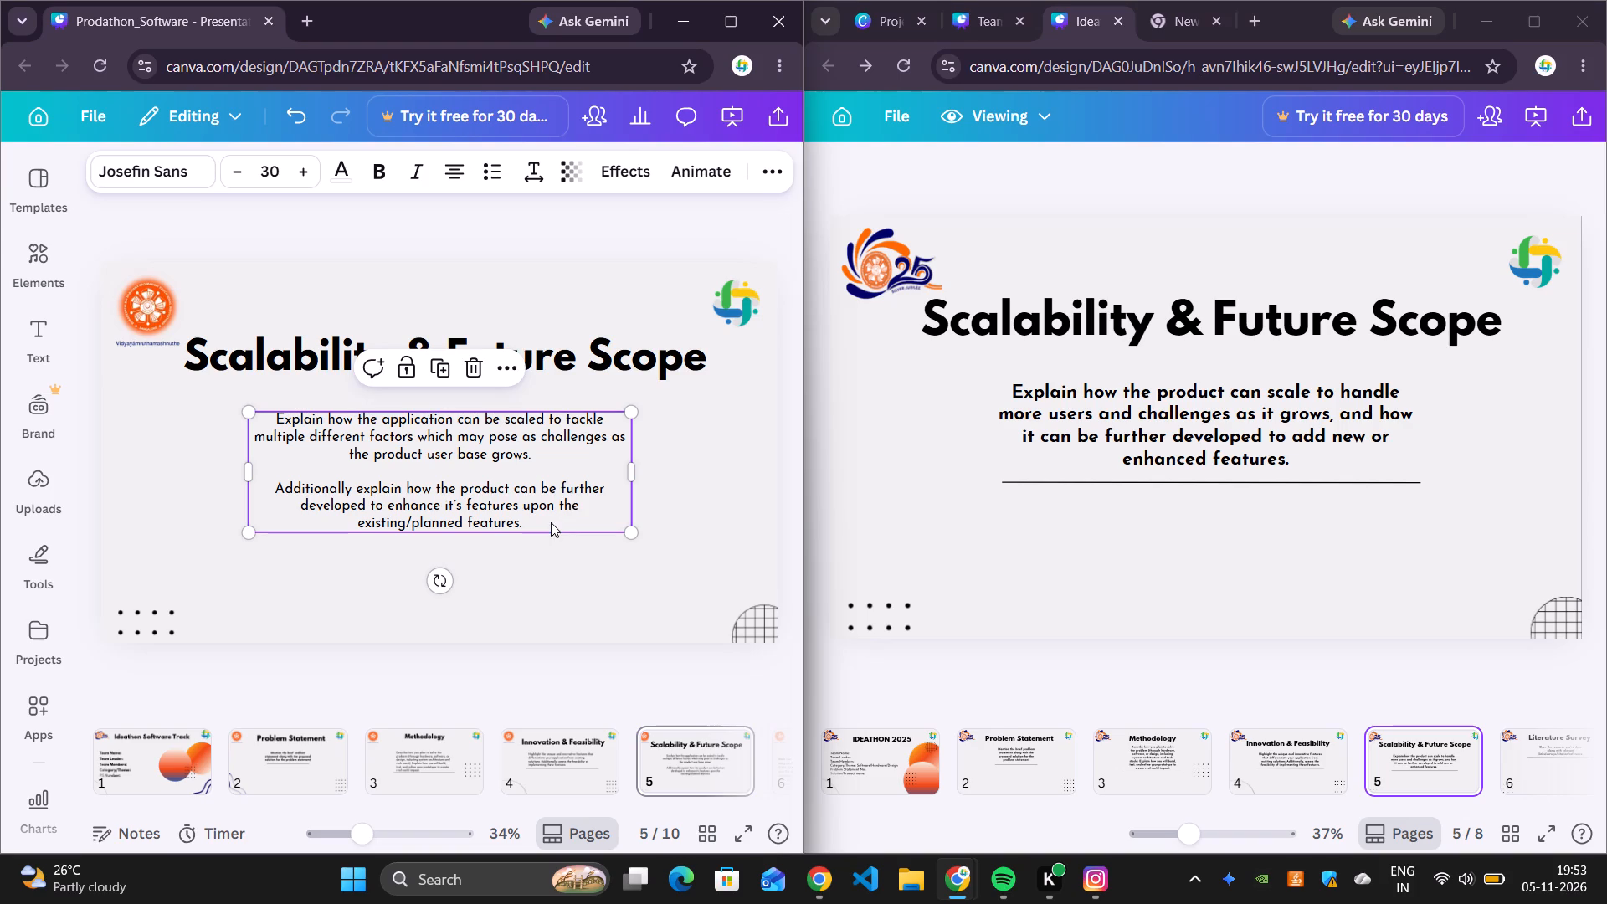
left_click(551, 522)
left_click_drag(540, 524, 271, 480)
key("BackSpace")
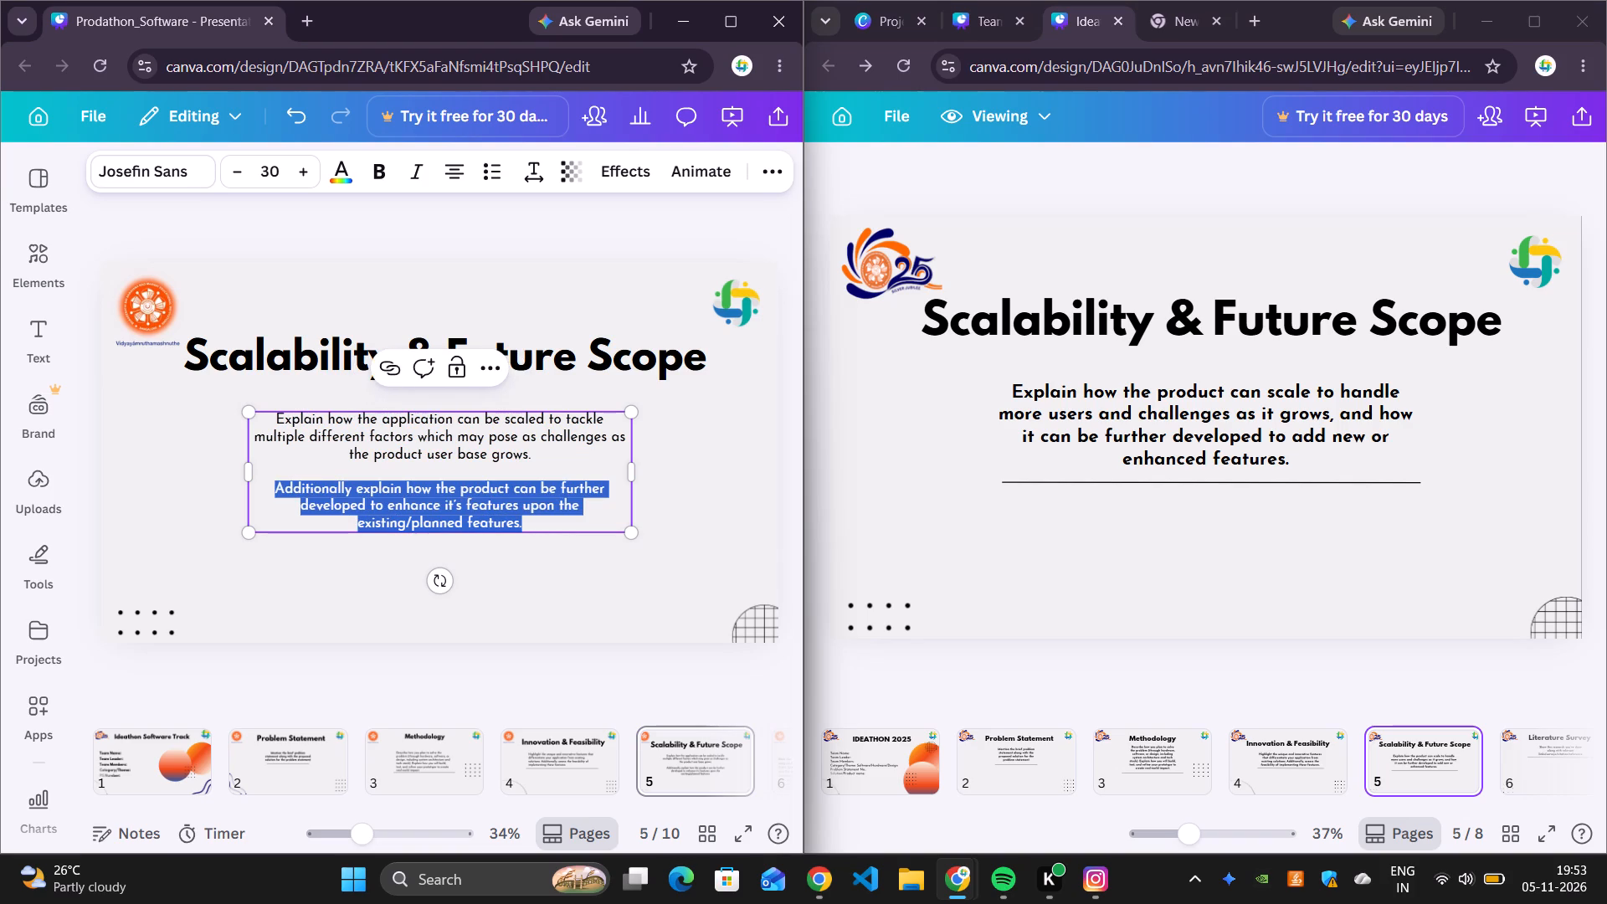
key("BackSpace")
key("BackSpace")
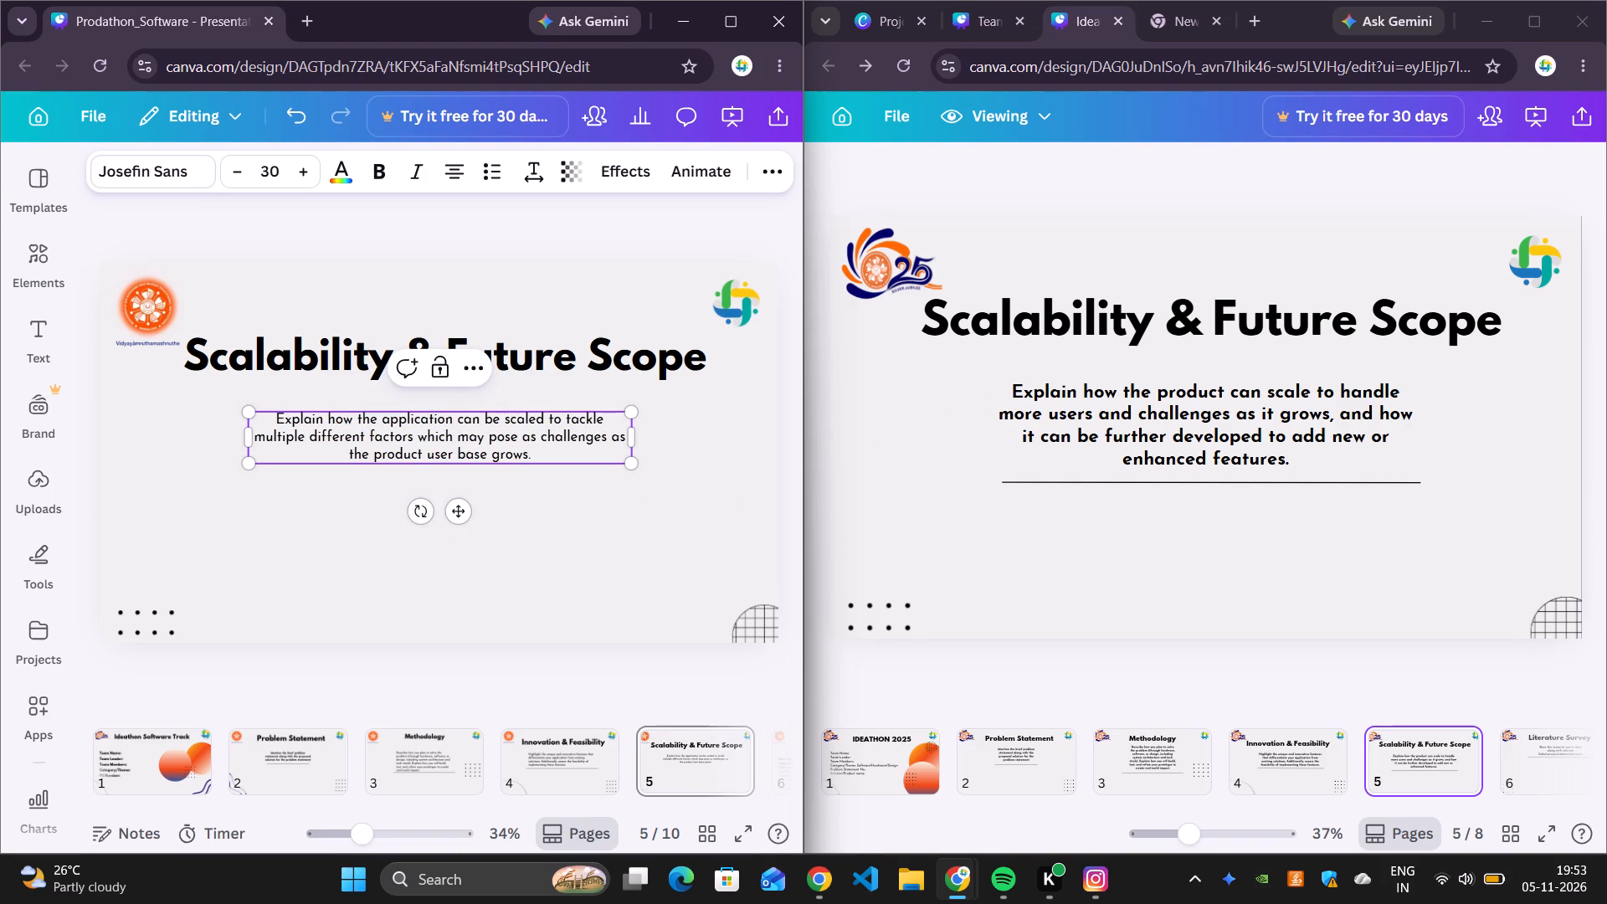
Replace the remaining Scalability & Future Scope description with the text copied from the same slide of the Ideathon reference.
left_click_drag(1014, 394, 1343, 463)
key("ctrl+c")
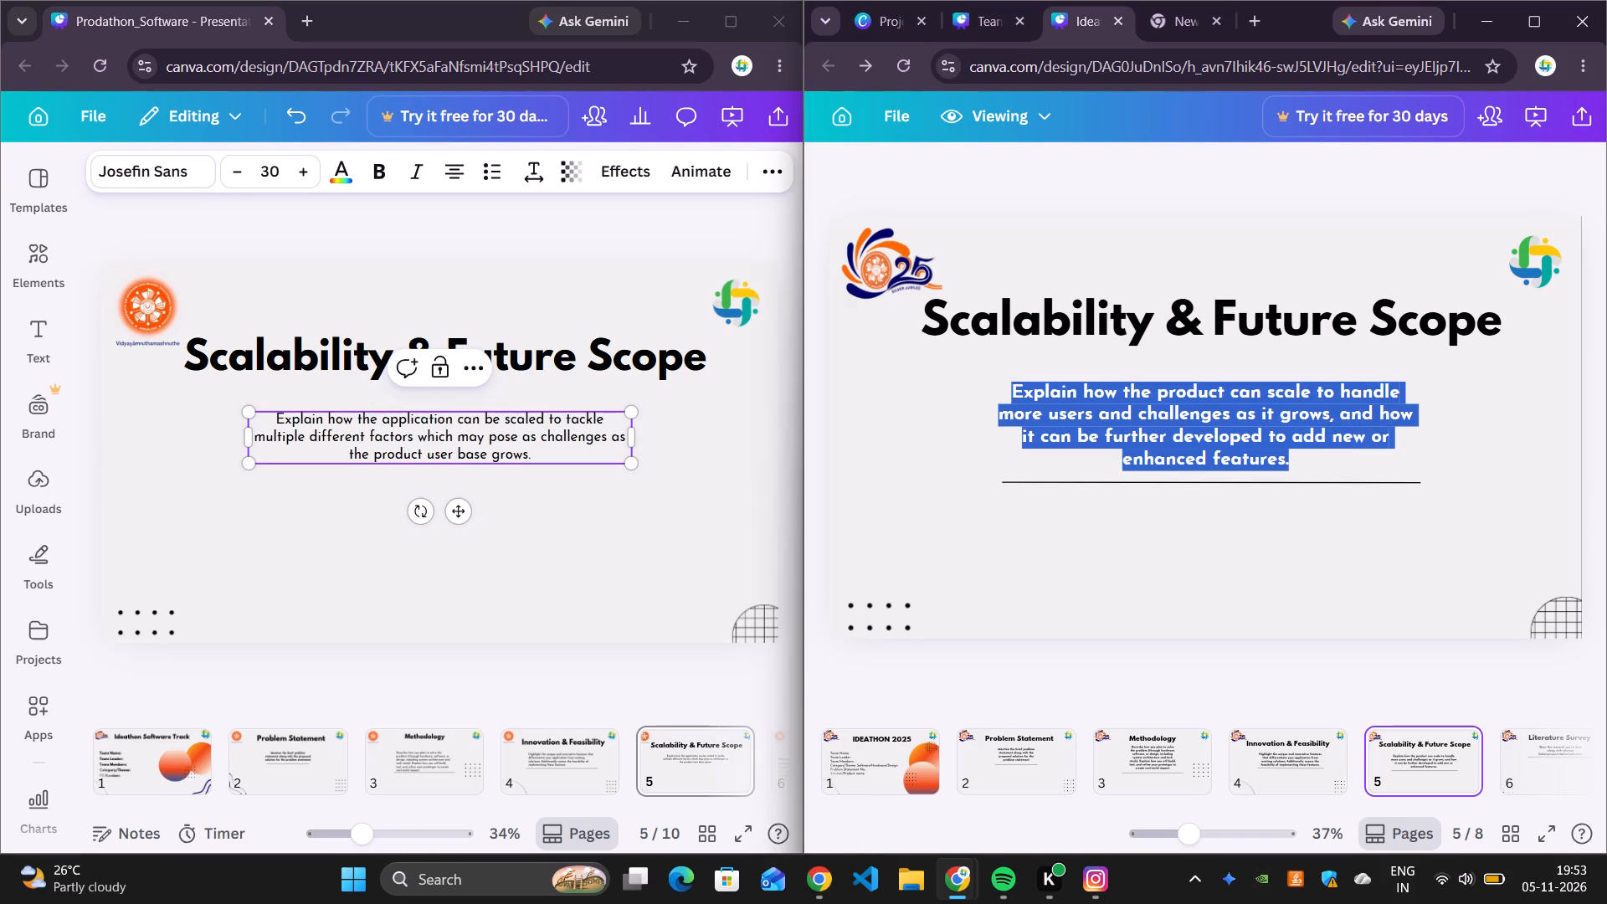
left_click_drag(557, 448, 272, 419)
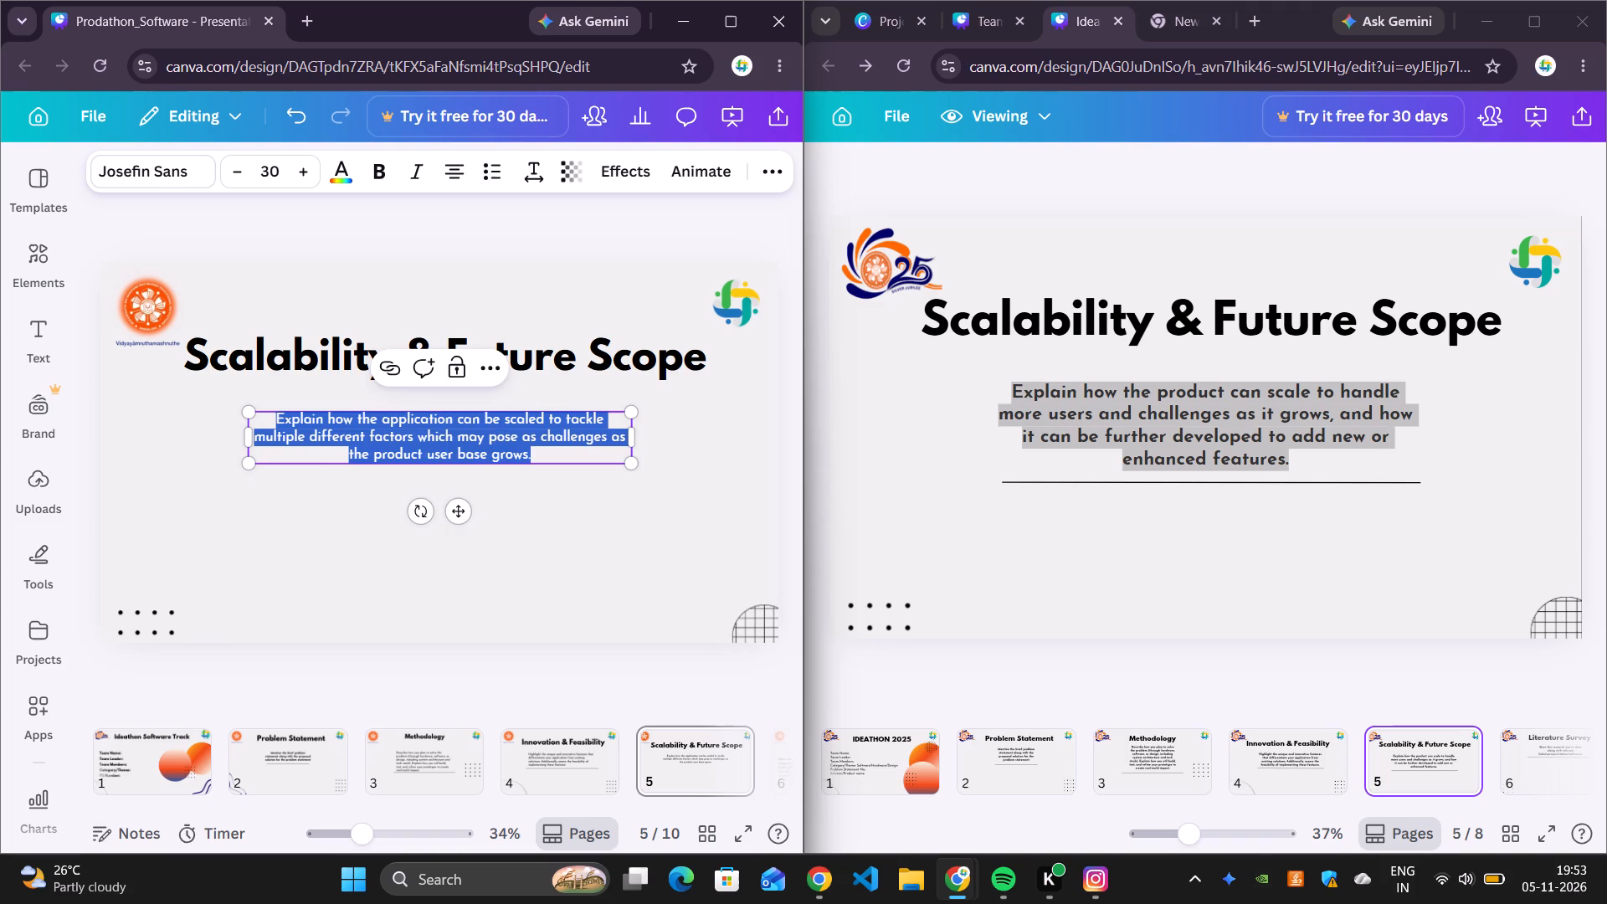
key("ctrl+v")
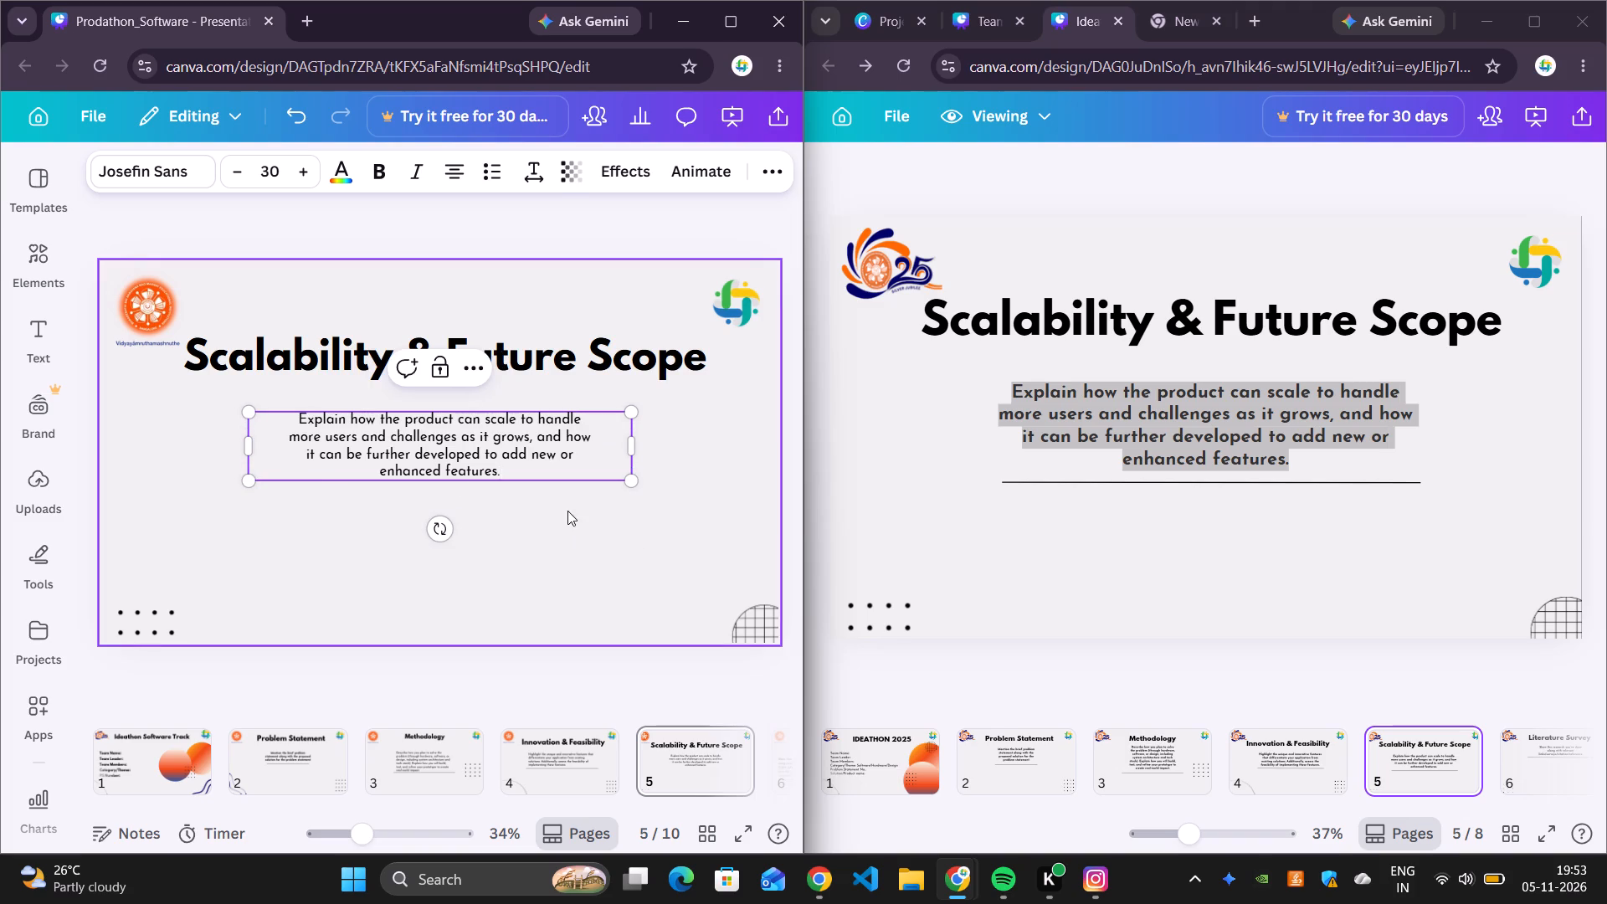
left_click(568, 511)
Copy the divider line from the Innovation & Feasibility slide onto the Scalability & Future Scope slide, just below the description.
left_click(552, 773)
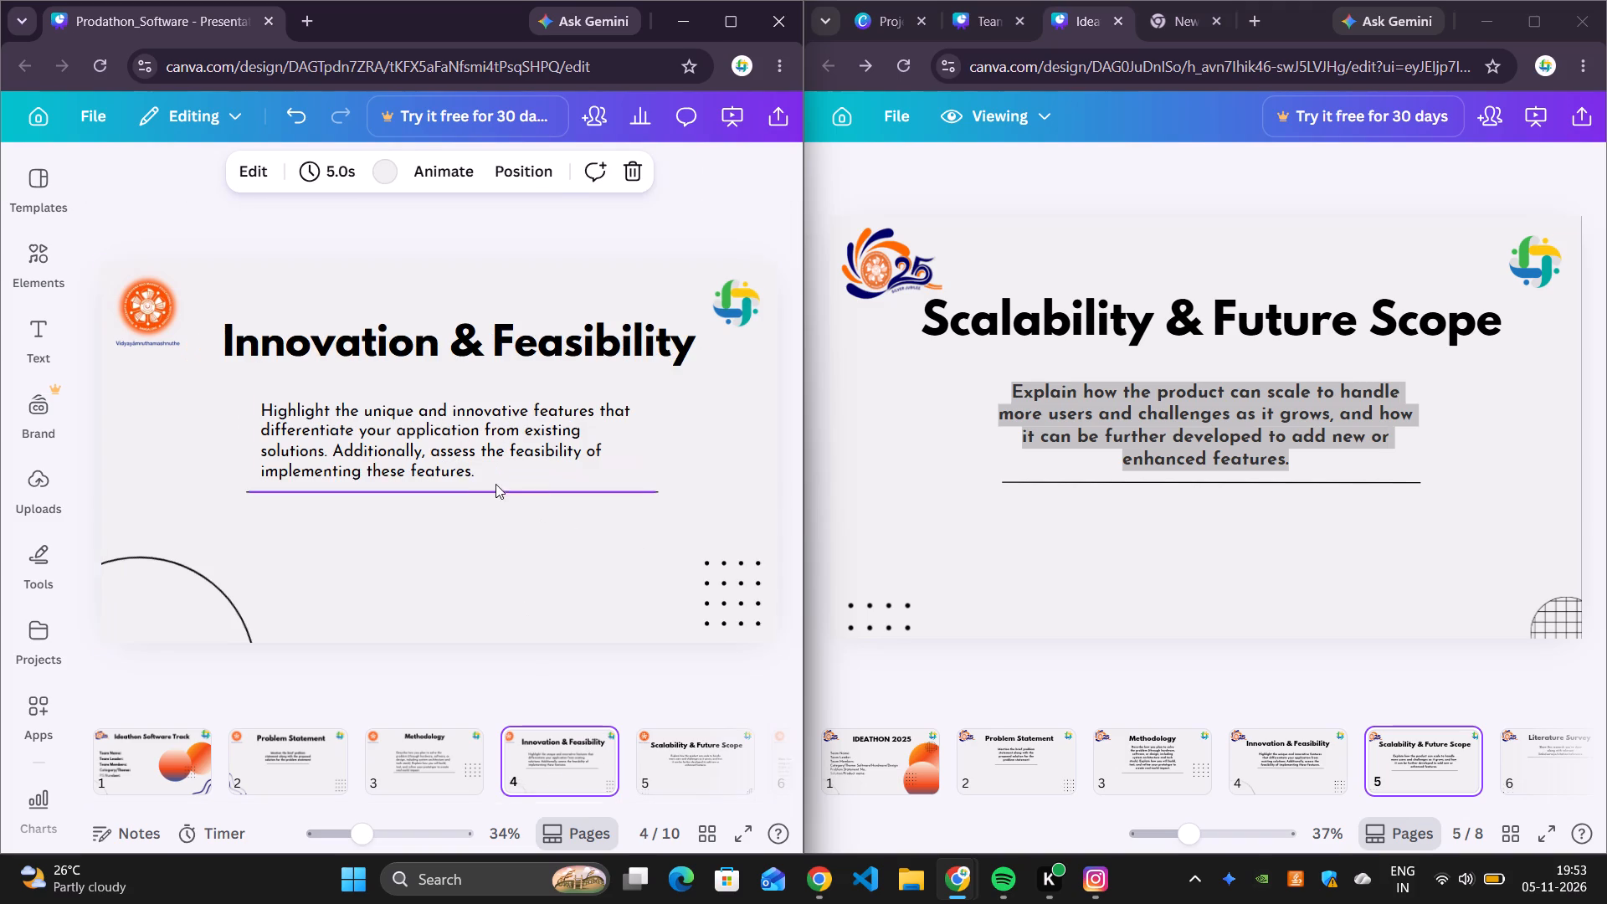
left_click(491, 495)
key("ctrl+c")
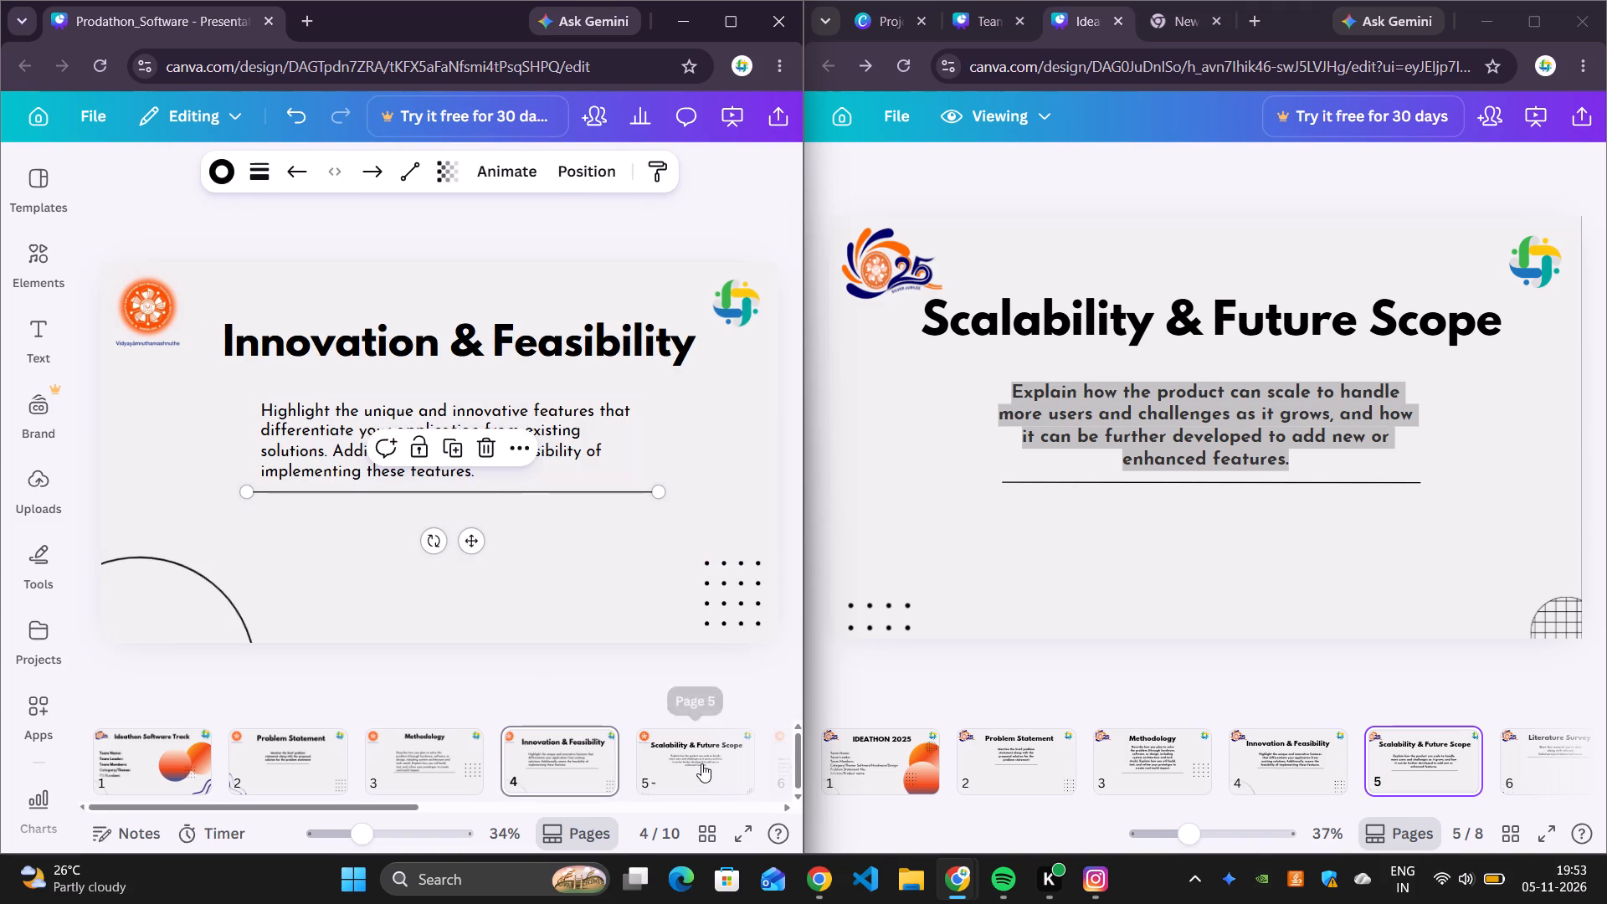
left_click_drag(701, 763, 622, 711)
left_click(497, 512)
key("ctrl+v")
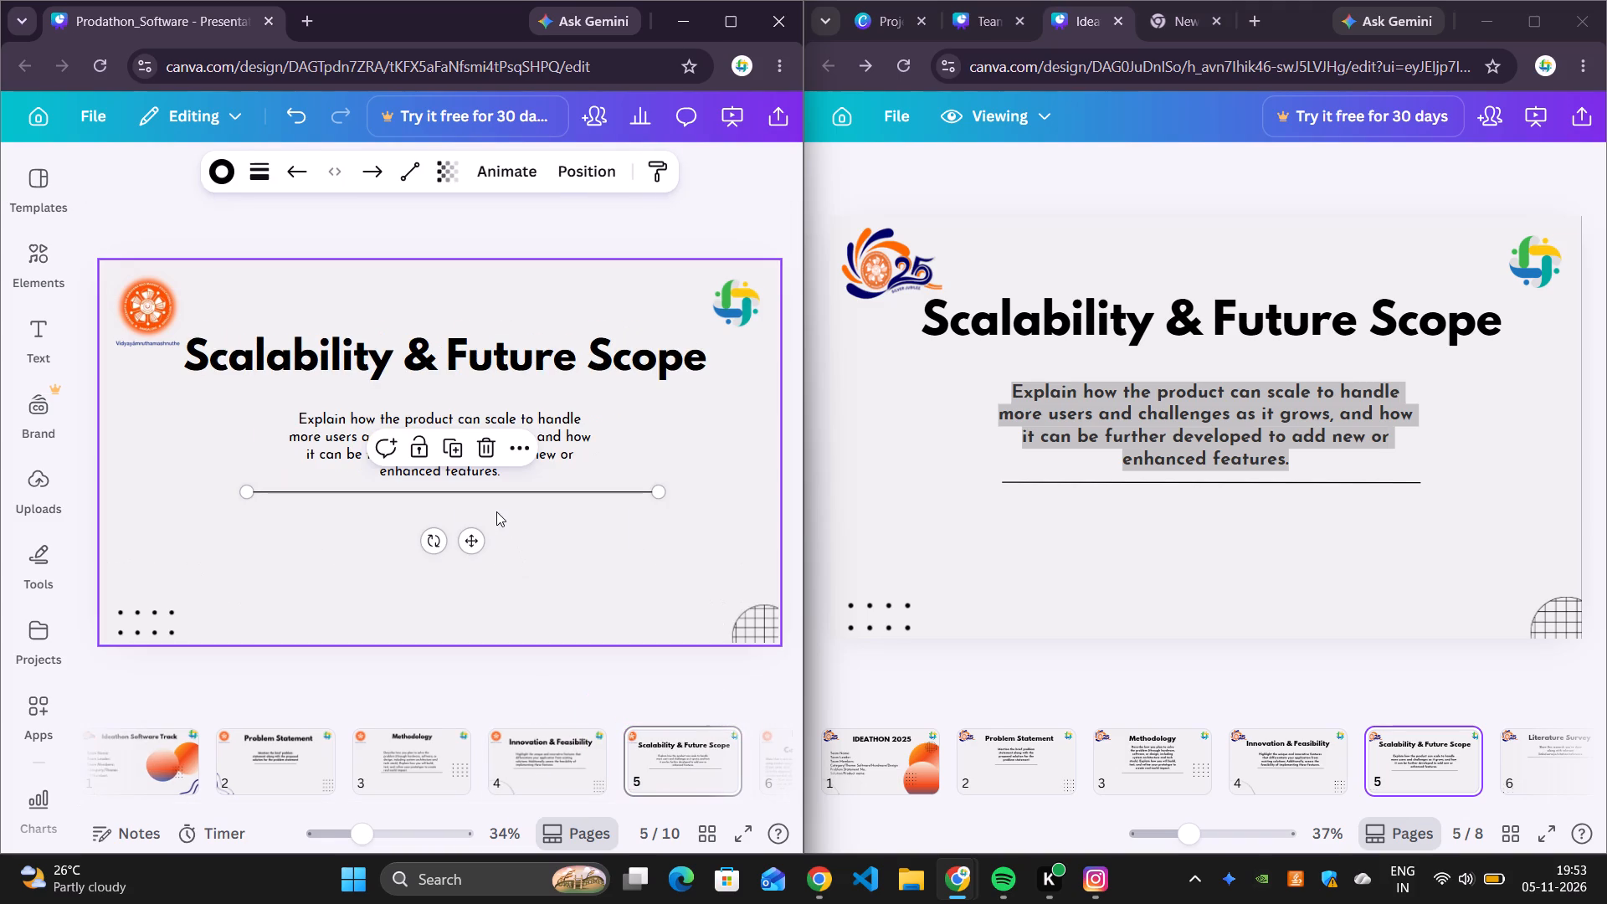
left_click(563, 567)
Copy the text style of the Problem Statement description and apply it to the Methodology description.
left_click(537, 750)
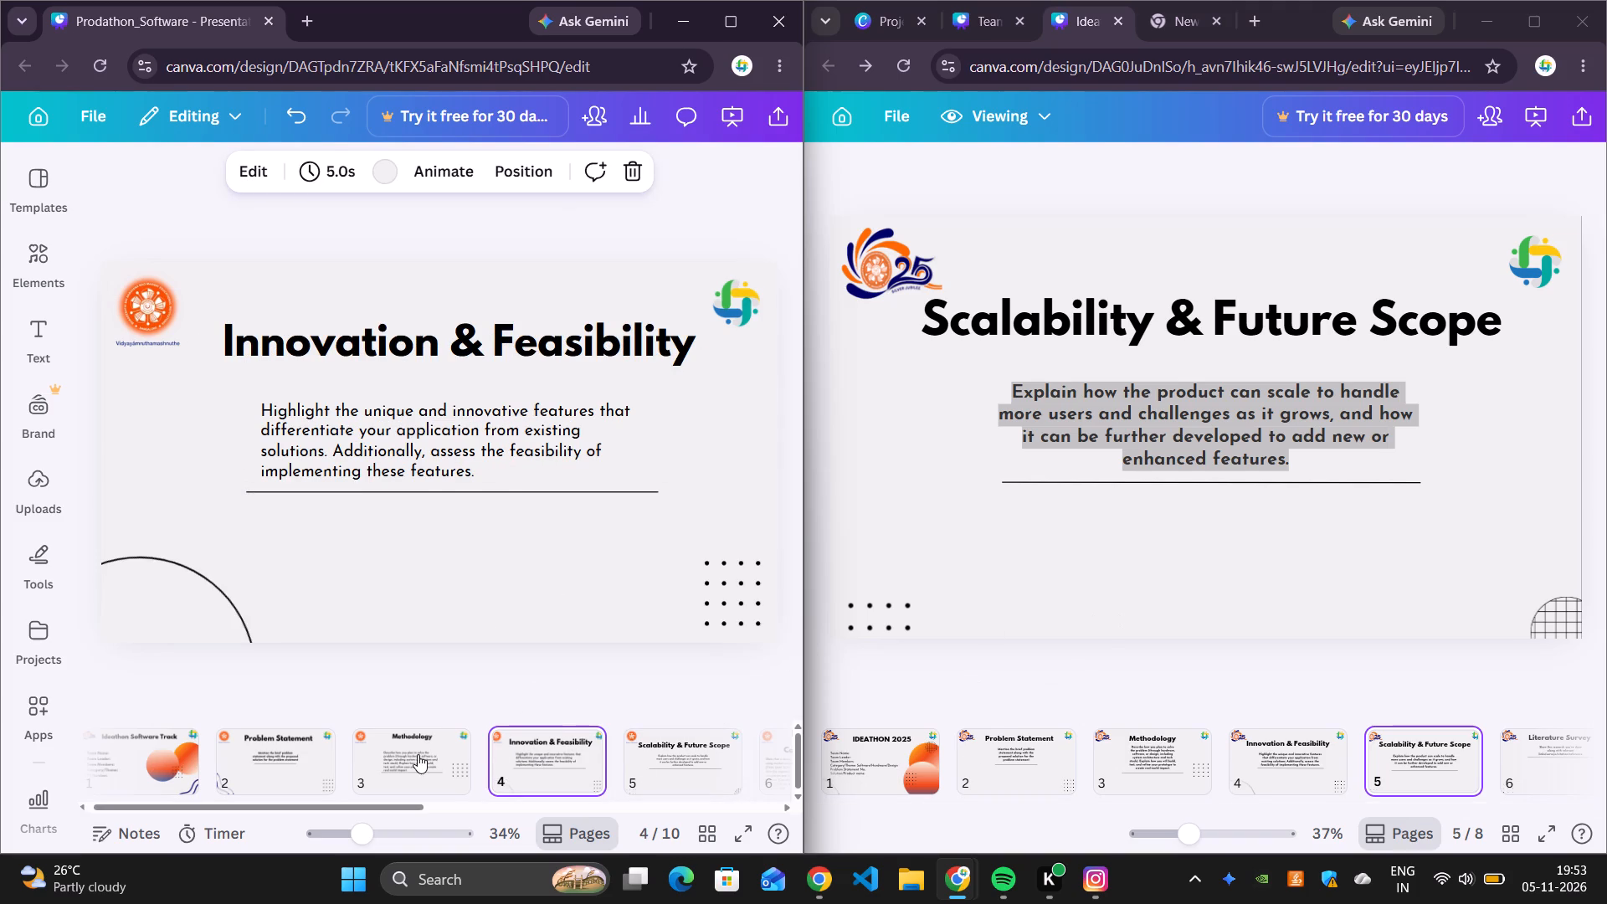
left_click(394, 763)
left_click(295, 755)
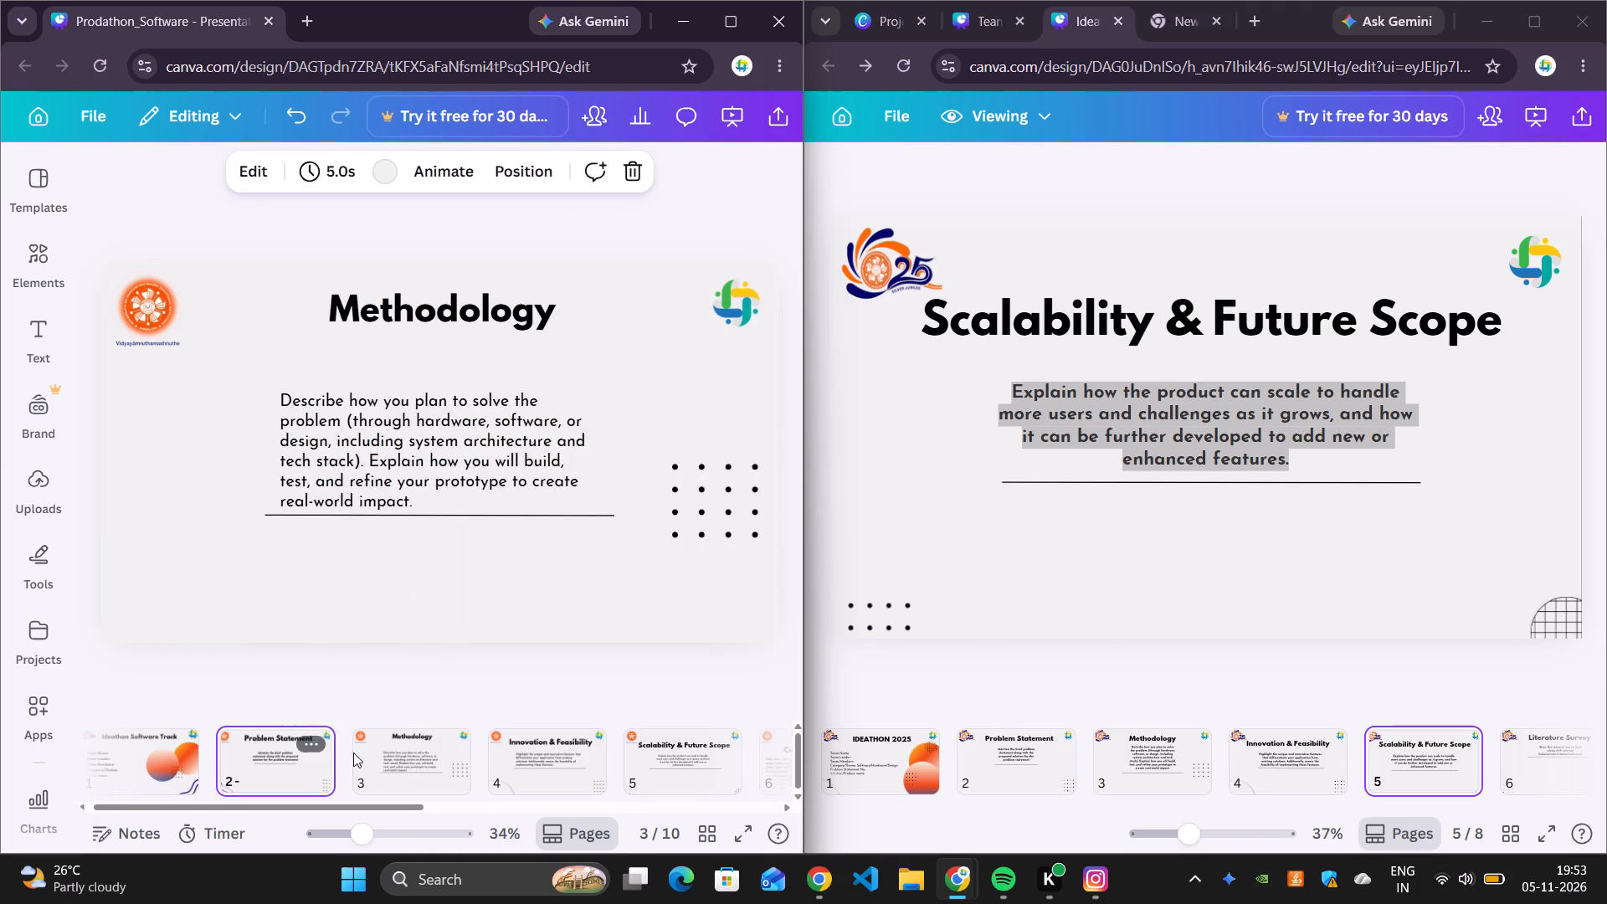
left_click(528, 428)
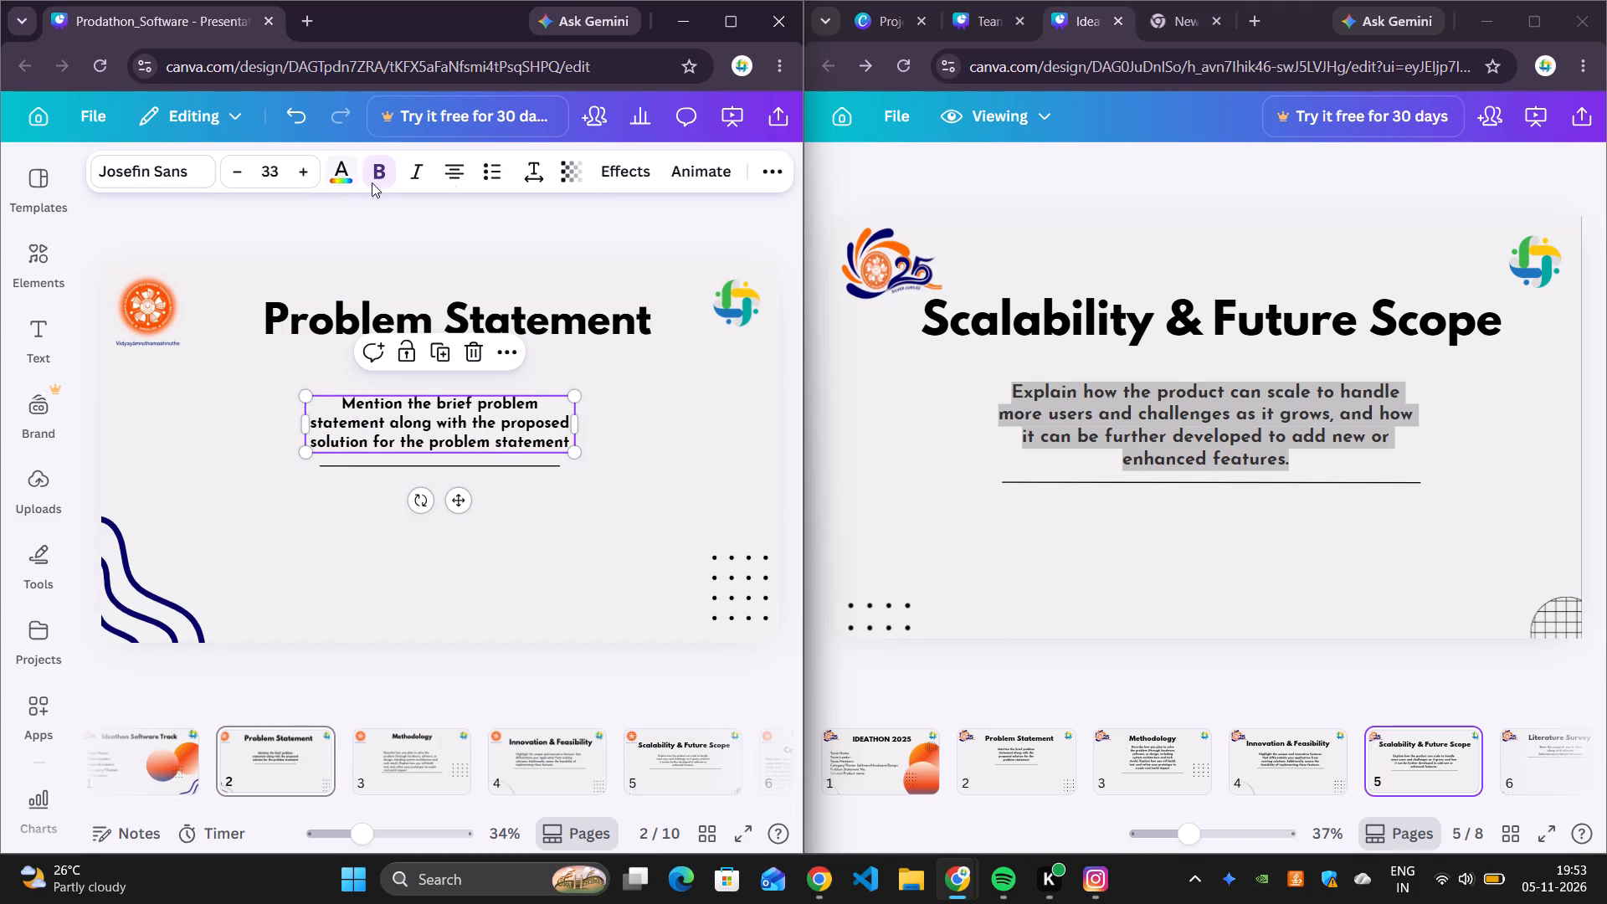
left_click(769, 173)
left_click(772, 215)
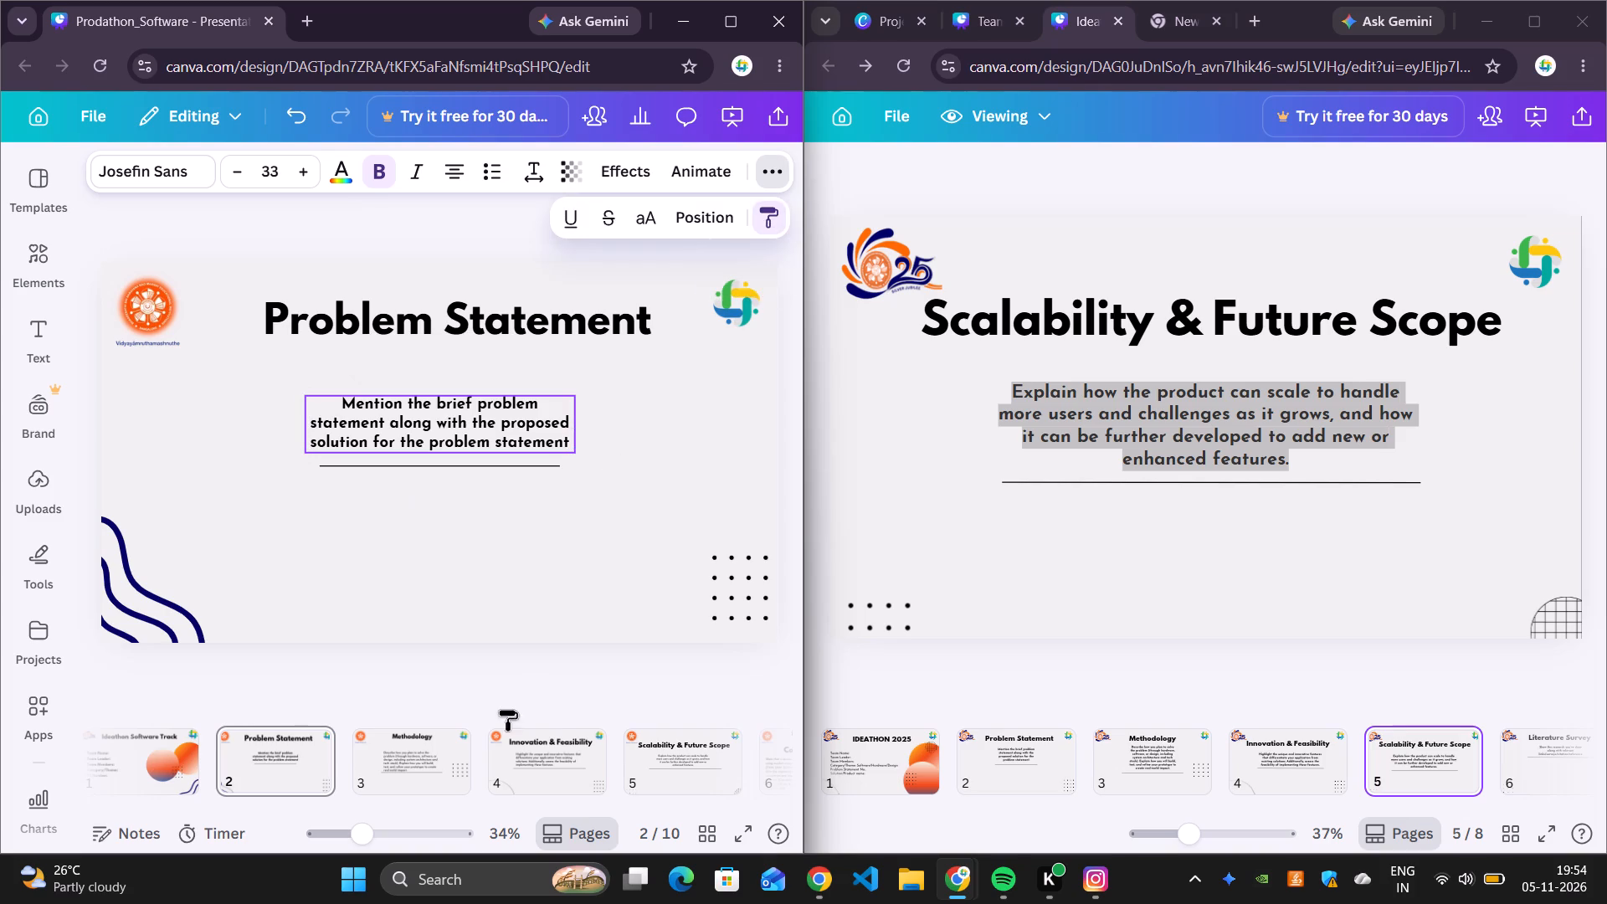
left_click(432, 762)
left_click(514, 447)
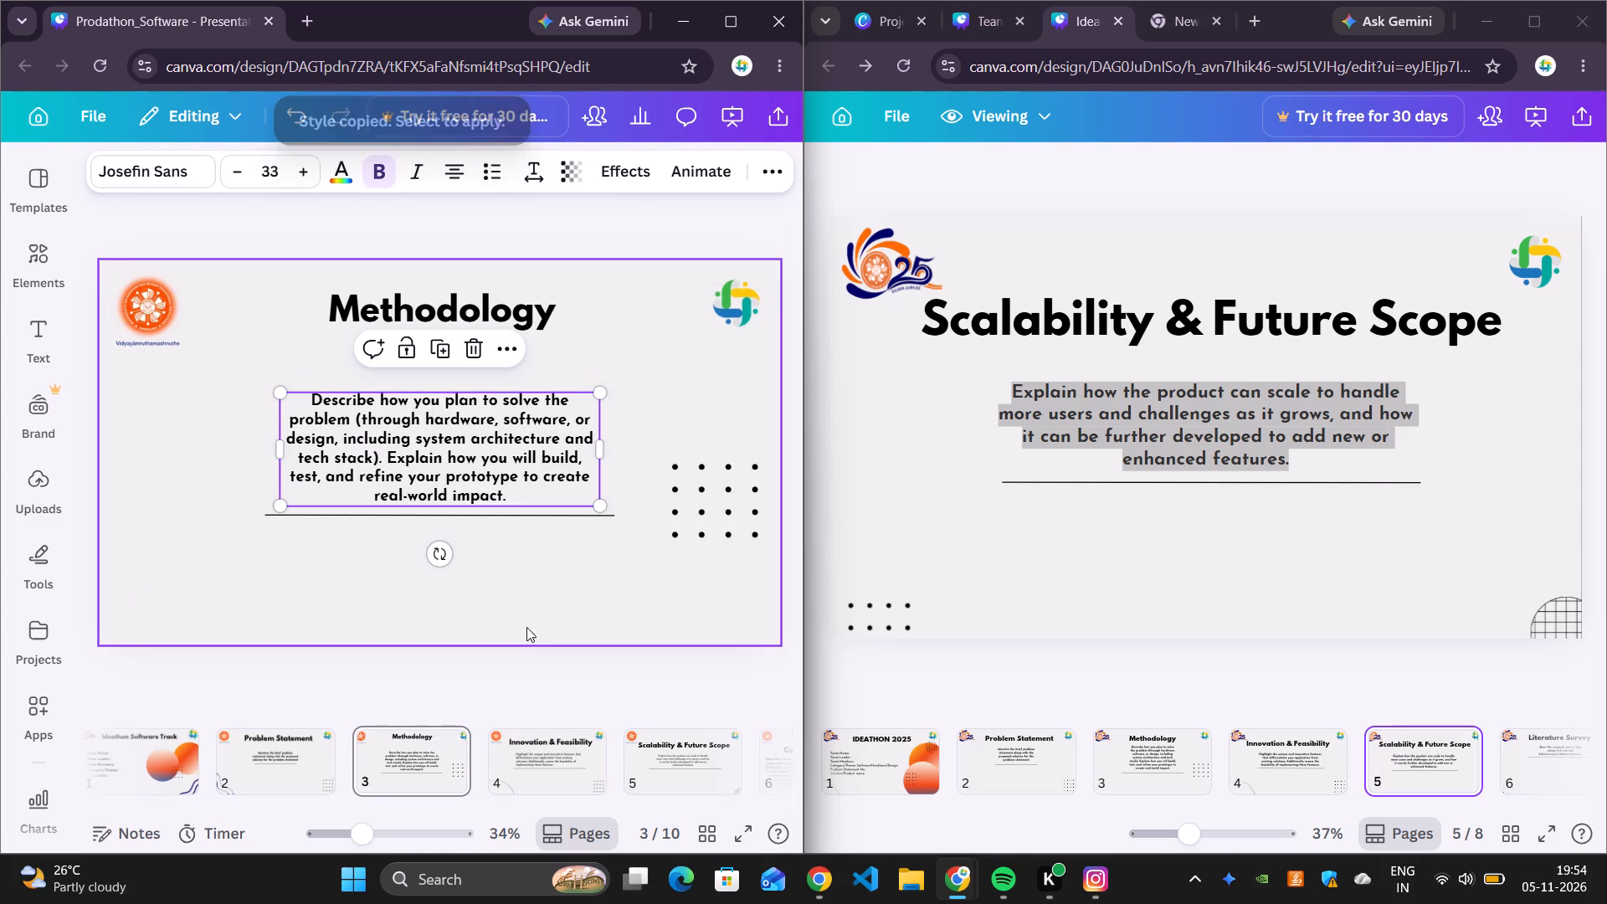
left_click(526, 677)
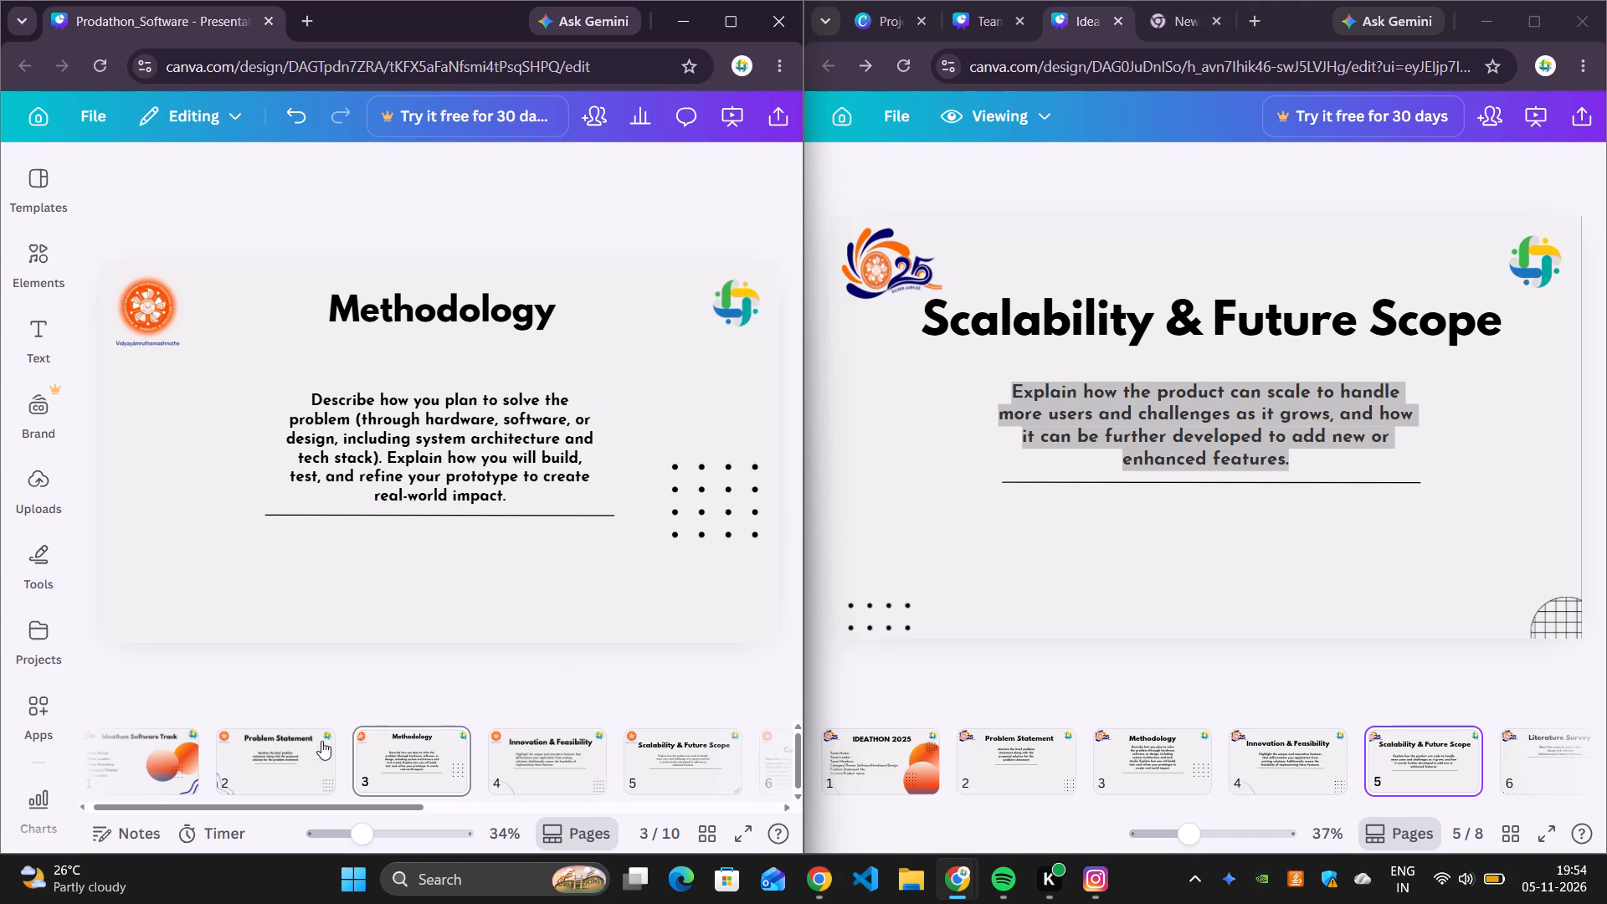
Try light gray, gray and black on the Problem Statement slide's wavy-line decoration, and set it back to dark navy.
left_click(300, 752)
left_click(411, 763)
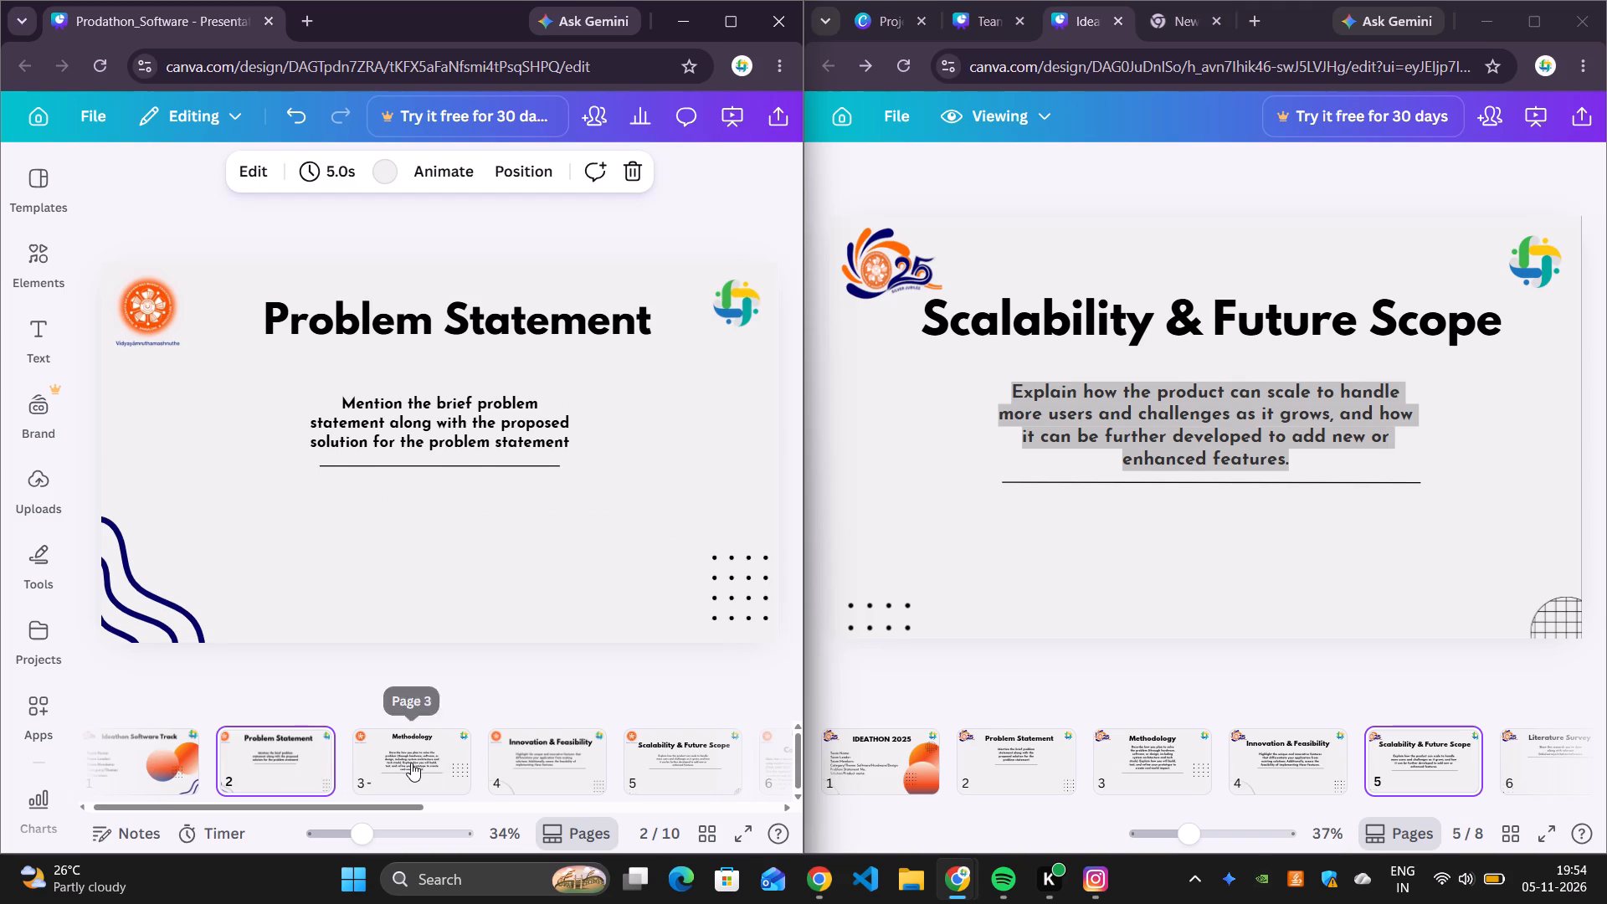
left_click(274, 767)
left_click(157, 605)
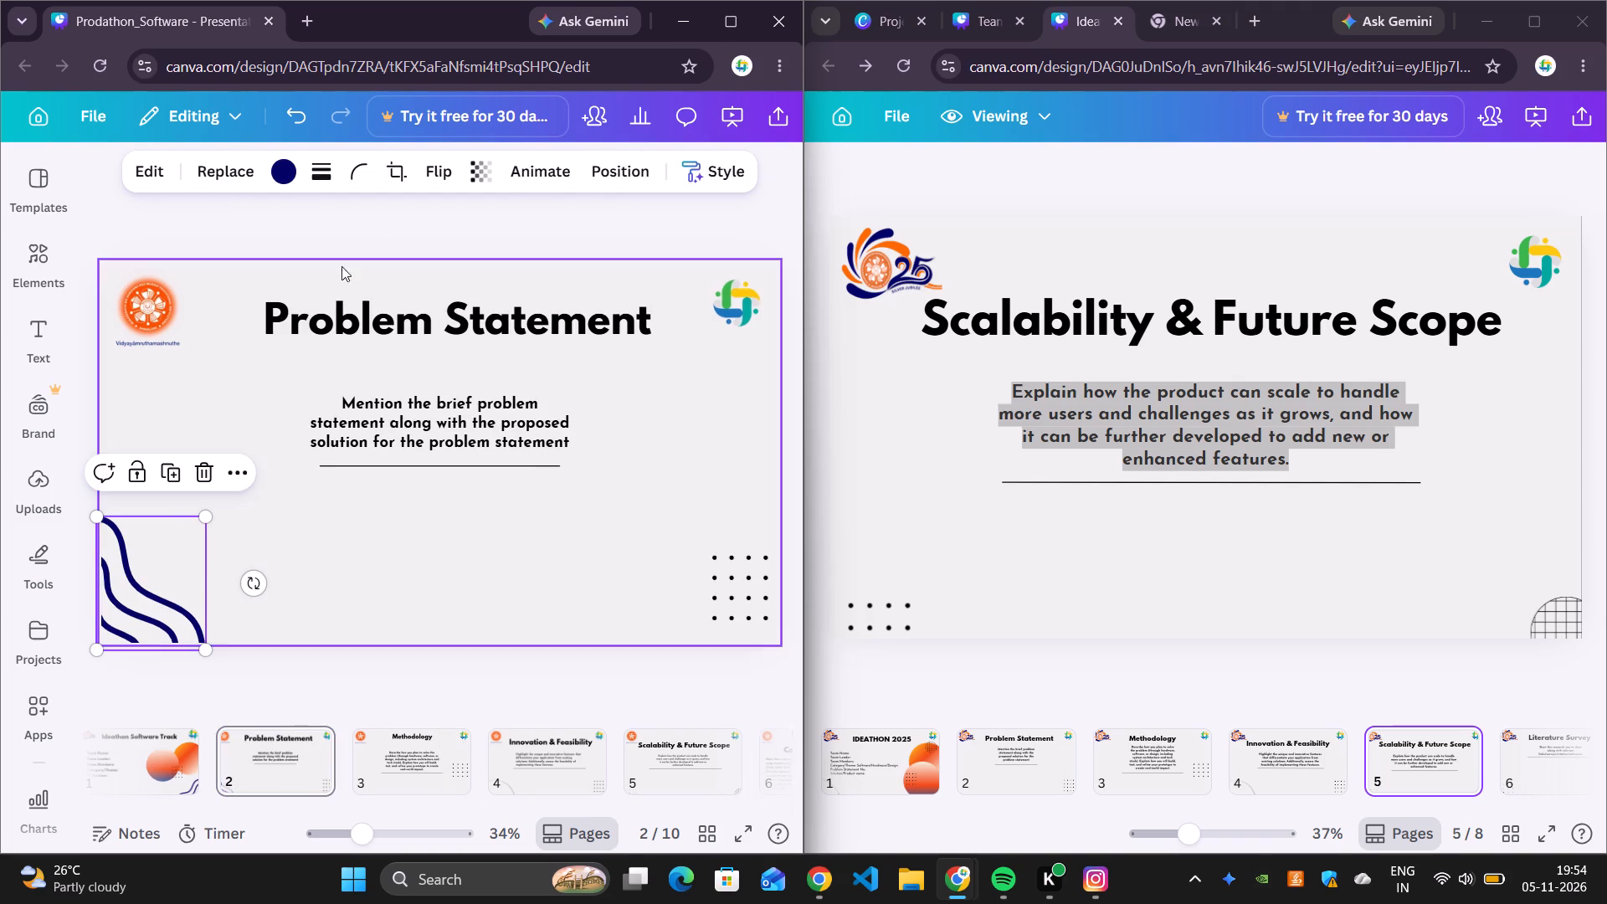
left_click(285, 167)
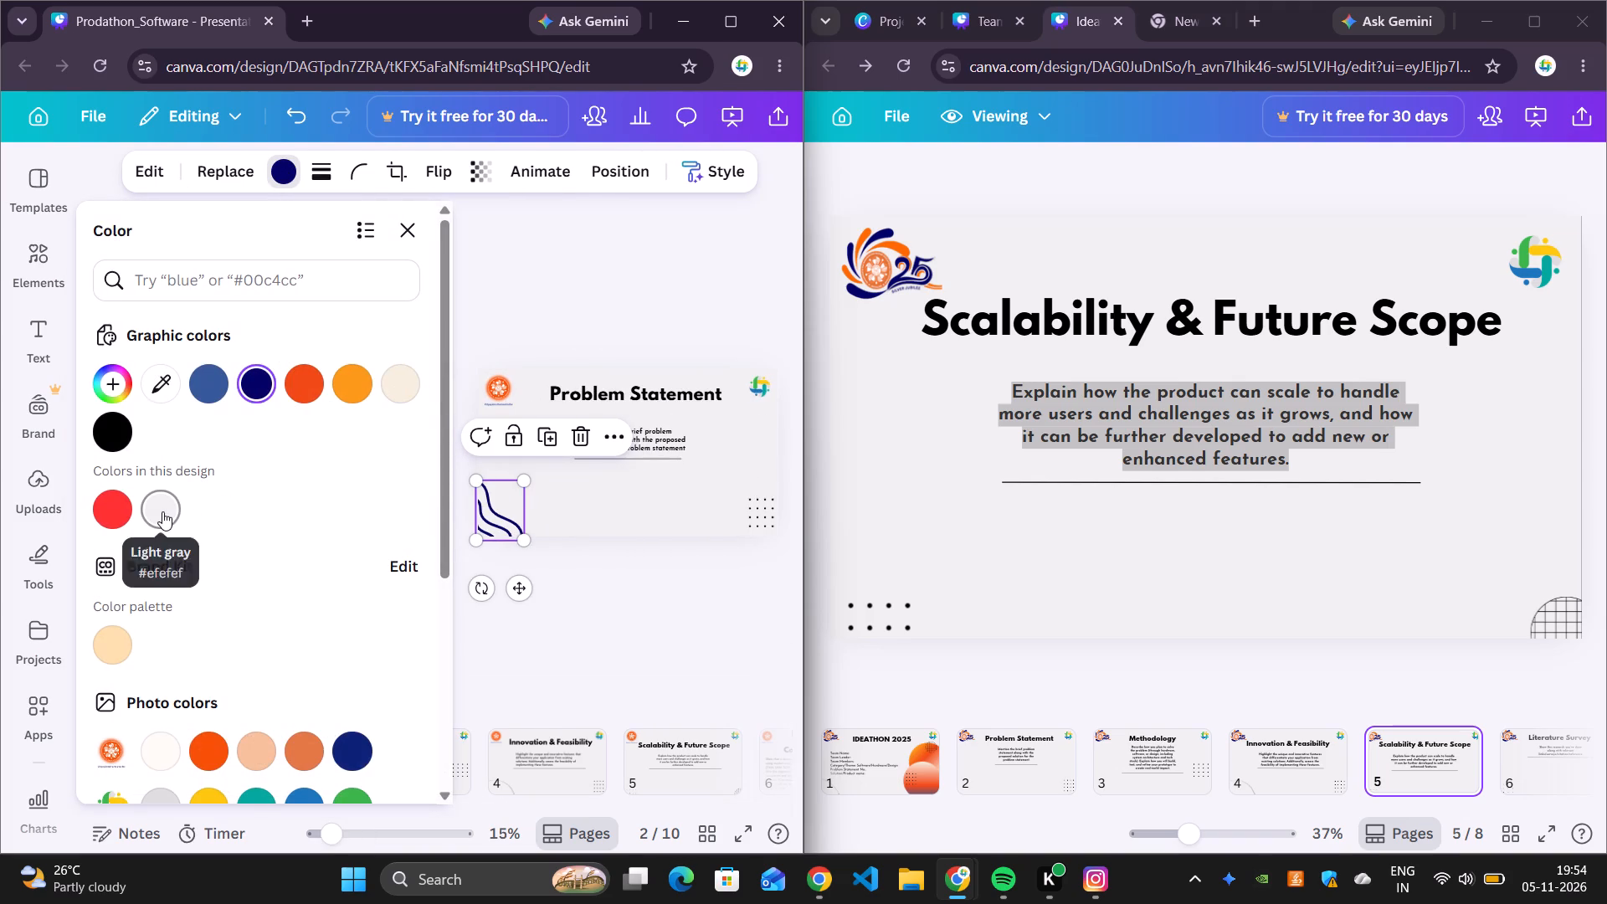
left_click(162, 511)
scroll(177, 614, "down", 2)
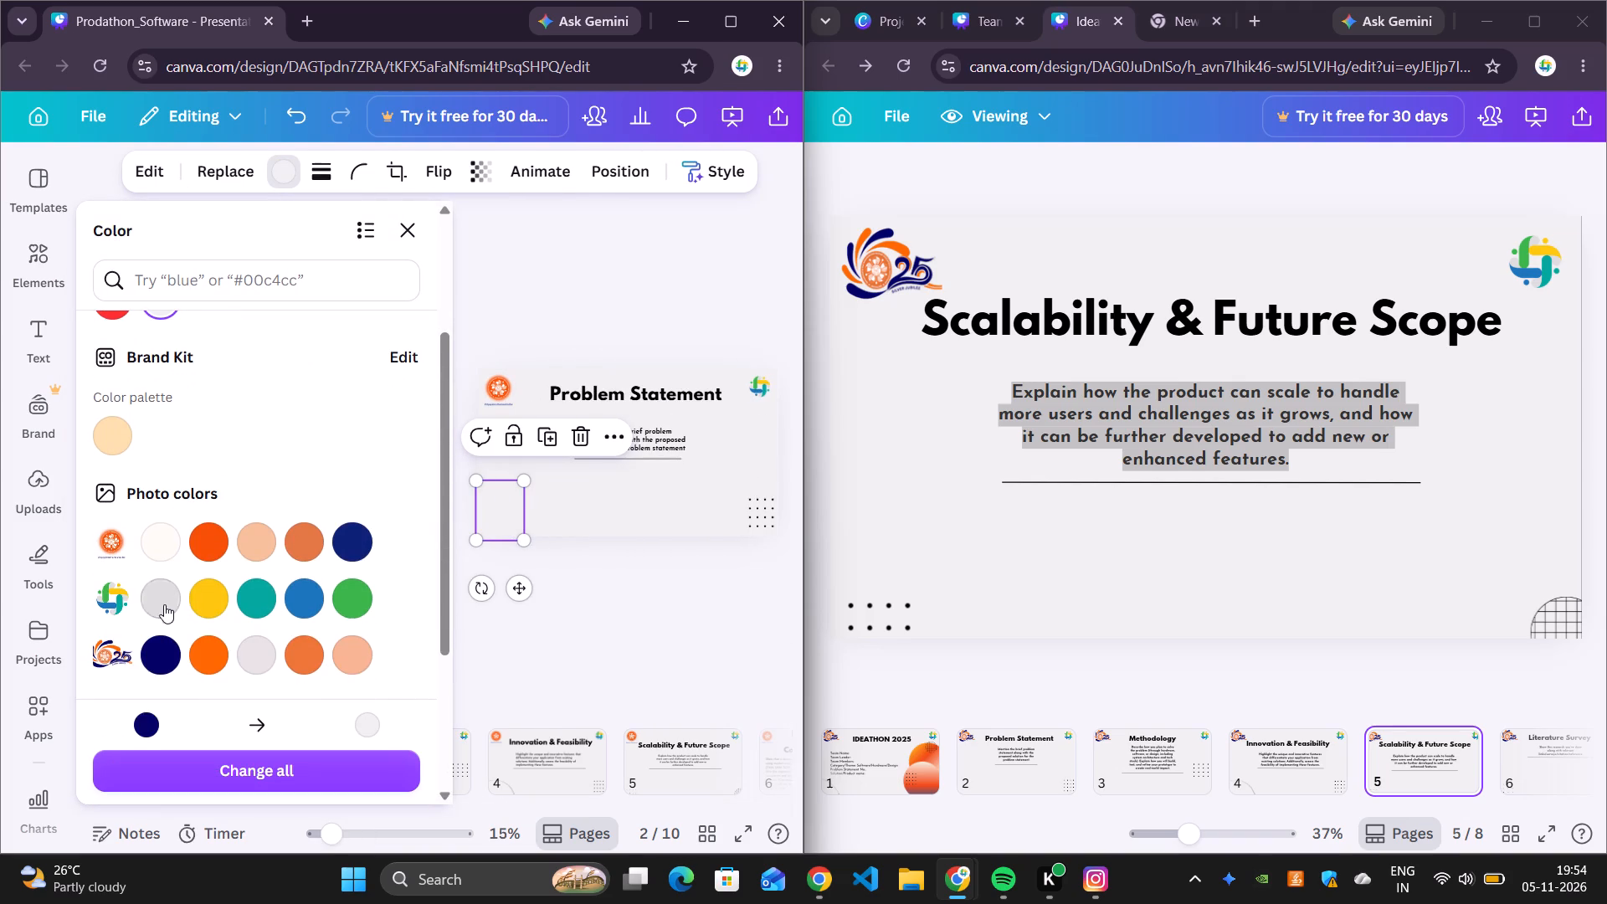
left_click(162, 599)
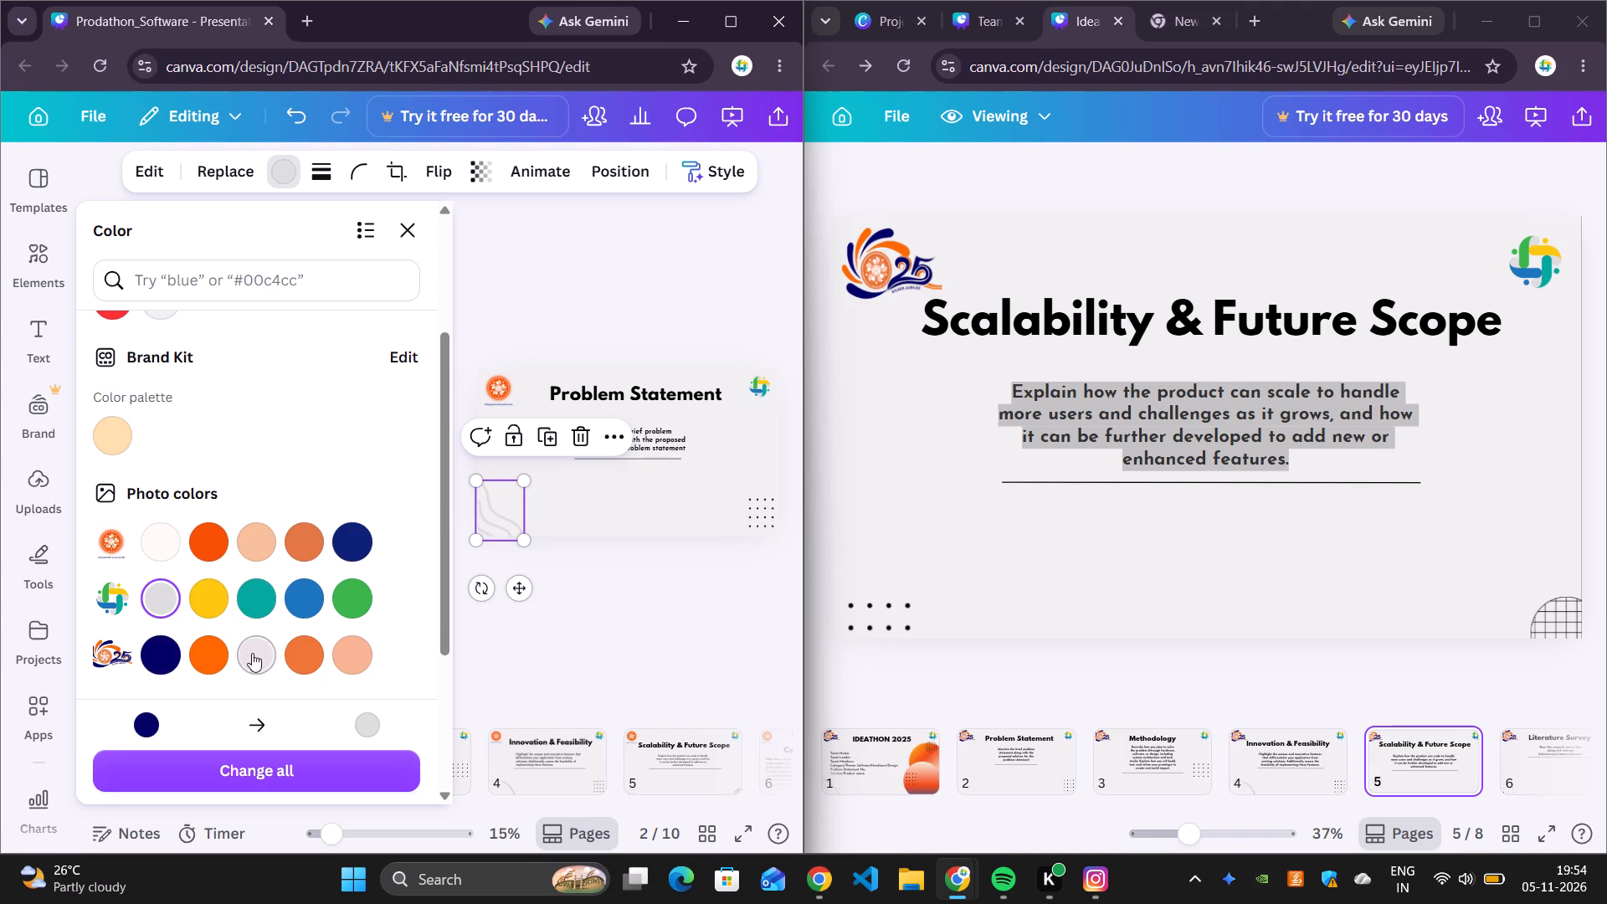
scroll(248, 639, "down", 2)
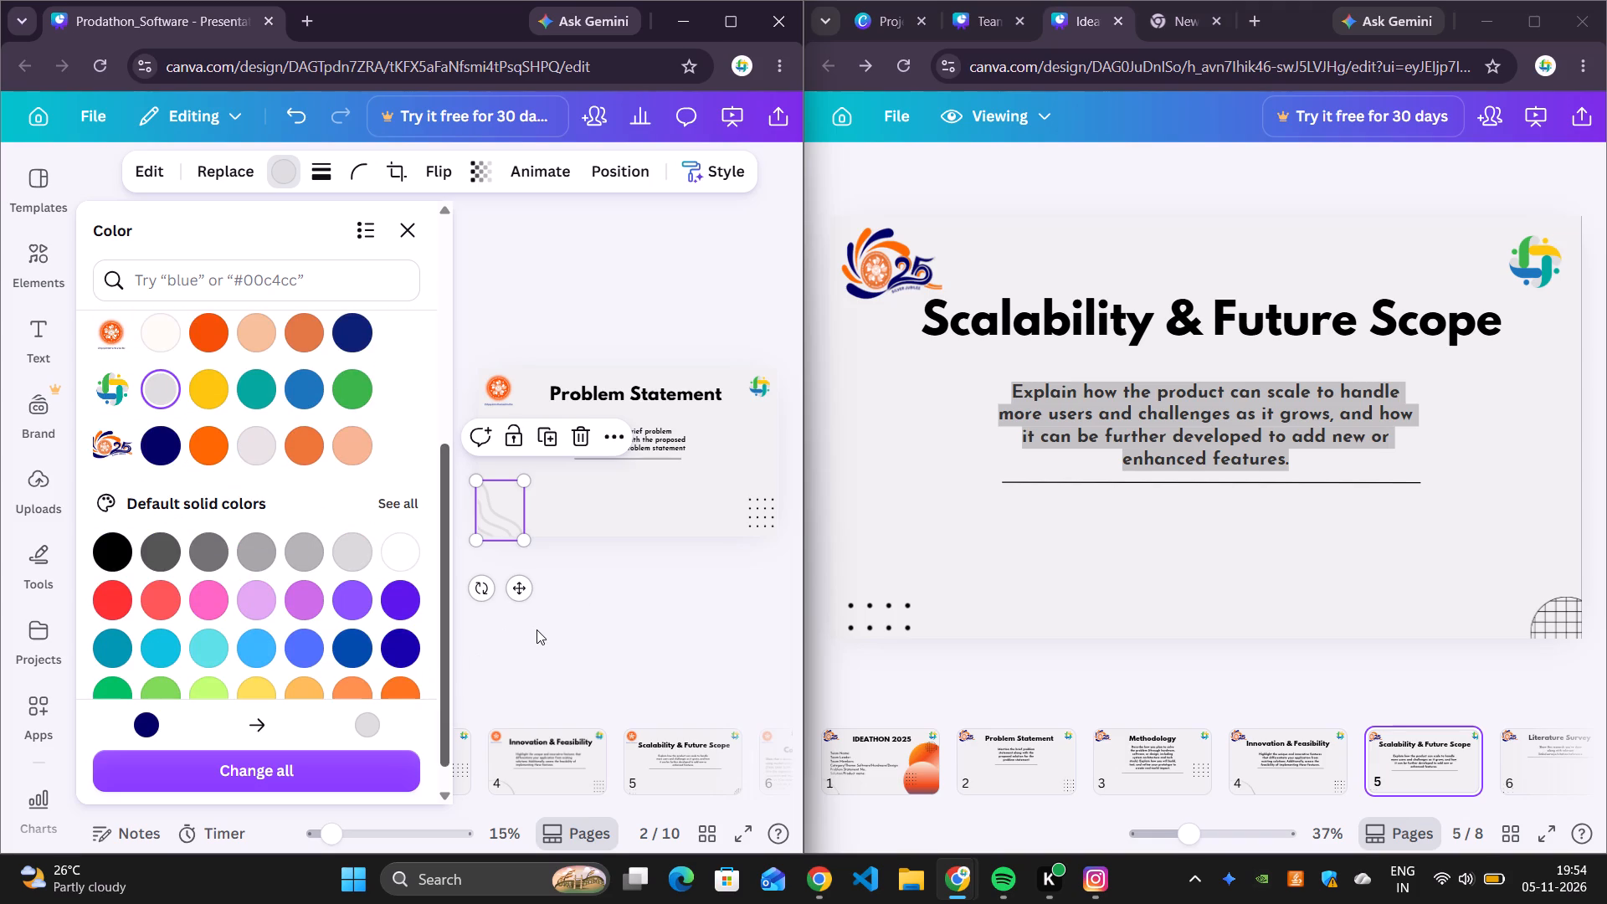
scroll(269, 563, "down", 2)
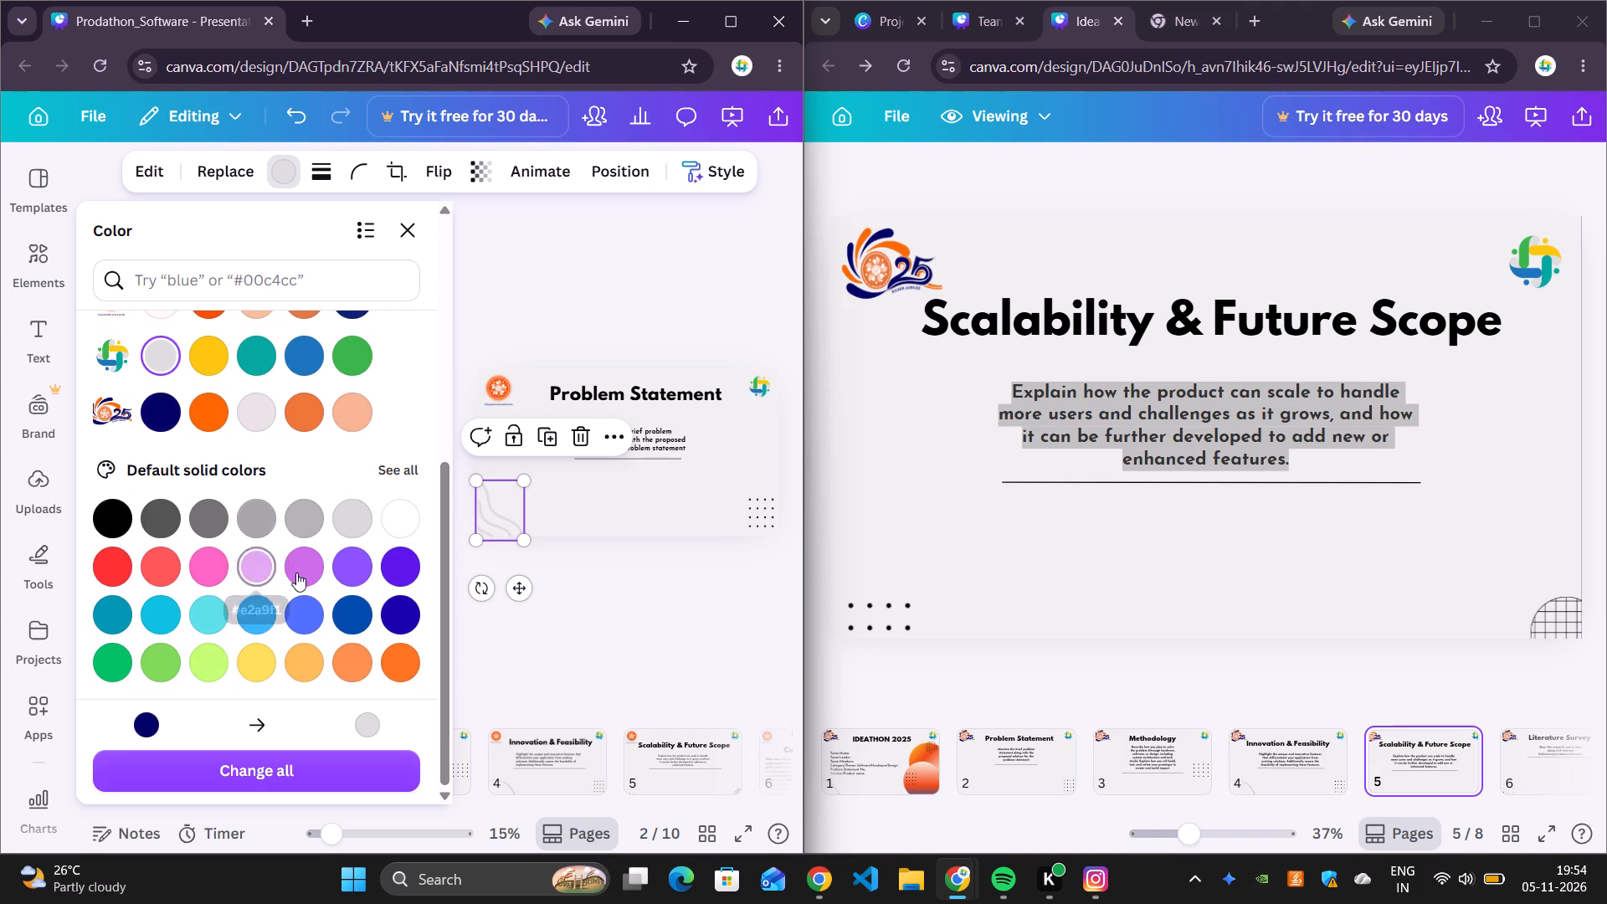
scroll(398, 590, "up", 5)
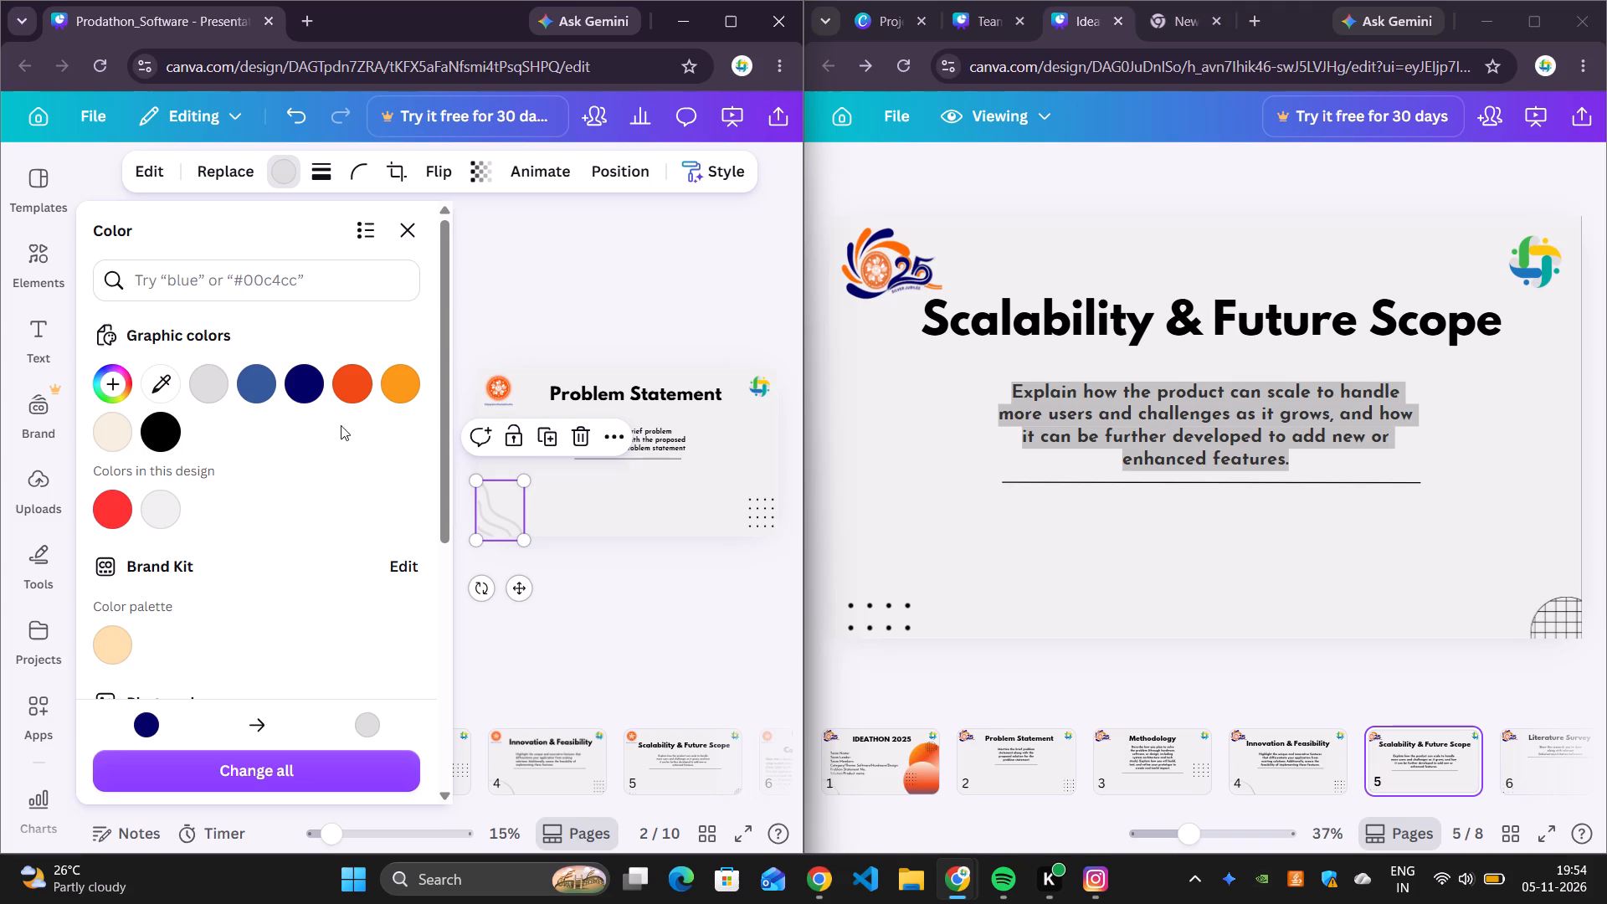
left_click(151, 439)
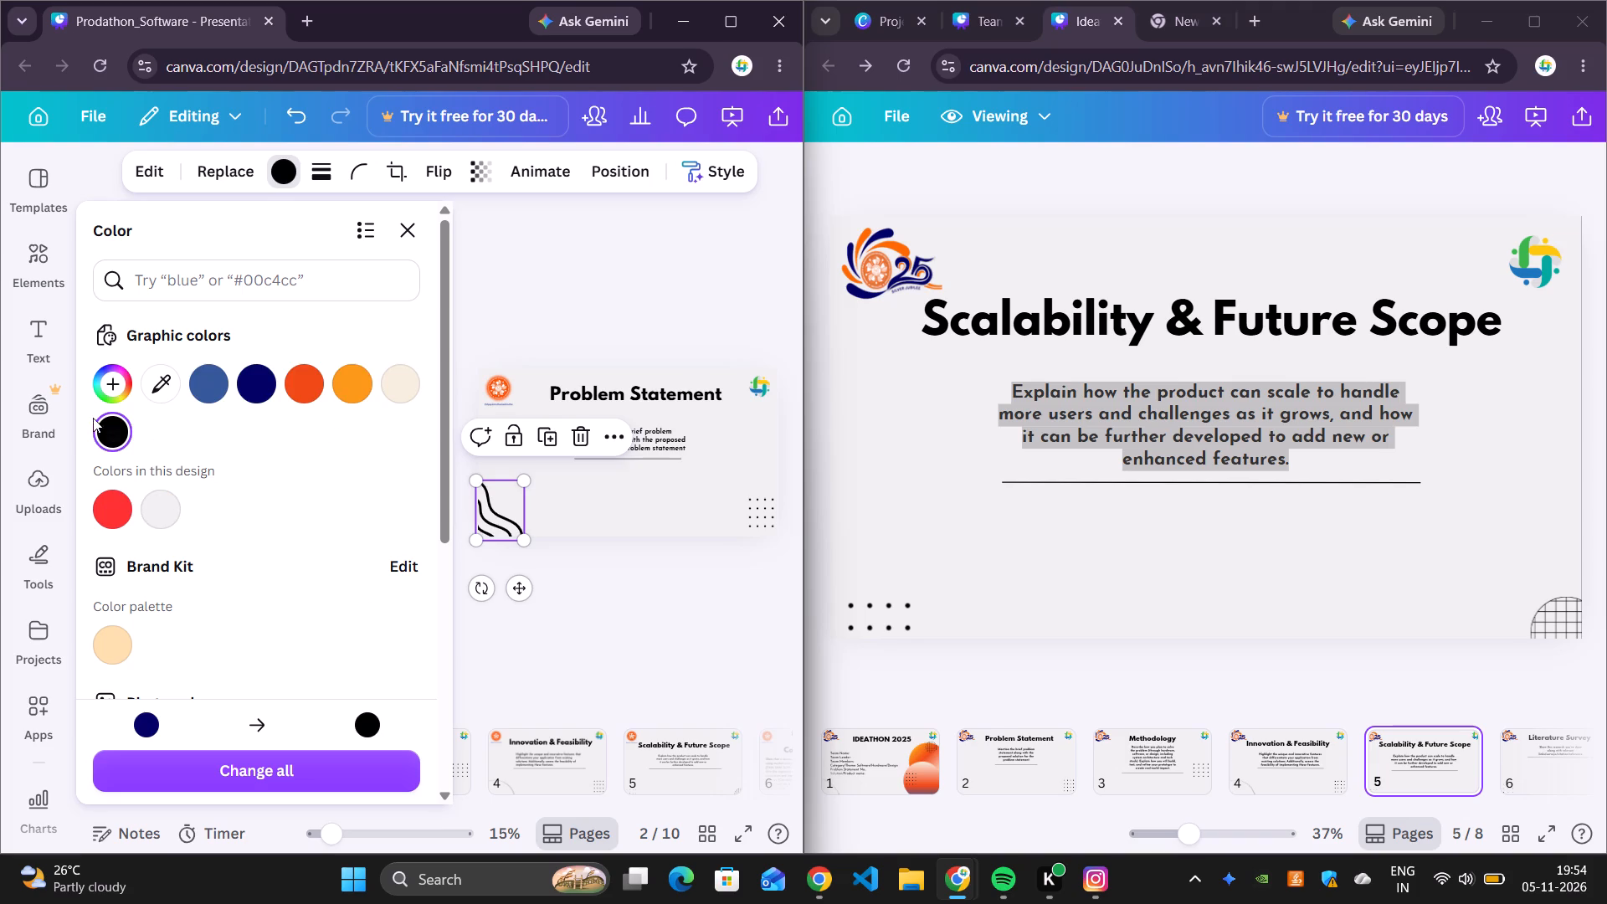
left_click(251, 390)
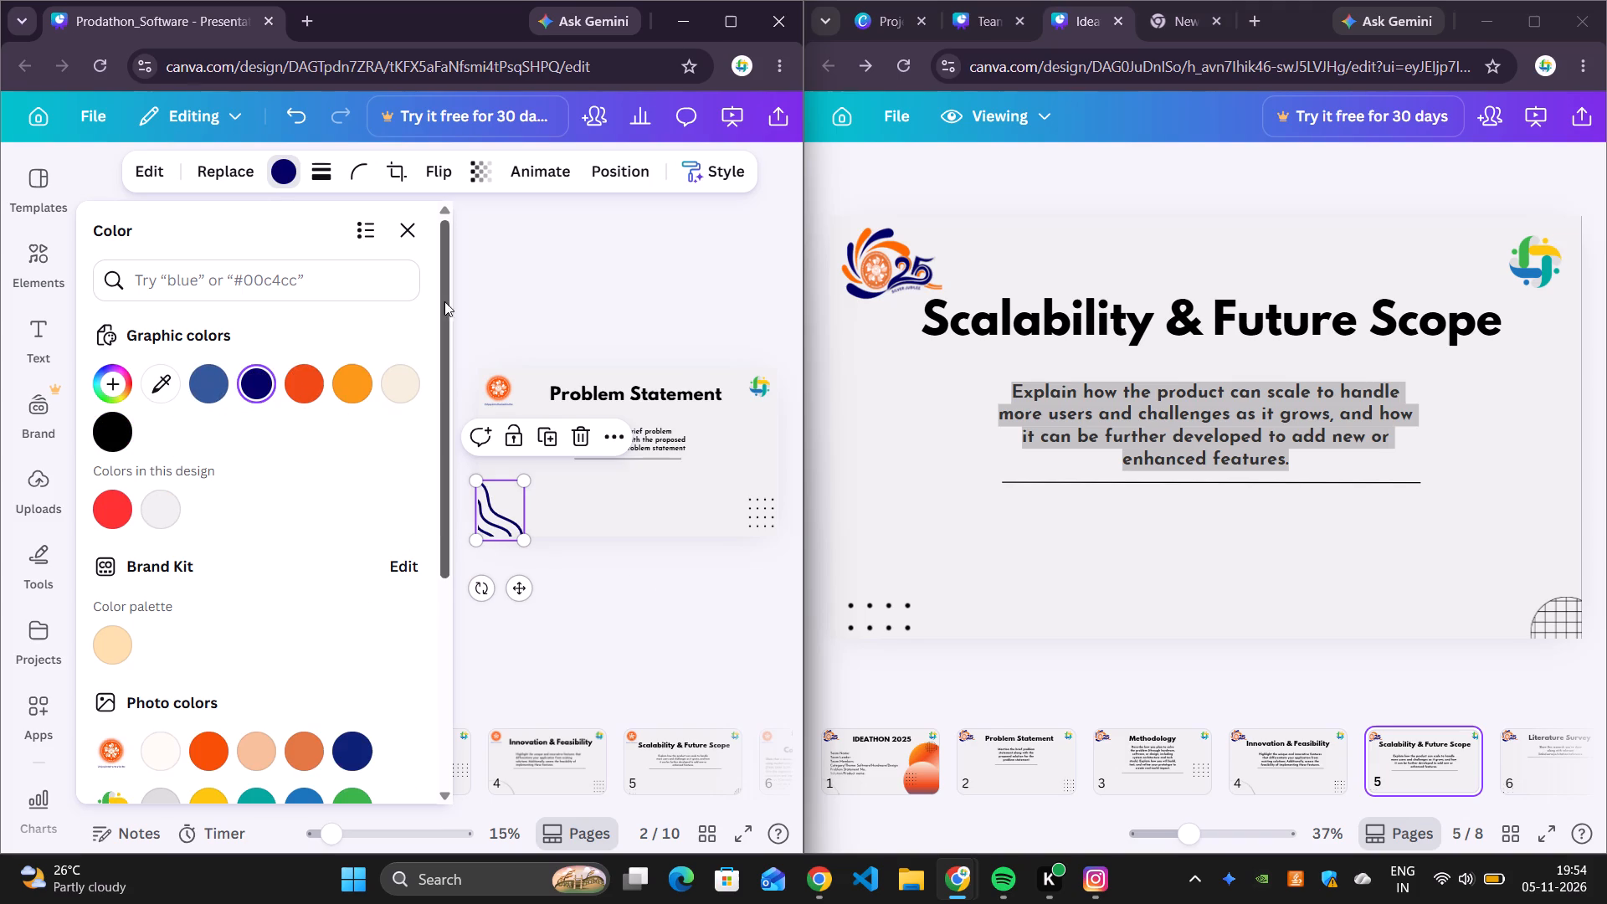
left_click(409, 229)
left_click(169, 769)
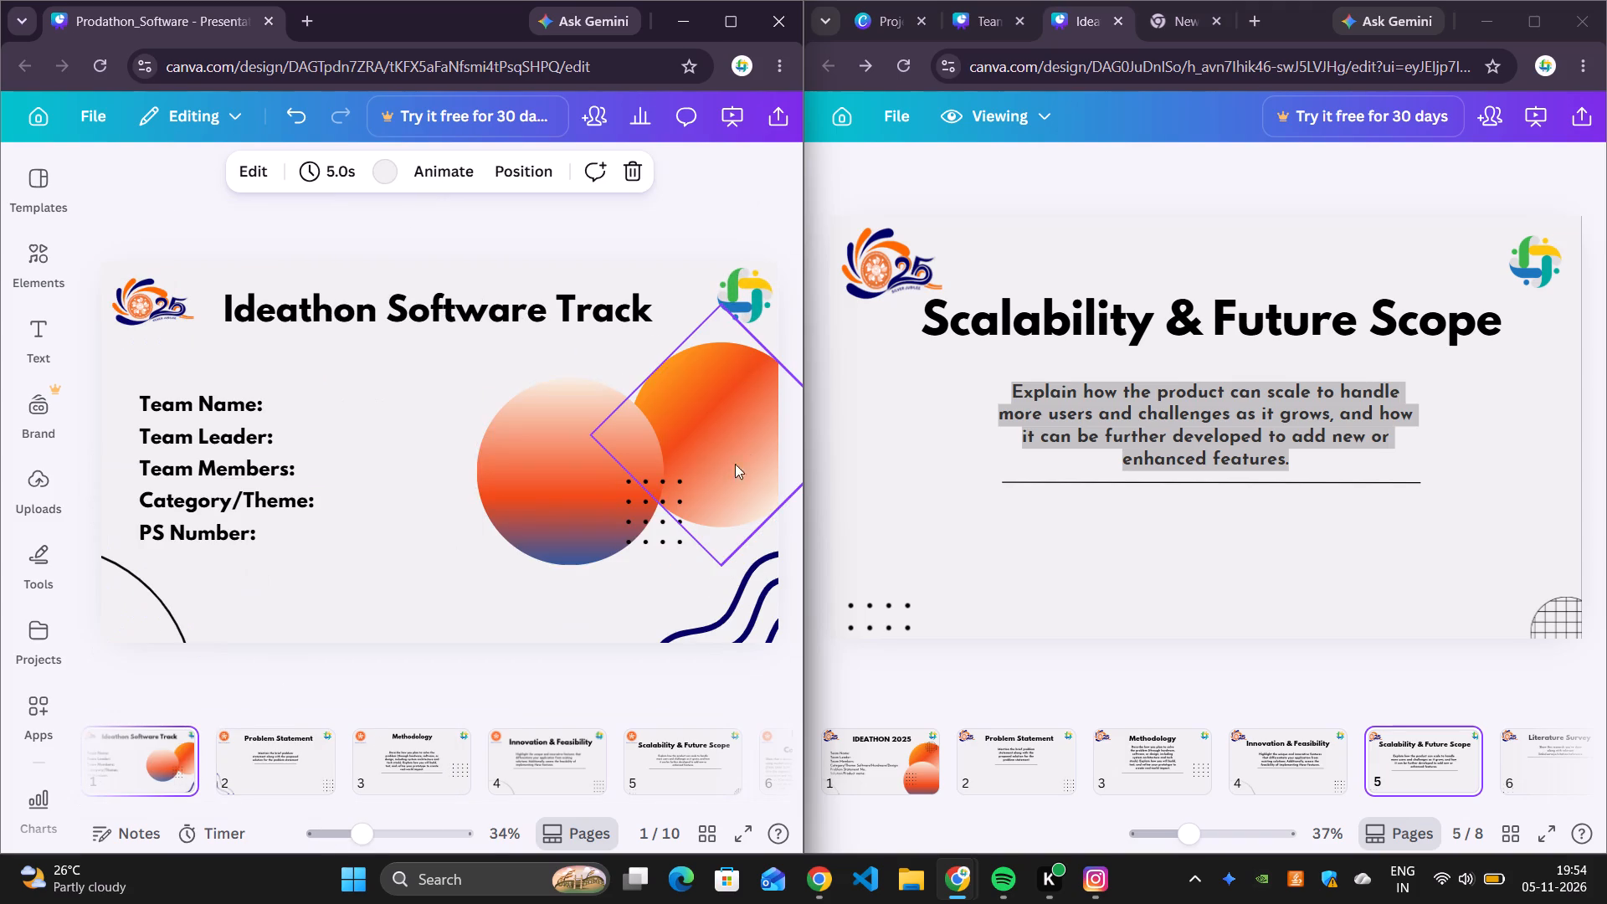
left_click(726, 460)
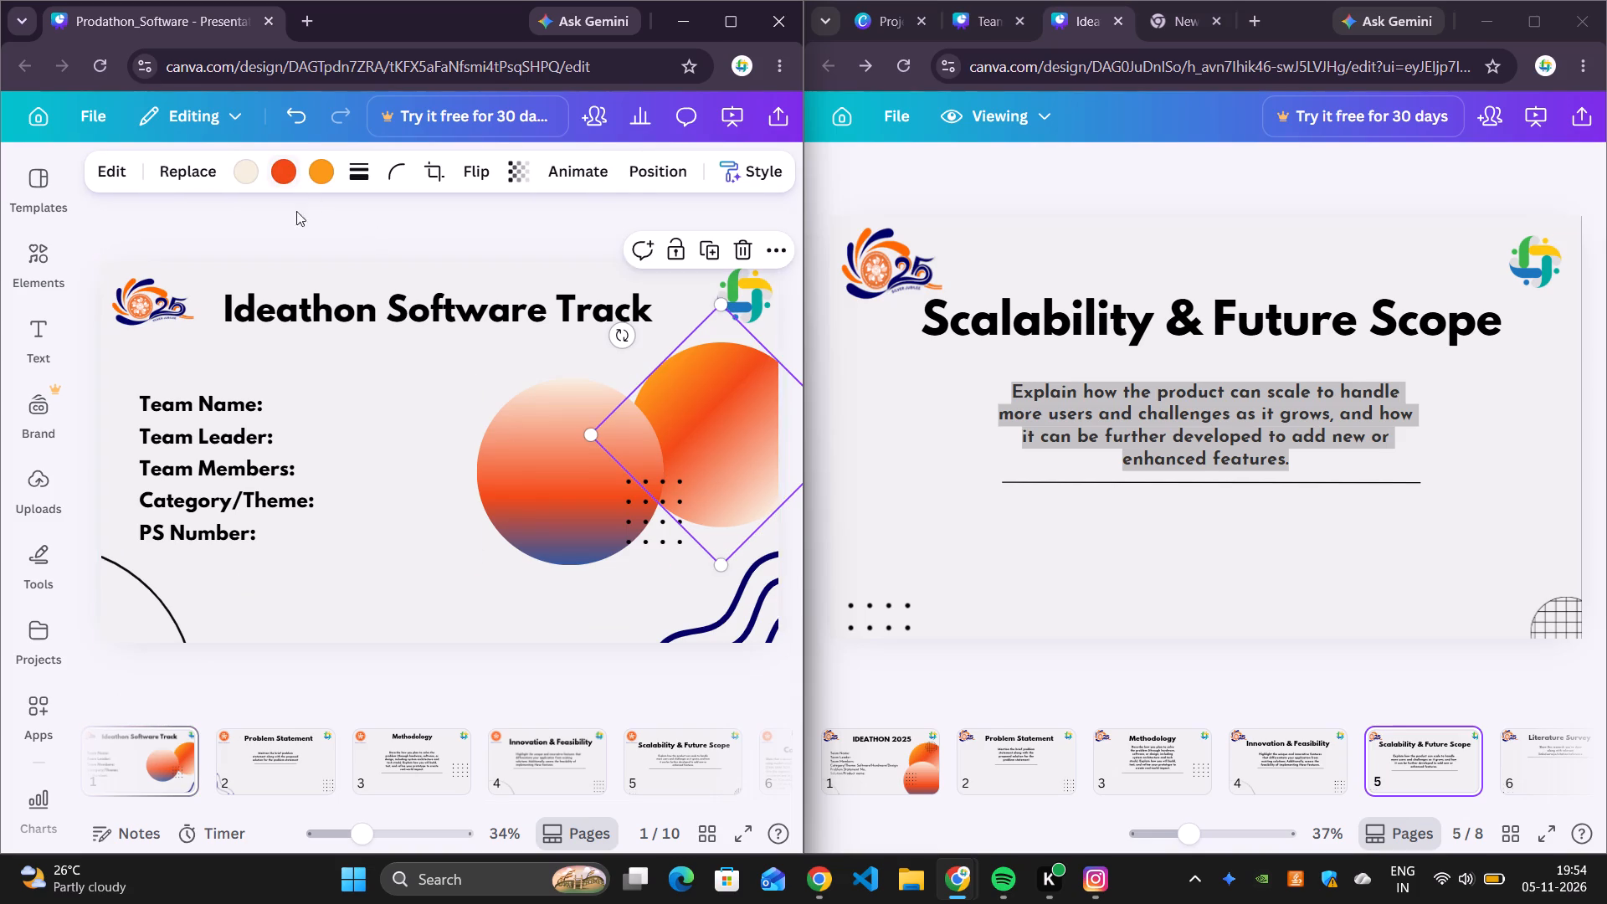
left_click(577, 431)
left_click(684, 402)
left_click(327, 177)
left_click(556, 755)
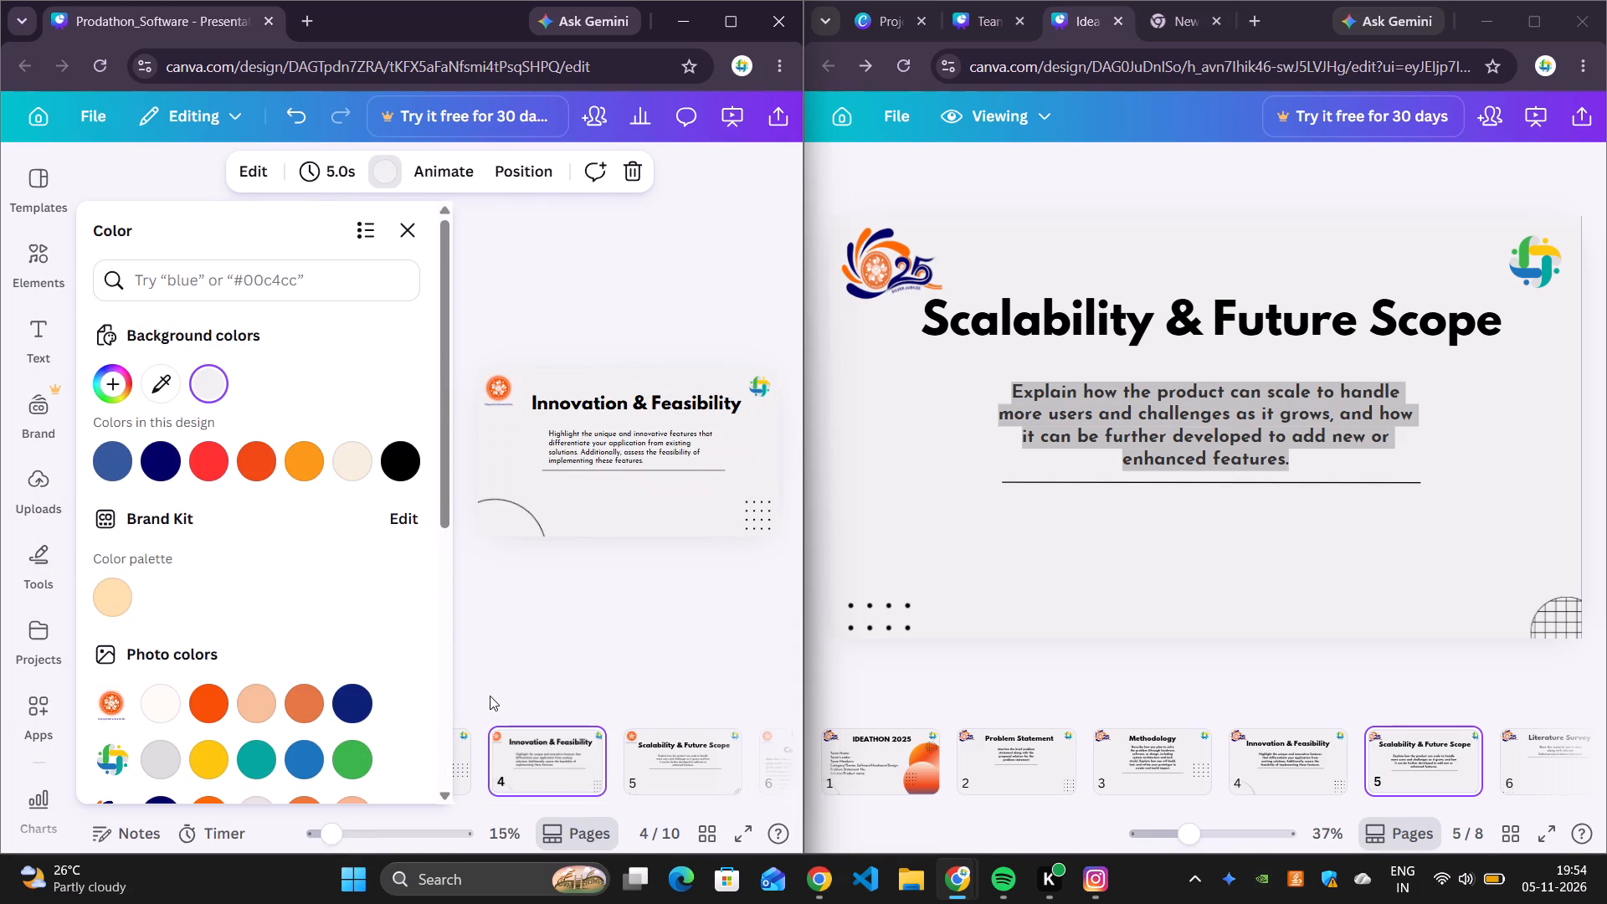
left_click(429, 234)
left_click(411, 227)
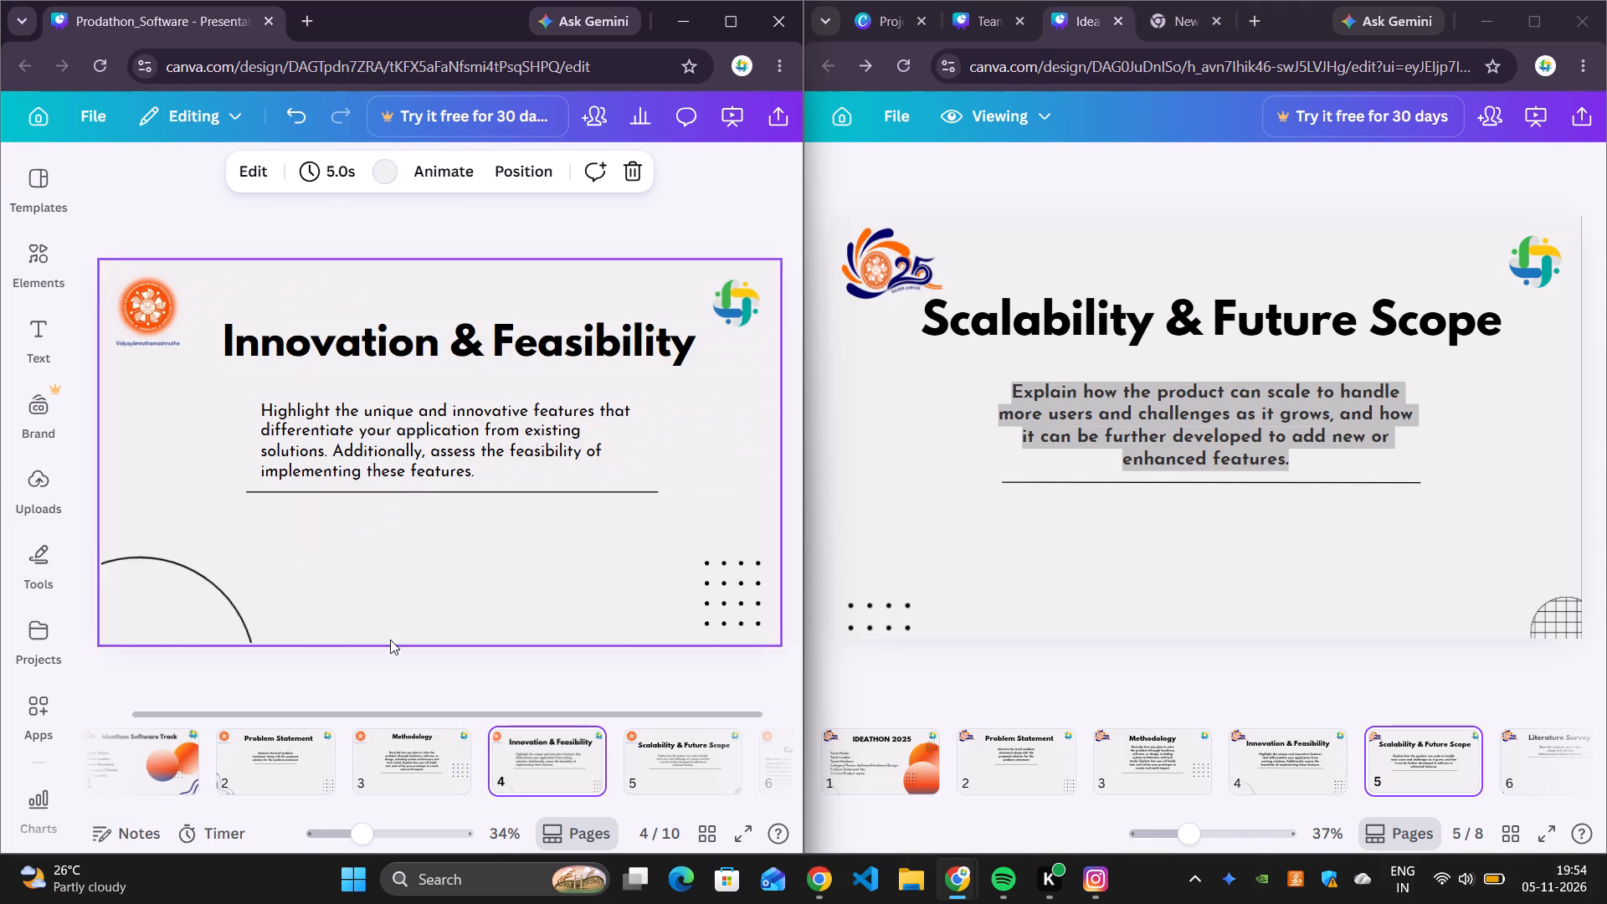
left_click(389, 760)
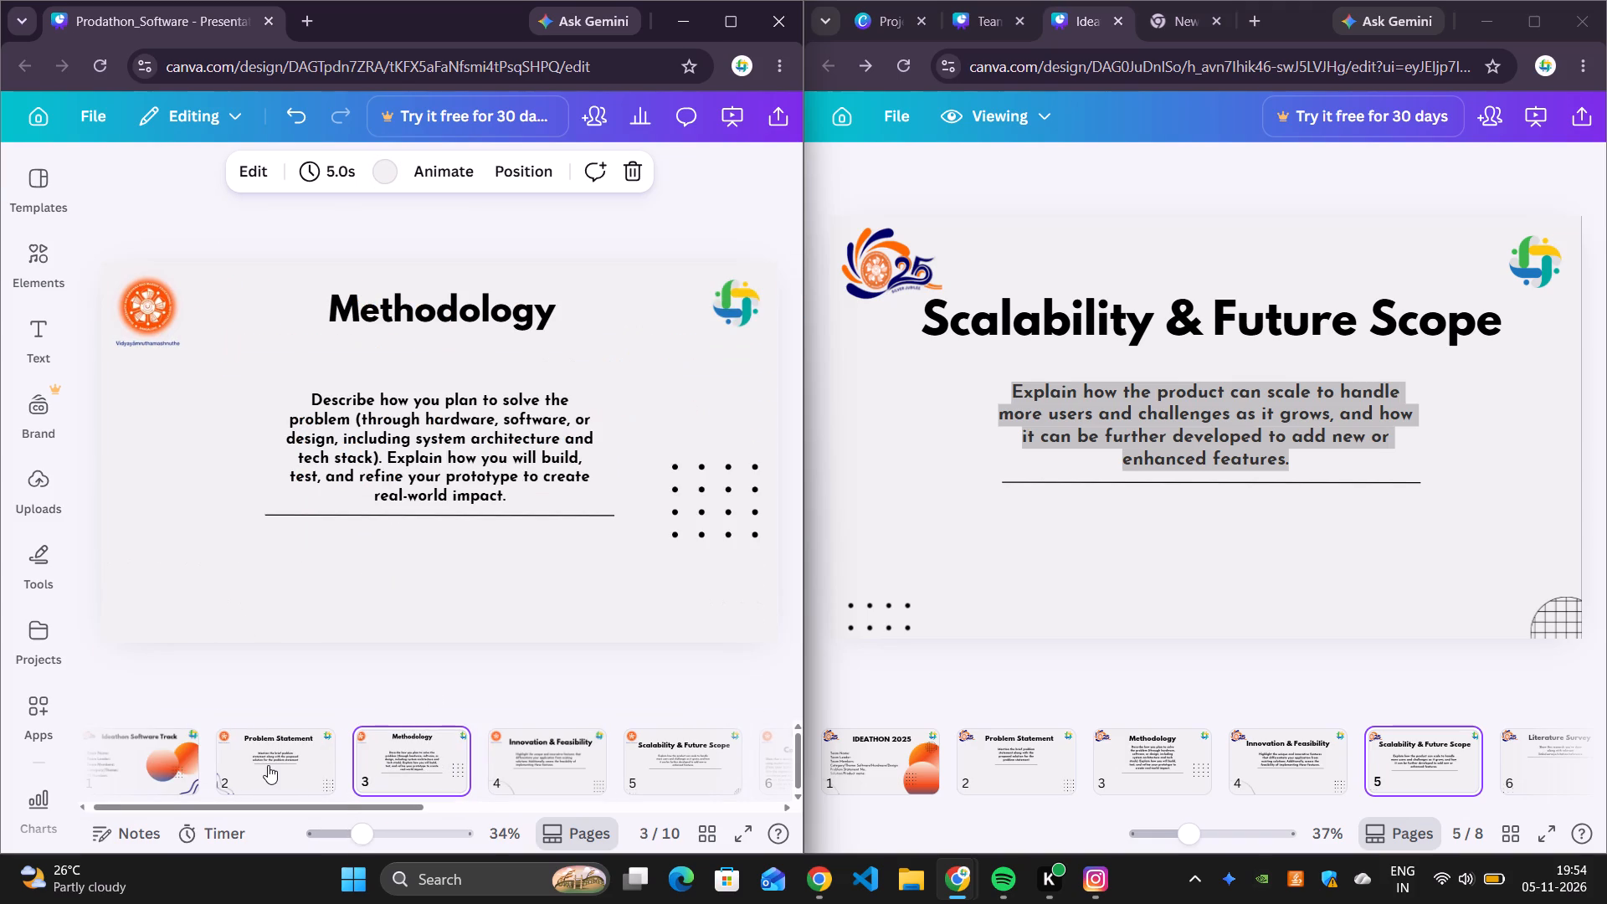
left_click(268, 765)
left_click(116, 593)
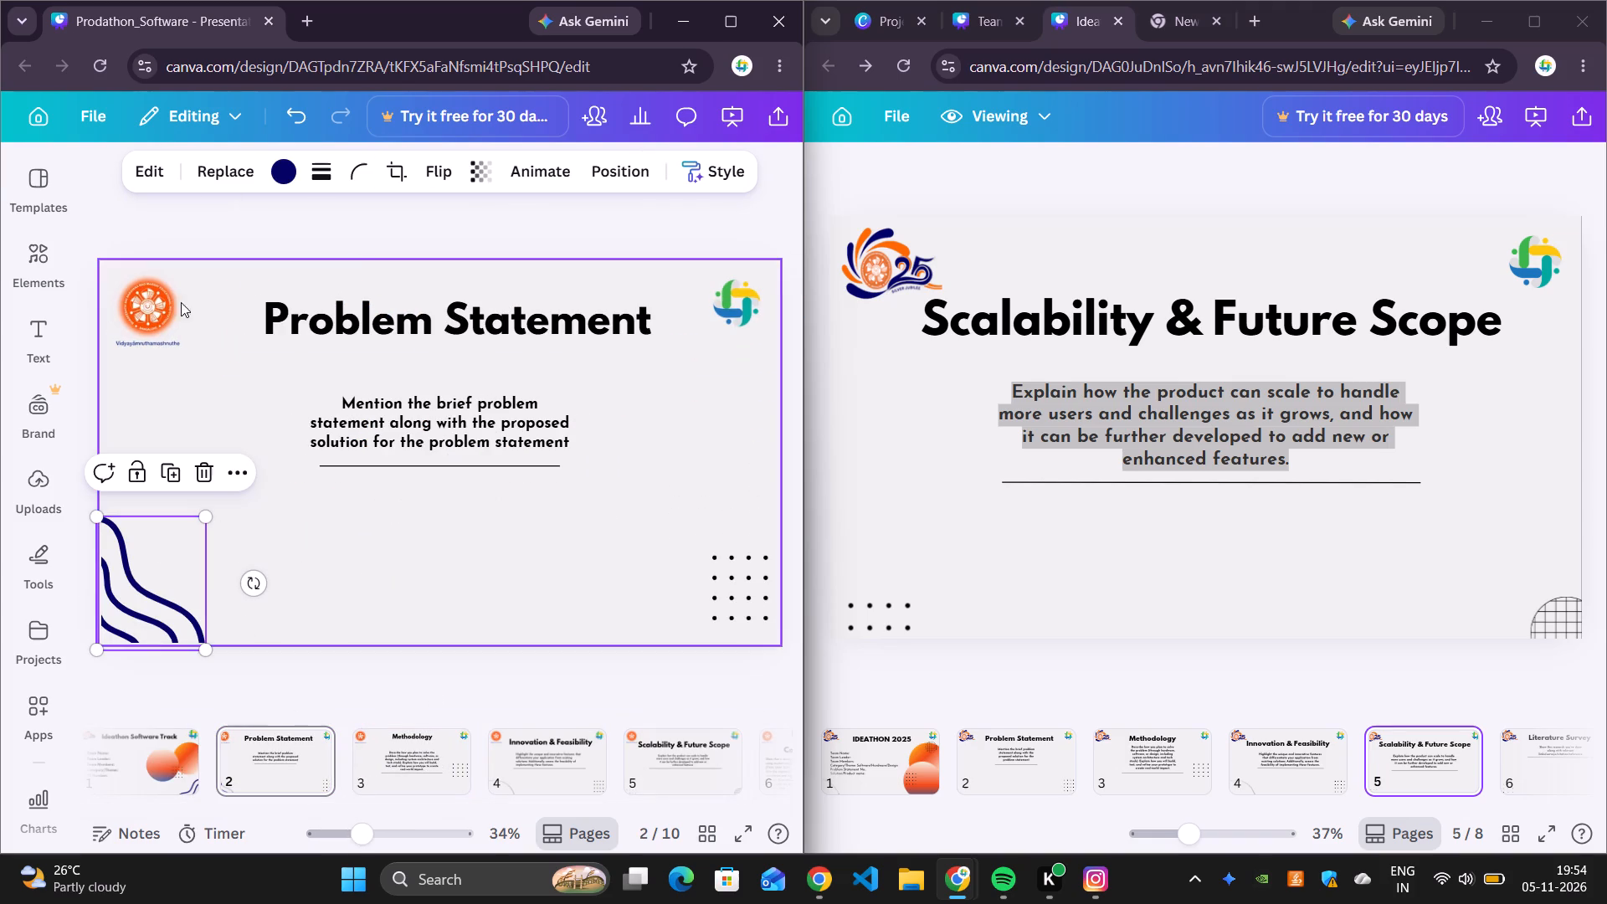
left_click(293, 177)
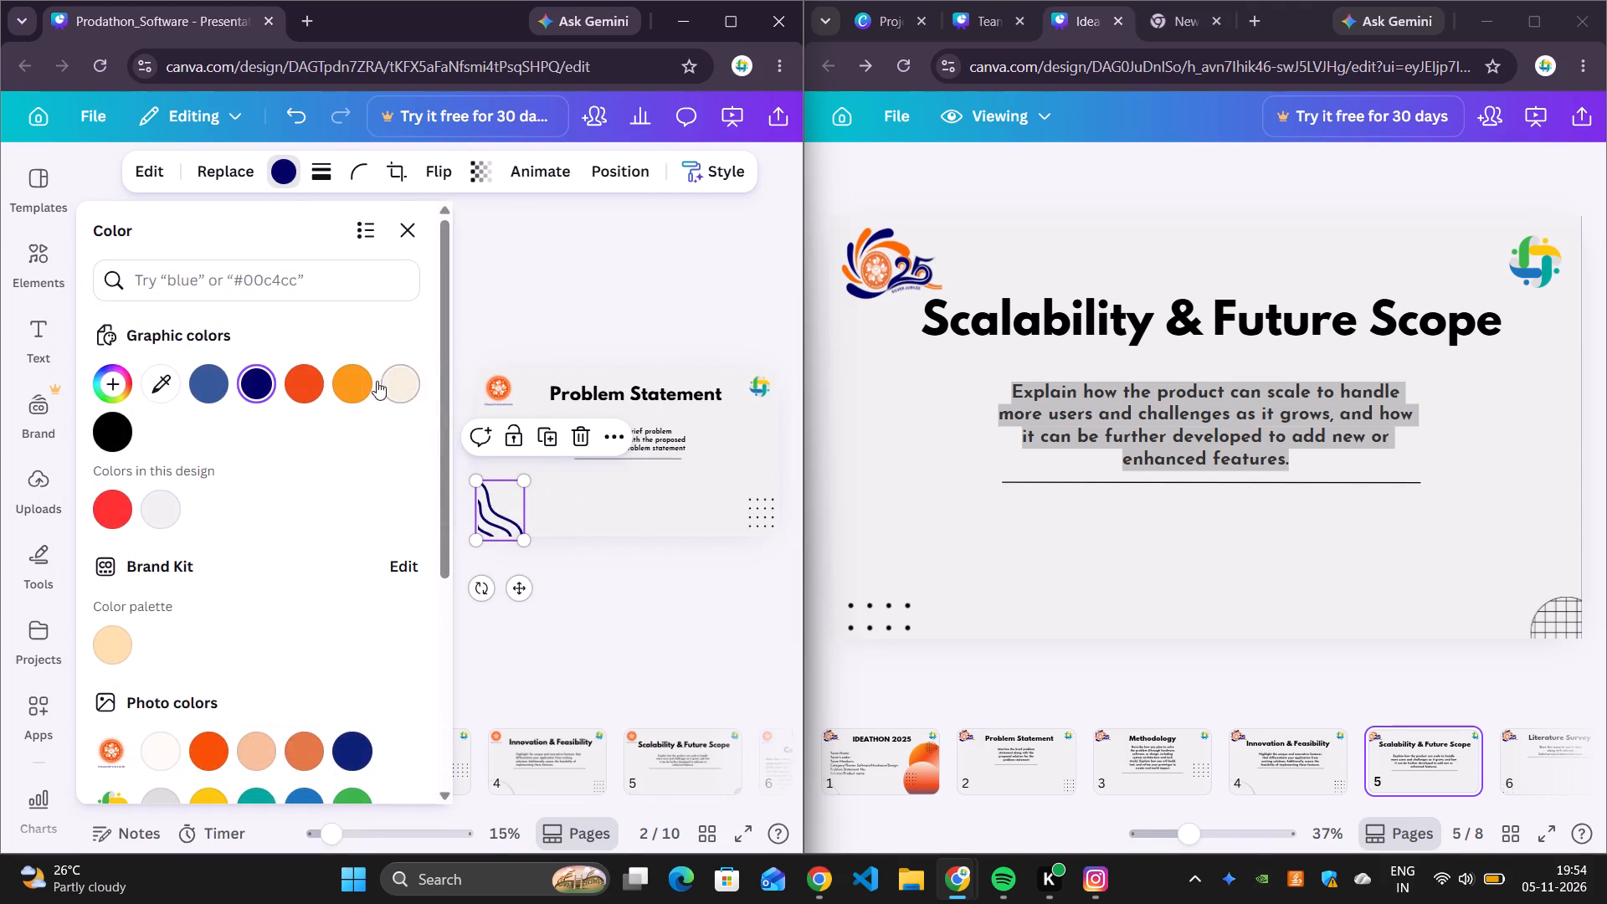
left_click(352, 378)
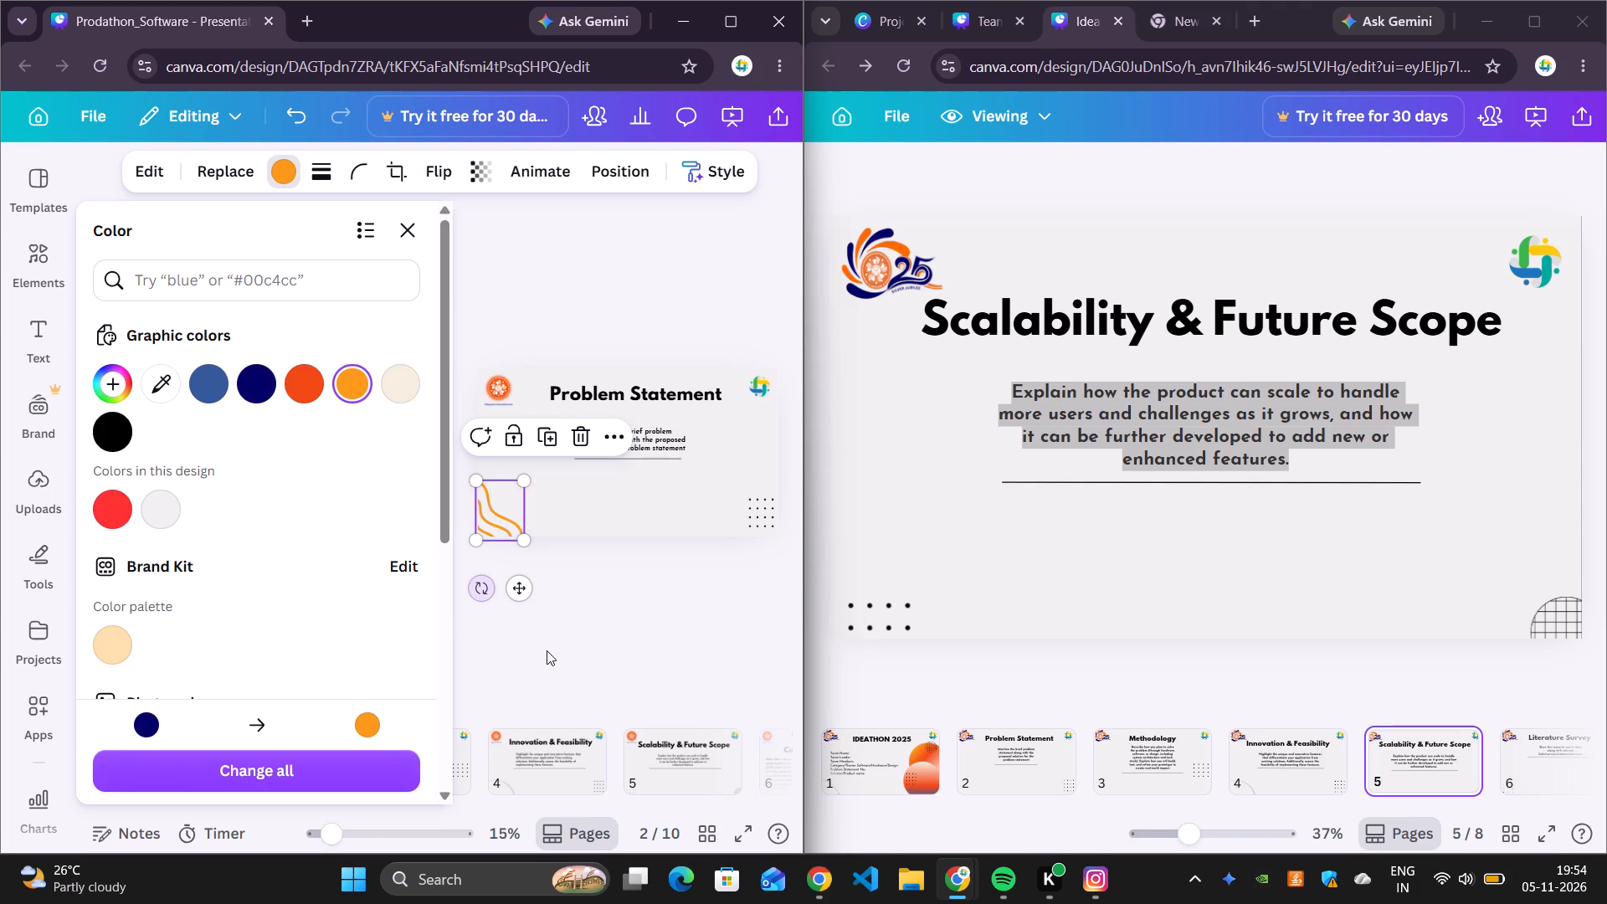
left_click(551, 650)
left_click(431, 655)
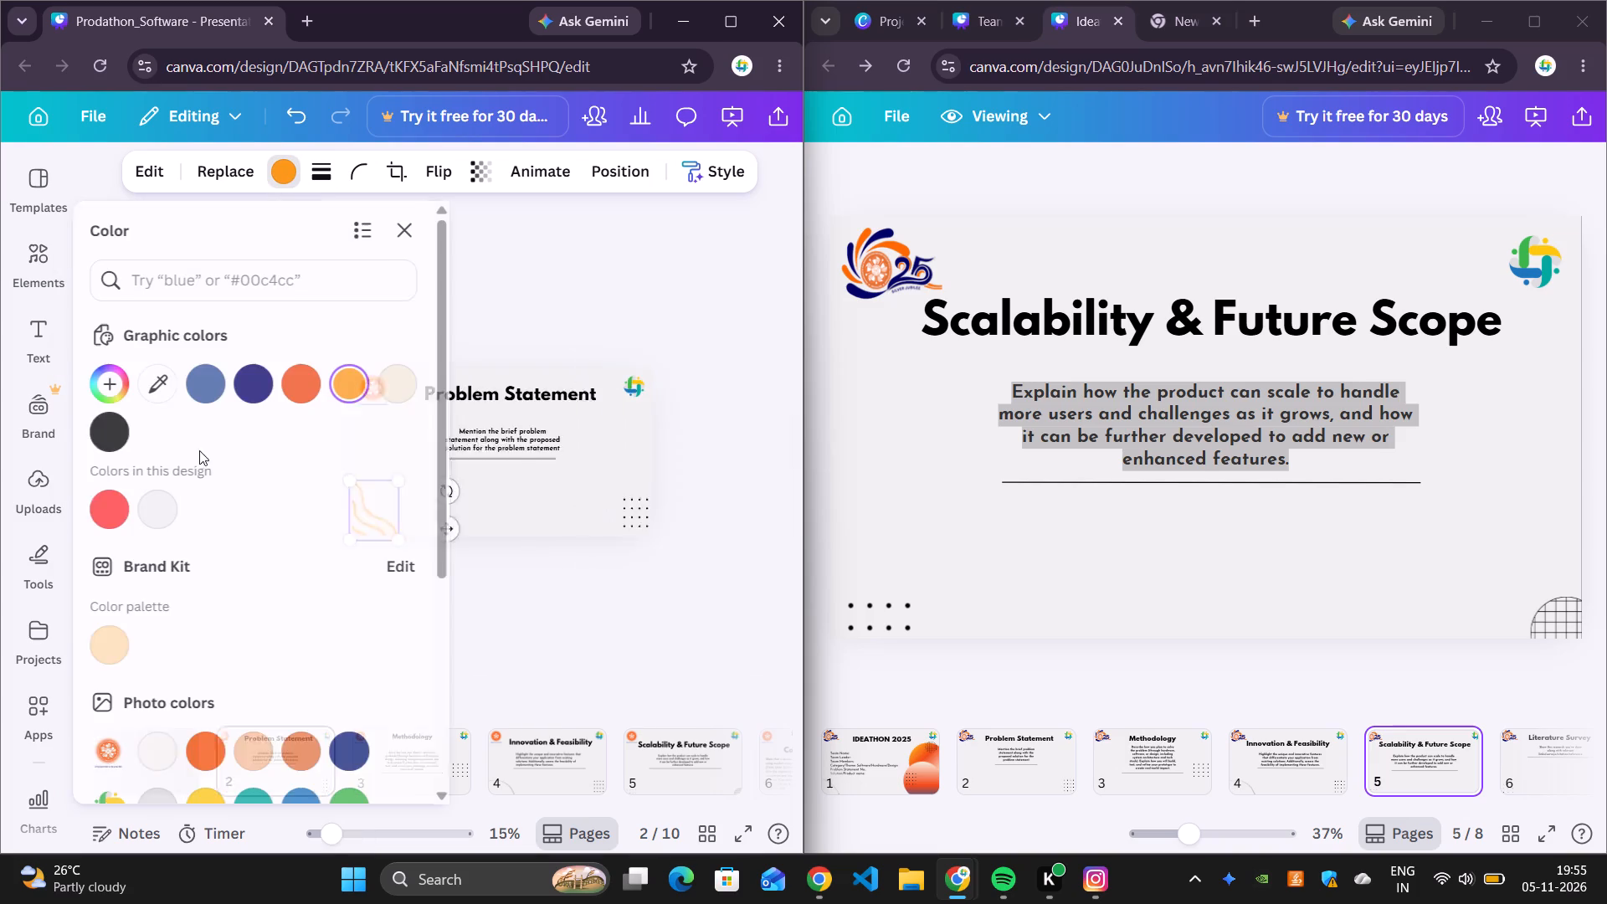
left_click(121, 429)
left_click(393, 229)
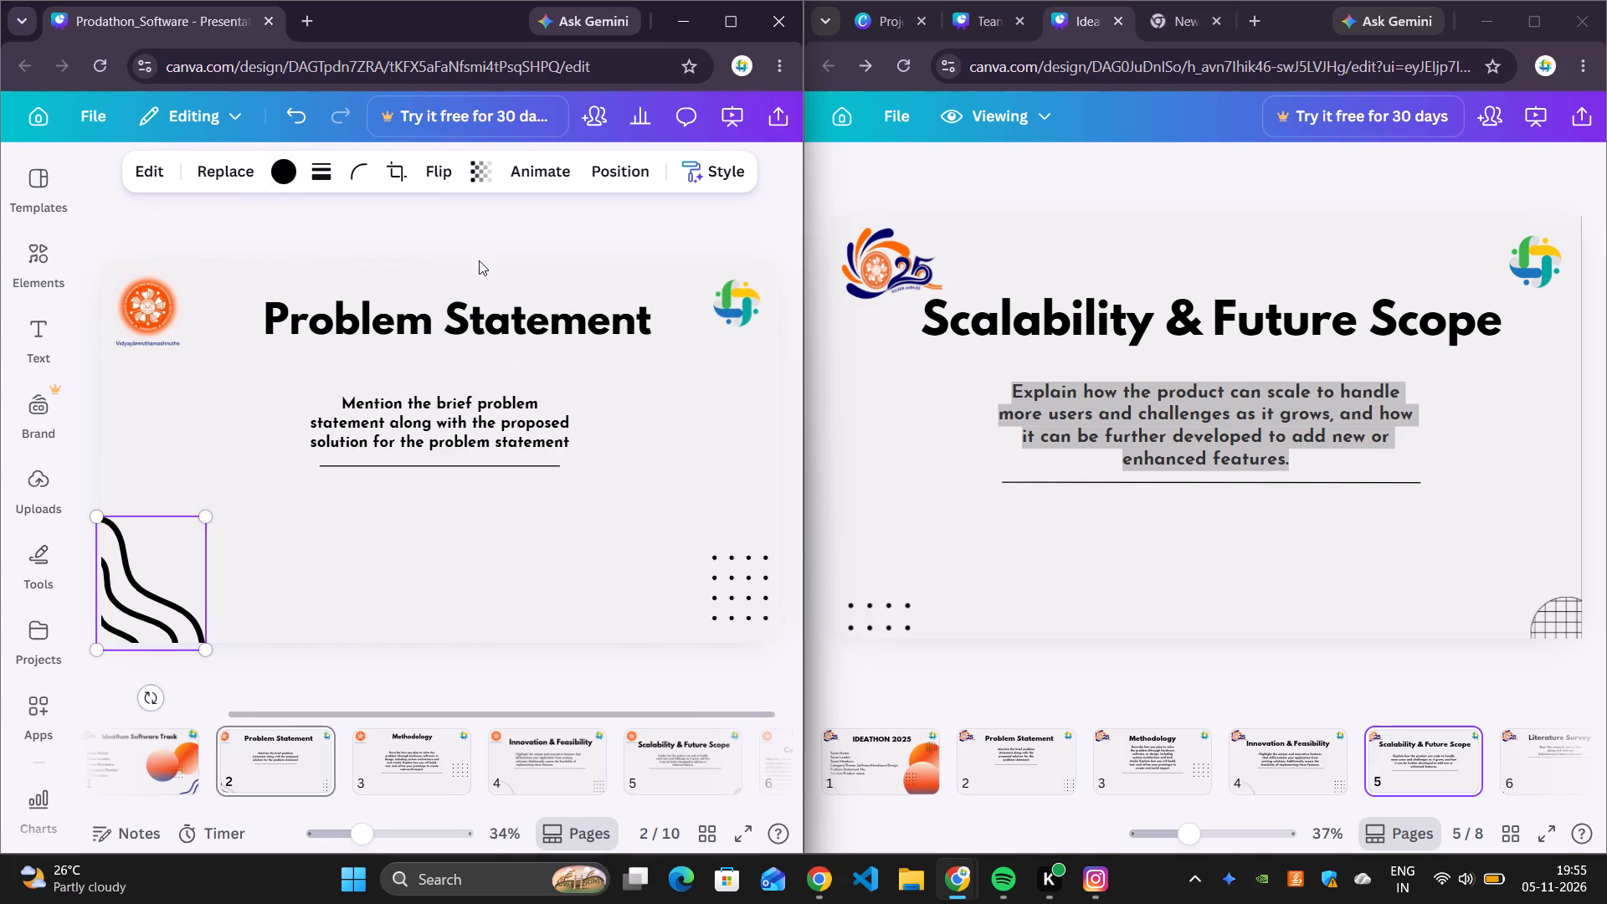
left_click(474, 239)
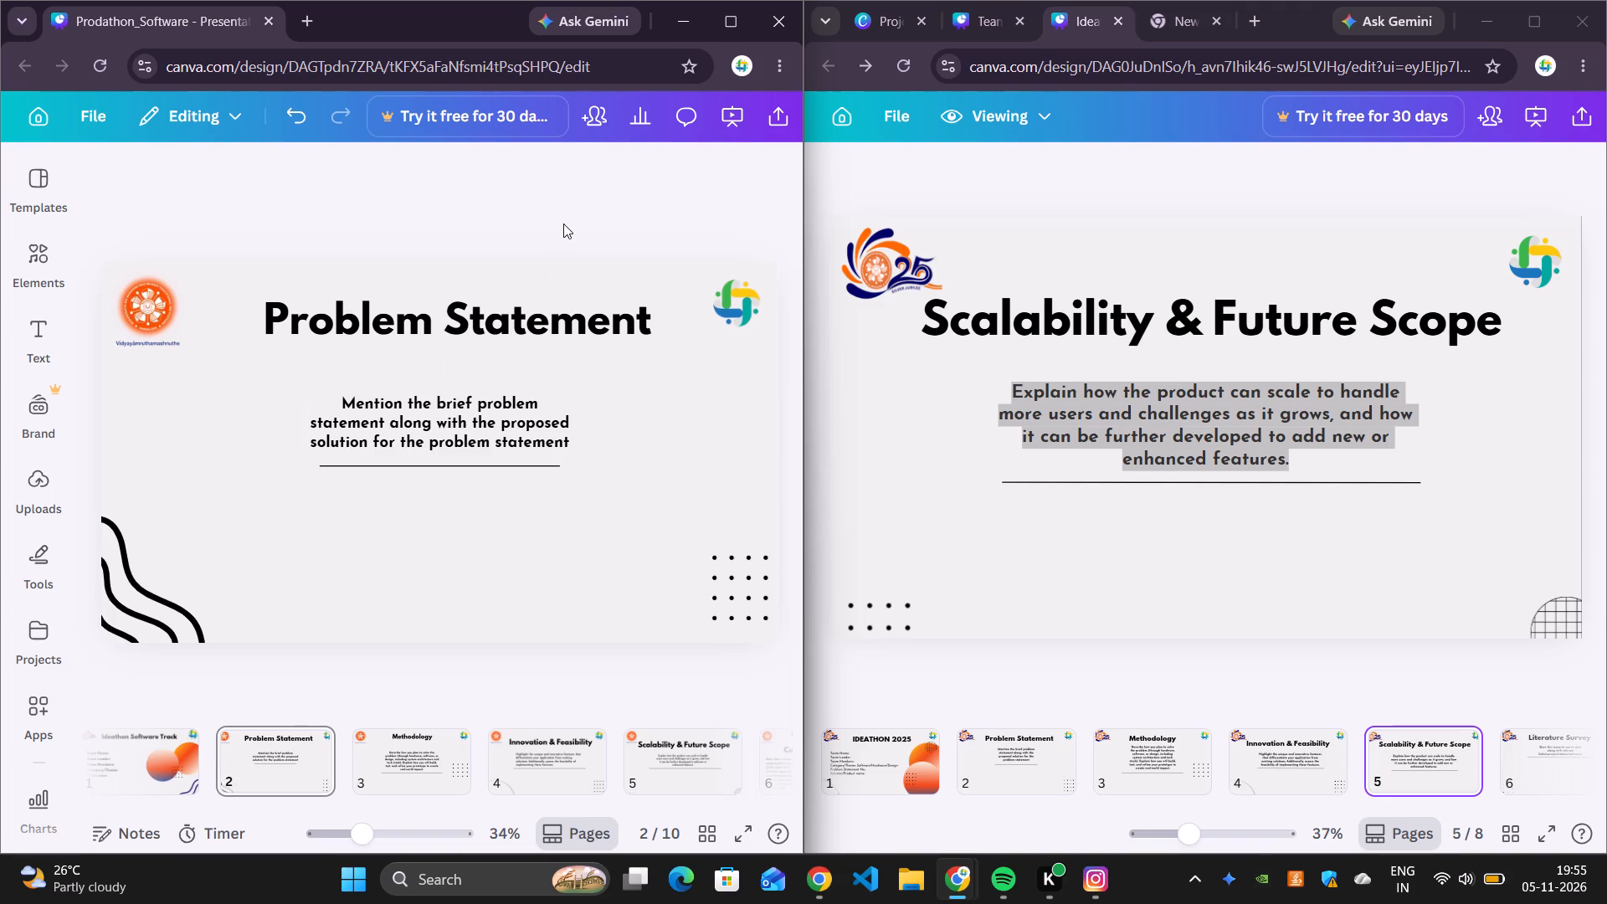
Move the dot grid on the Methodology slide straight down, closer to the slide's bottom edge.
left_click(422, 753)
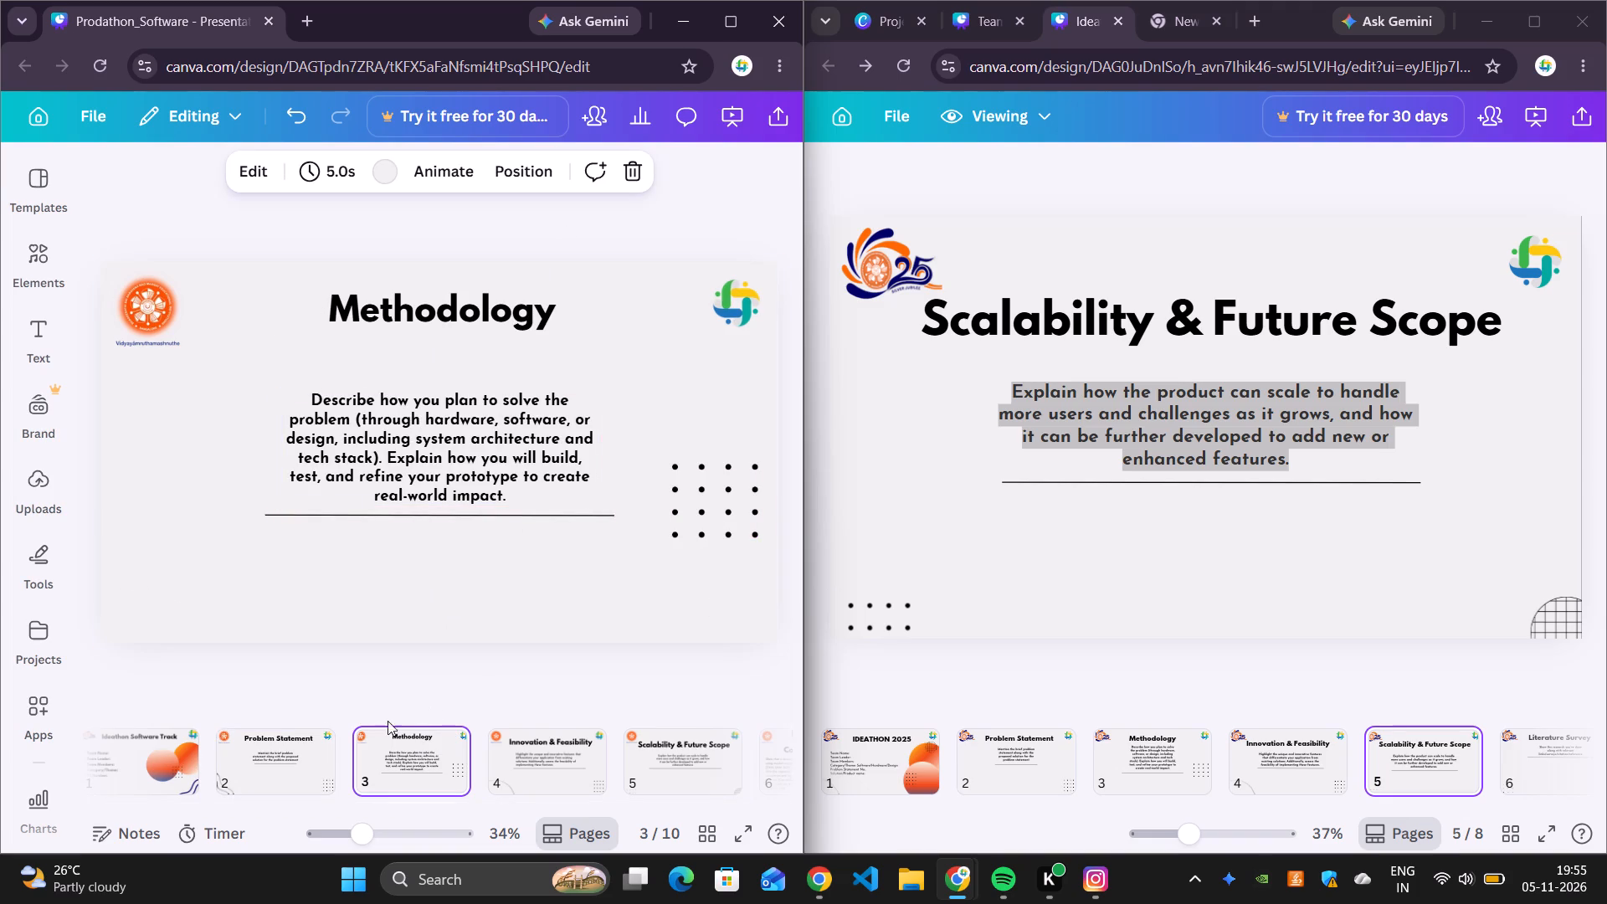
left_click(307, 776)
left_click_drag(380, 763, 462, 700)
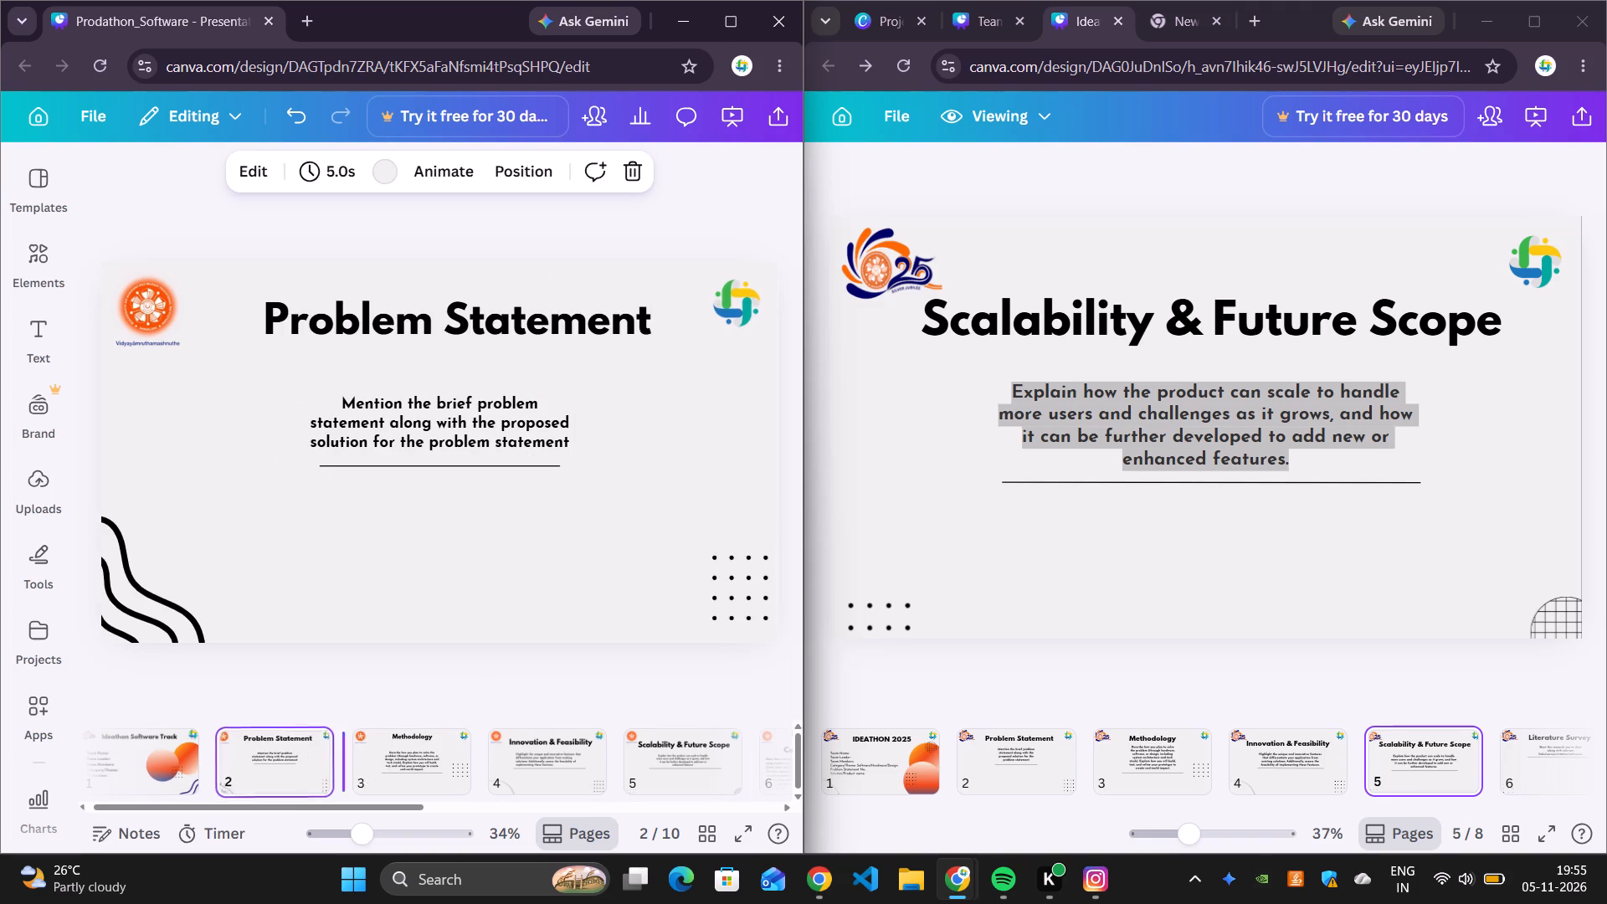
left_click_drag(462, 700, 551, 647)
left_click_drag(733, 528, 733, 590)
left_click(627, 680)
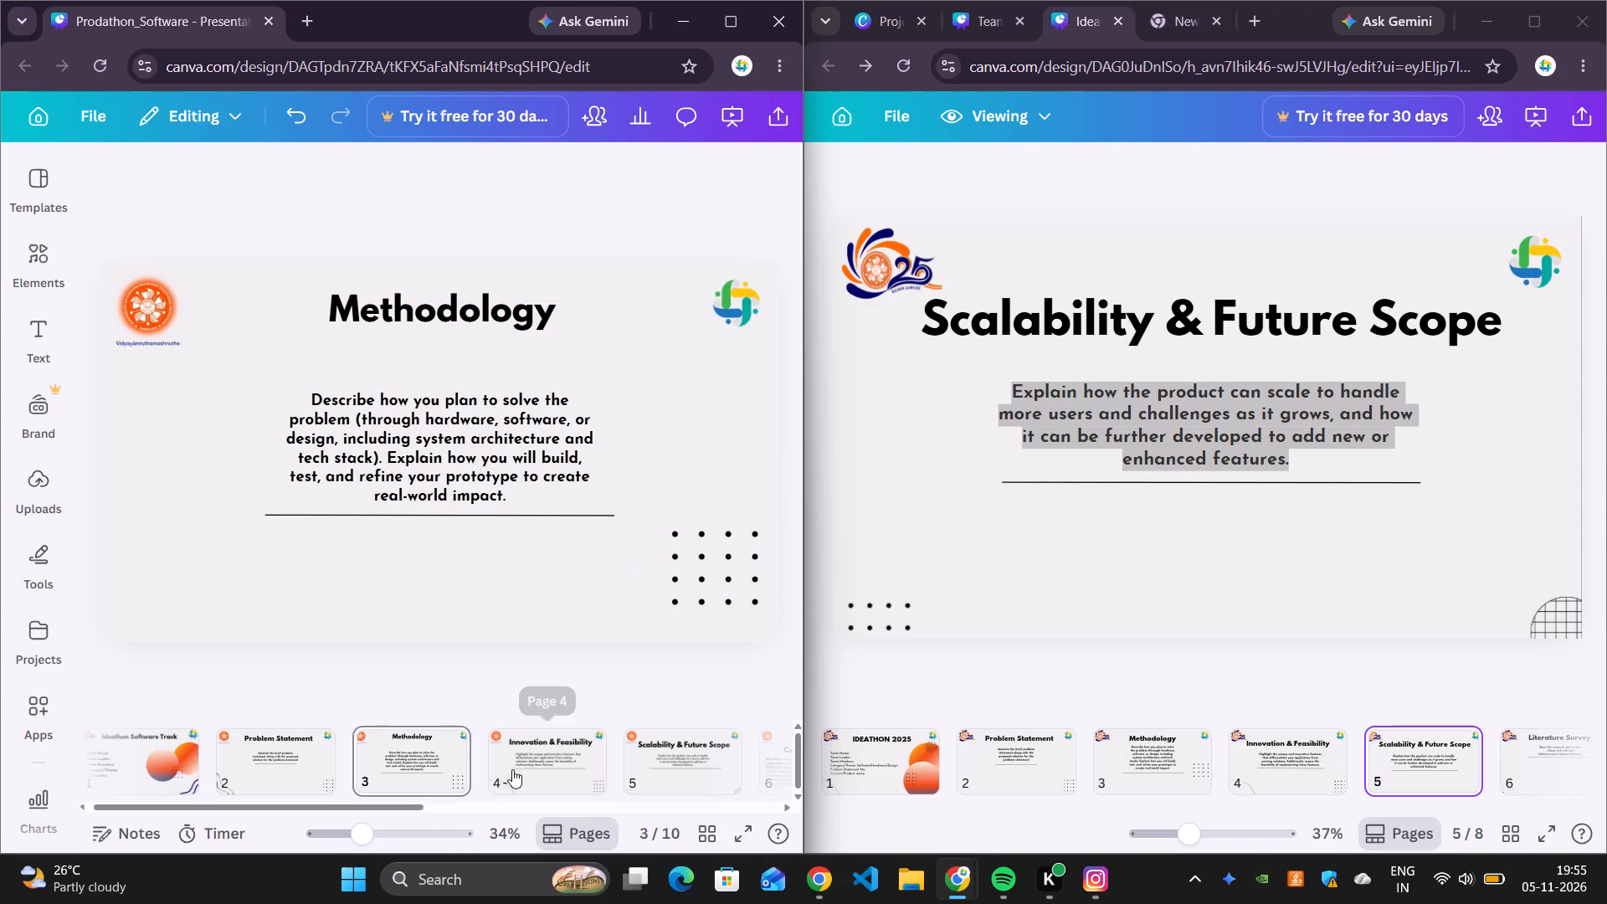
Compare the Innovation & Feasibility and Scalability & Future Scope slides with the Ideathon reference, continuing to the reference's Literature Survey slide.
left_click(561, 758)
left_click_drag(439, 777, 437, 747)
left_click(542, 777)
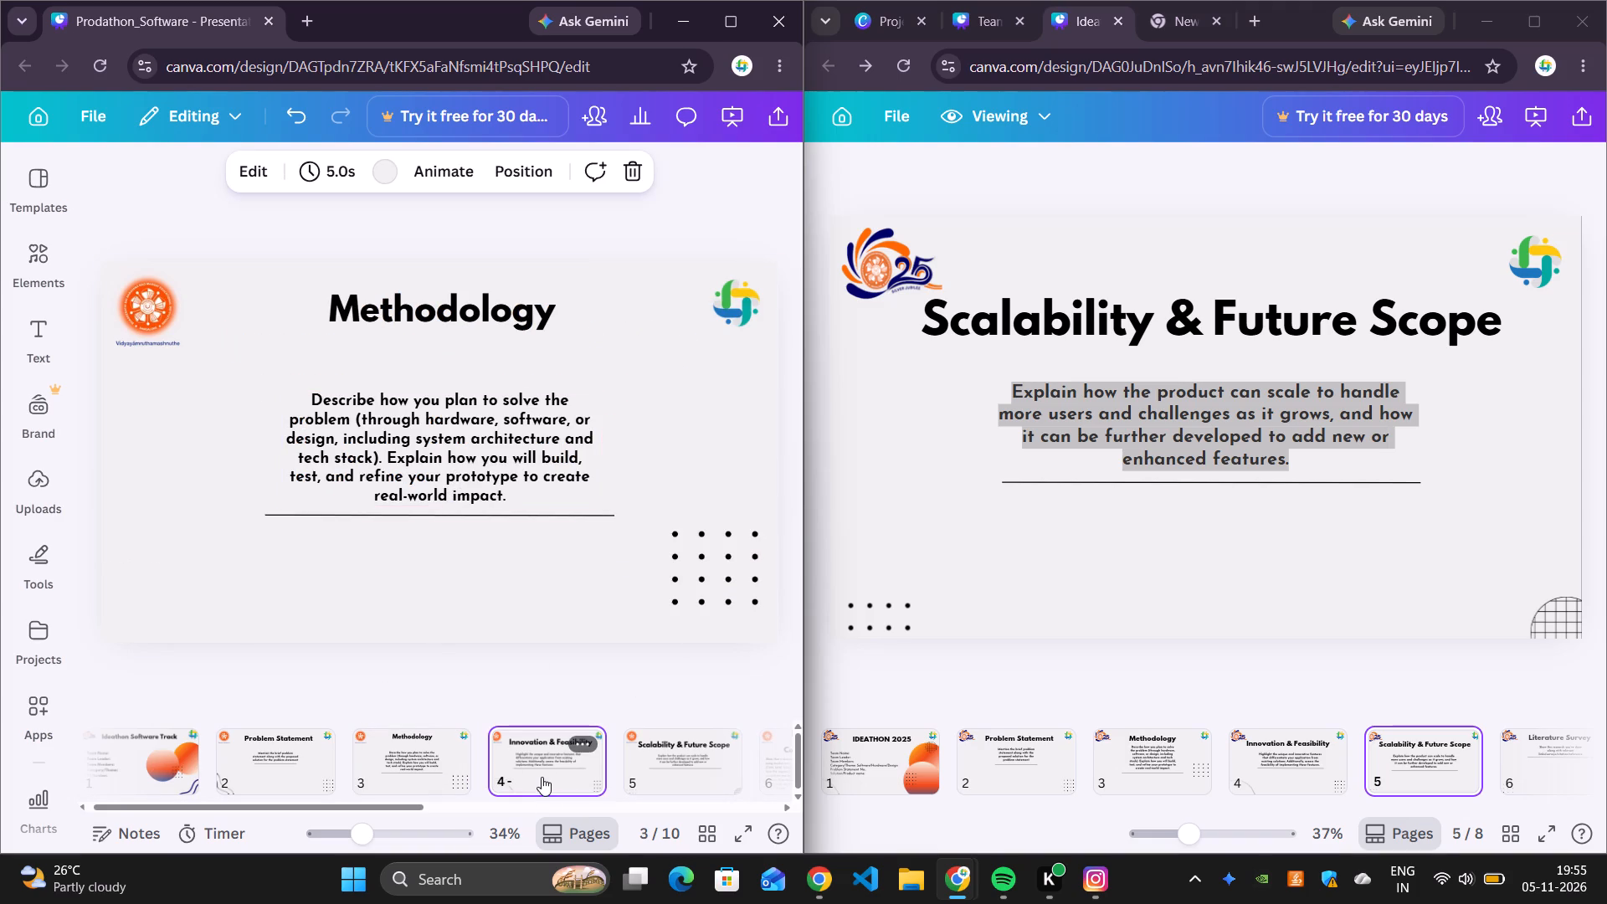
left_click(1294, 771)
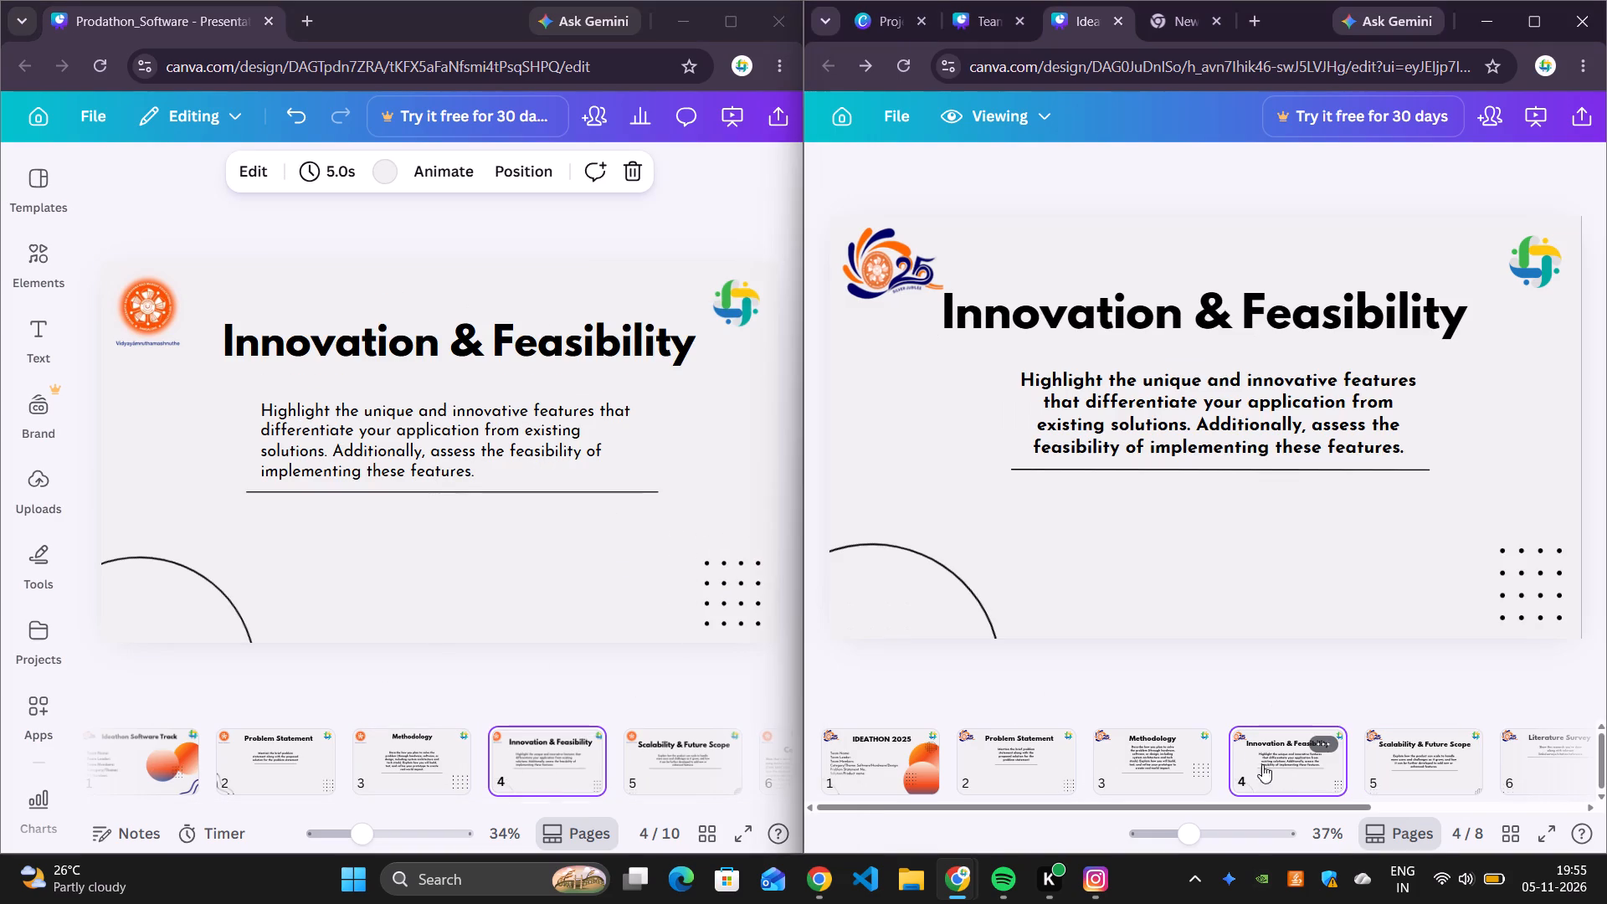
left_click(667, 757)
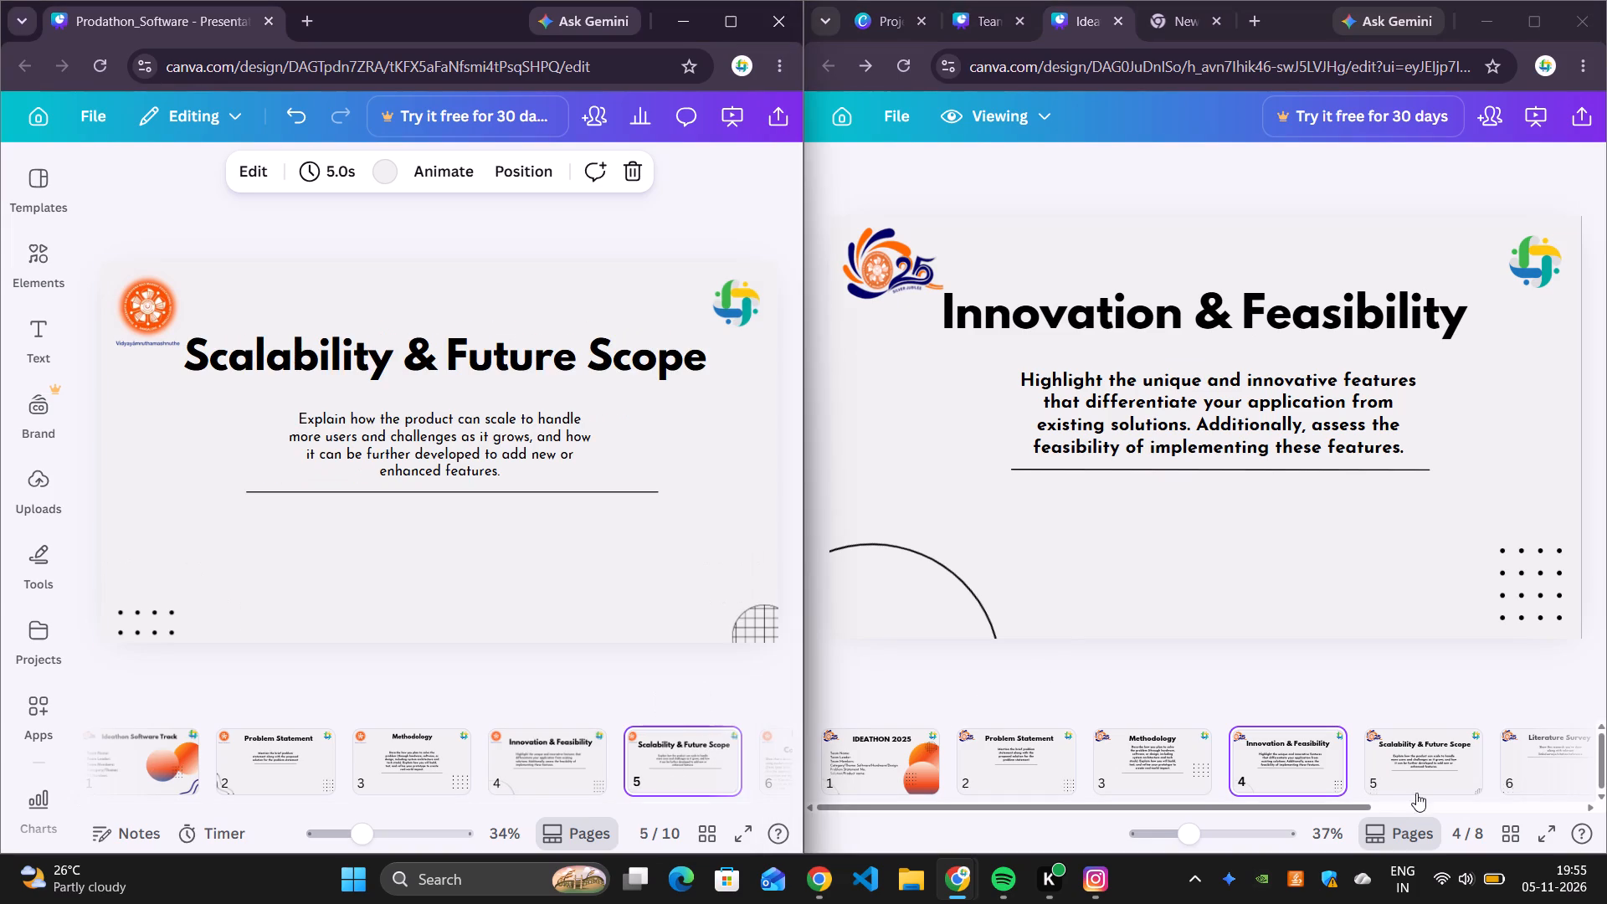
left_click(1405, 765)
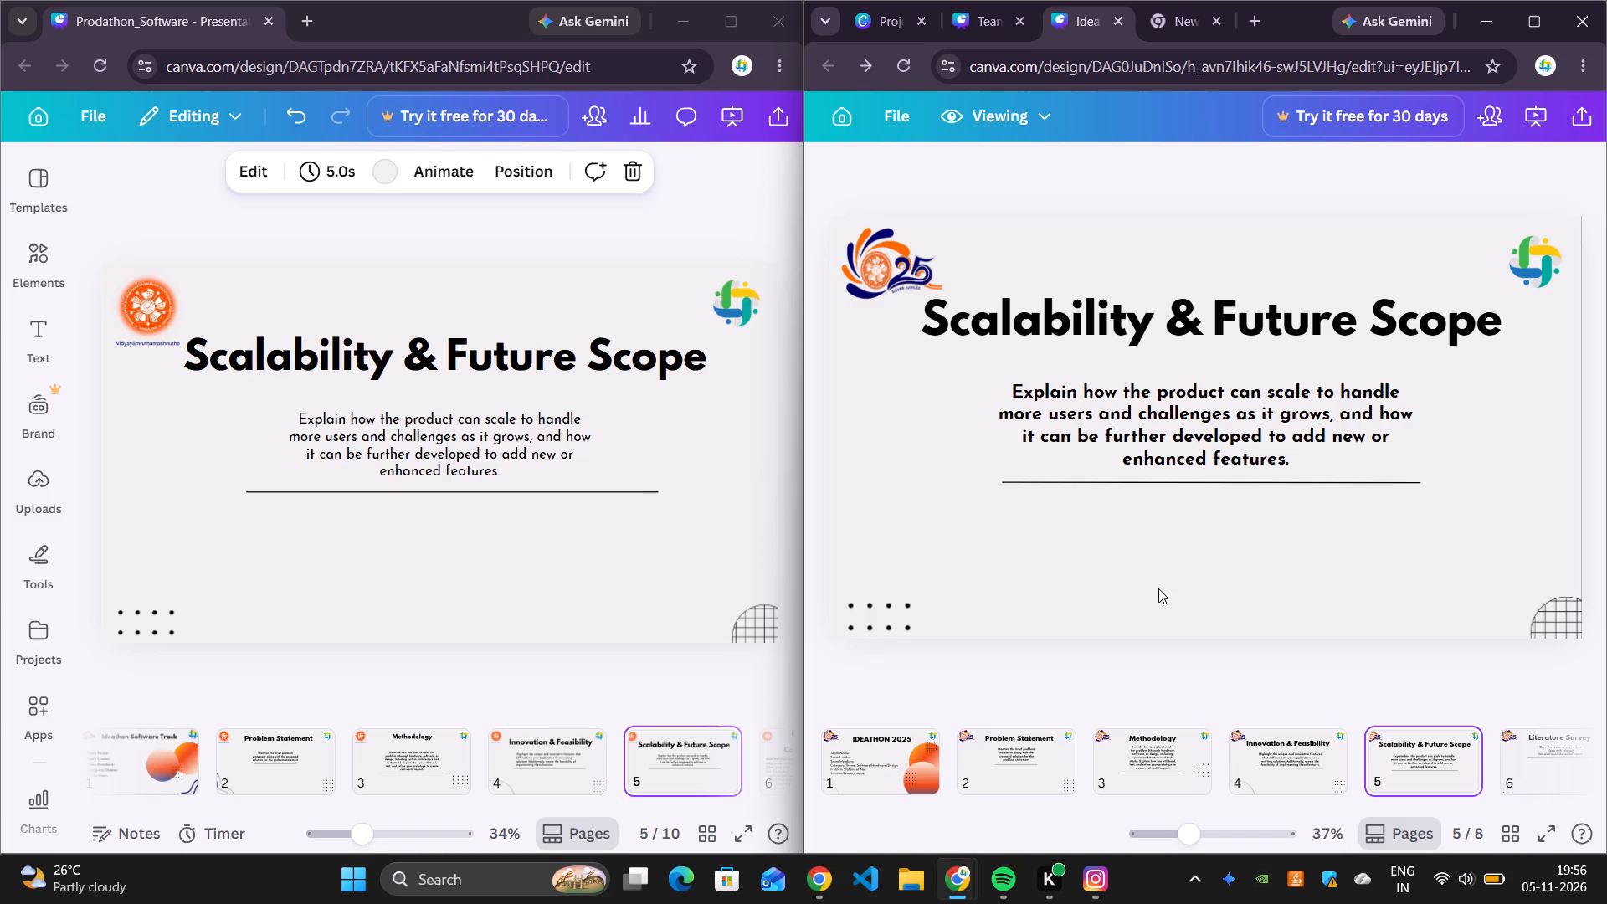
left_click(1158, 588)
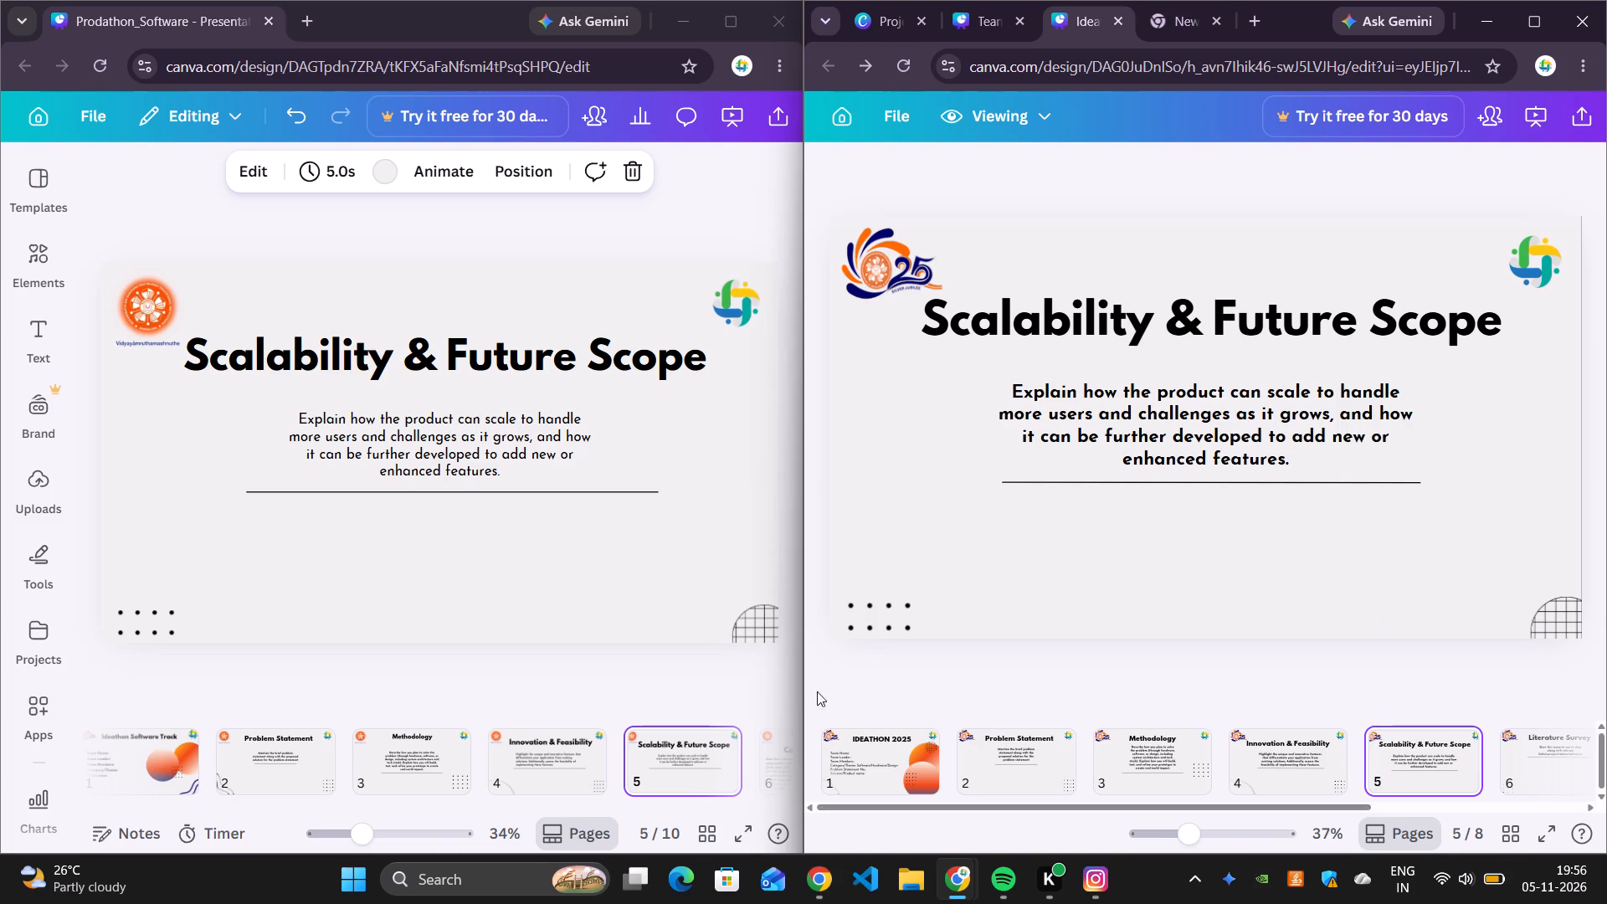
scroll(637, 740, "left", 2)
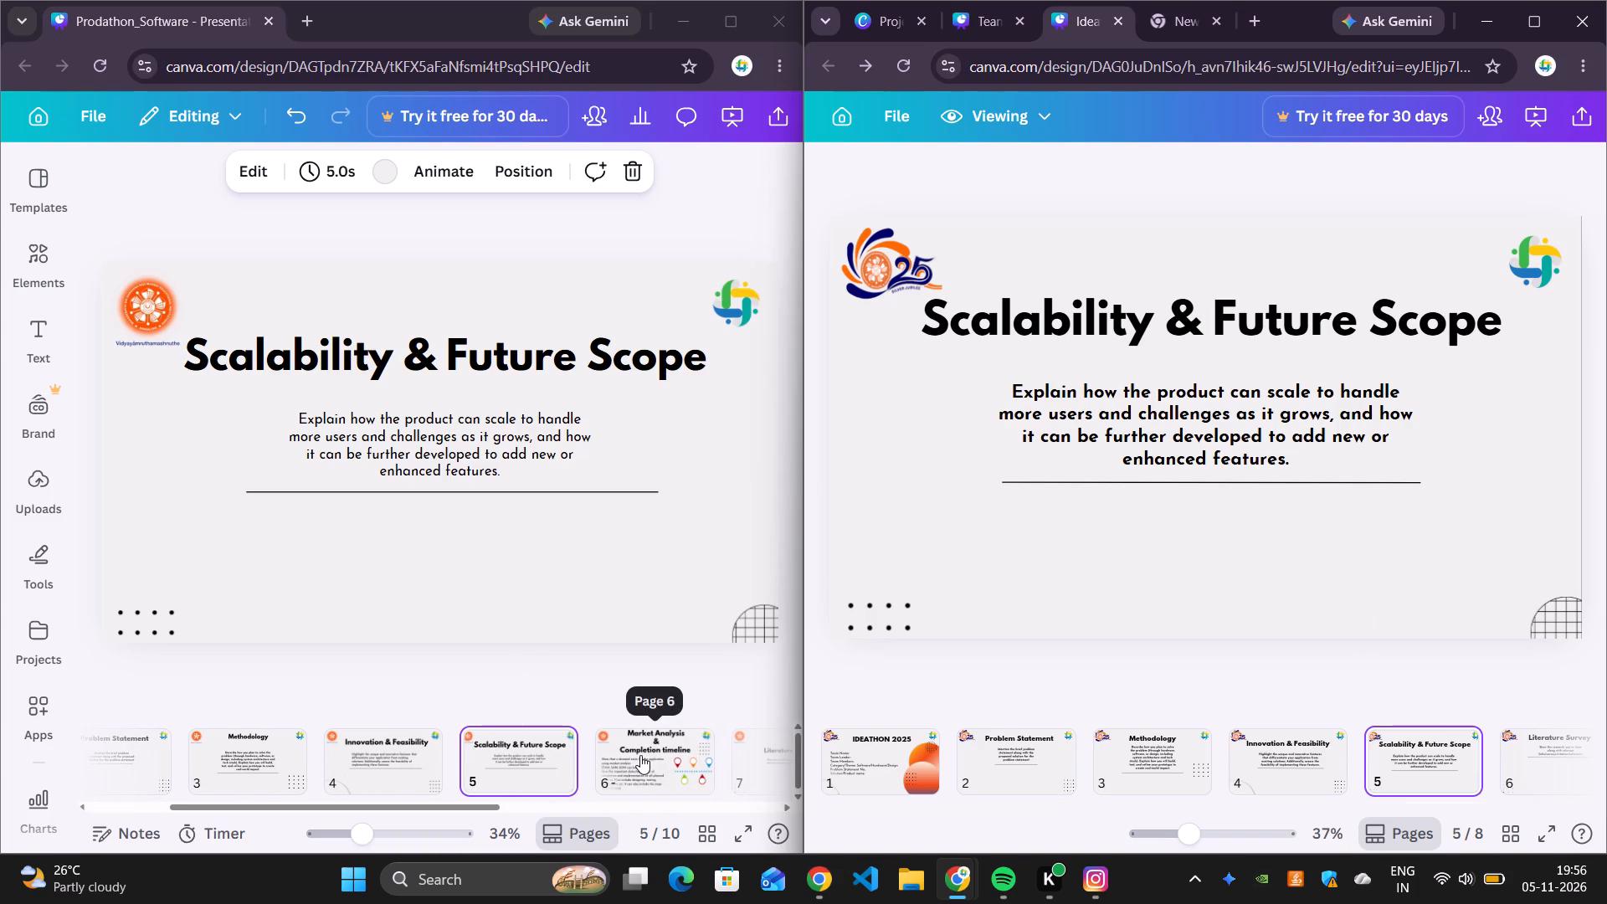
left_click(1525, 764)
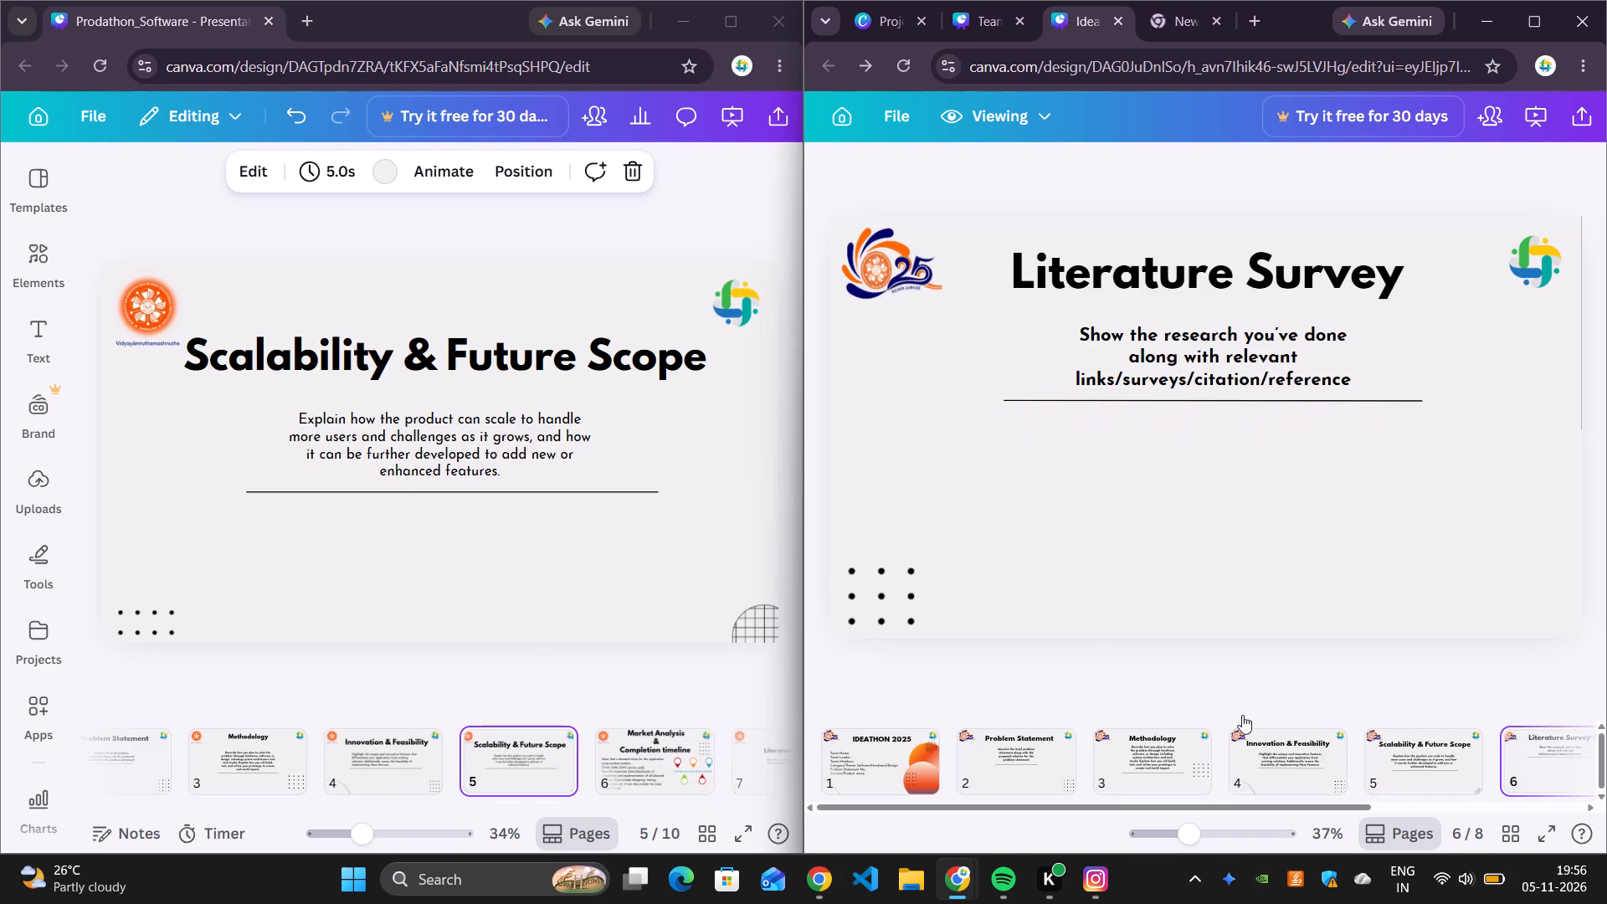
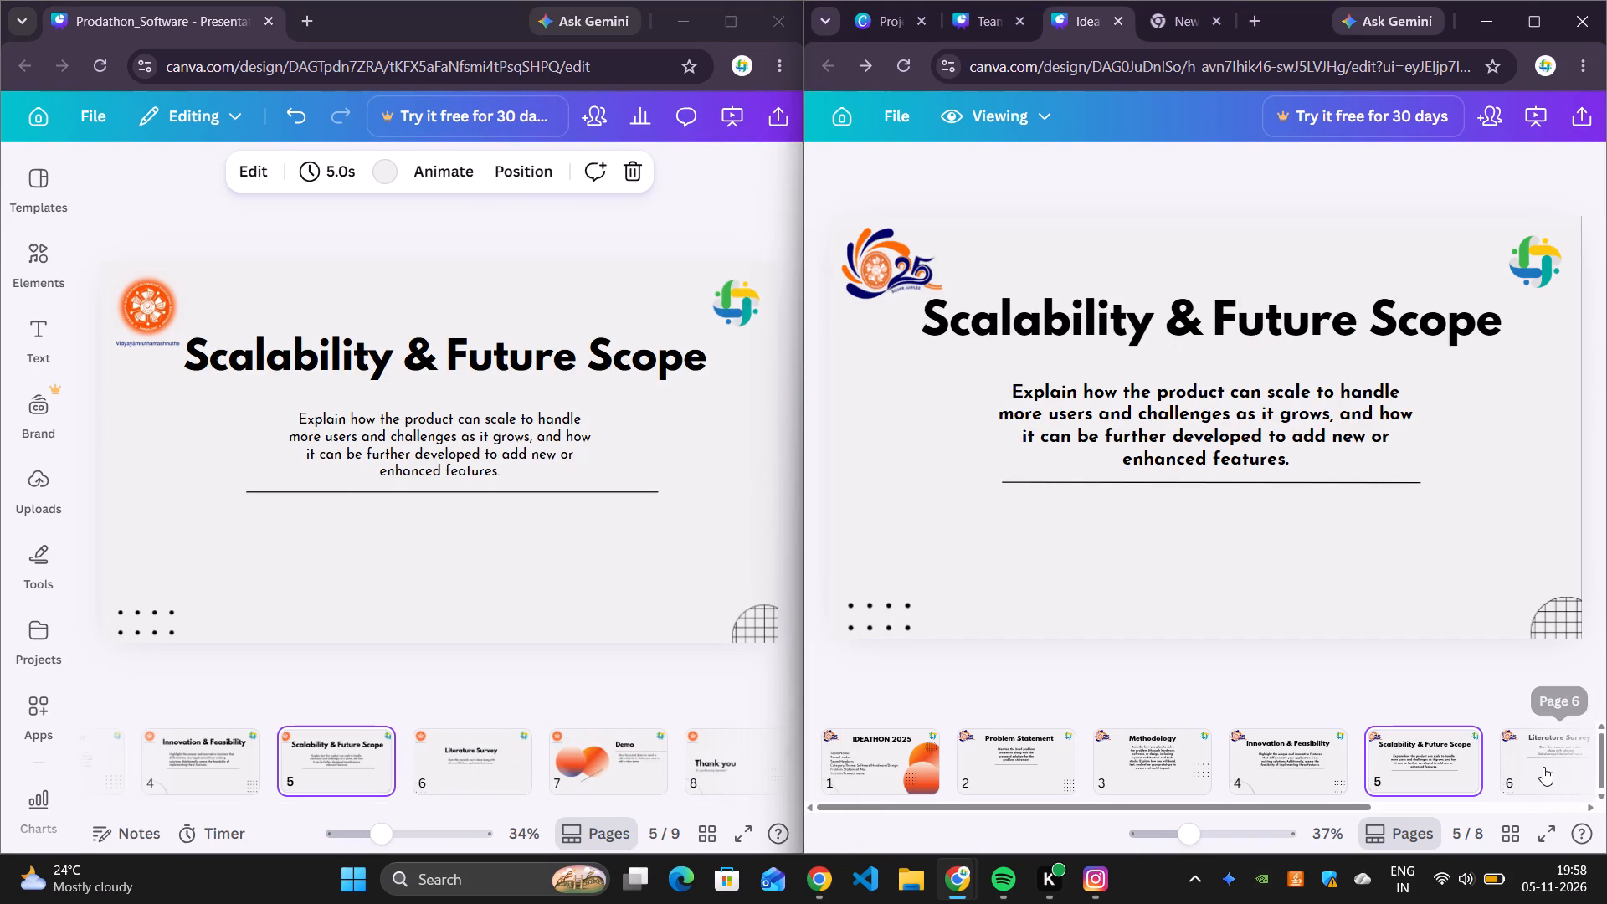
left_click(473, 768)
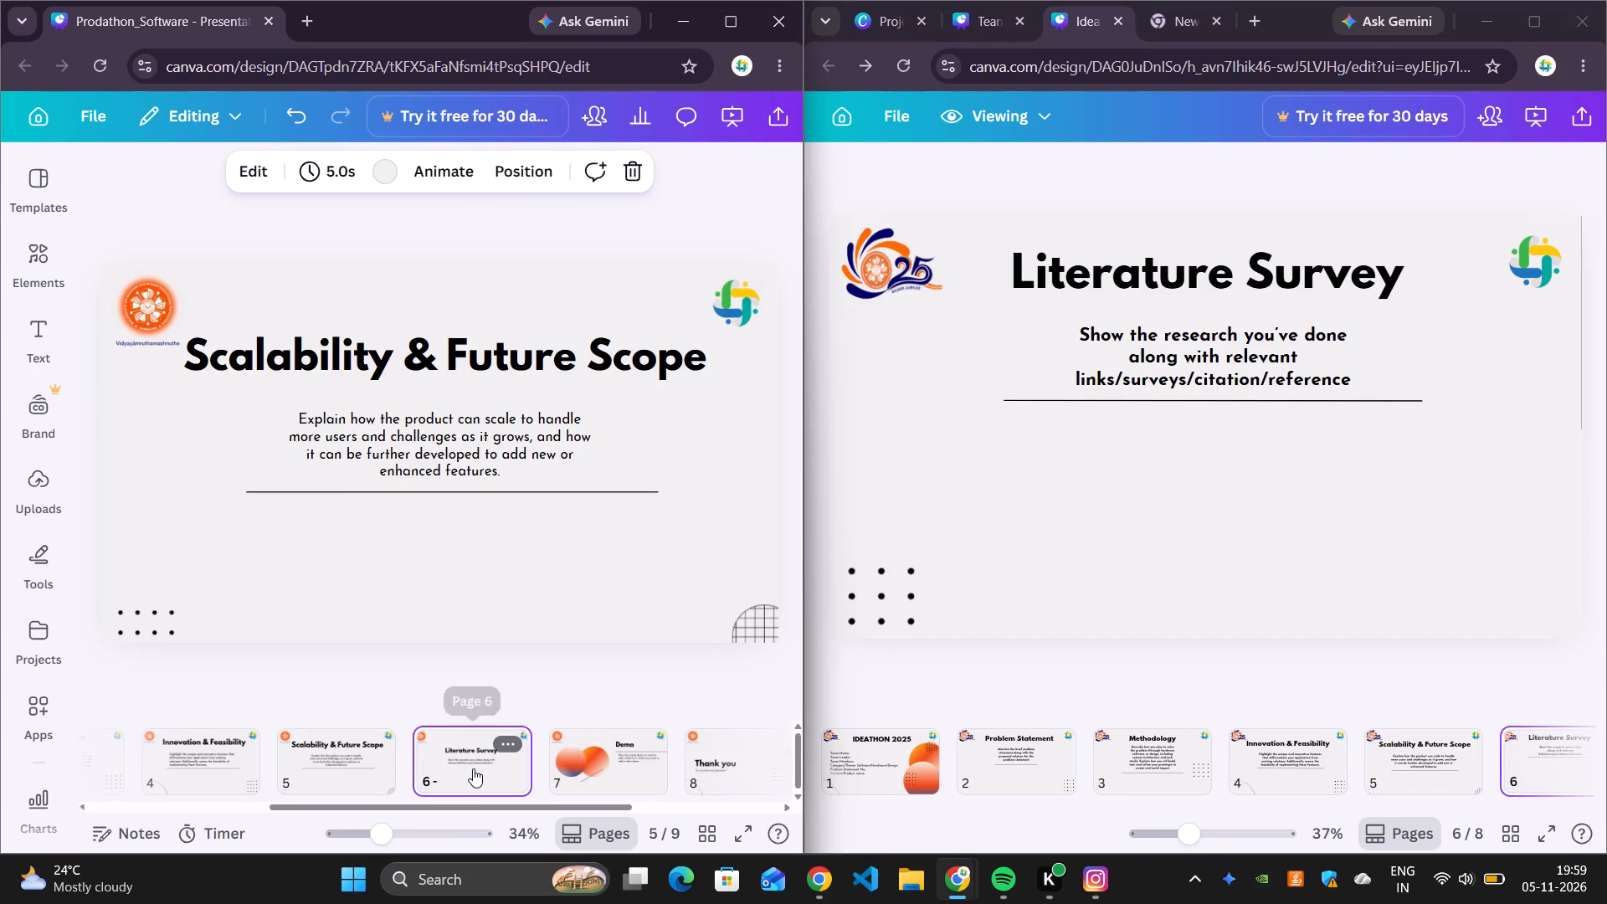
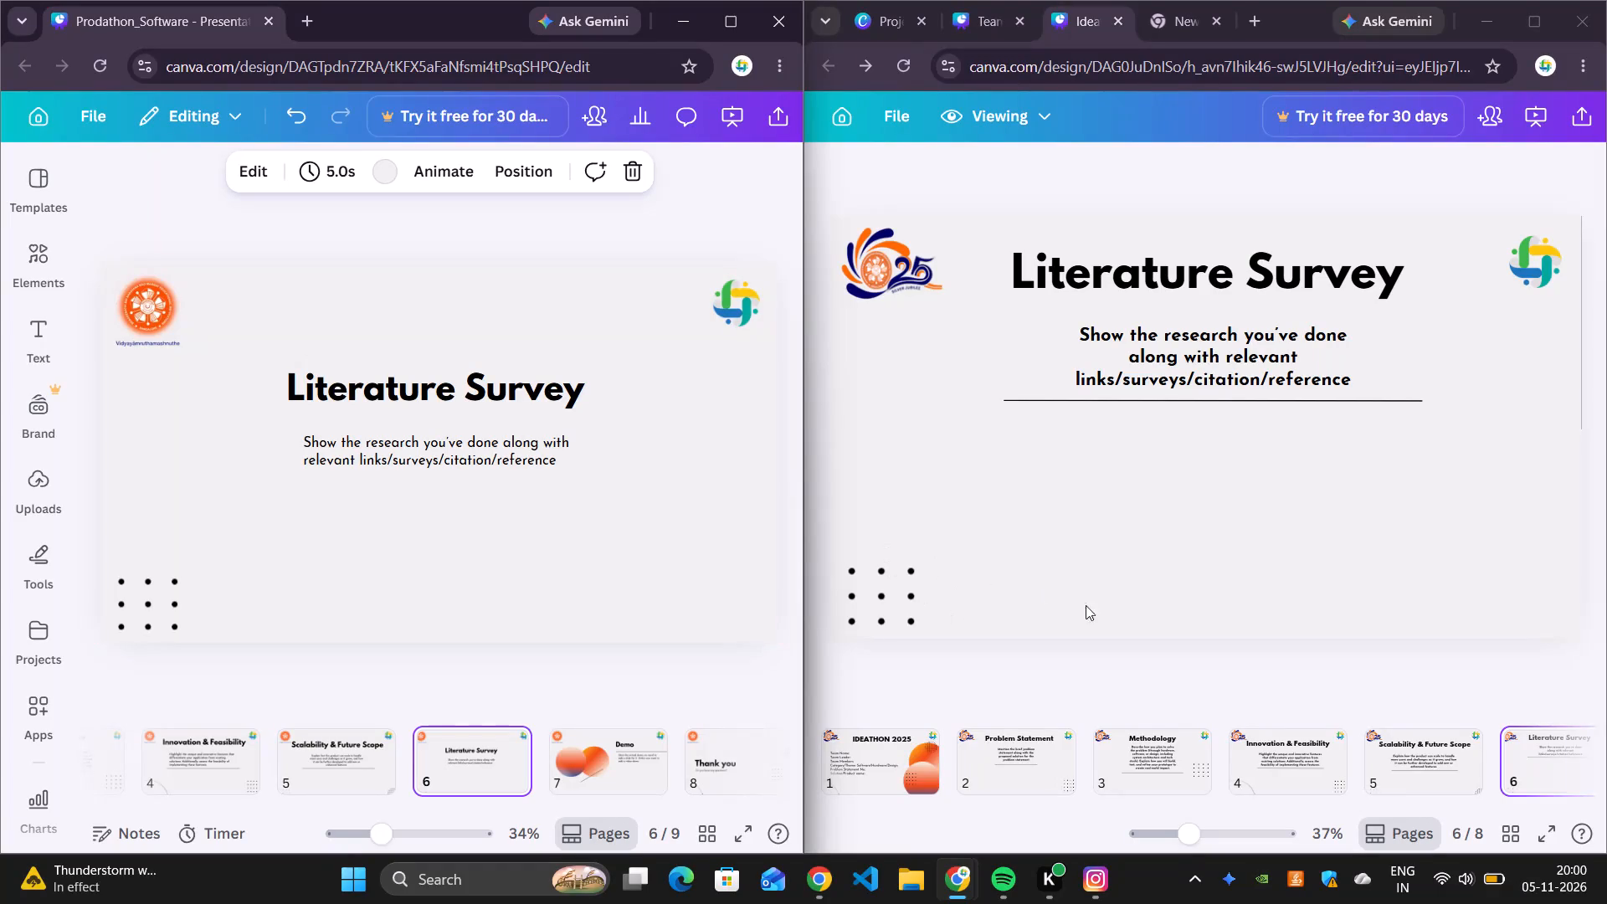
Delete the Demo page, which has no counterpart in the Ideathon reference.
left_click_drag(1319, 804, 1415, 824)
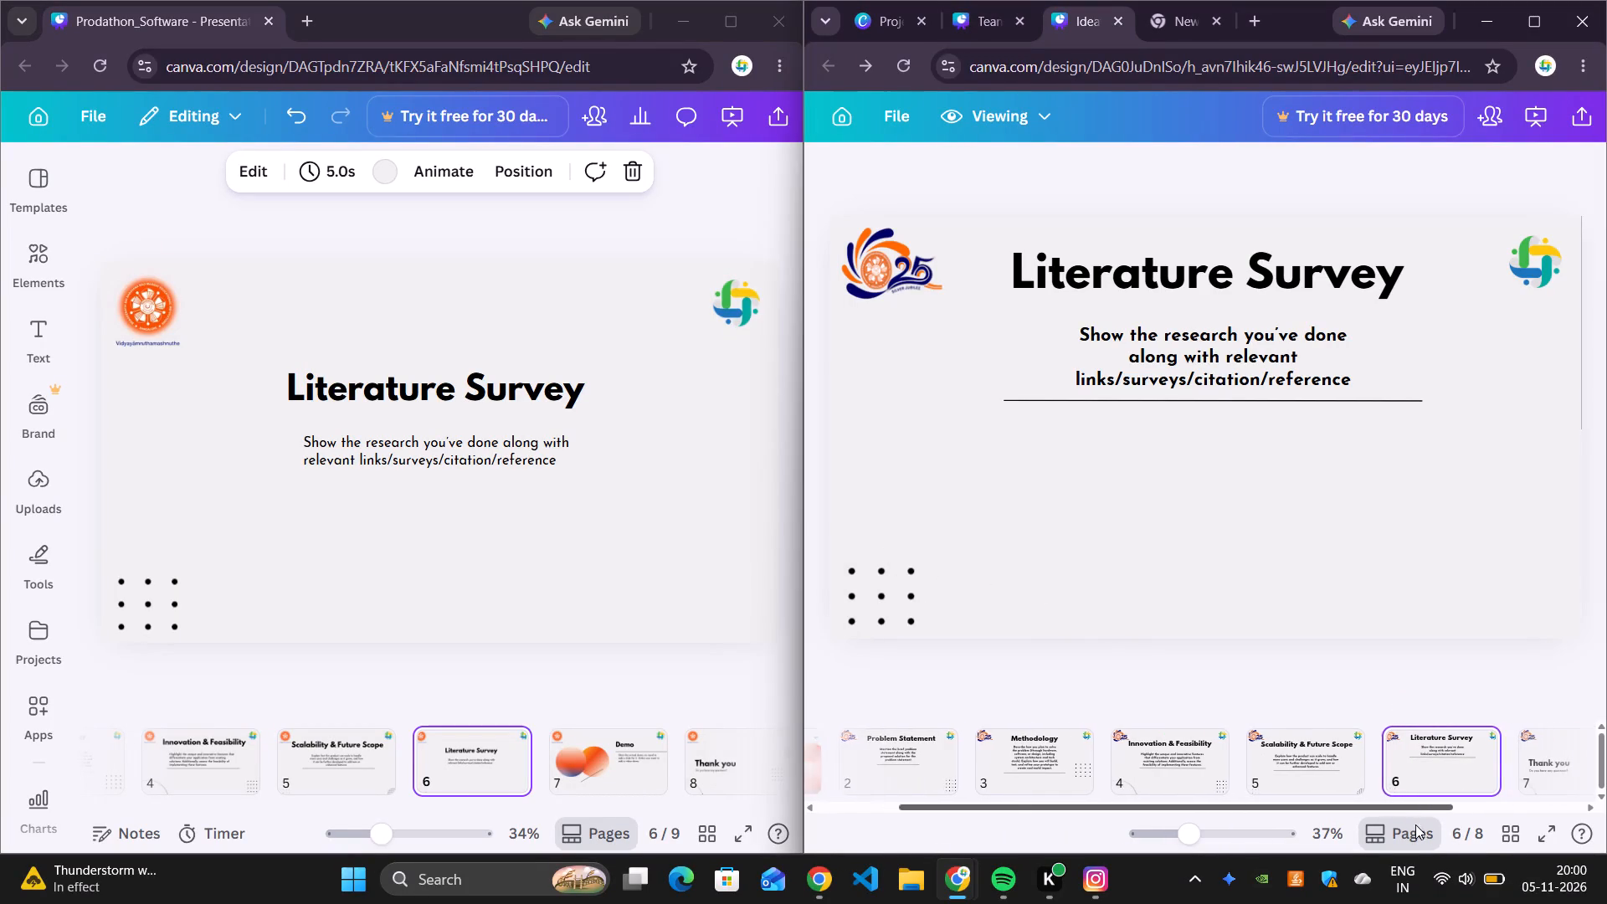
left_click_drag(1415, 824, 1509, 829)
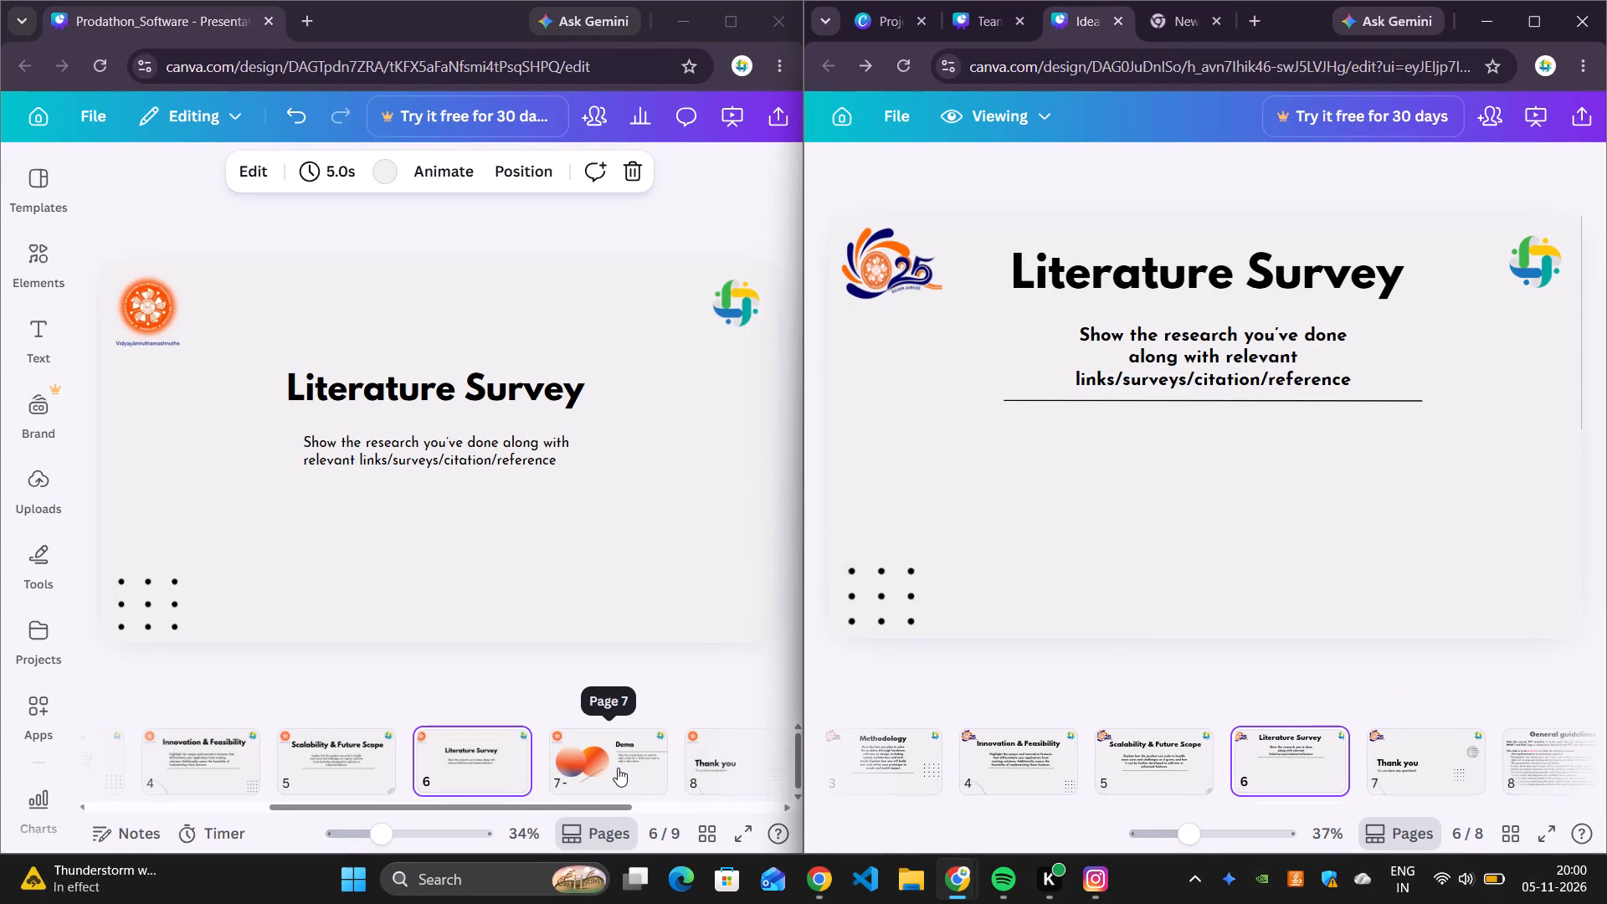
left_click(618, 768)
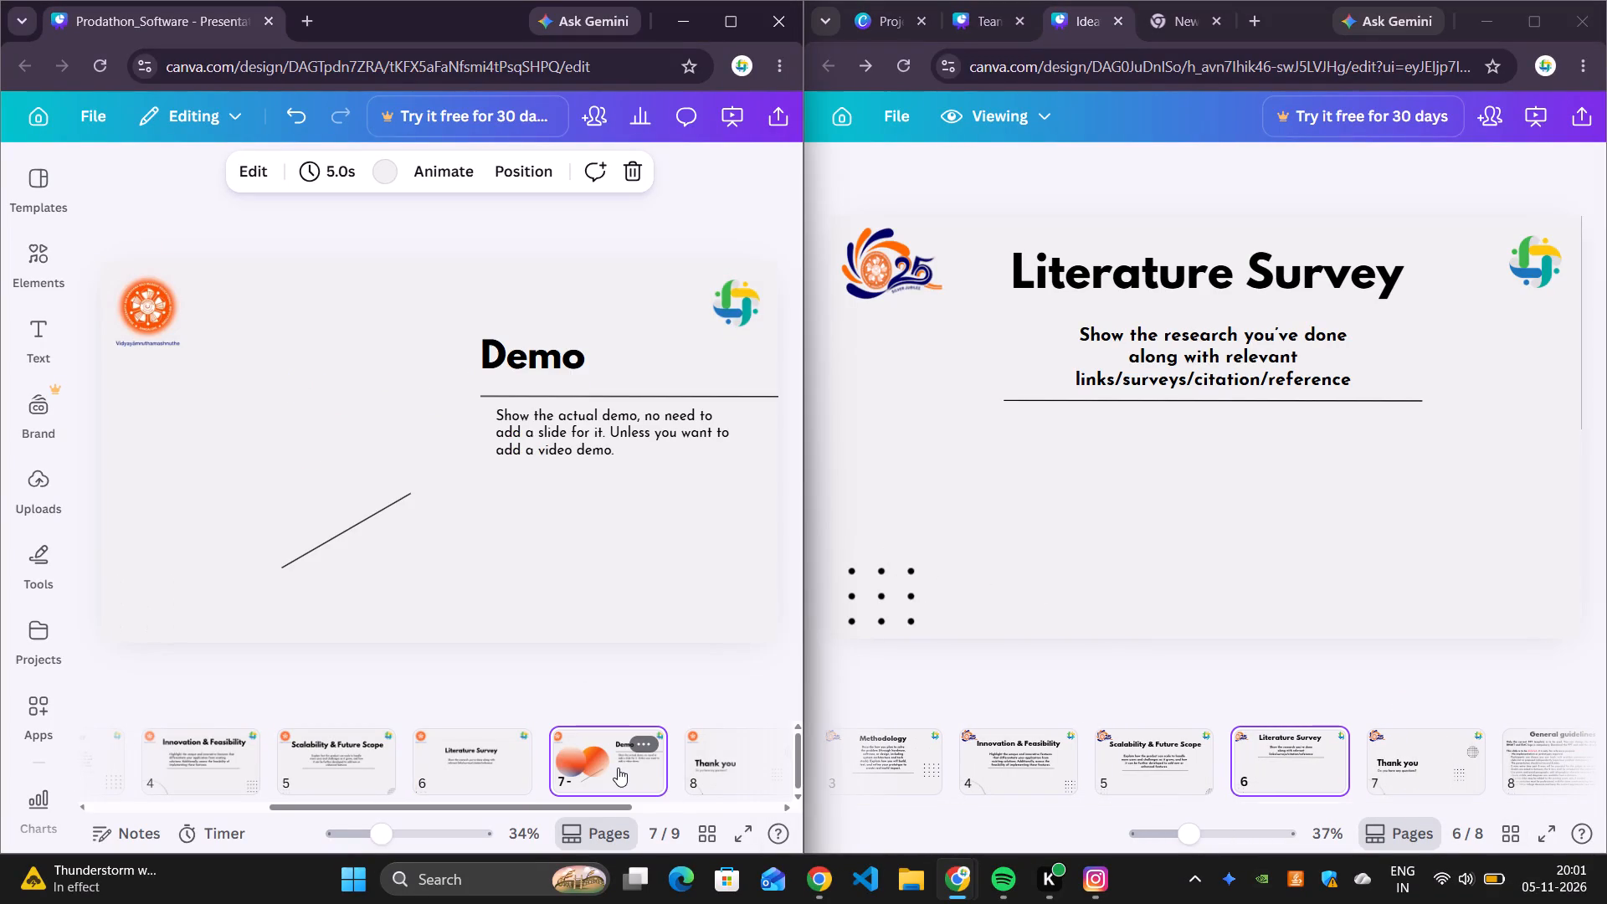
left_click(646, 740)
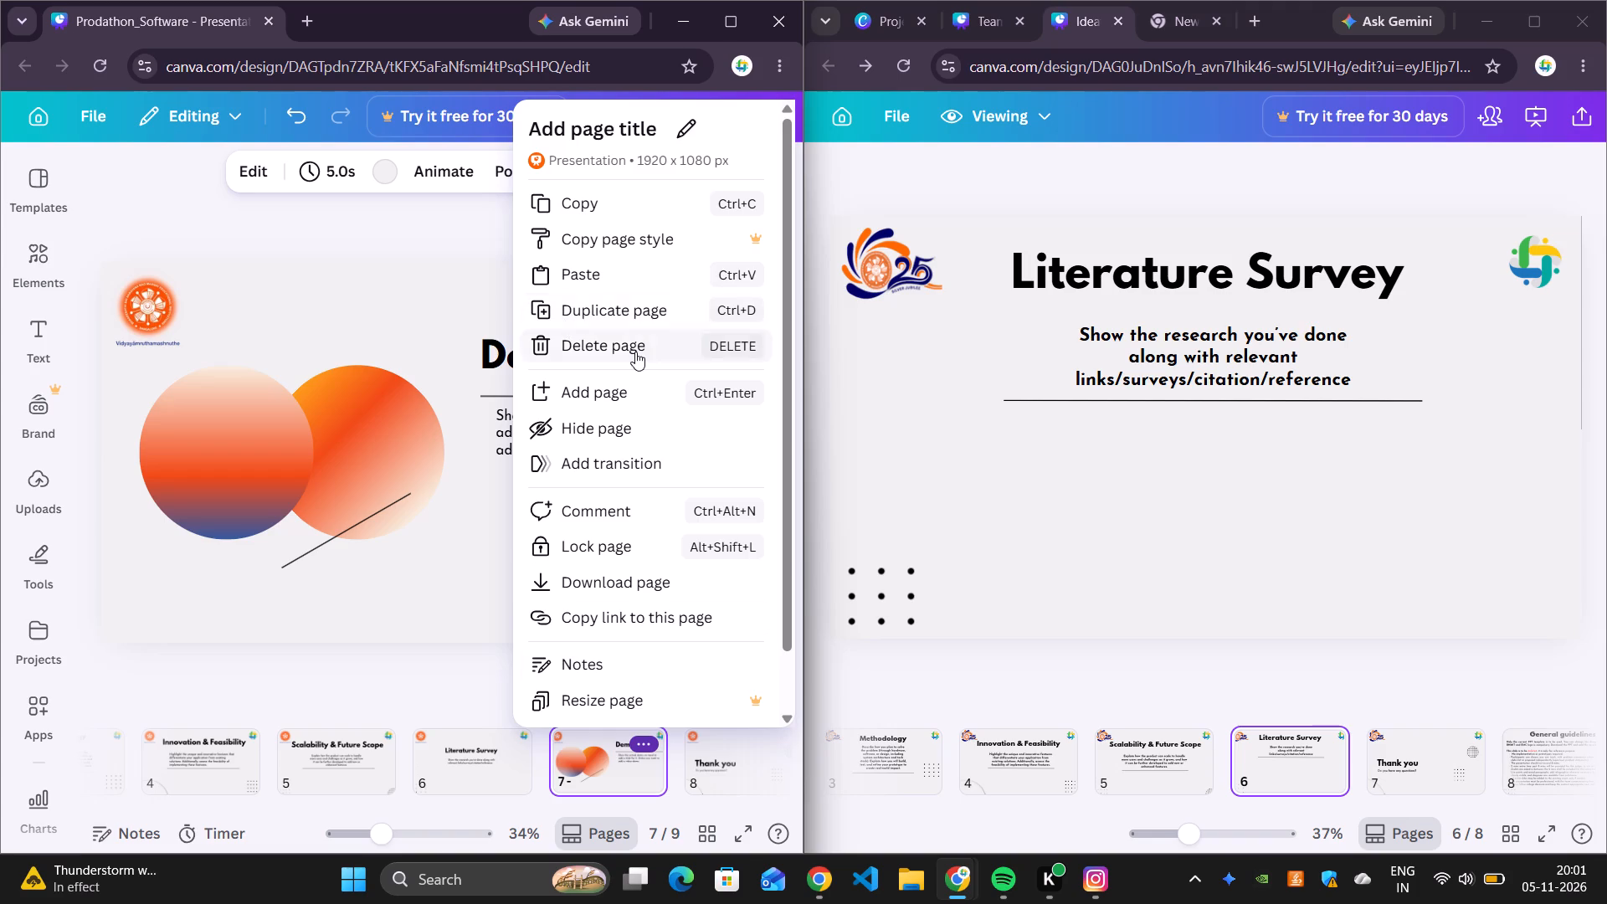
left_click(635, 352)
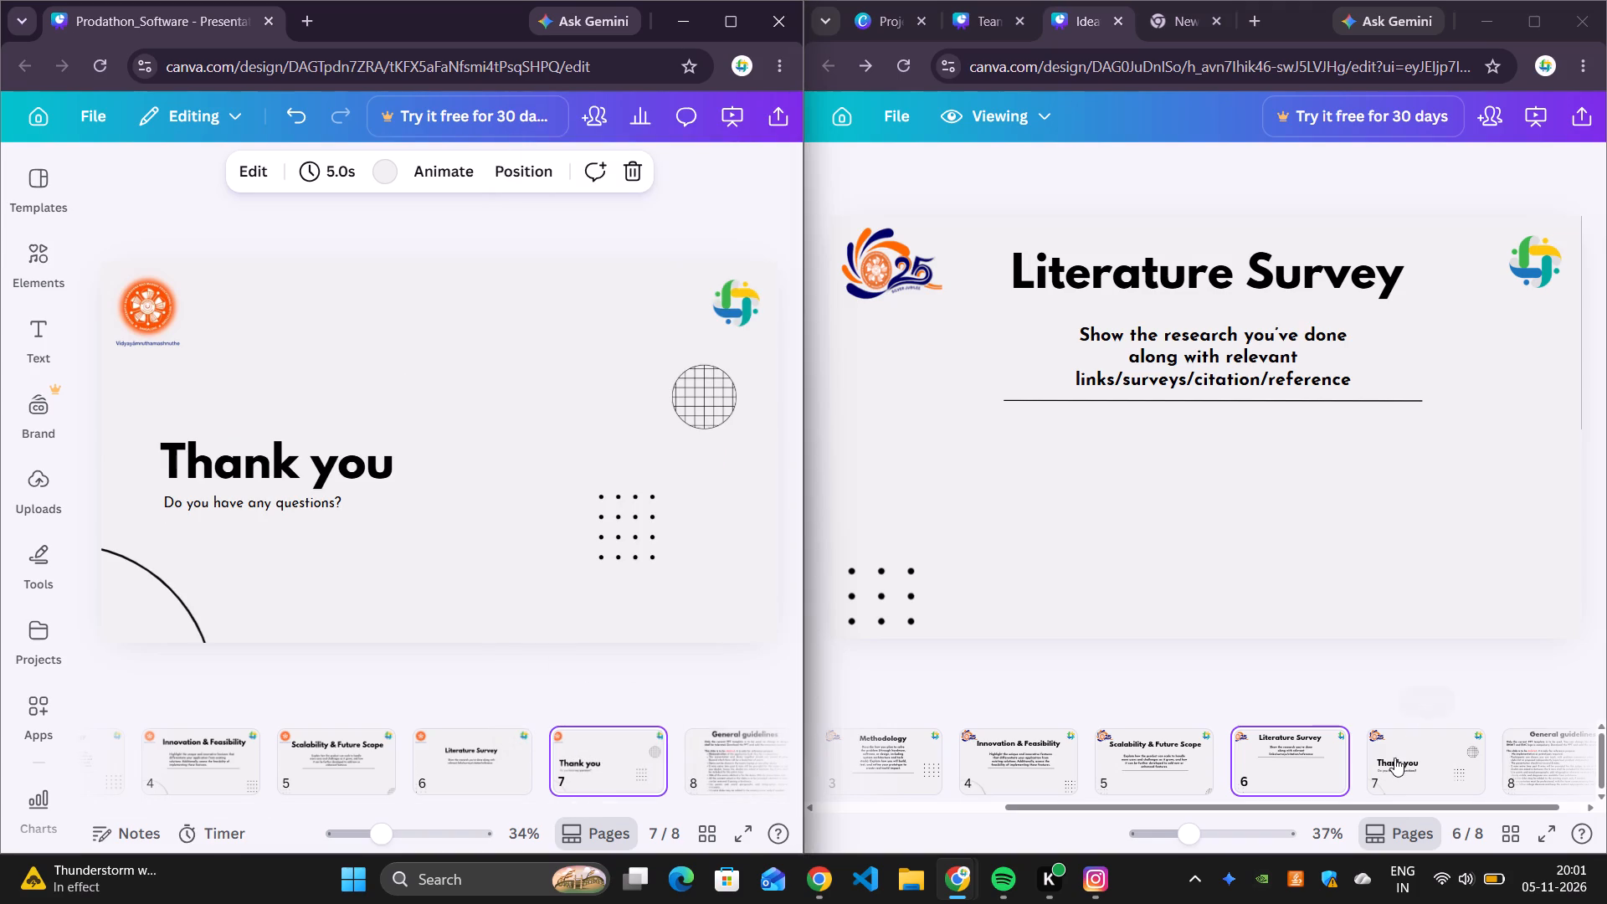
Compare the Thank you and General guidelines slides with the Ideathon reference, reopening the Ideathon Presentation from the Canva home page.
left_click(1414, 758)
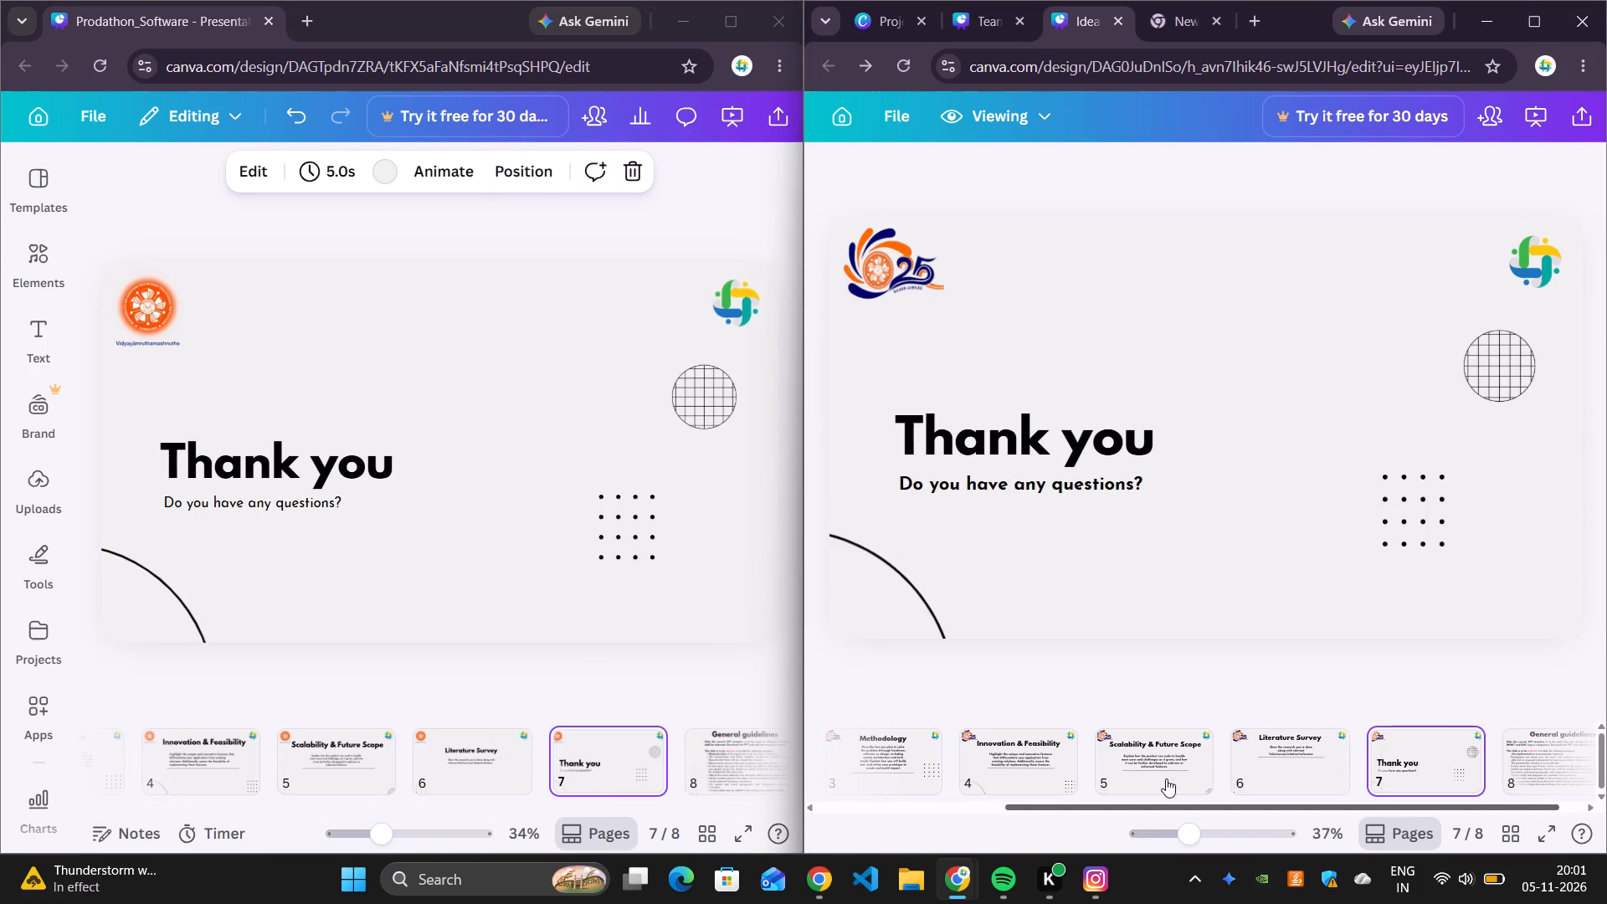
left_click(753, 752)
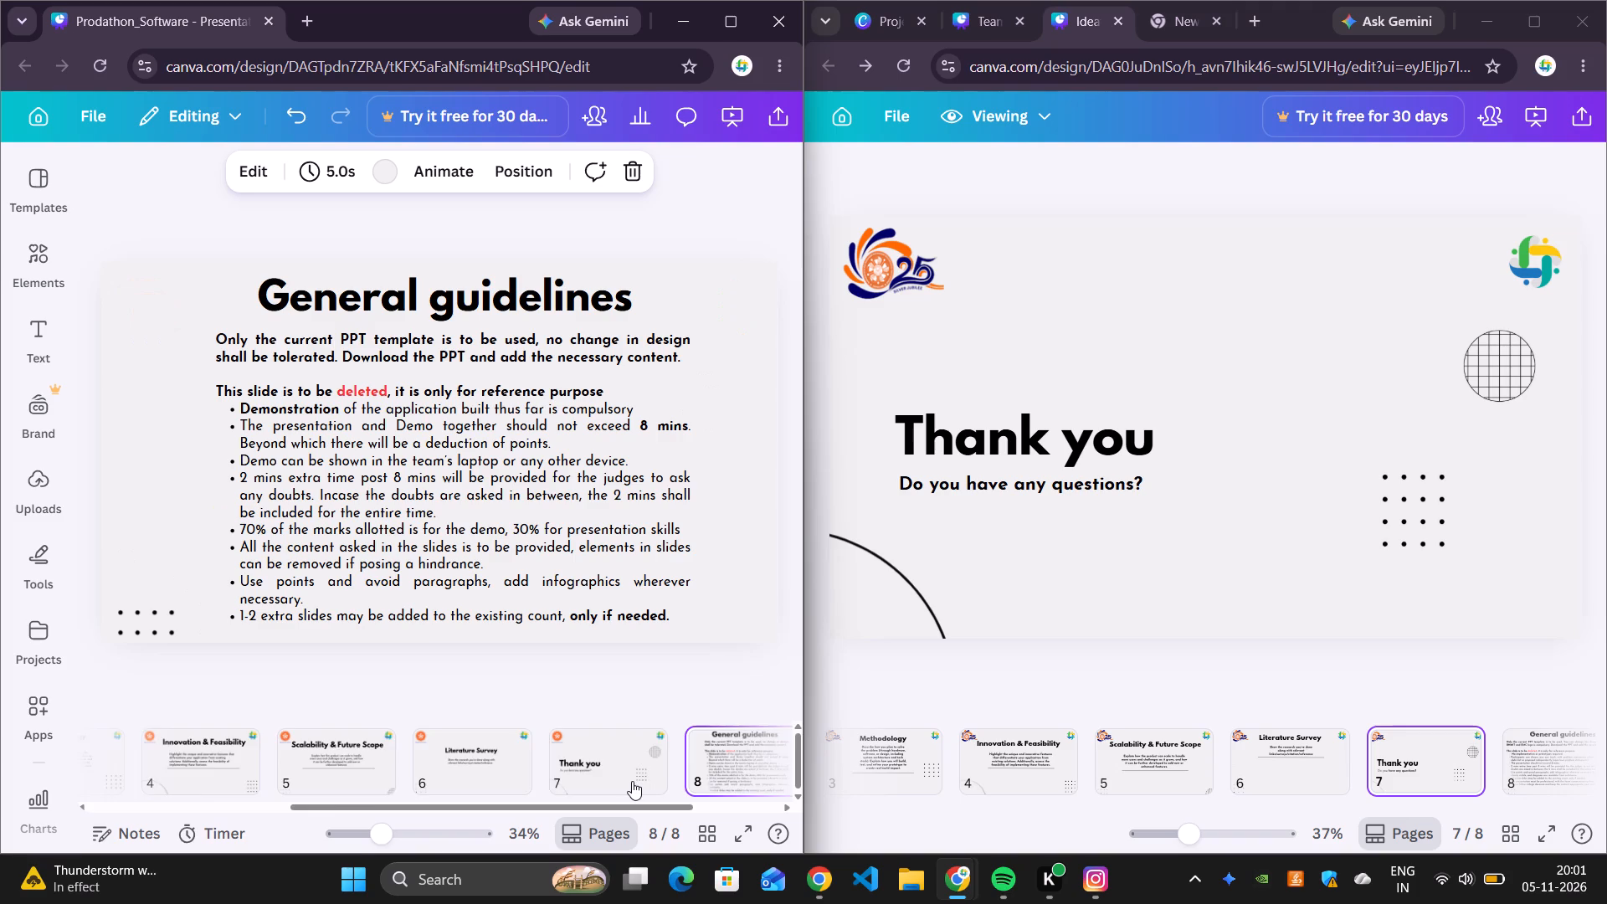
scroll(632, 781, "left", 3)
scroll(1537, 763, "left", 4)
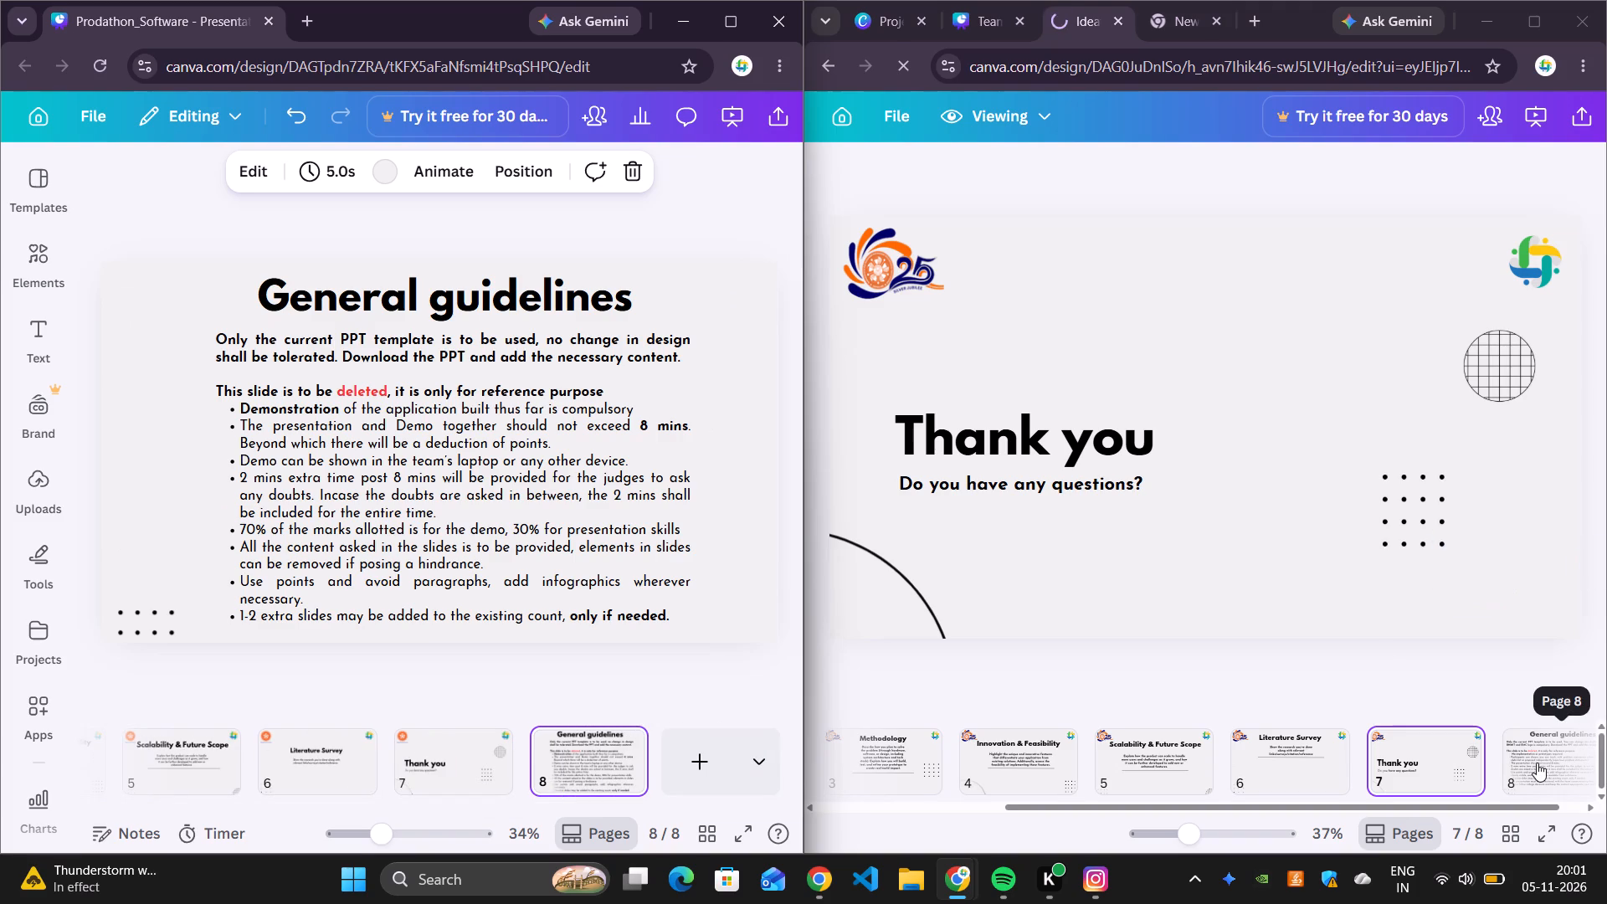
scroll(1537, 763, "left", 1)
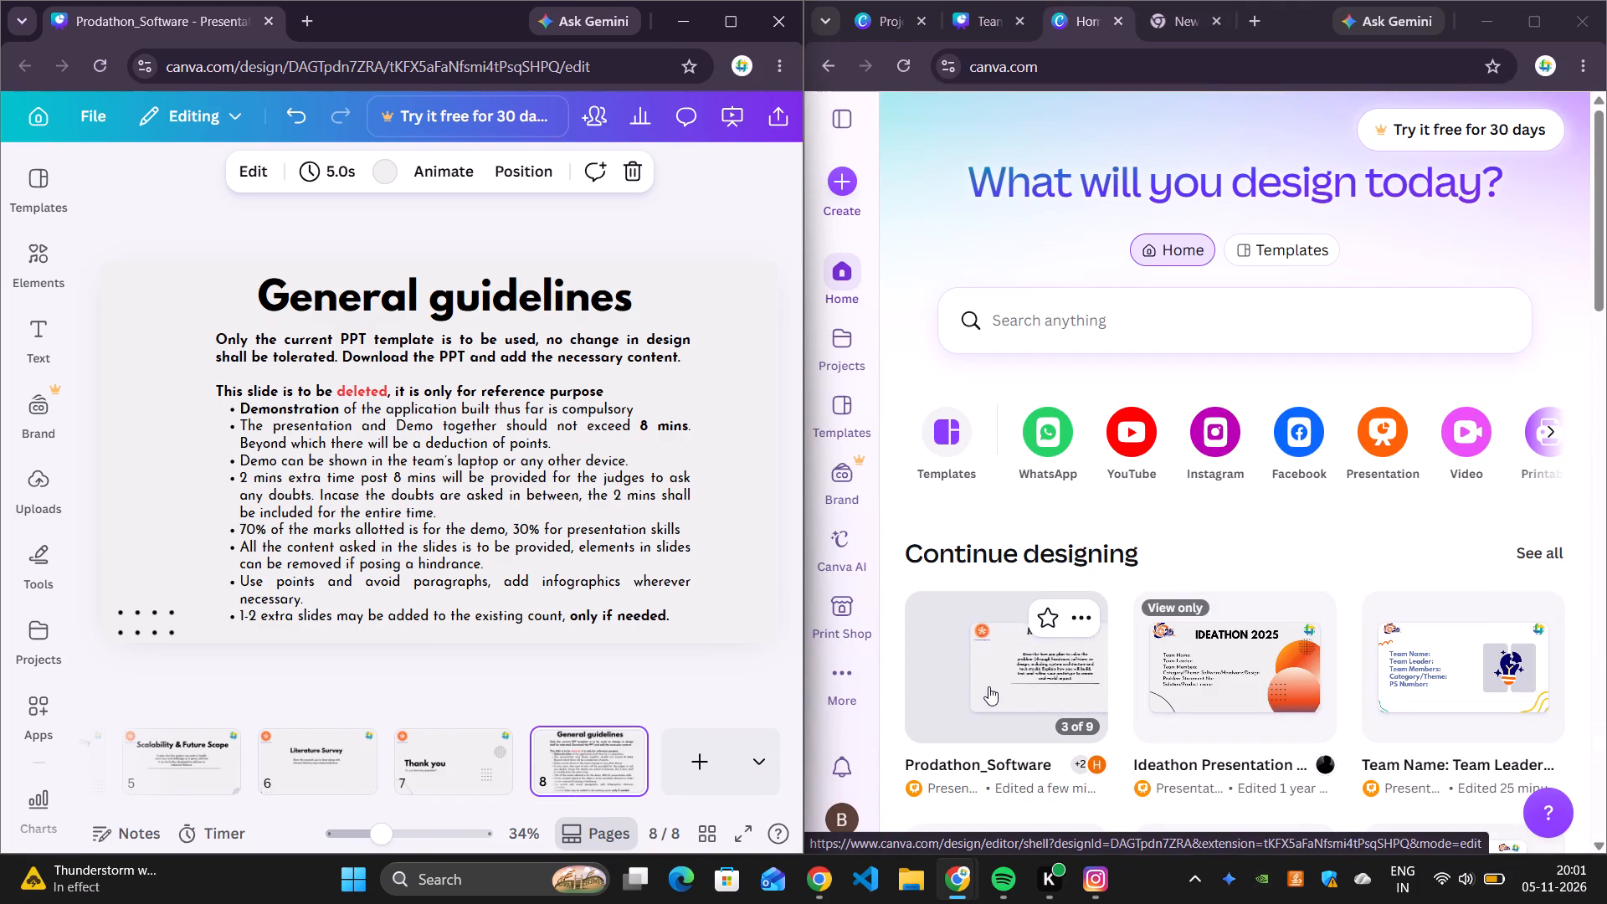
left_click(1219, 667)
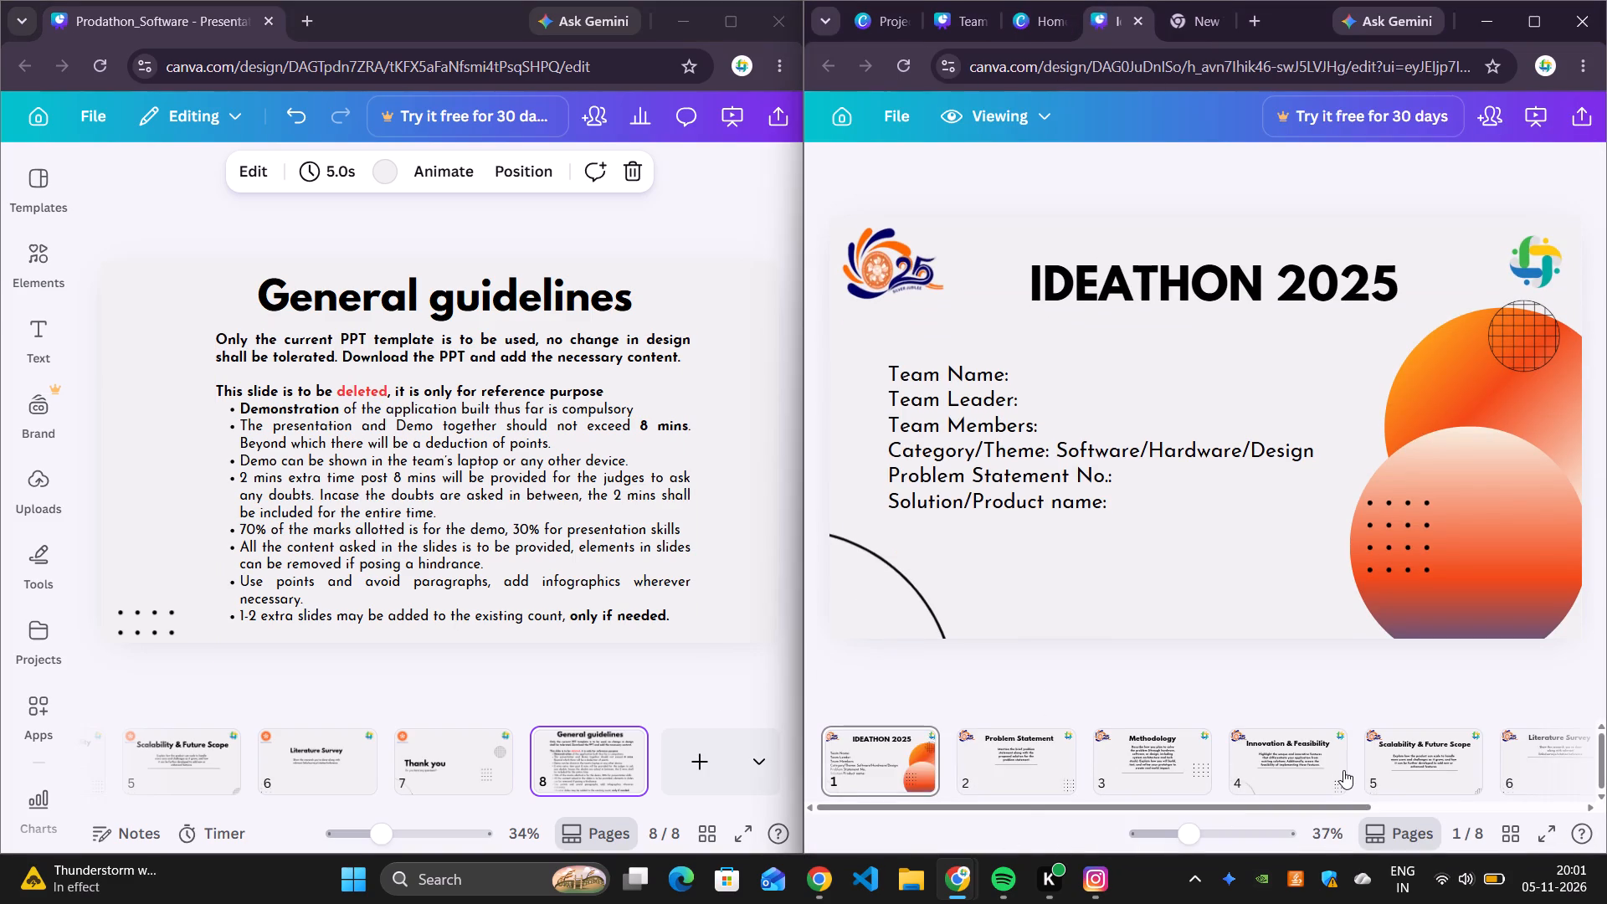
scroll(1343, 770, "left", 4)
left_click(1507, 764)
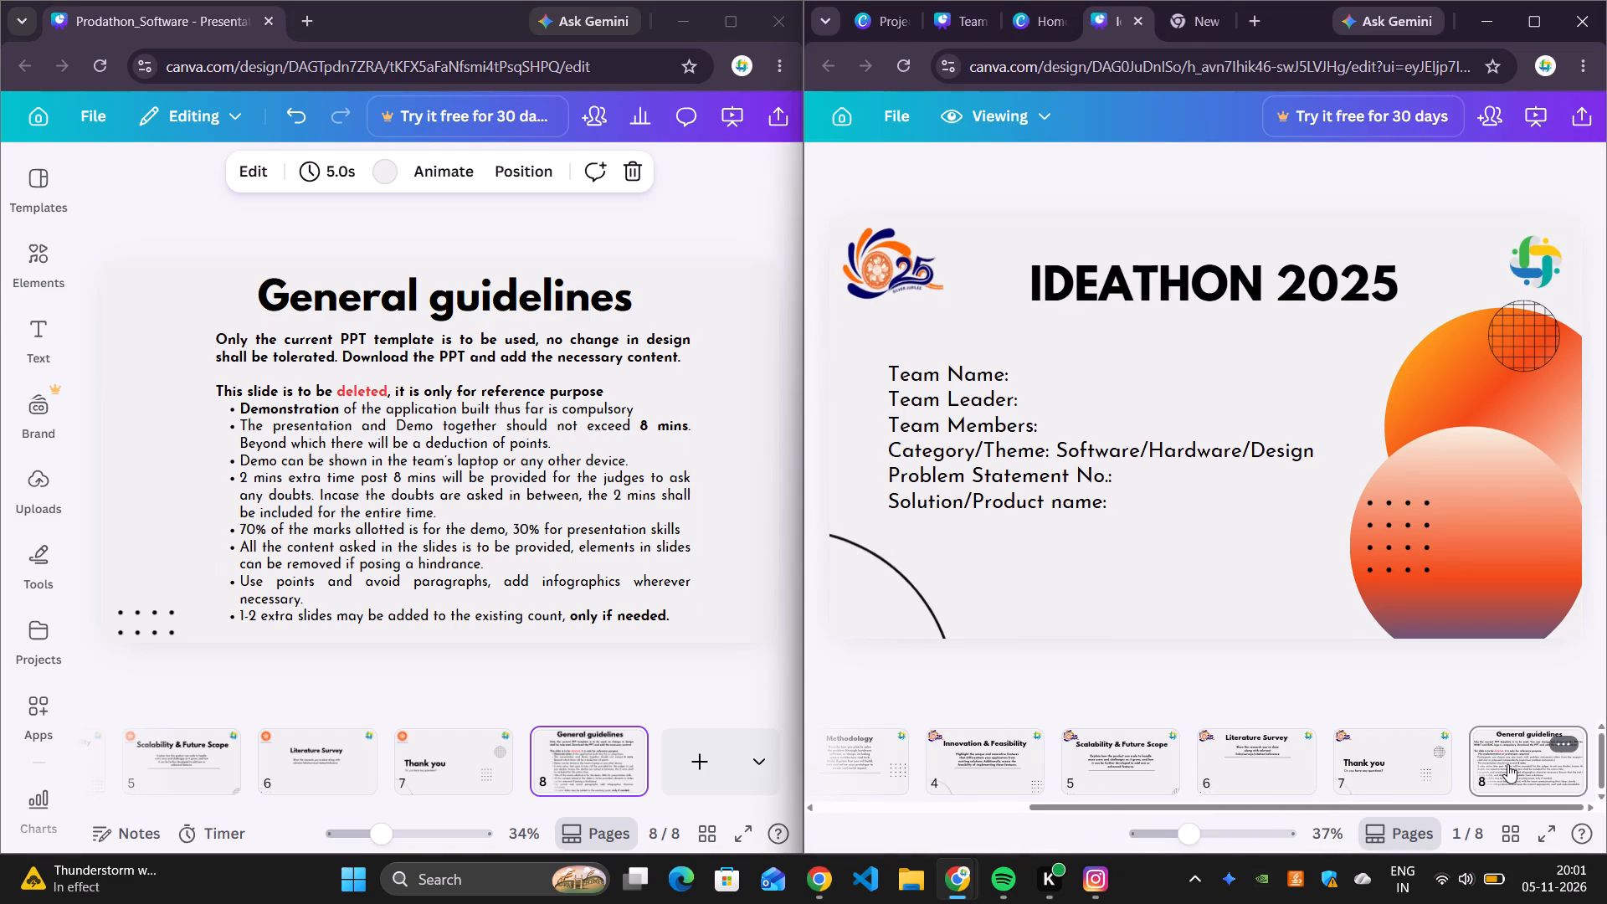
Review the edited presentation slide by slide against the Ideathon reference, from the opening slides through Thank you and General guidelines.
scroll(1032, 770, "right", 4)
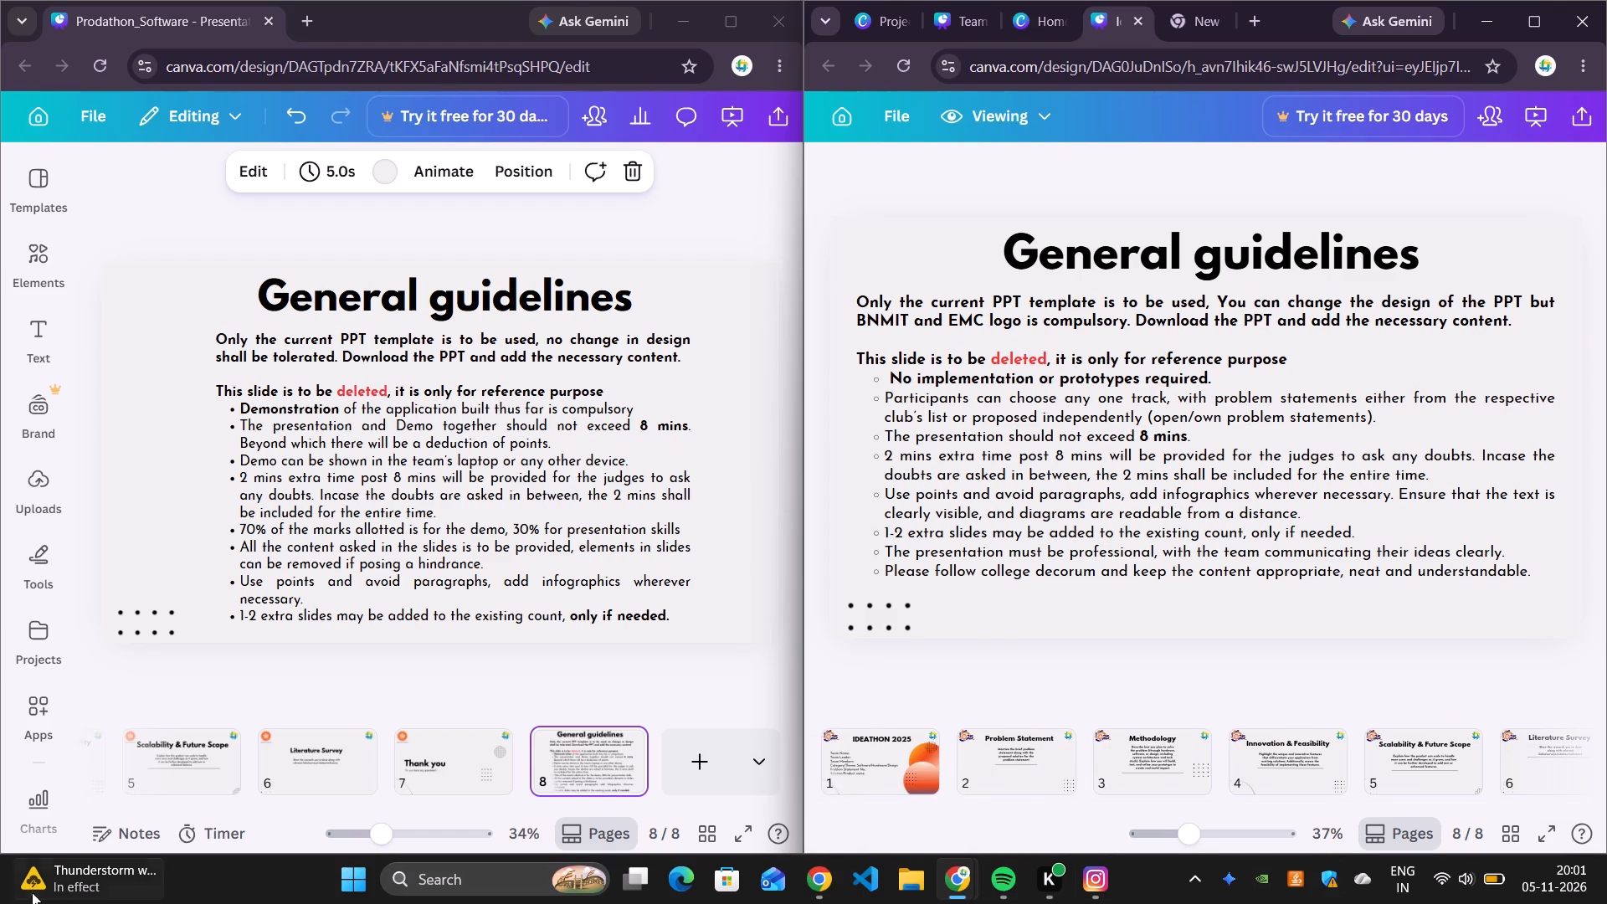
scroll(272, 780, "right", 7)
left_click(147, 760)
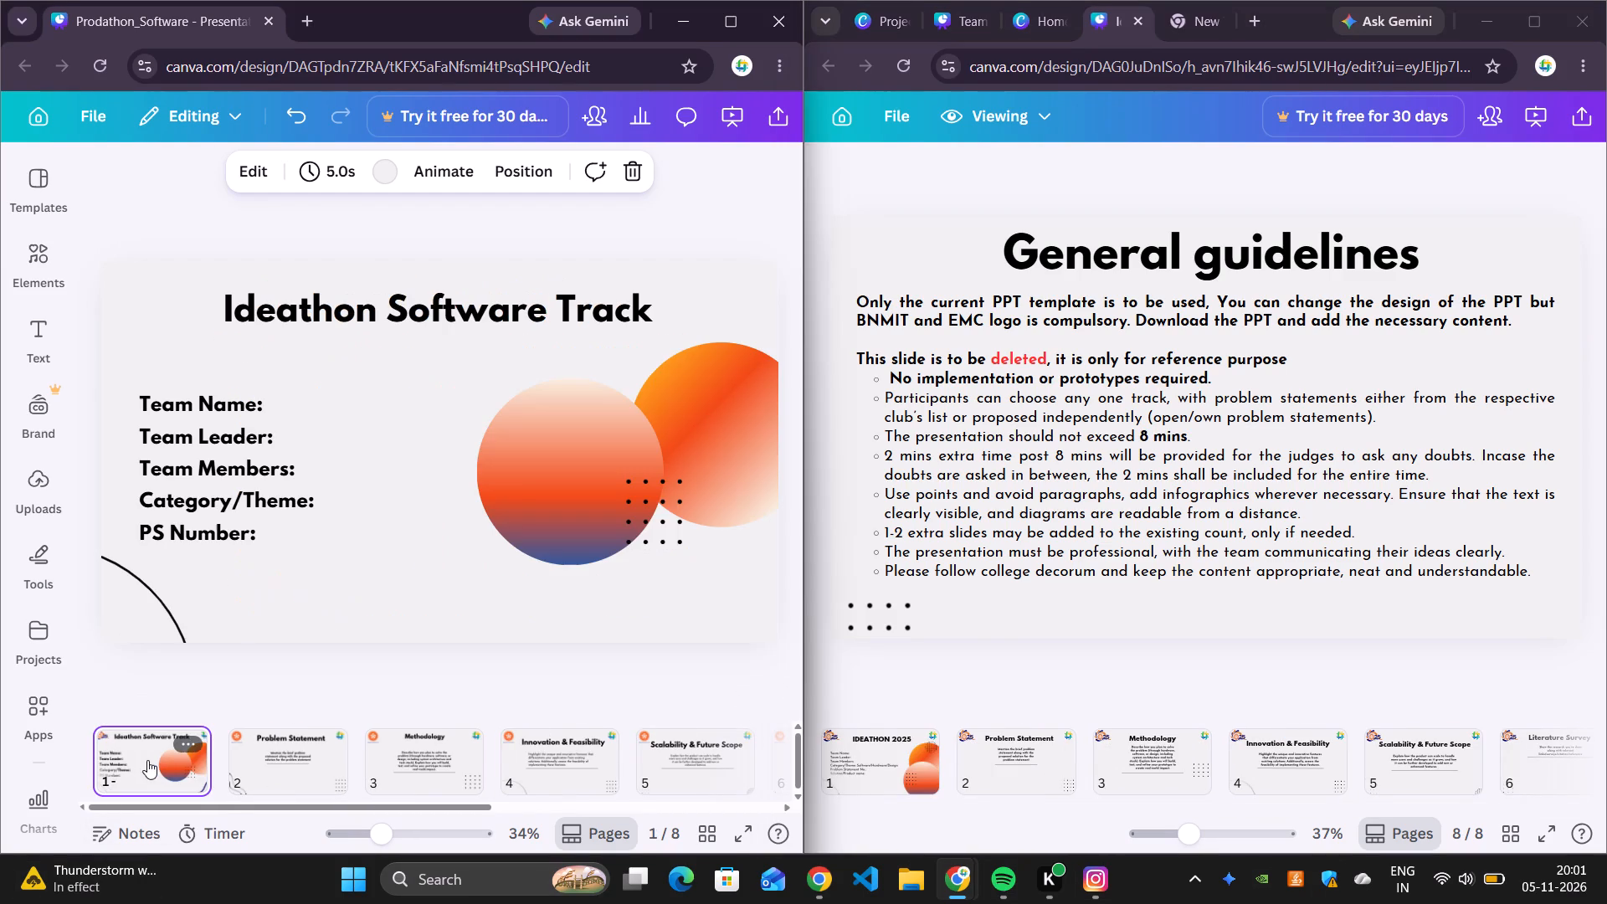
left_click(301, 758)
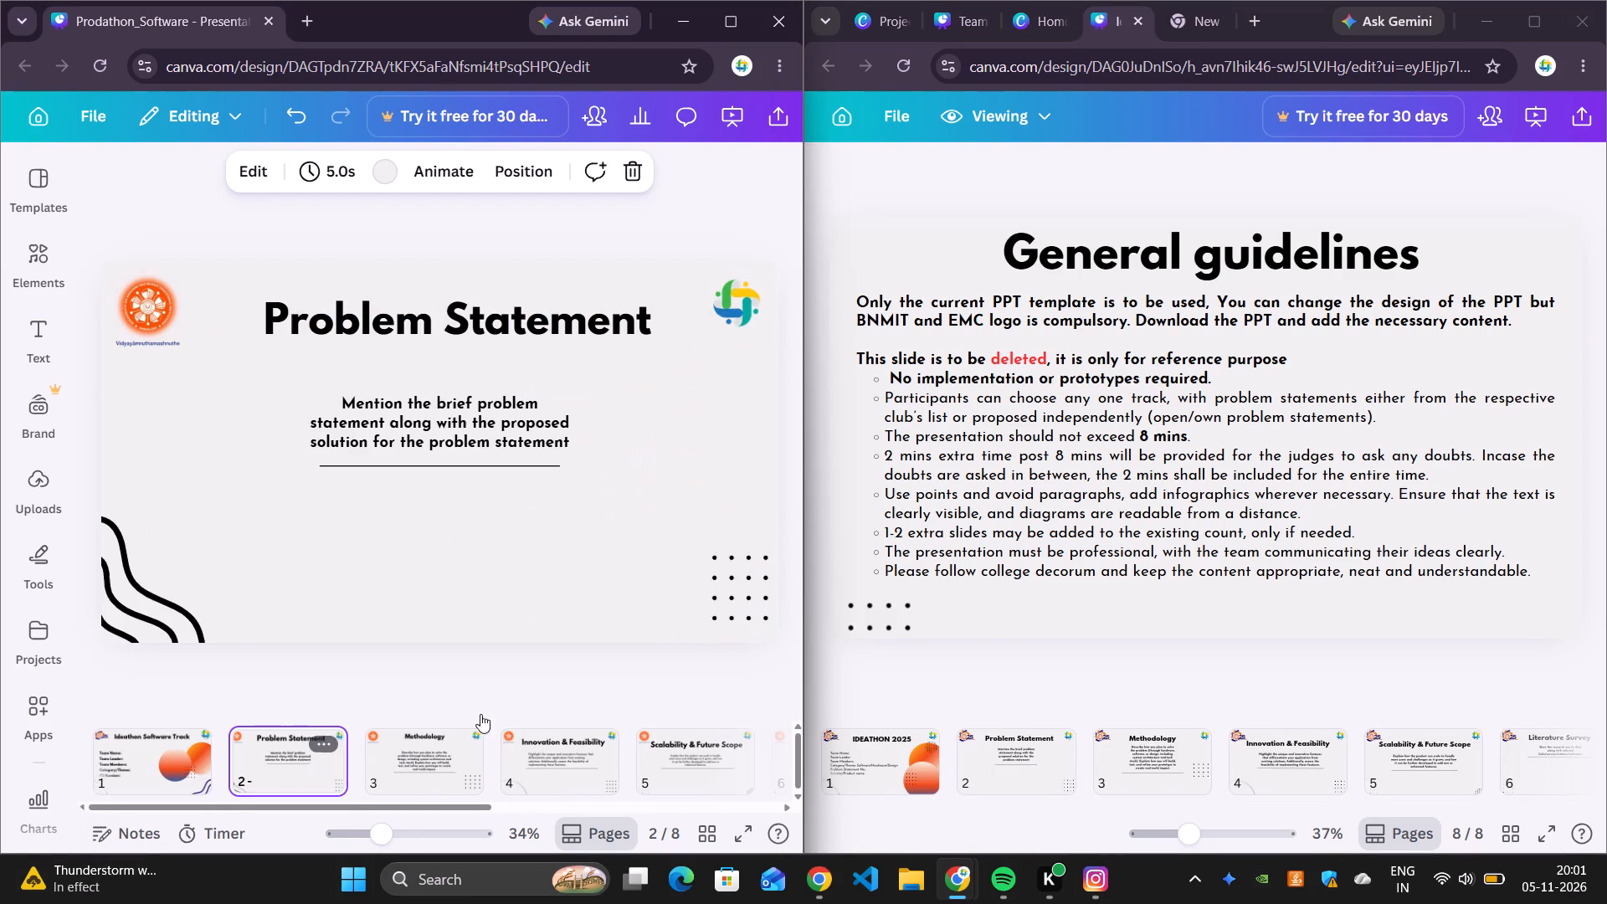
left_click(1004, 780)
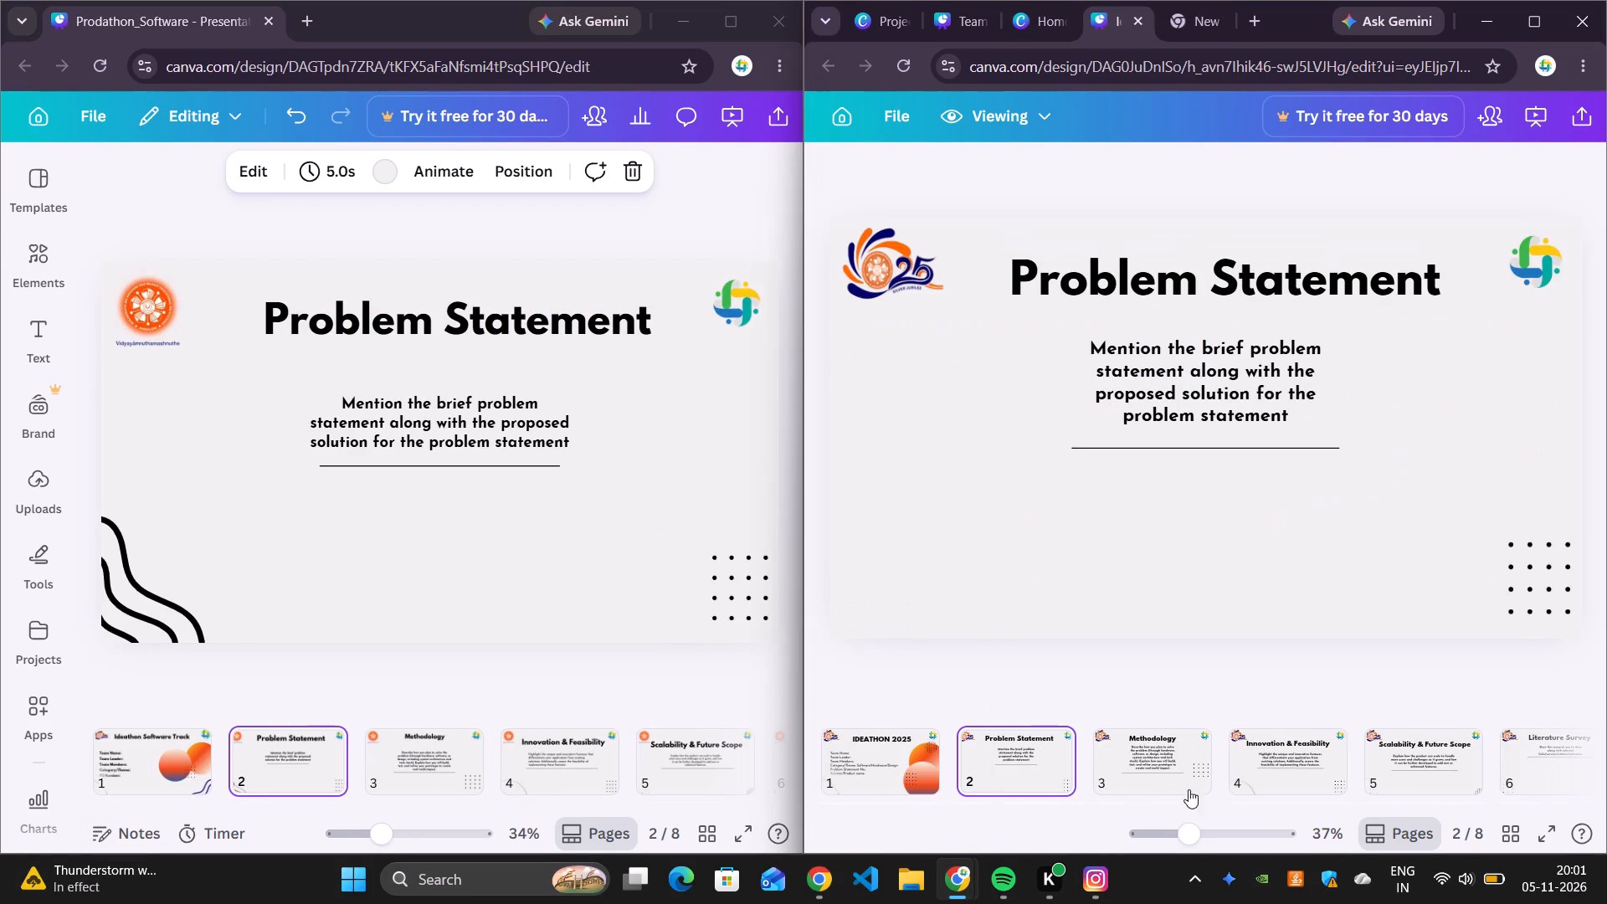
left_click(1141, 768)
left_click(422, 762)
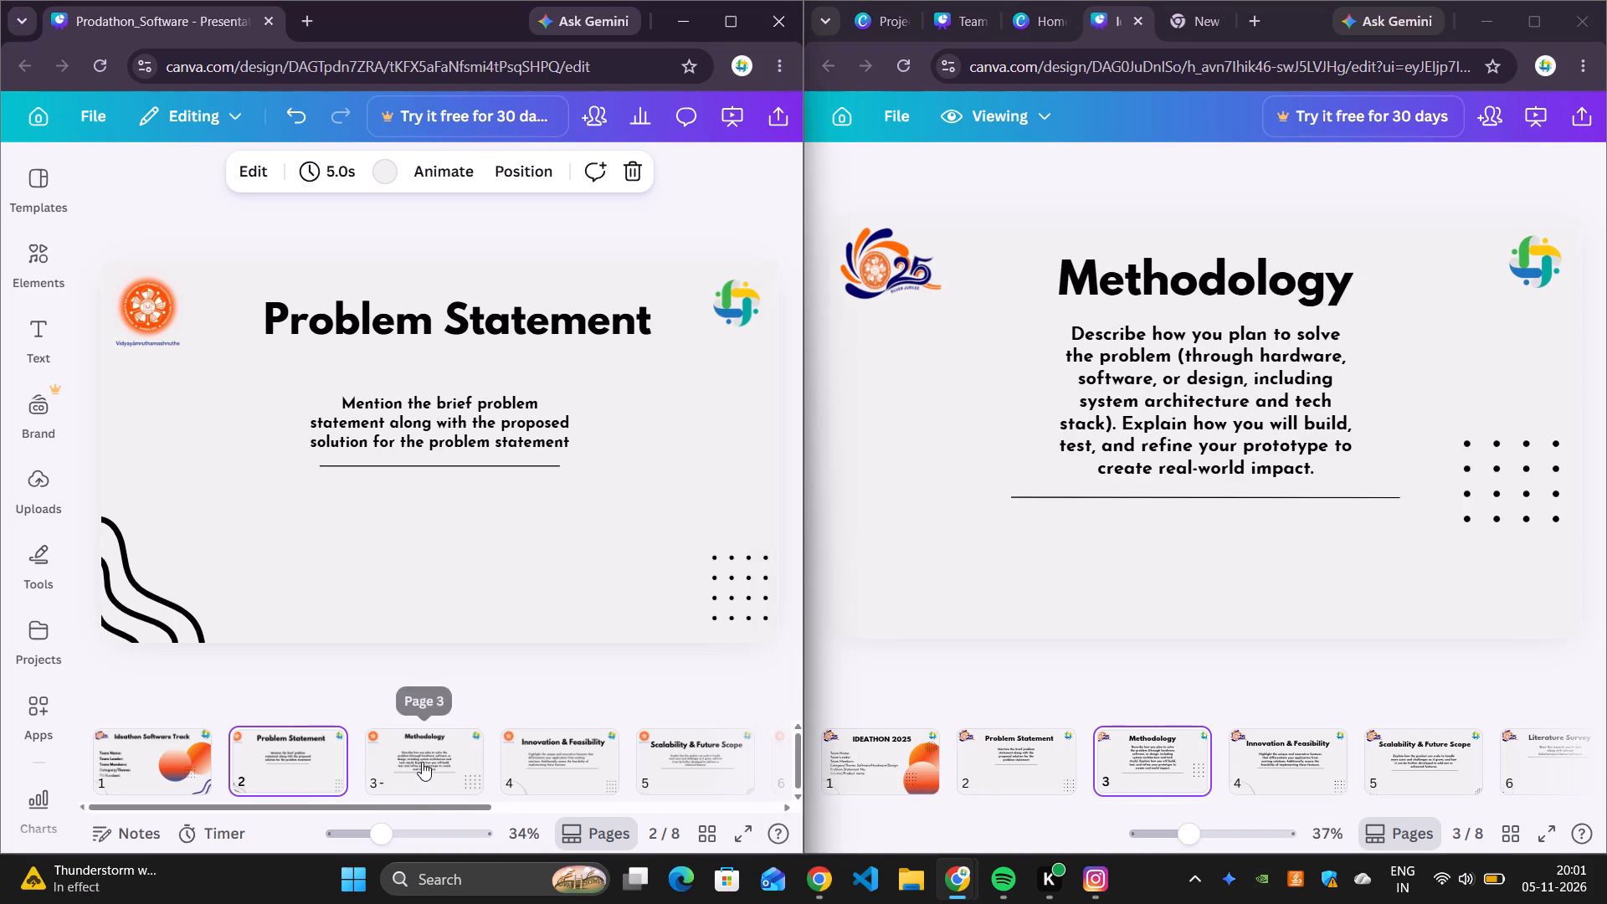
left_click(1275, 776)
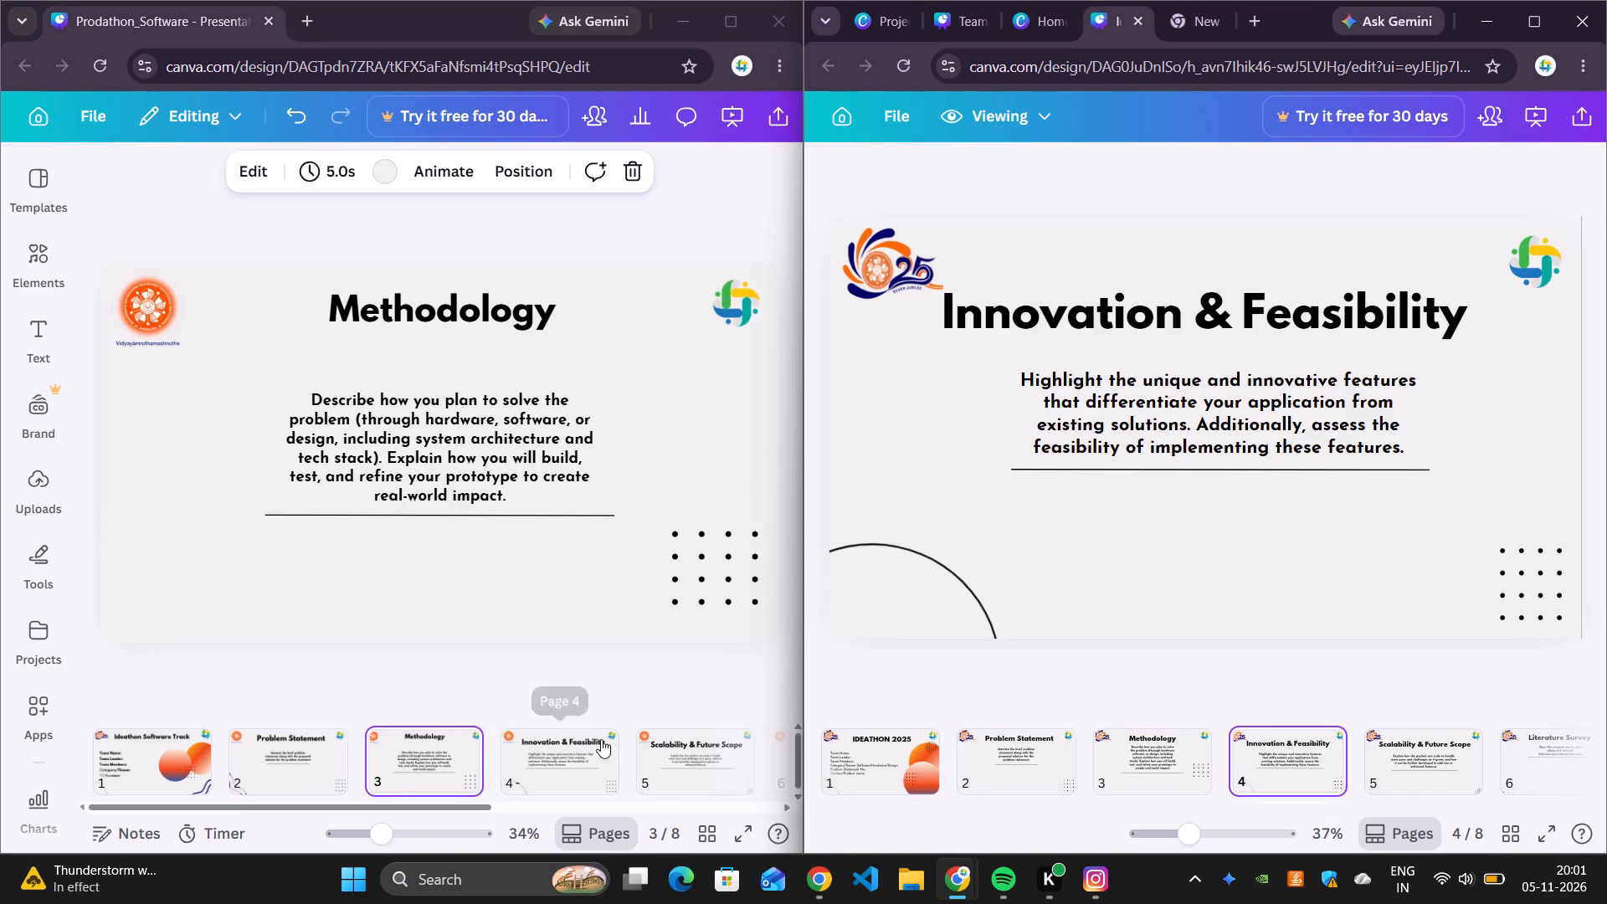
left_click(601, 751)
scroll(601, 751, "left", 2)
left_click(411, 767)
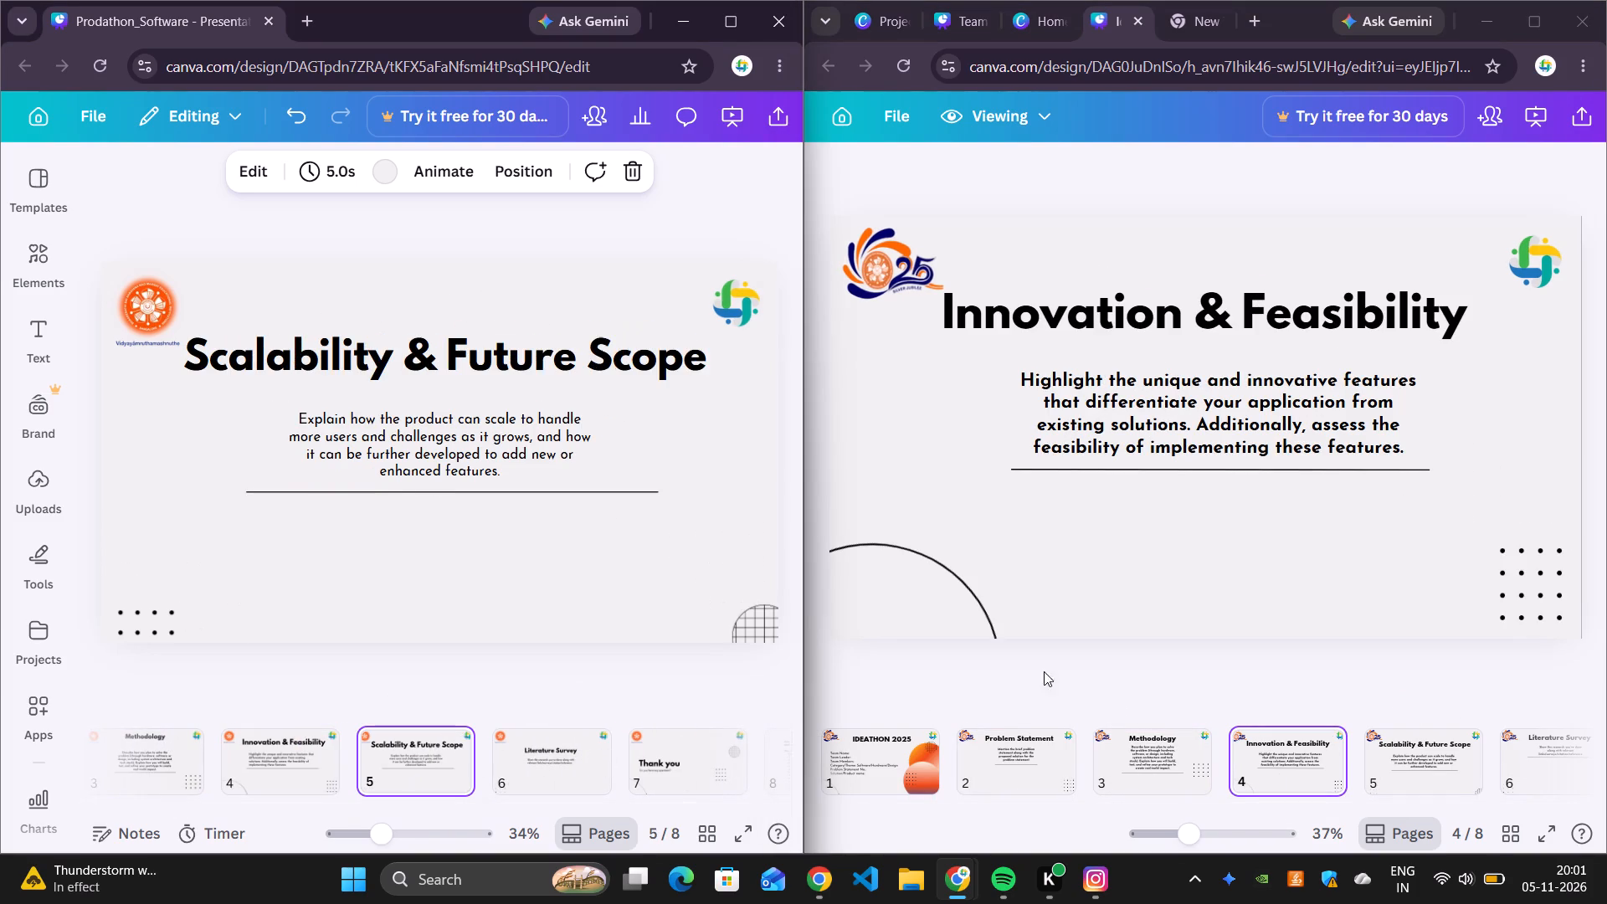
left_click(1404, 775)
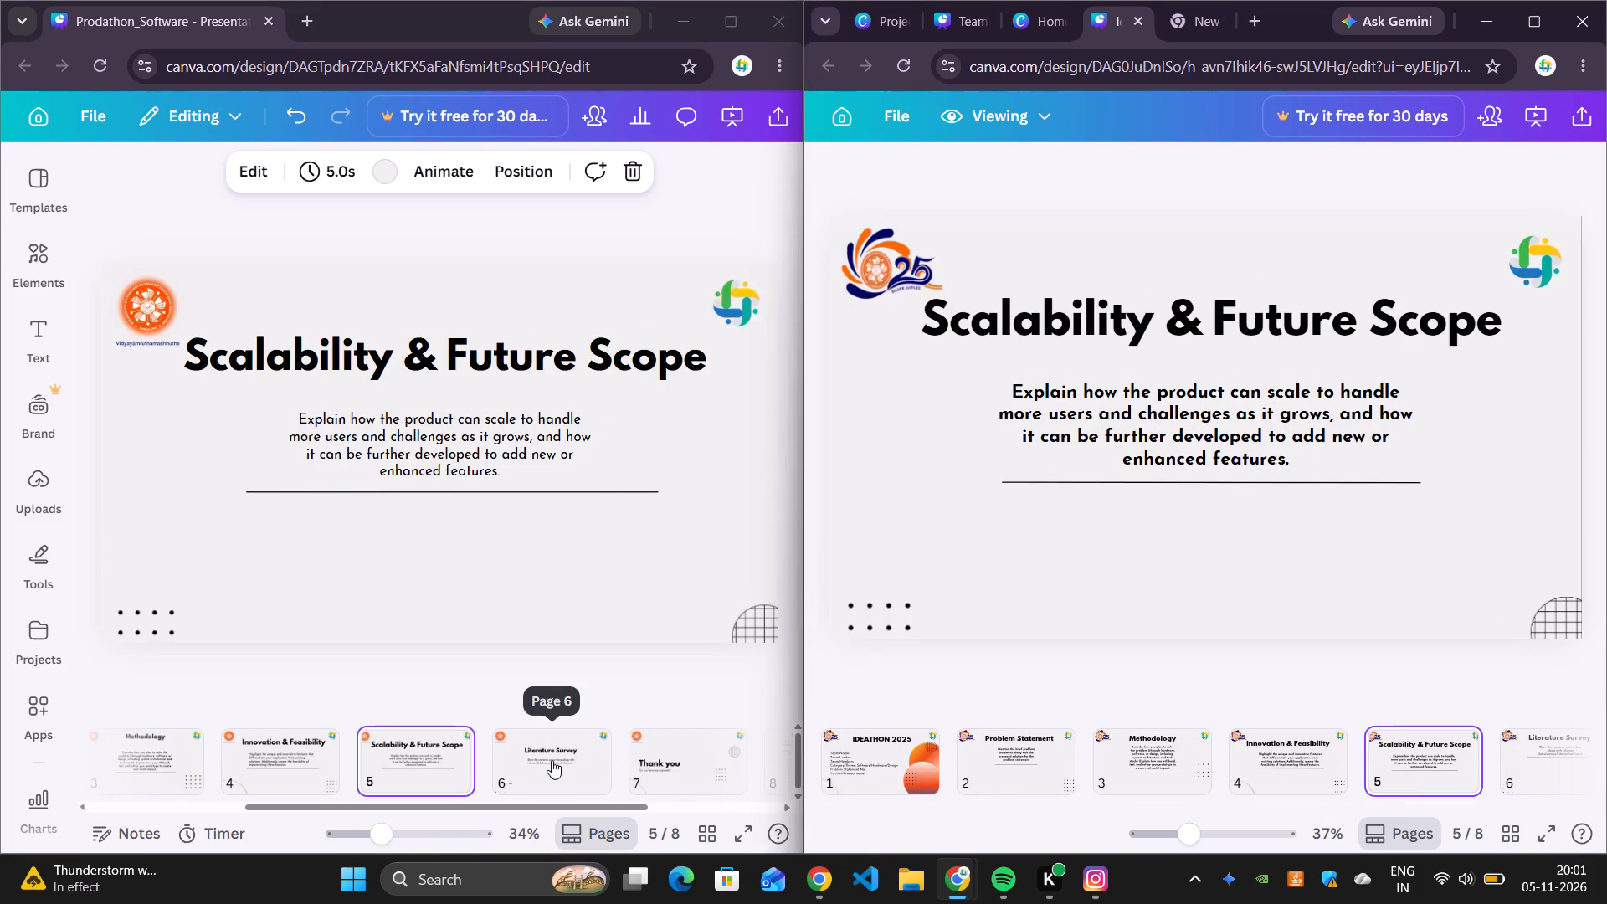
left_click(552, 760)
scroll(1367, 737, "left", 3)
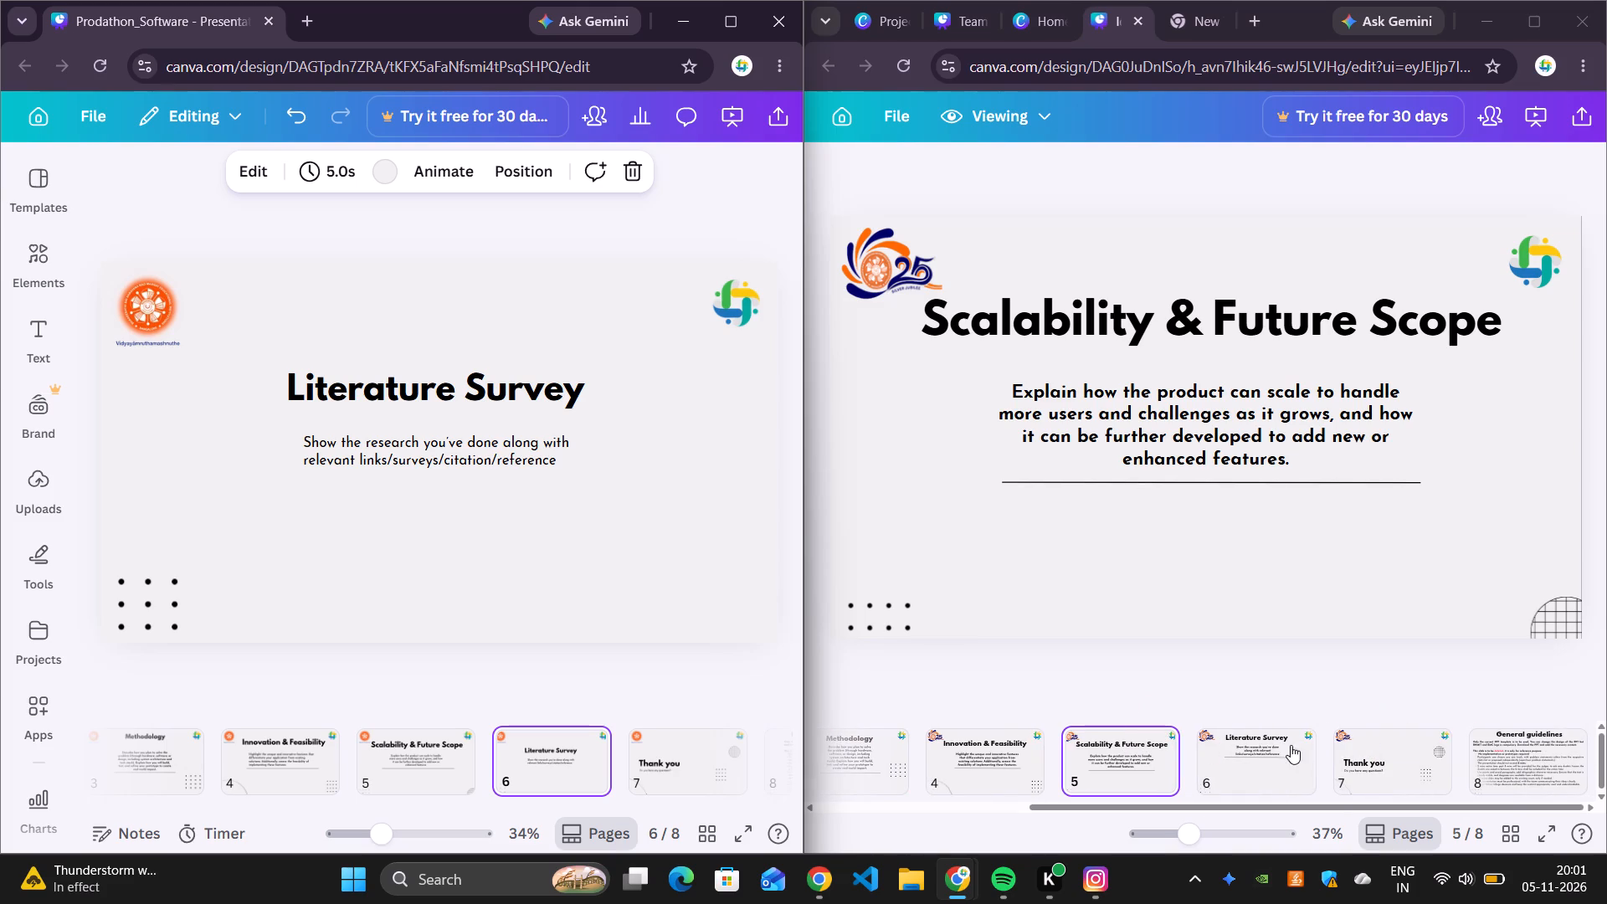
left_click(1284, 746)
scroll(601, 794, "left", 2)
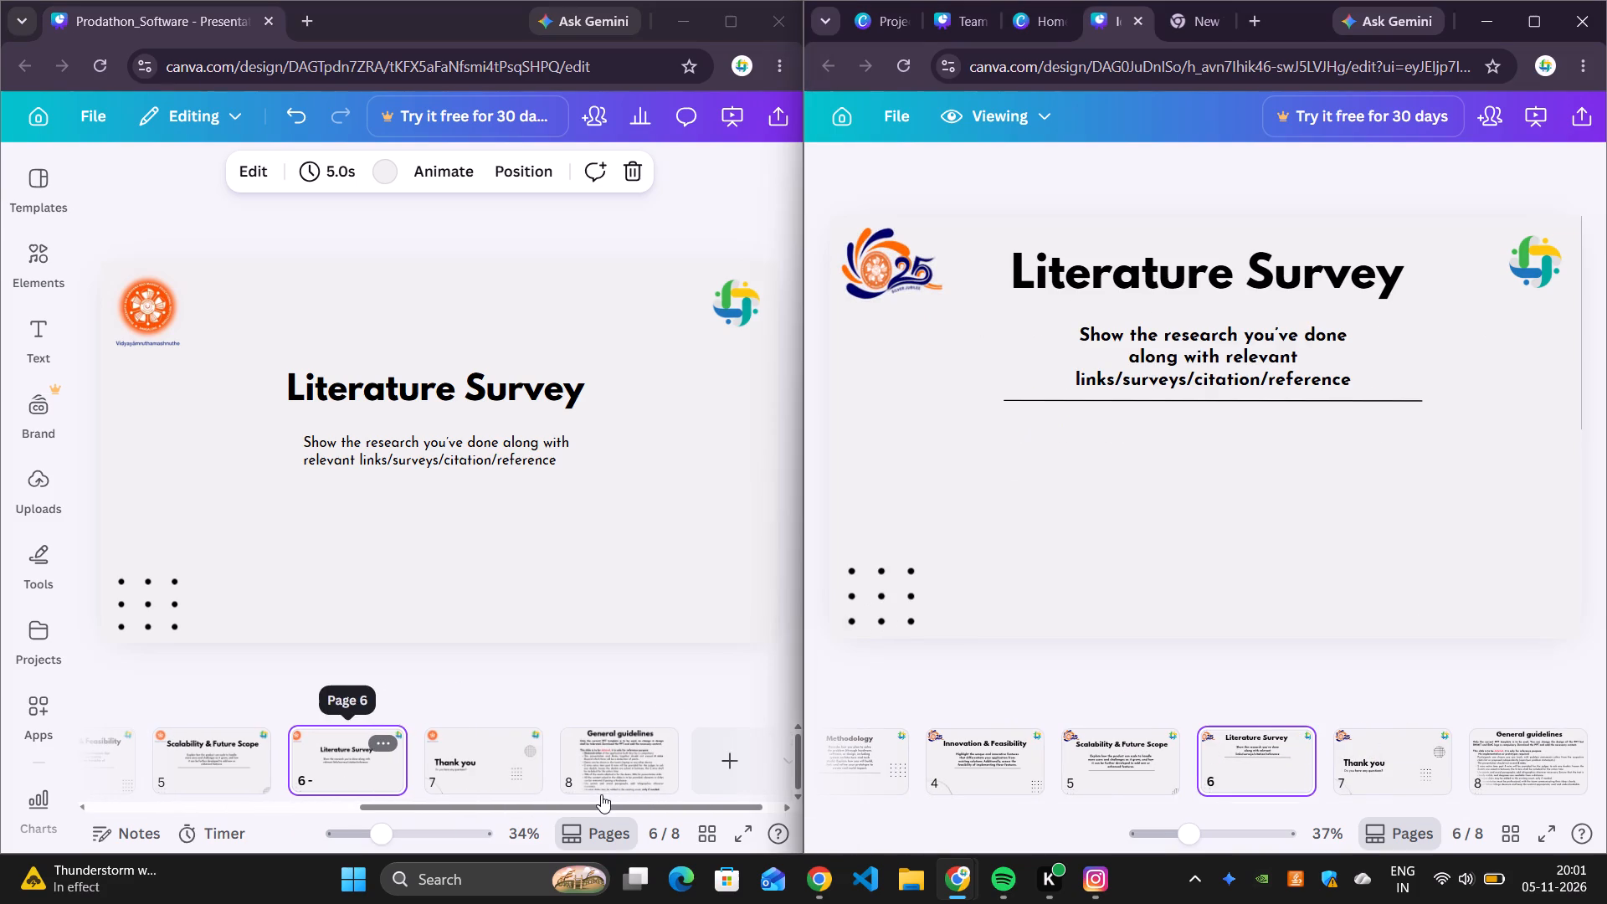
left_click(502, 764)
left_click(1358, 767)
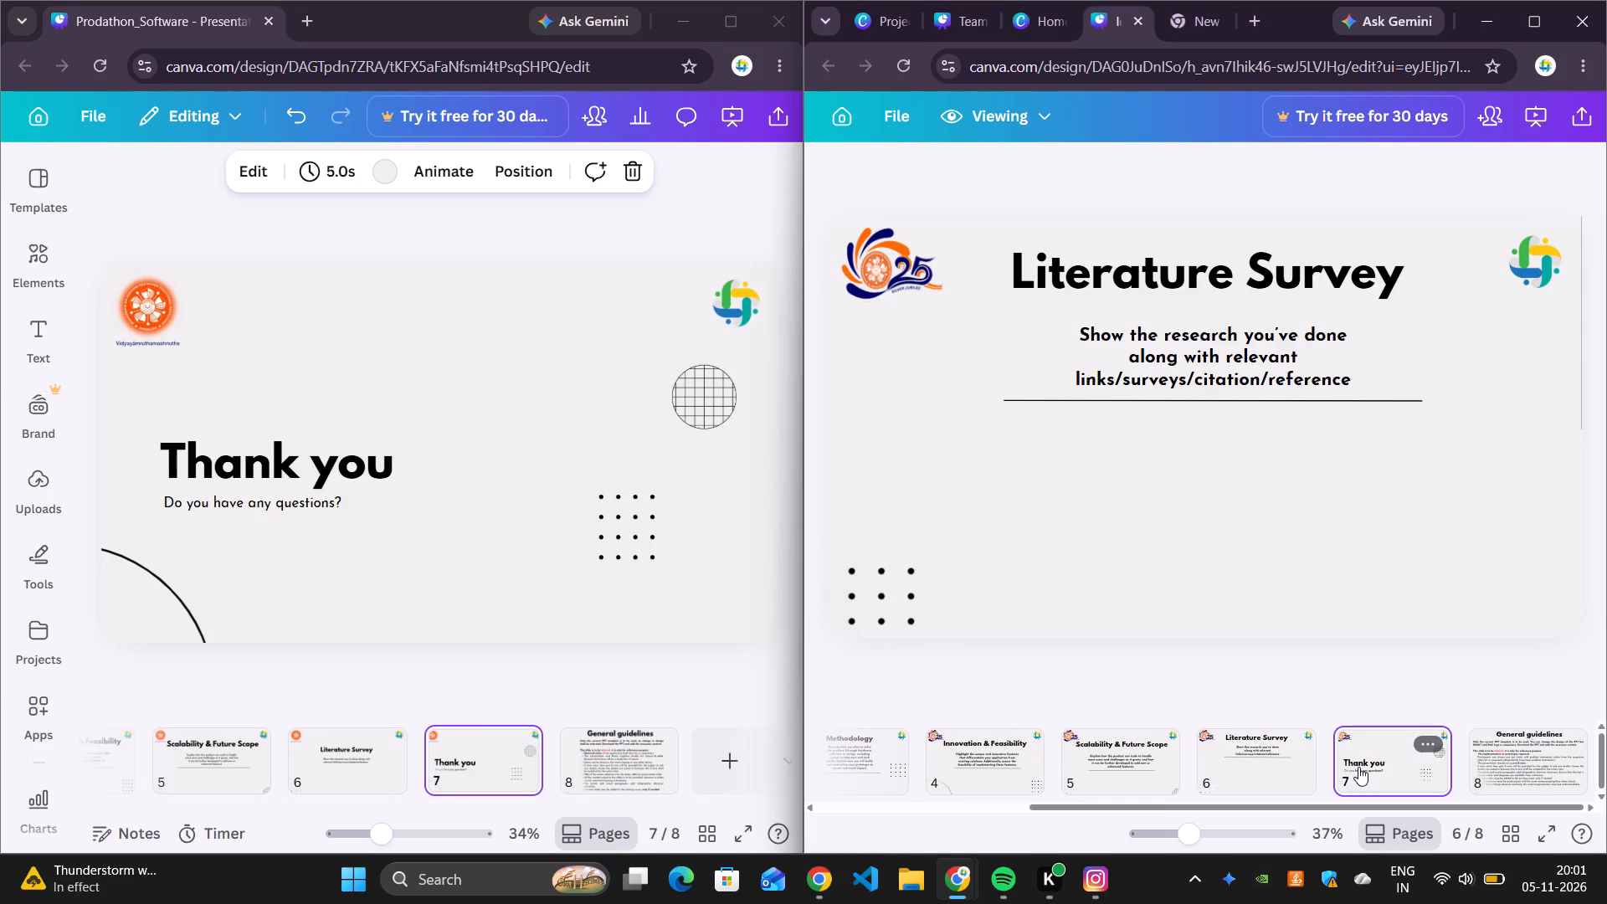
left_click(598, 783)
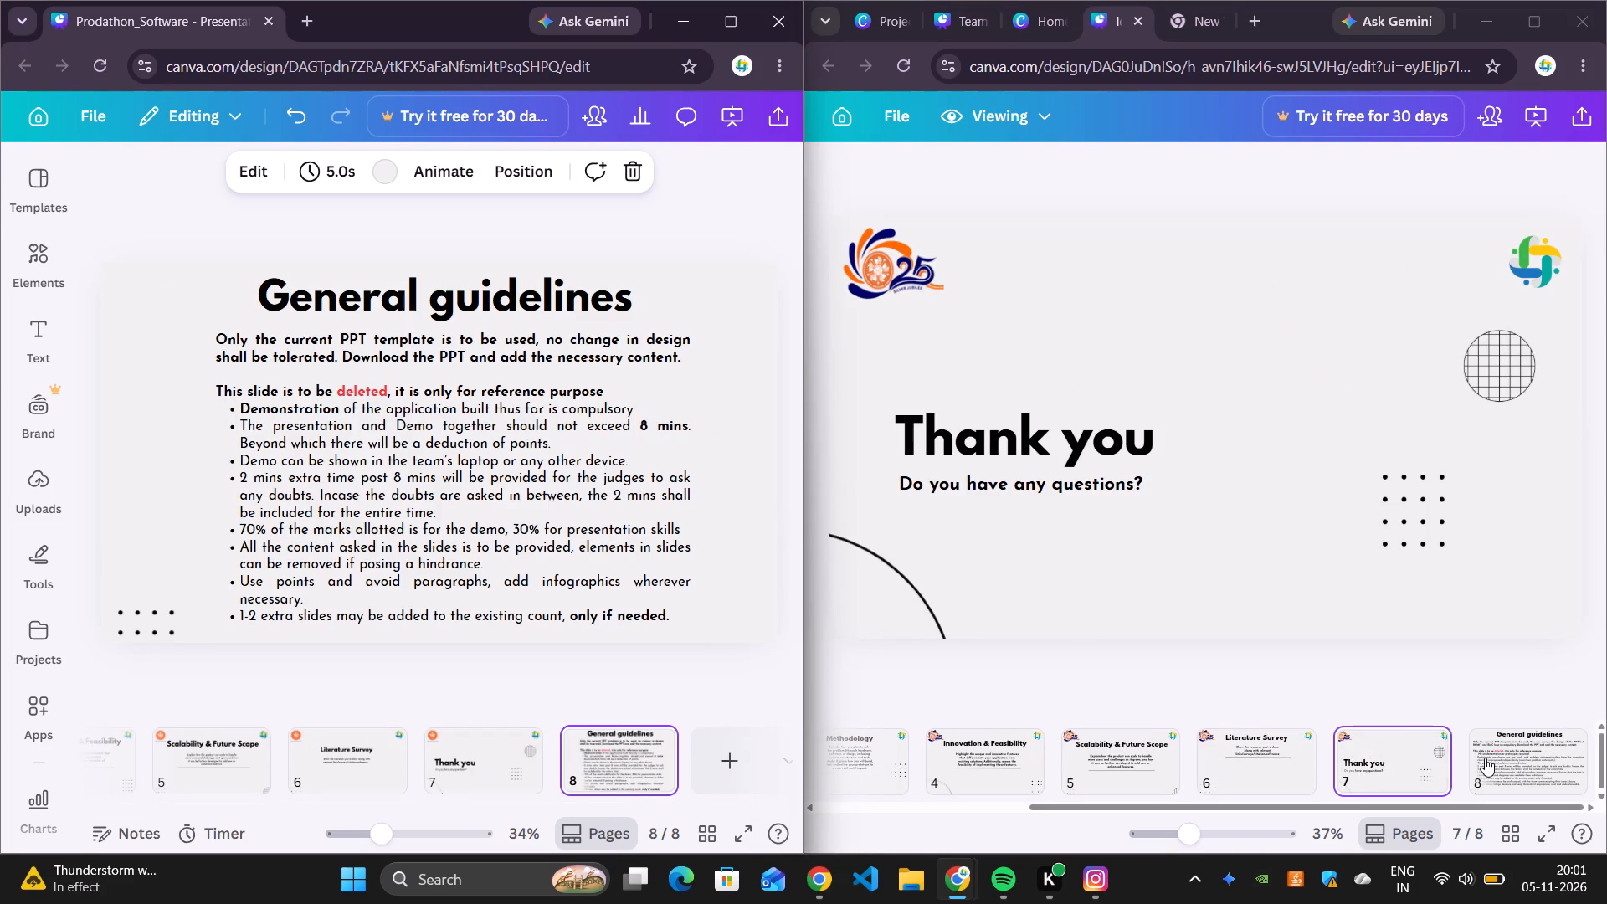
left_click(1518, 780)
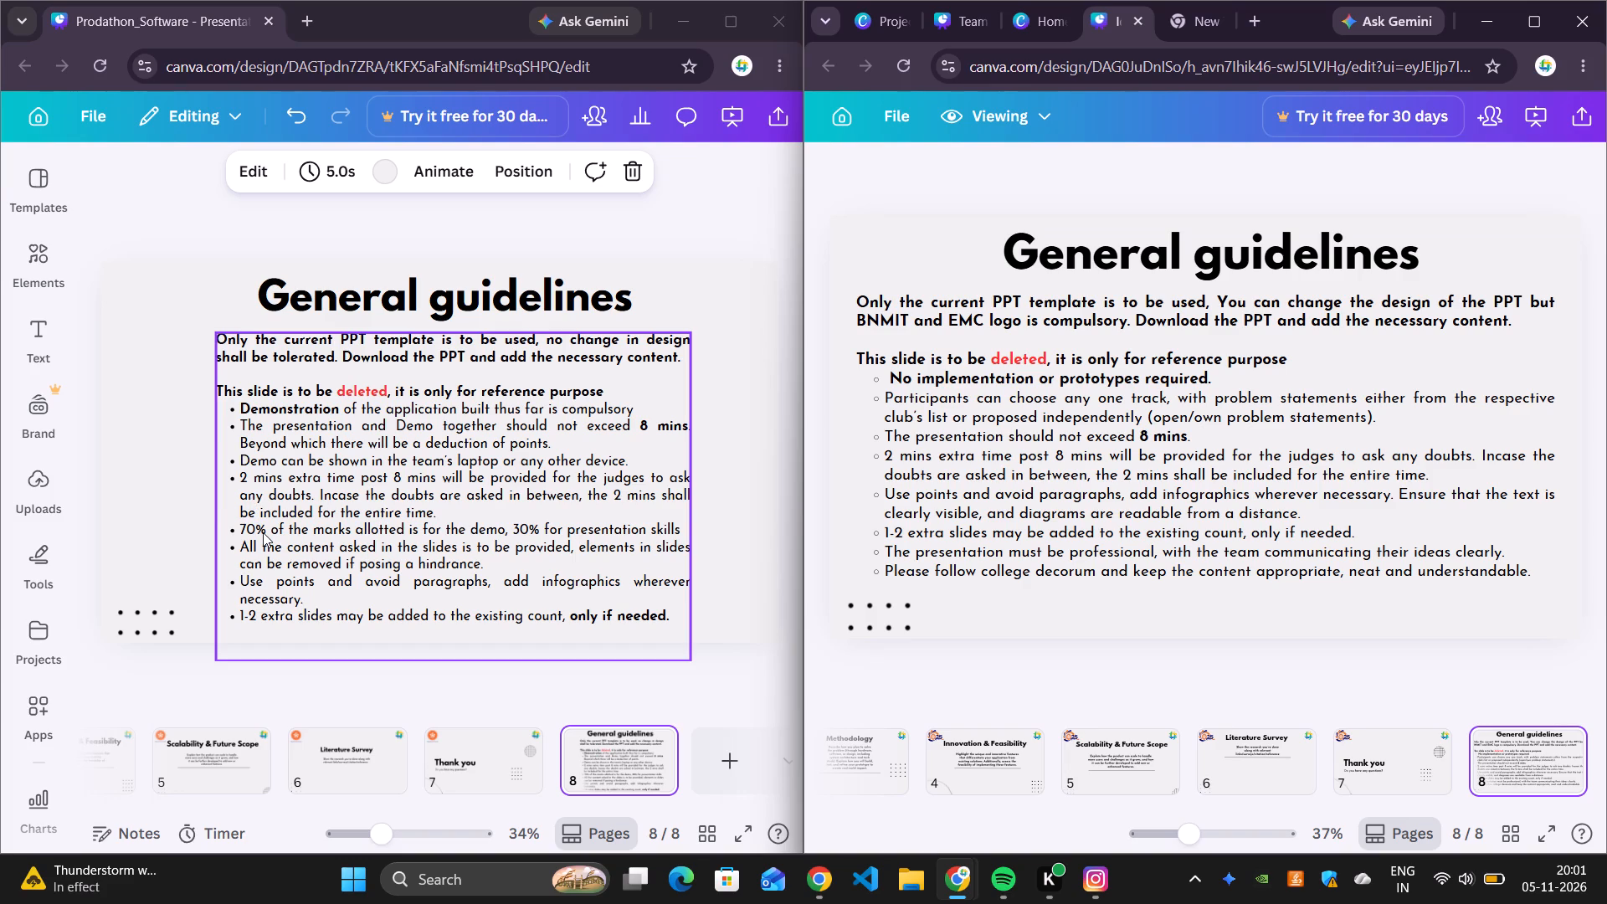
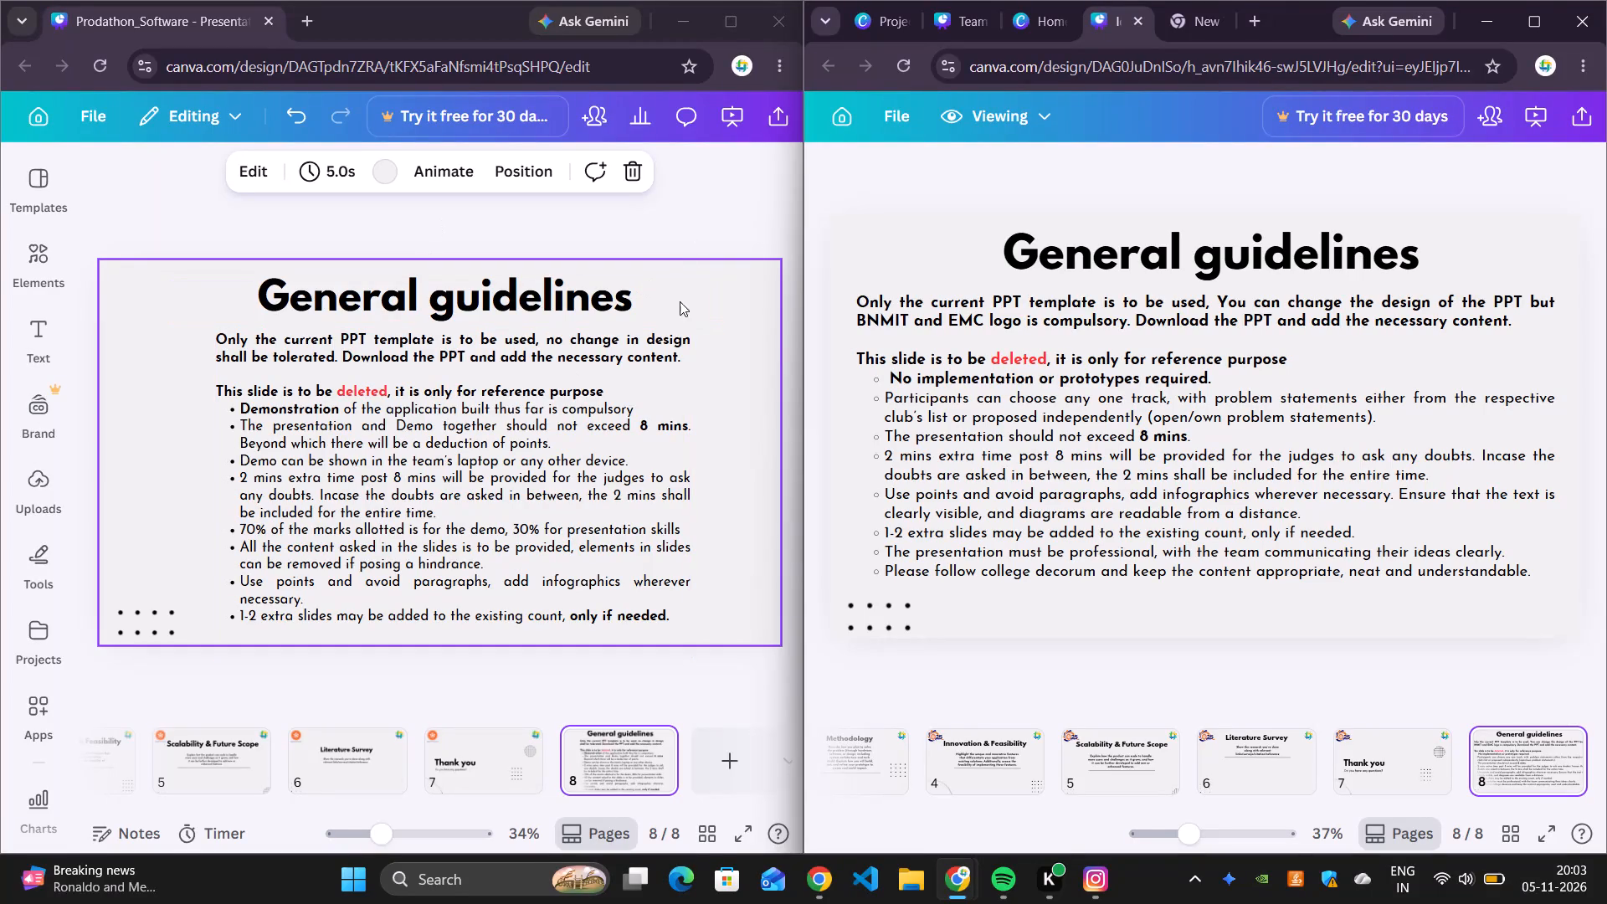
Replace the General guidelines body text with the full guidelines text copied from the Ideathon reference slide.
left_click(1020, 562)
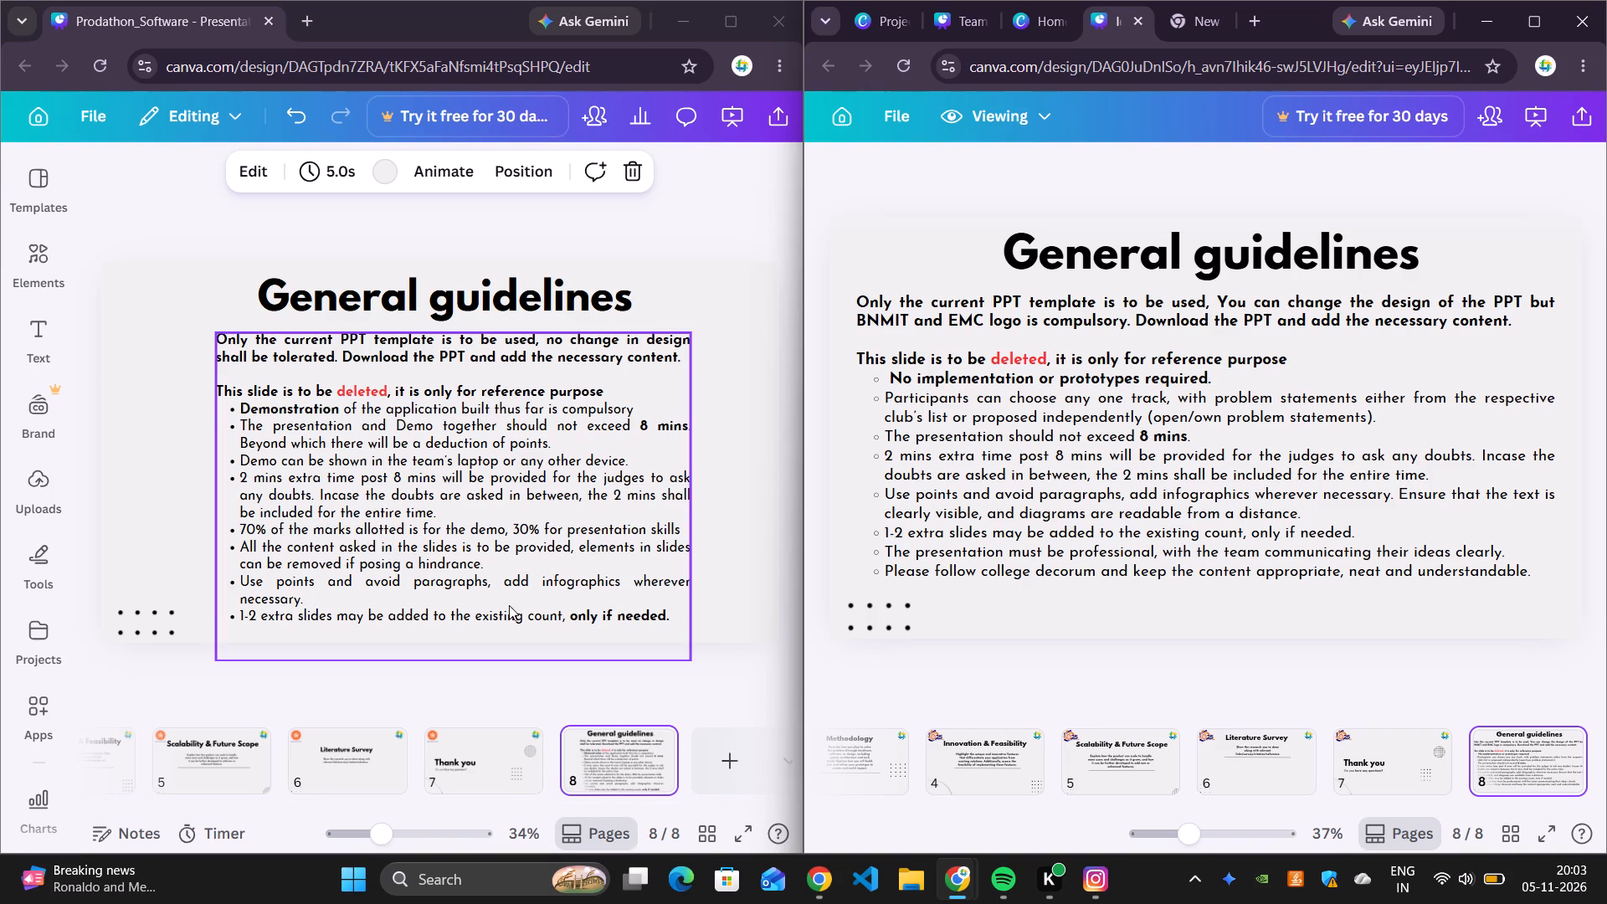
left_click(591, 681)
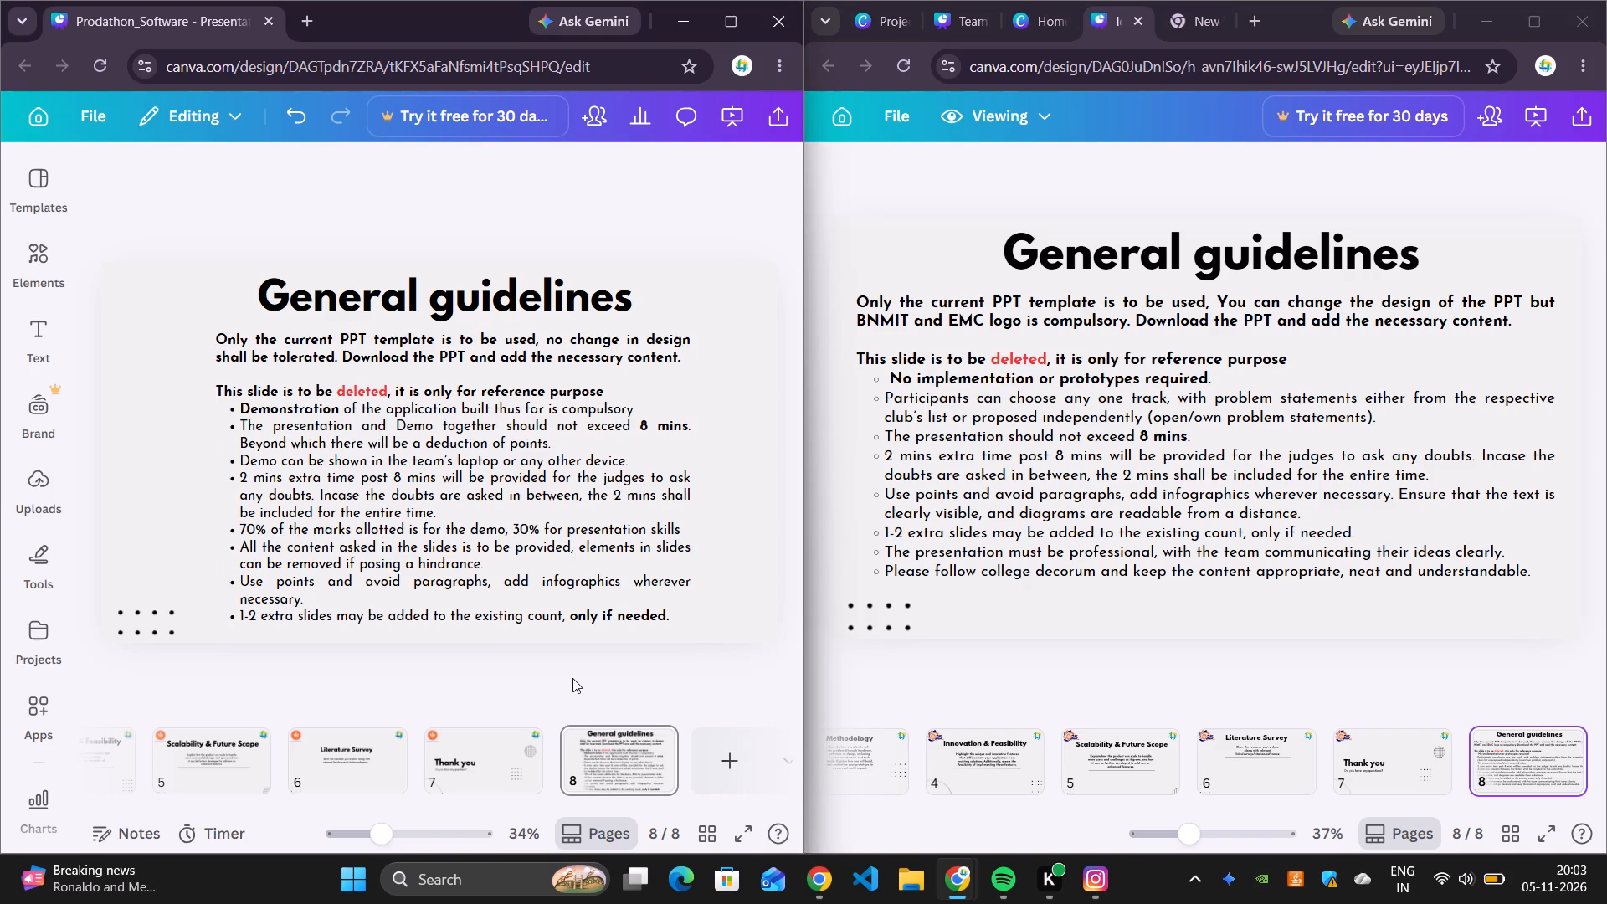
left_click(930, 578)
left_click_drag(1529, 572, 1392, 557)
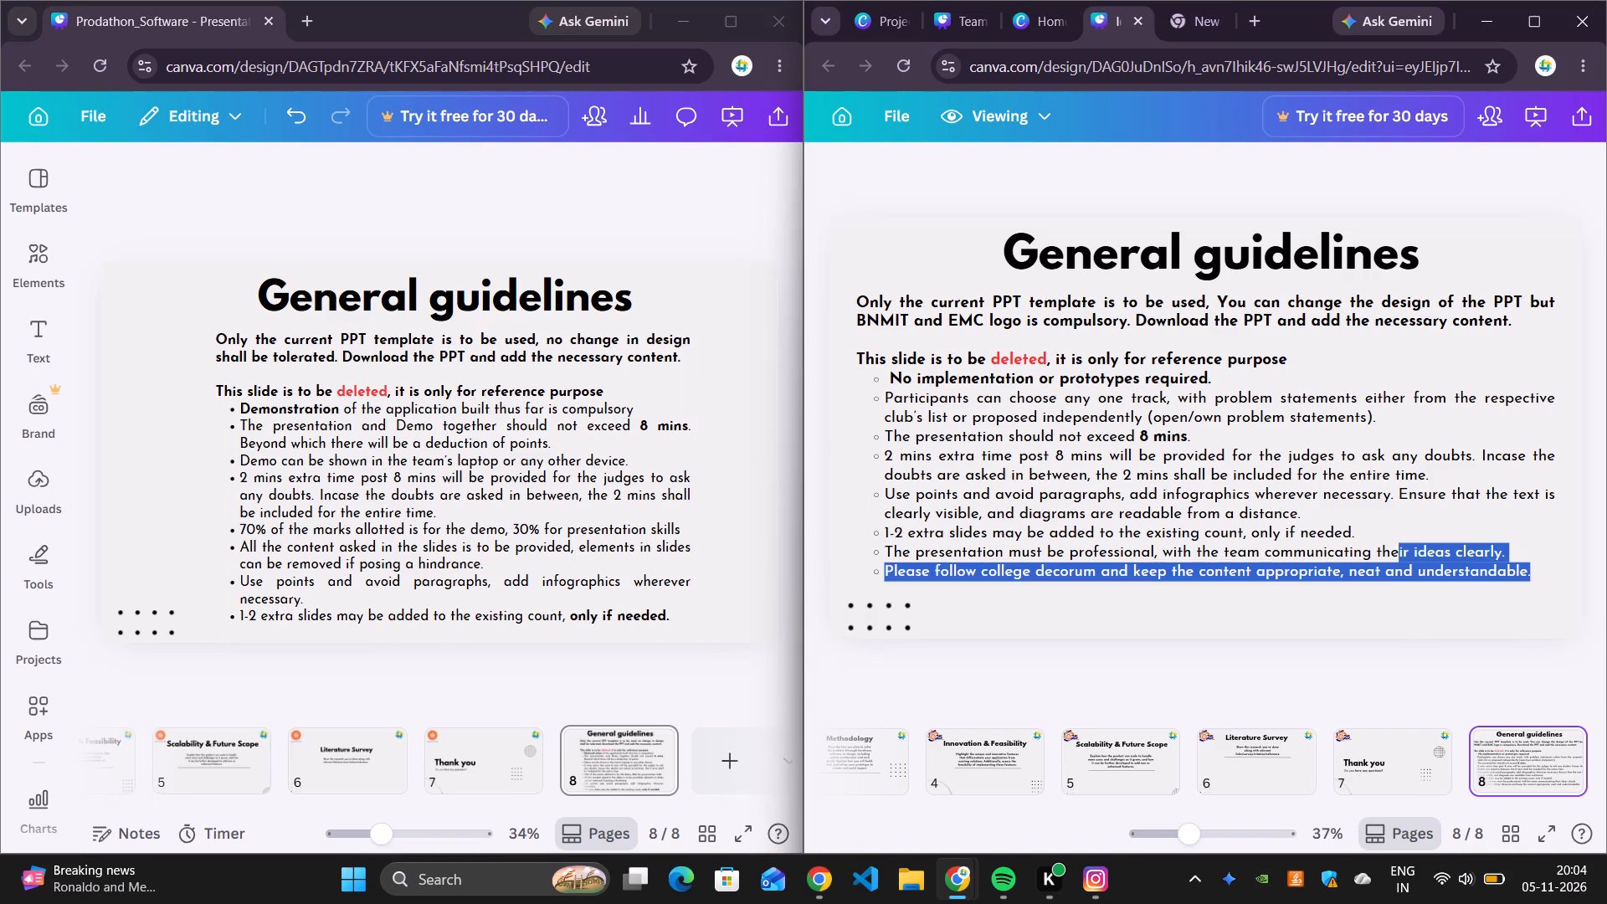
left_click_drag(1392, 557, 855, 302)
key("ctrl+c")
double_click(577, 454)
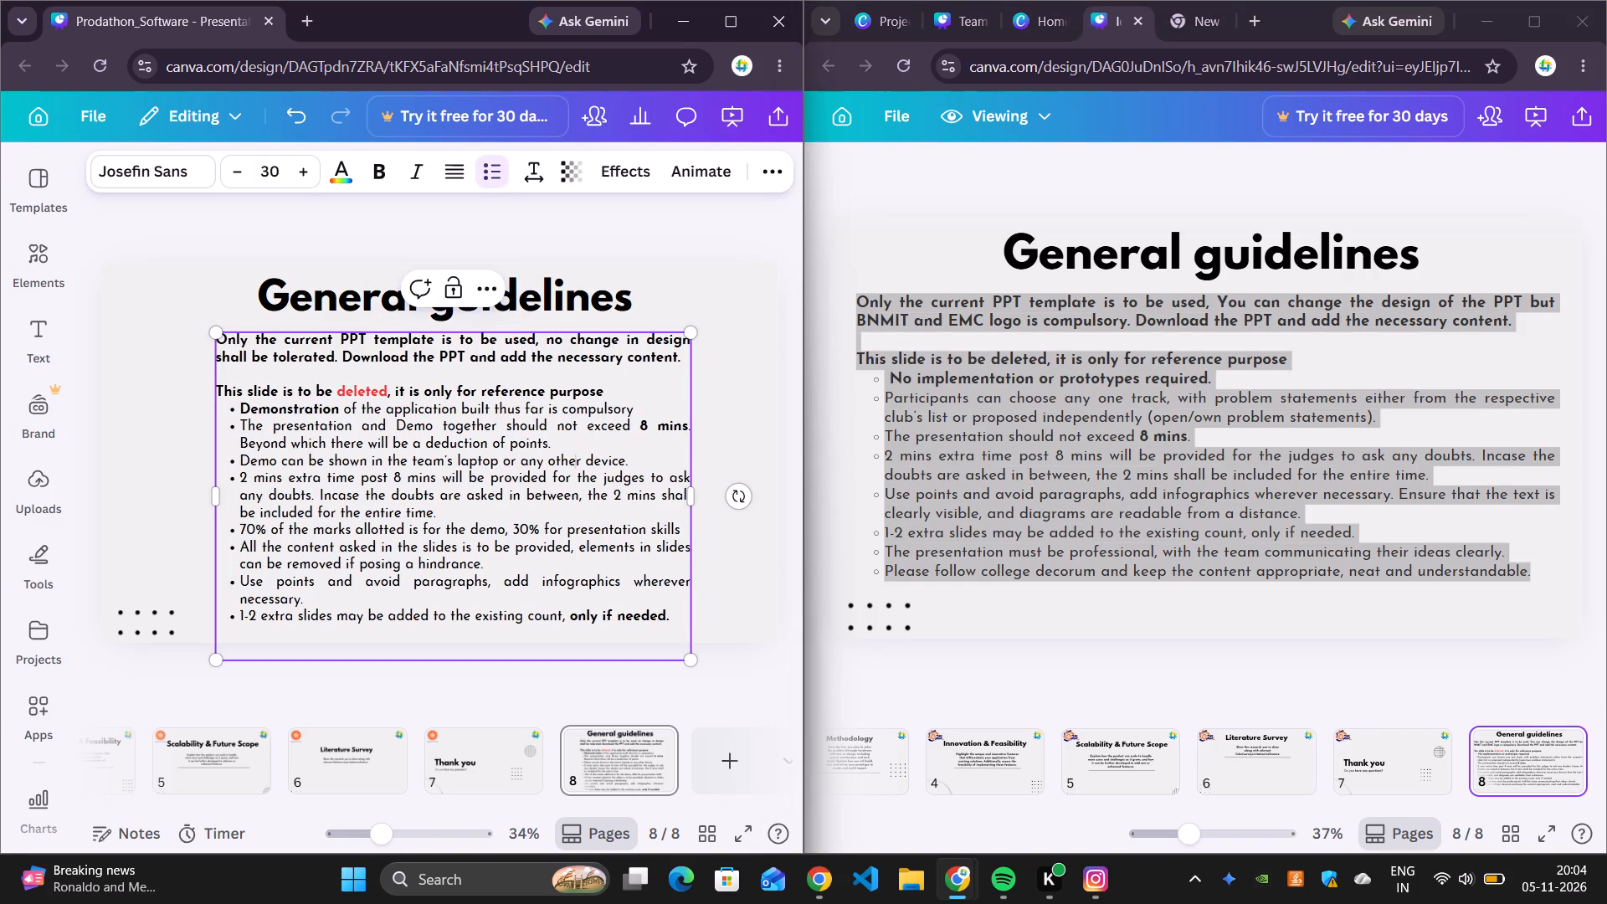
key("ctrl+a")
key("ctrl+v")
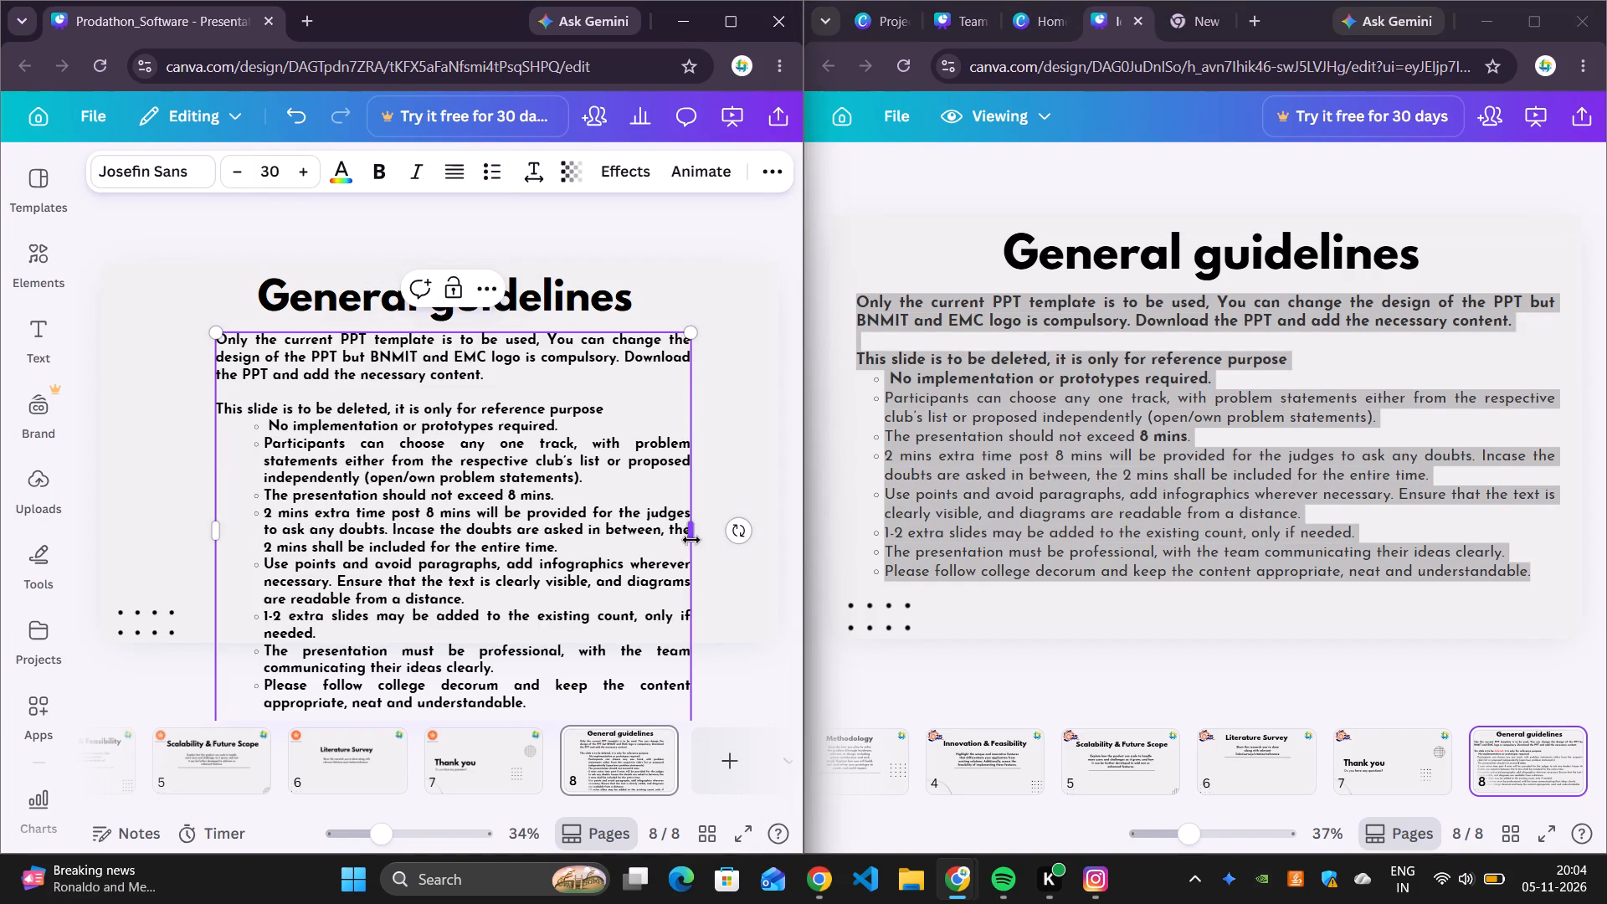
Widen the guidelines text box to nearly the full slide width and reposition it within the slide's edges beneath the heading.
left_click_drag(692, 533, 902, 505)
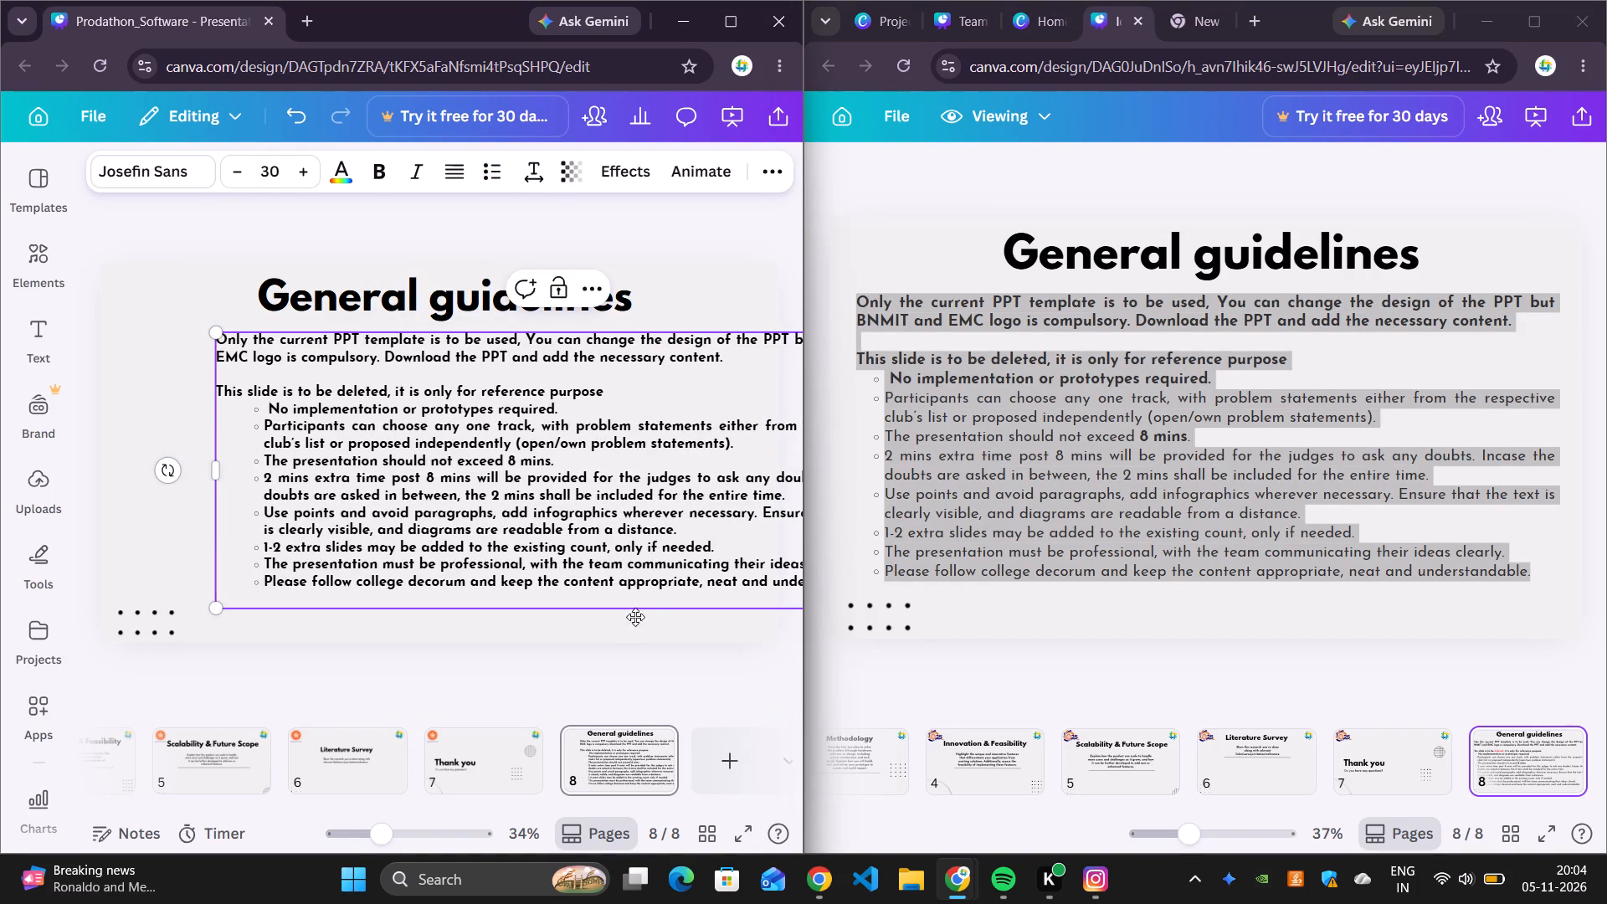
left_click(619, 631)
left_click_drag(649, 594, 538, 592)
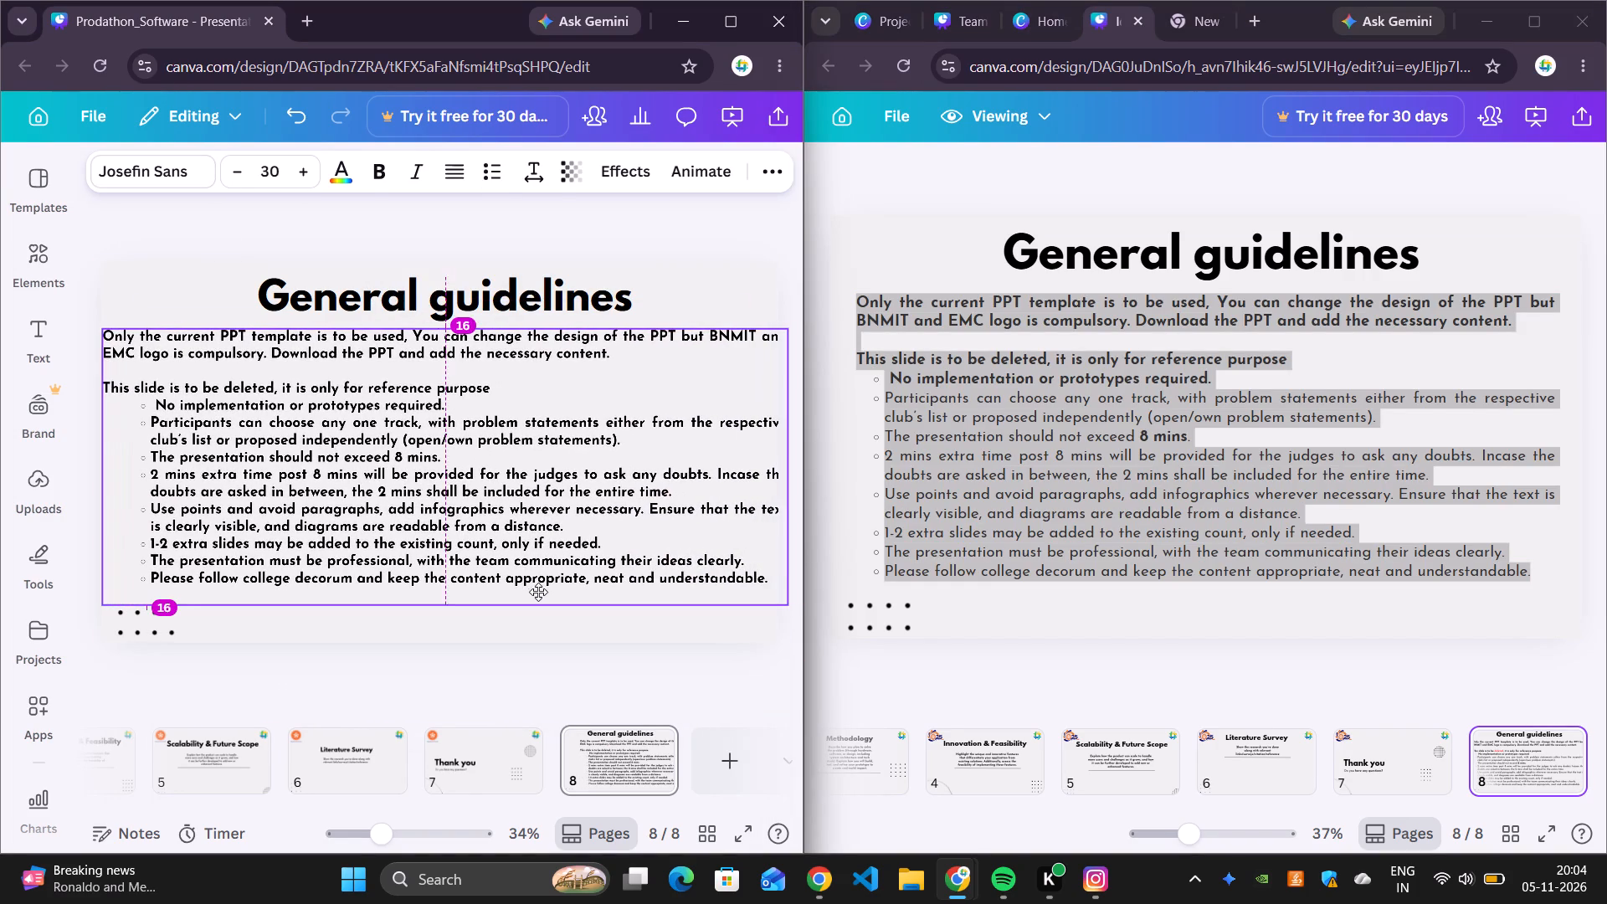
left_click_drag(538, 592, 536, 592)
left_click(679, 653)
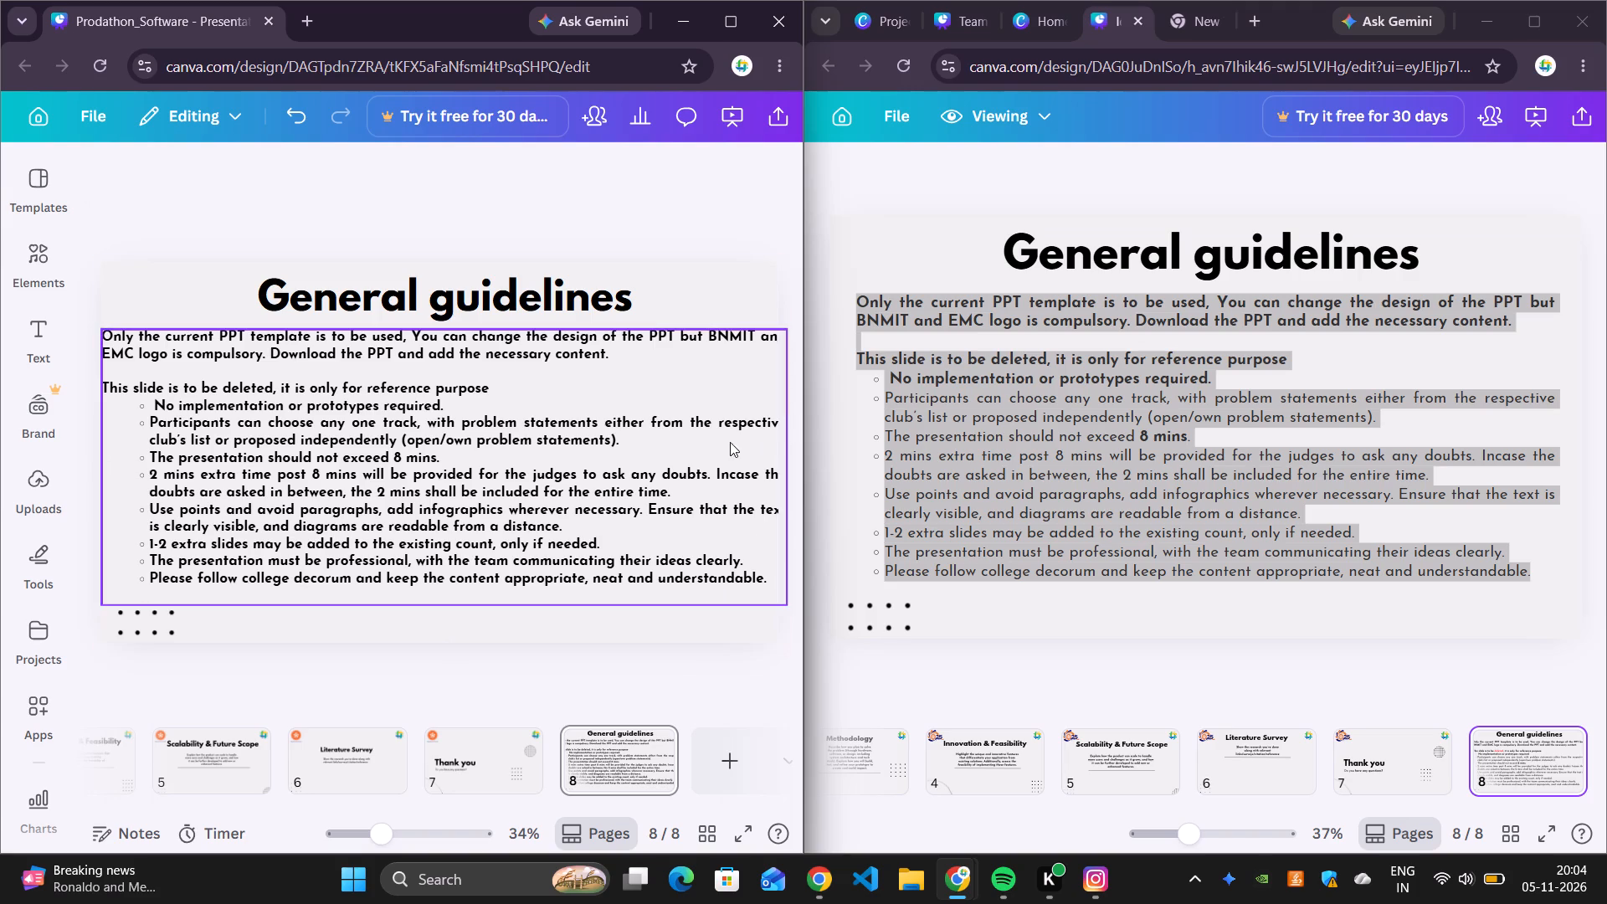
left_click(723, 444)
left_click_drag(789, 469, 753, 468)
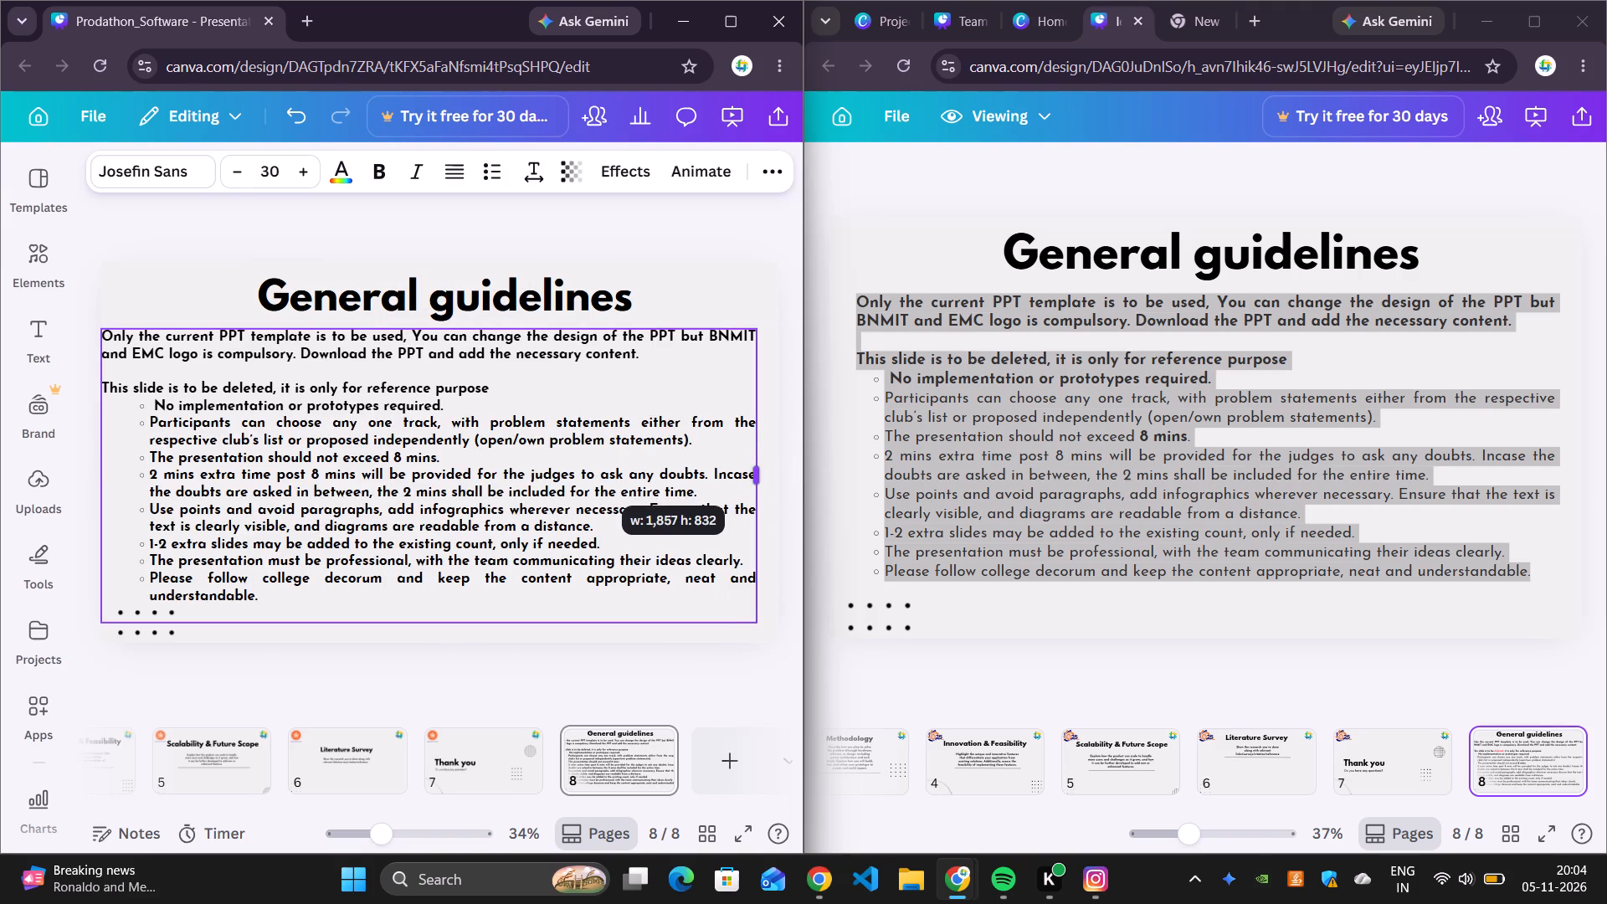
left_click_drag(753, 468, 767, 467)
left_click(653, 641)
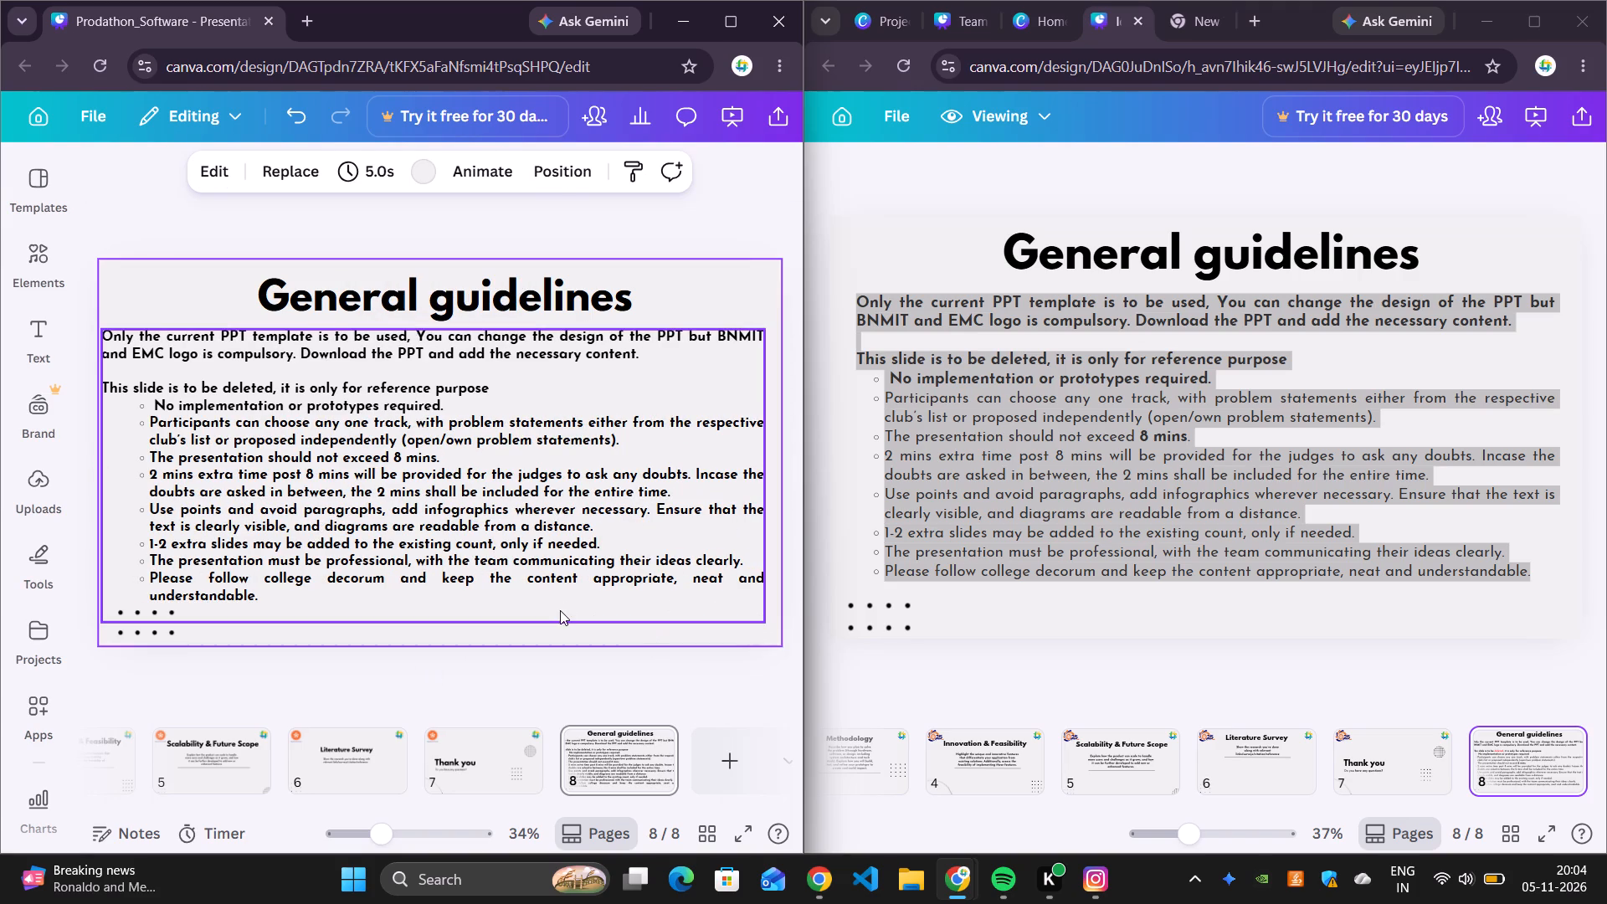
Remove bold from the guideline bullets from "Participants can choose any one track" through the last bullet, matching the reference.
left_click(959, 655)
left_click(947, 666)
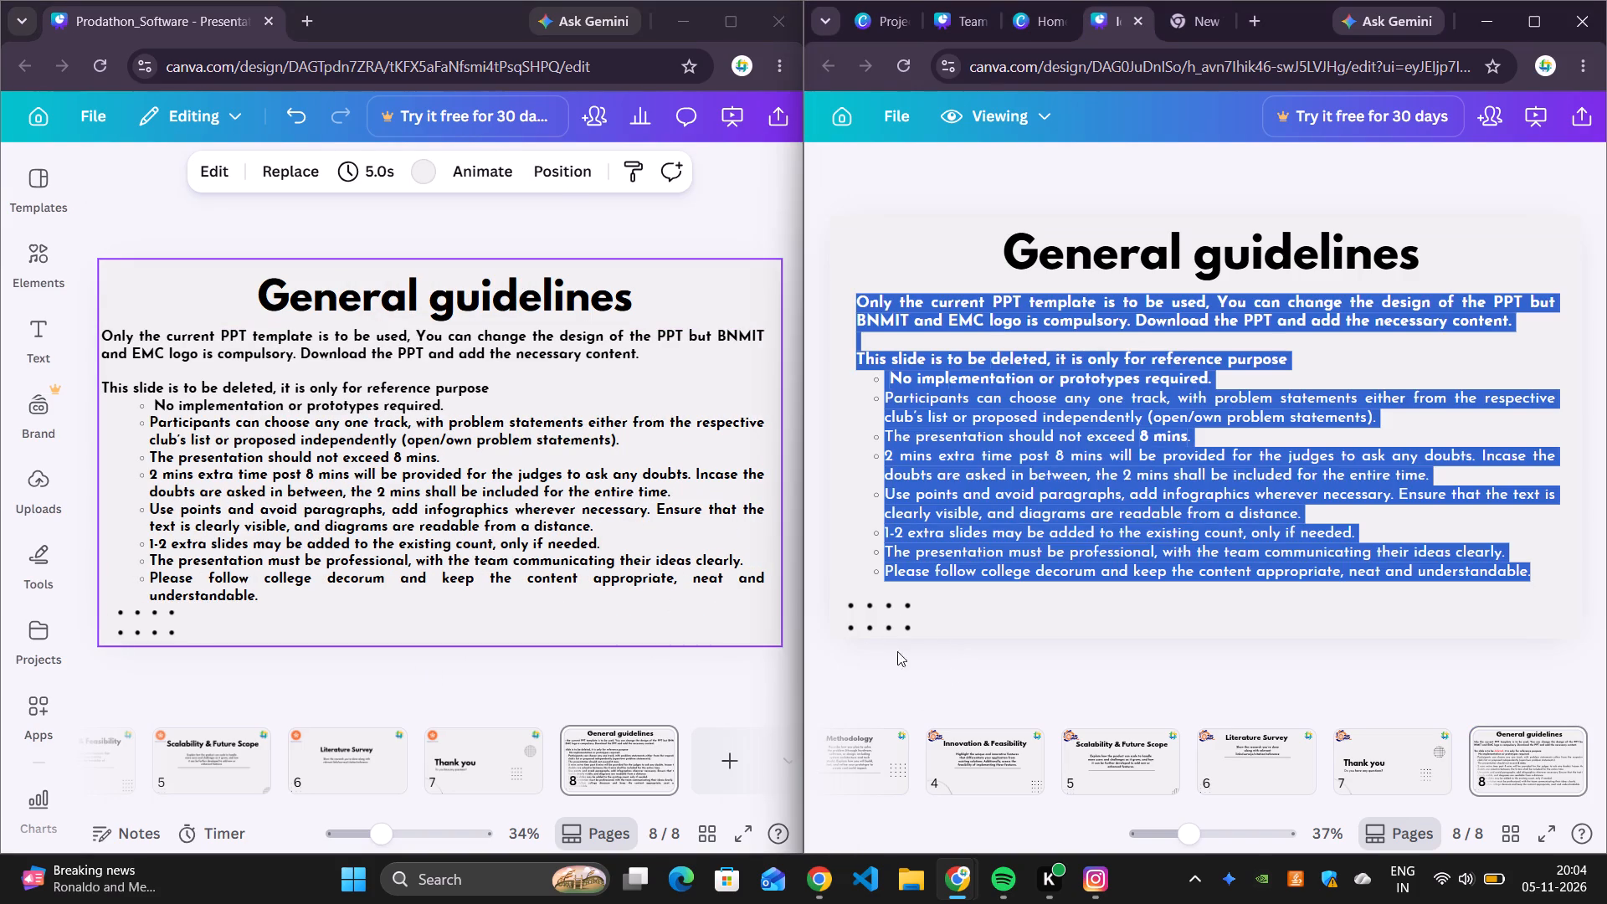
left_click(935, 680)
left_click(973, 480)
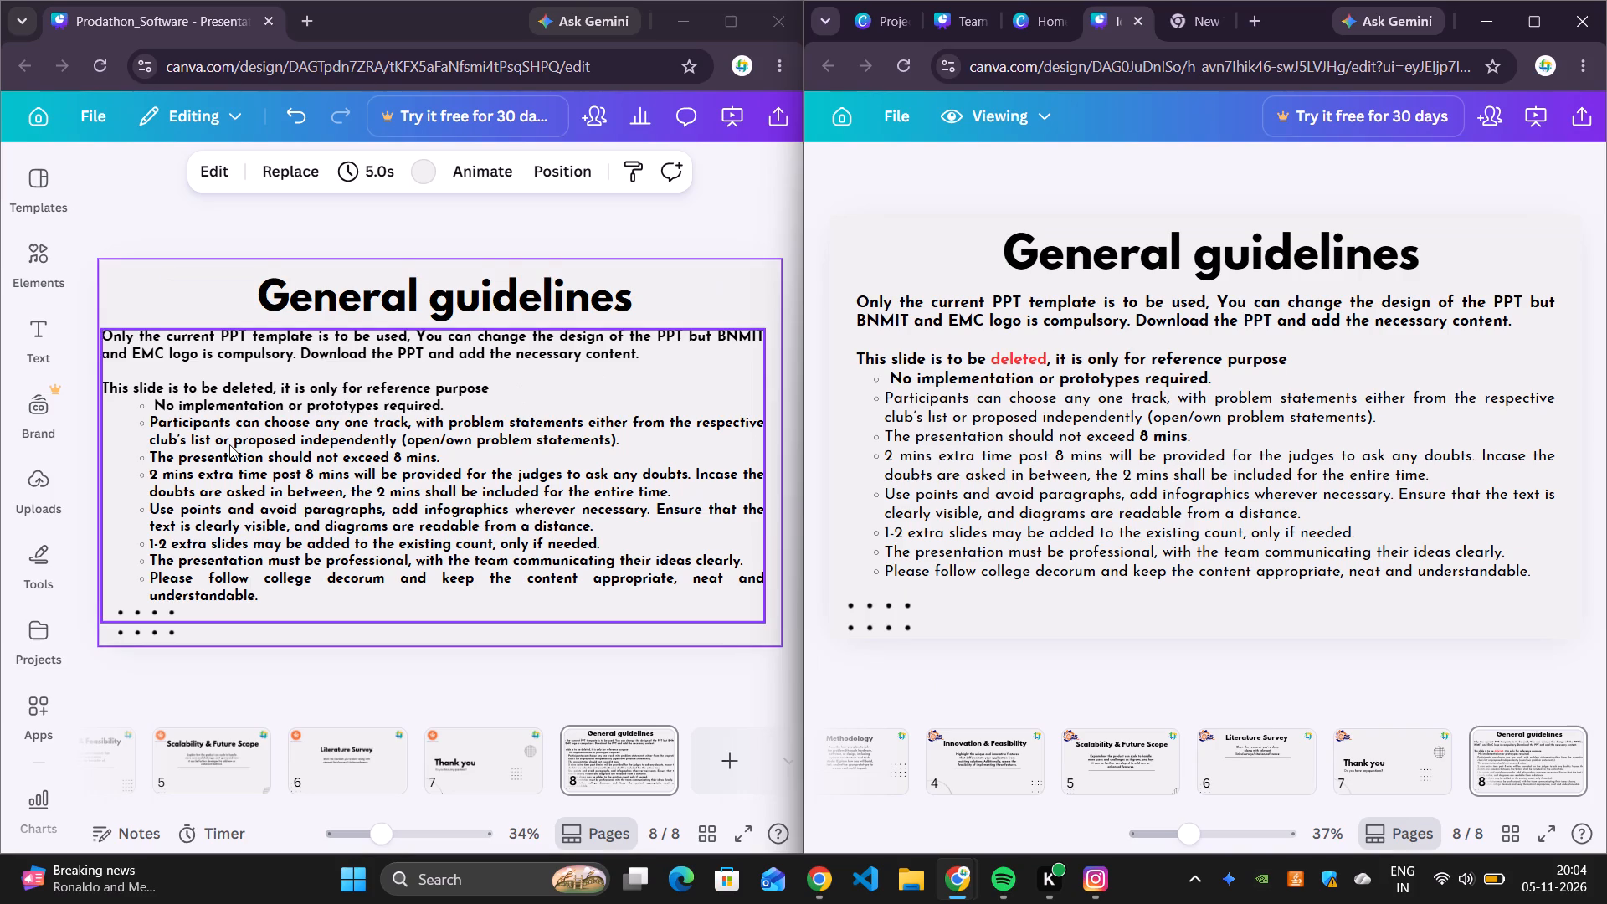
left_click(146, 412)
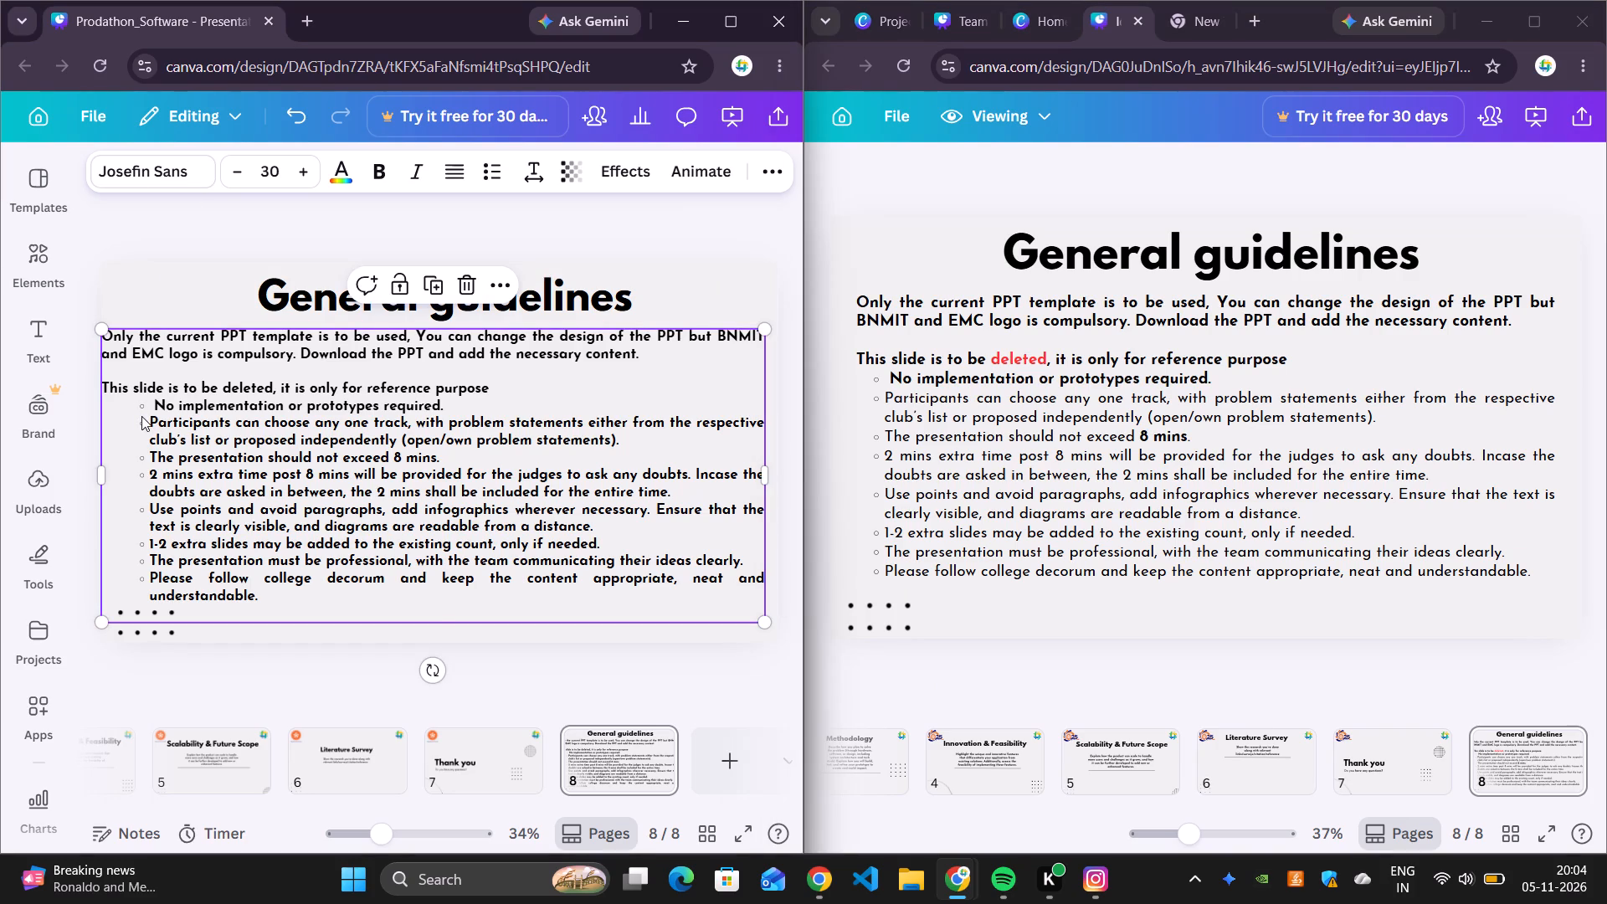
left_click_drag(141, 419, 156, 421)
left_click(260, 605)
left_click_drag(288, 604, 215, 575)
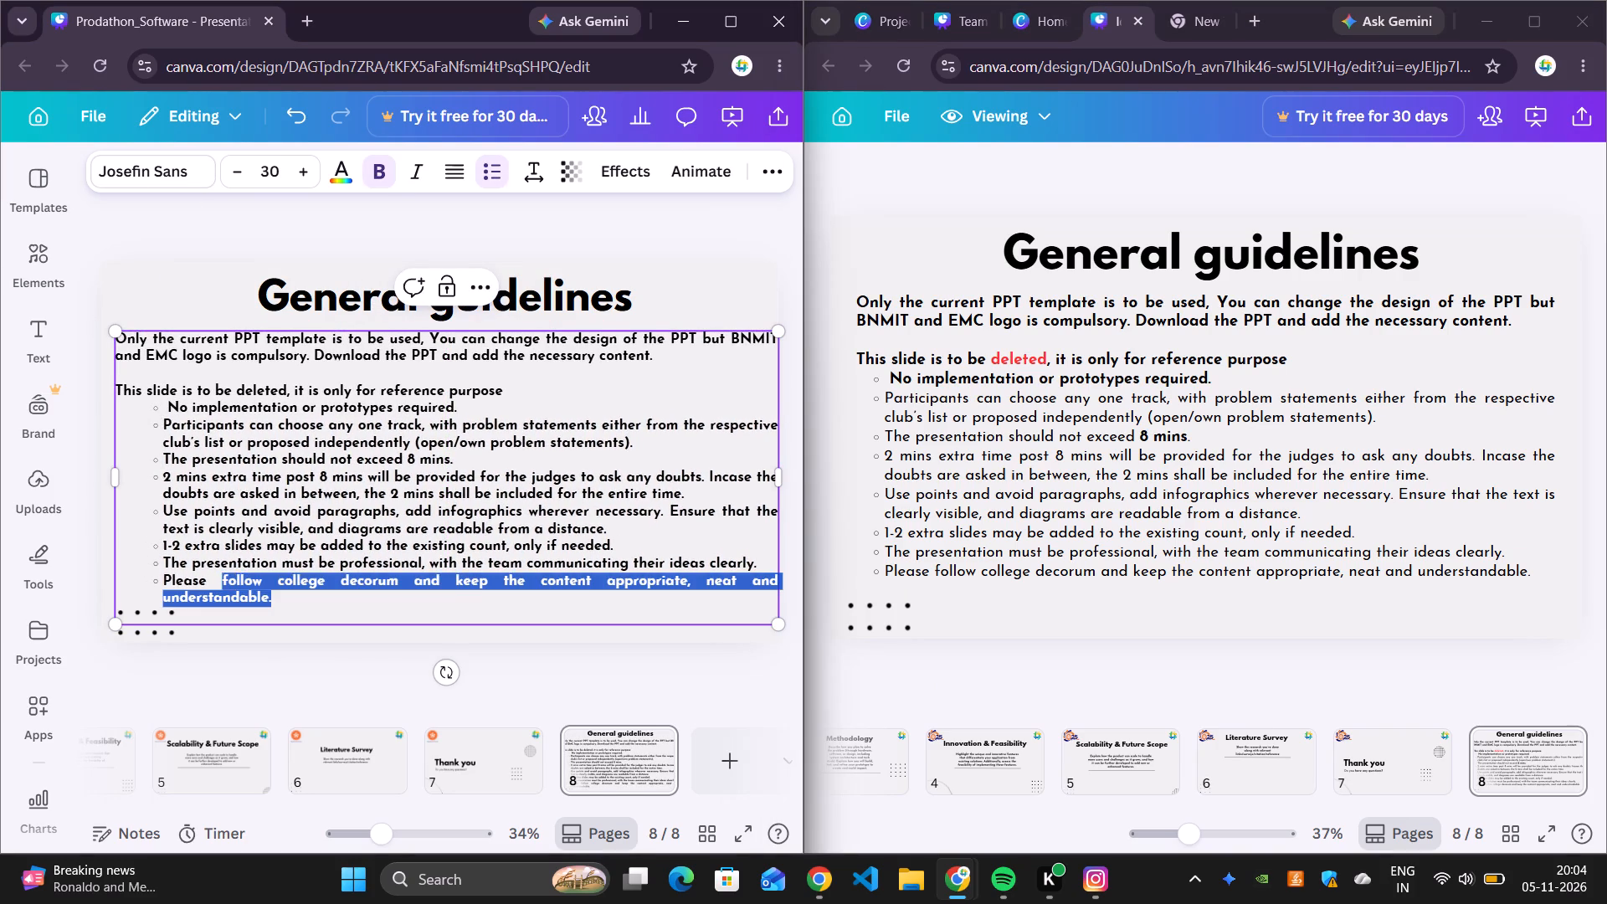
left_click_drag(215, 575, 153, 427)
left_click(368, 168)
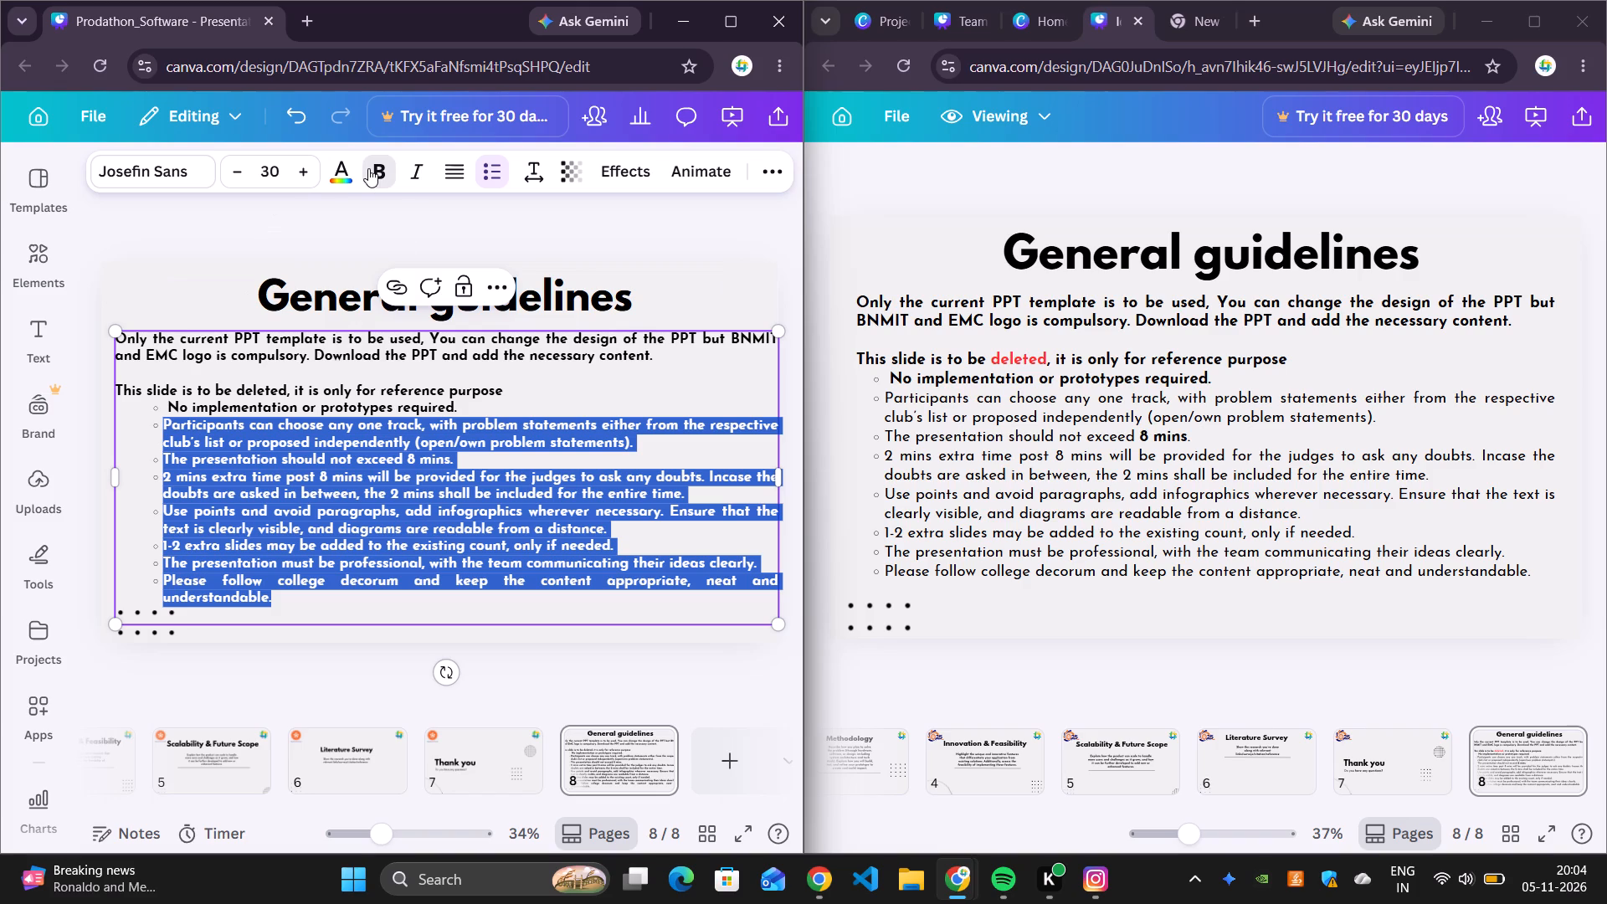
left_click(368, 168)
left_click(303, 246)
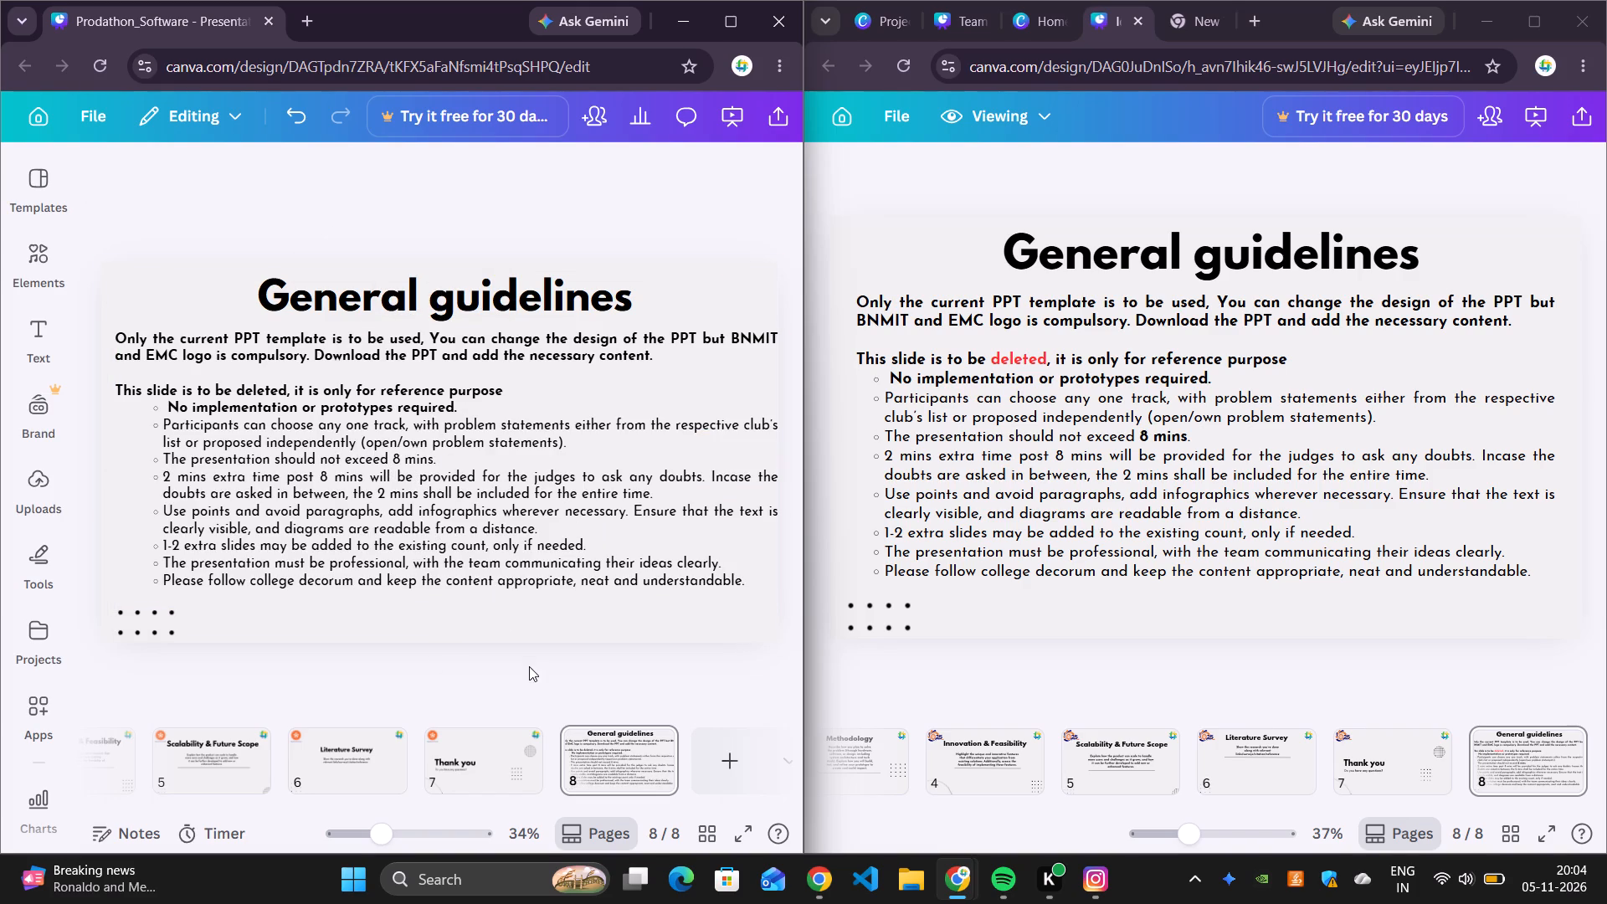
Narrow the guidelines text box slightly and centre it horizontally on the slide beneath the heading.
left_click(574, 519)
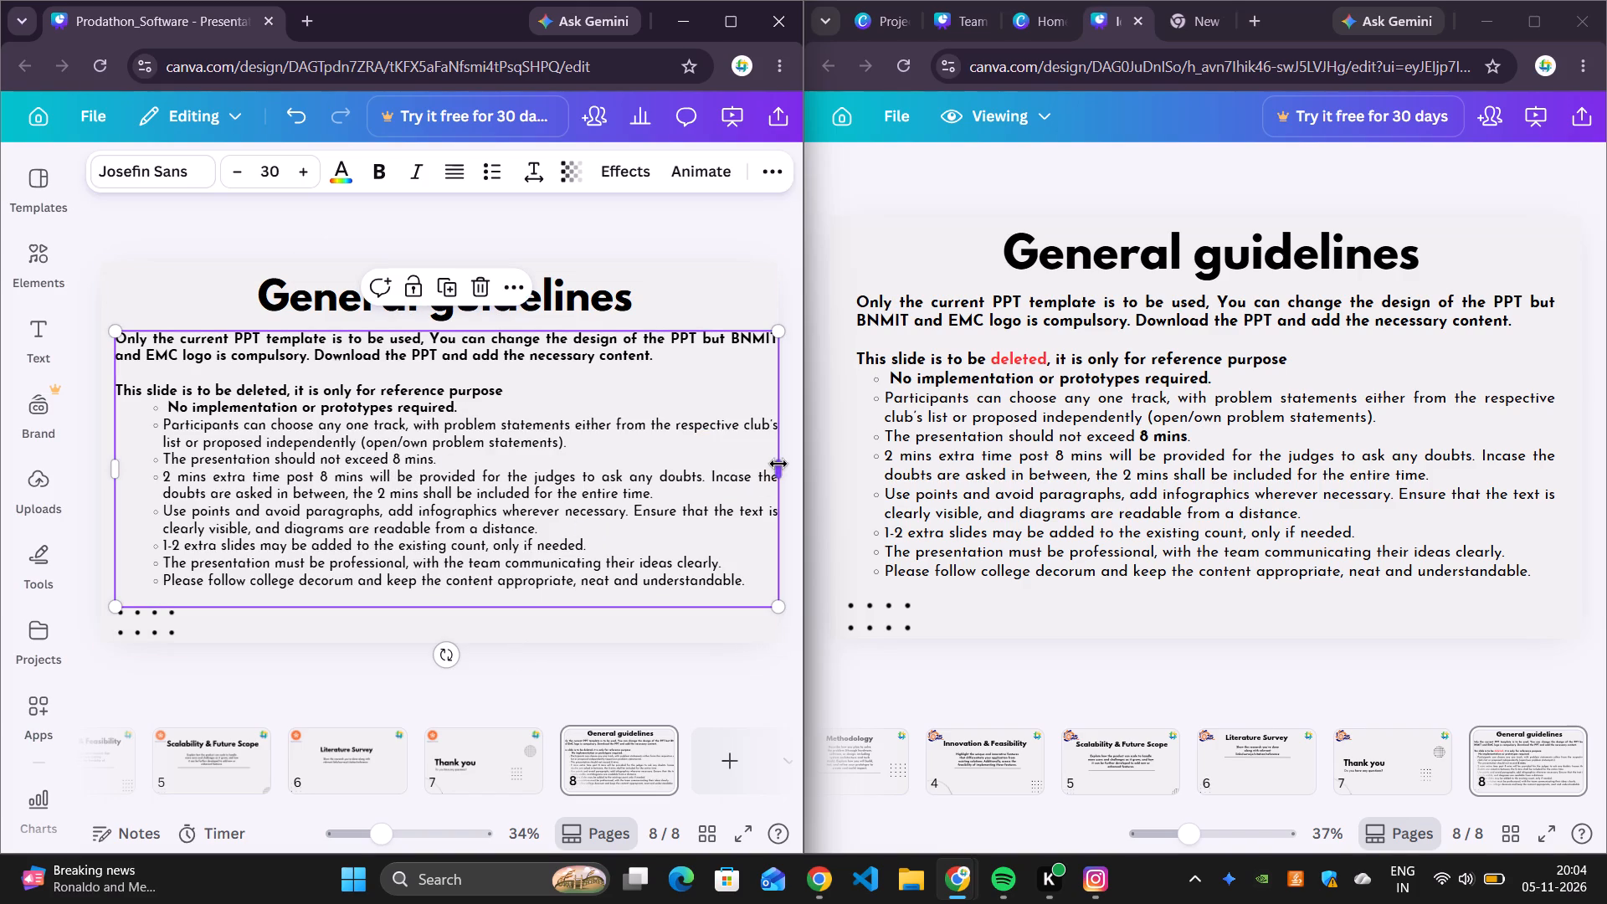
left_click_drag(778, 464, 739, 459)
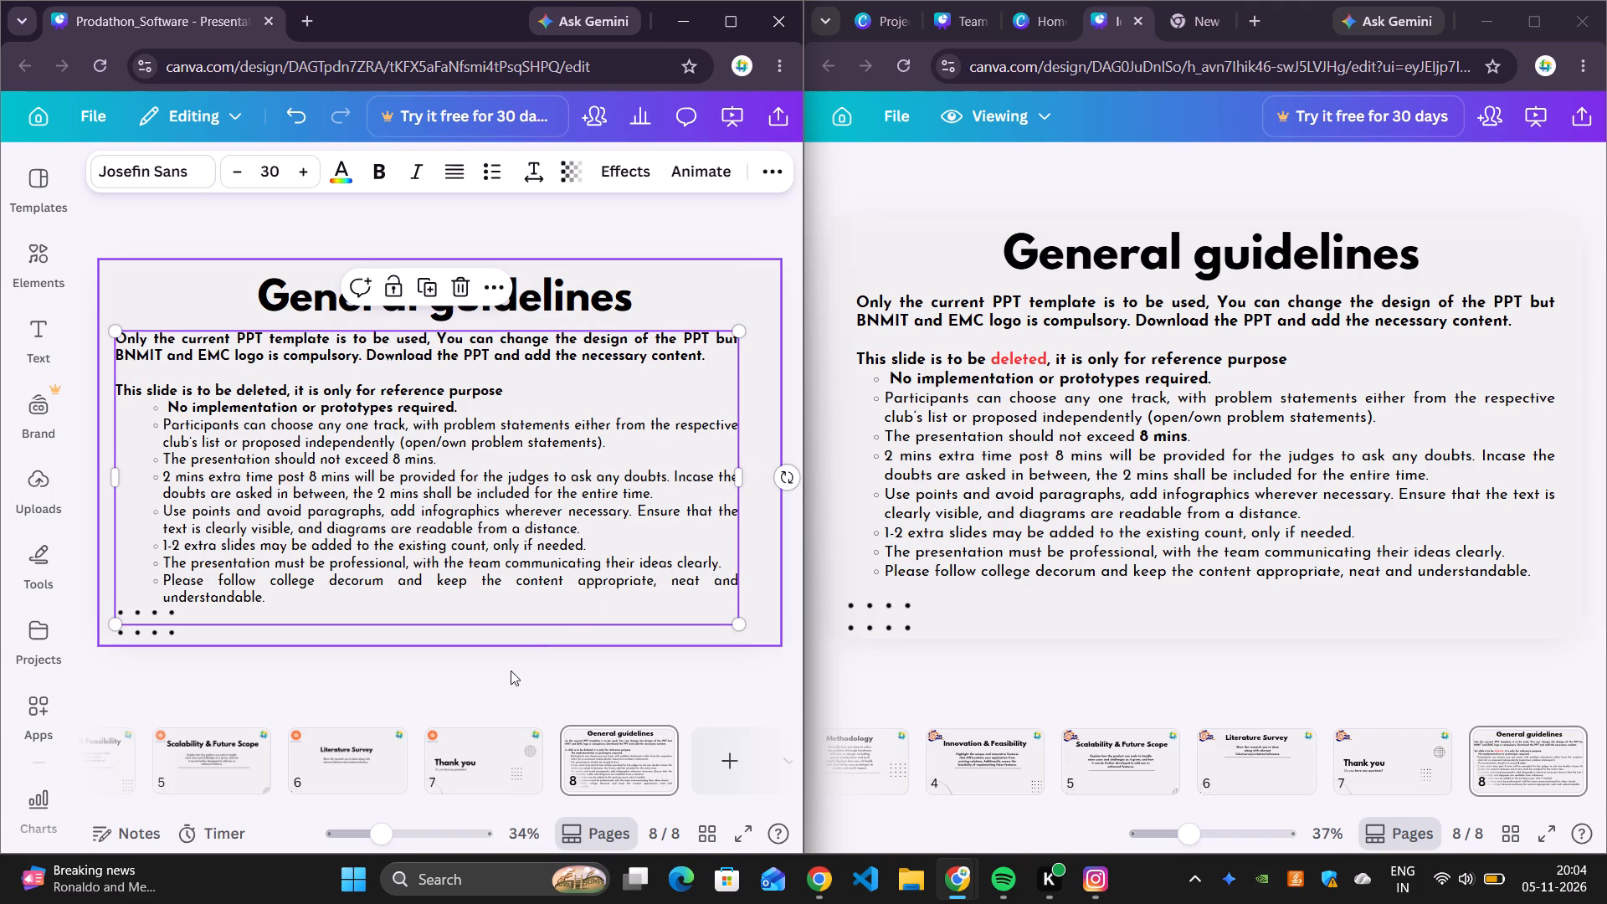
left_click(511, 670)
left_click_drag(478, 506, 504, 516)
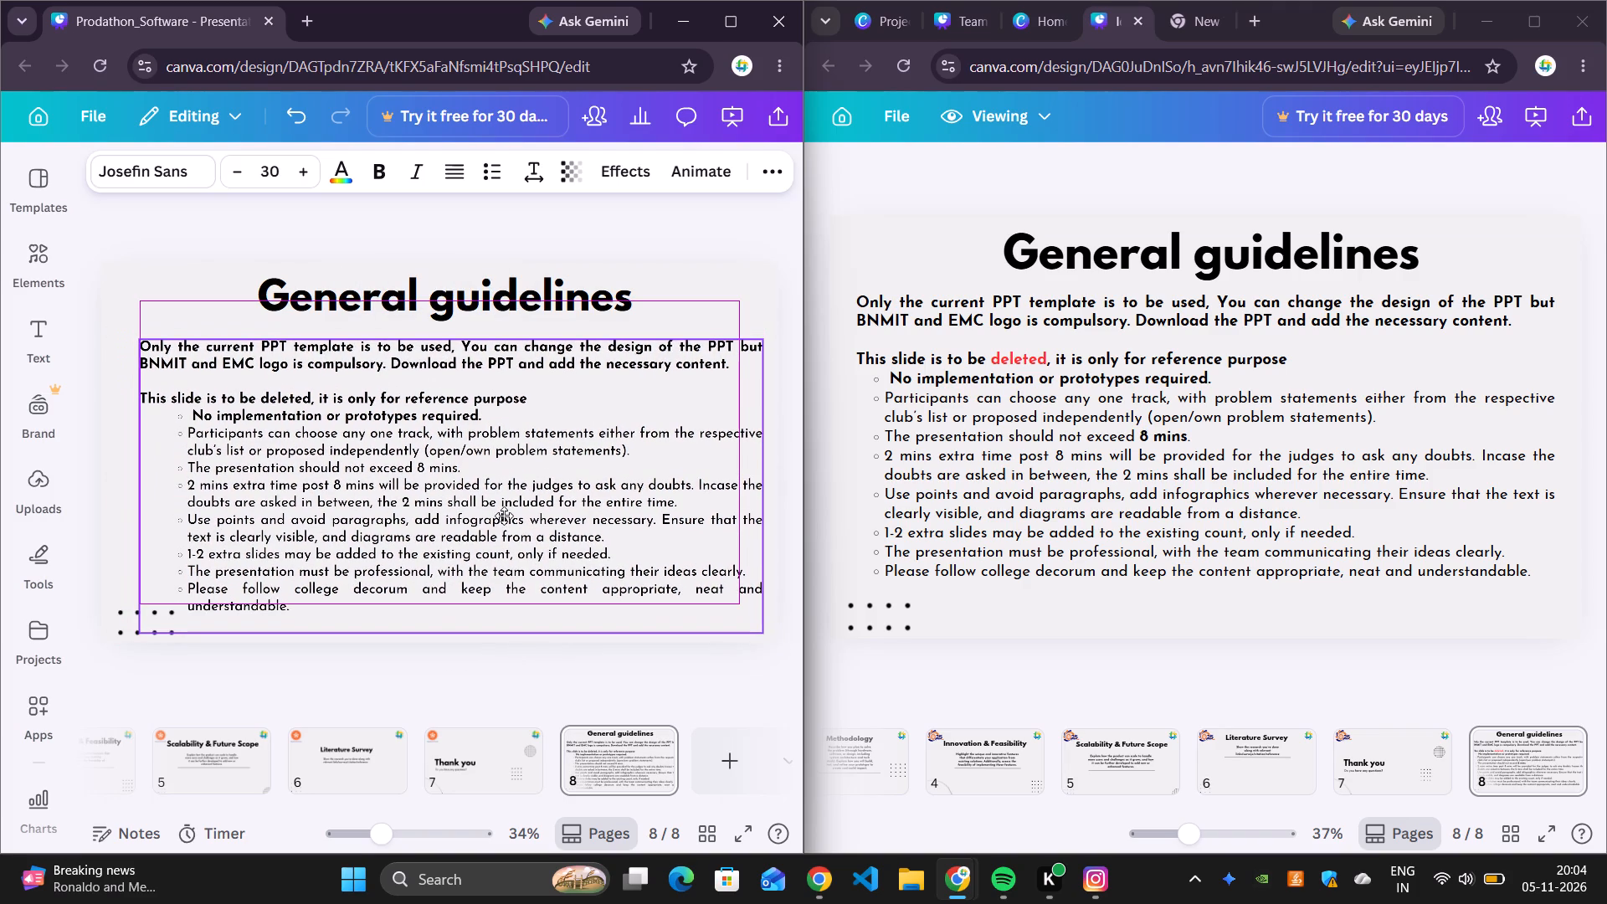
left_click_drag(504, 516, 491, 512)
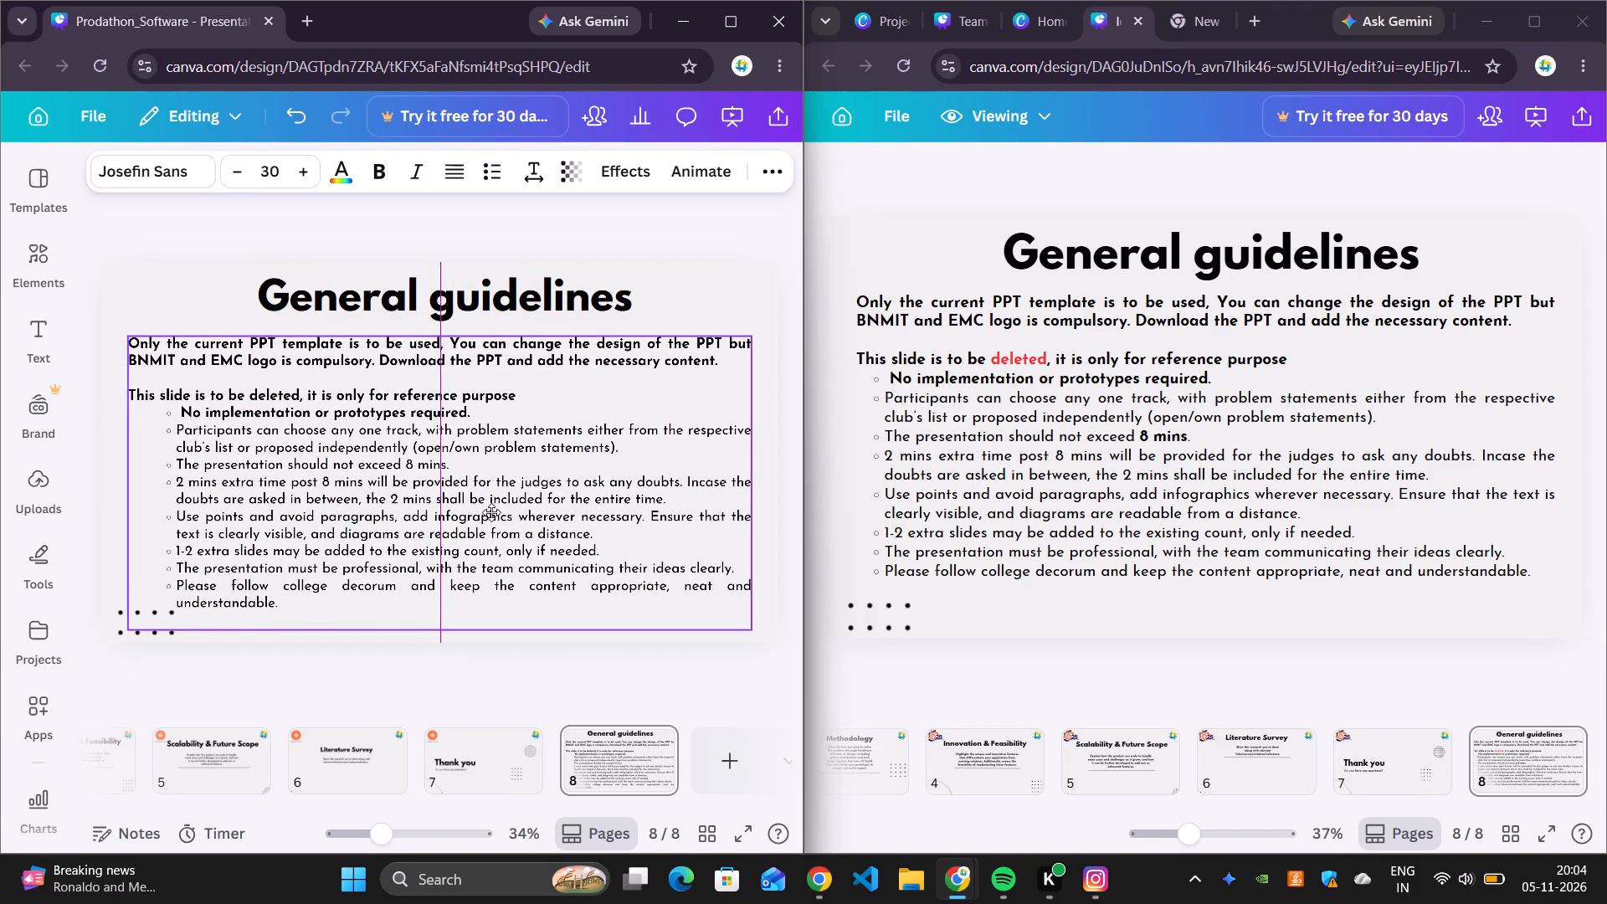
left_click_drag(491, 512, 490, 512)
left_click(495, 700)
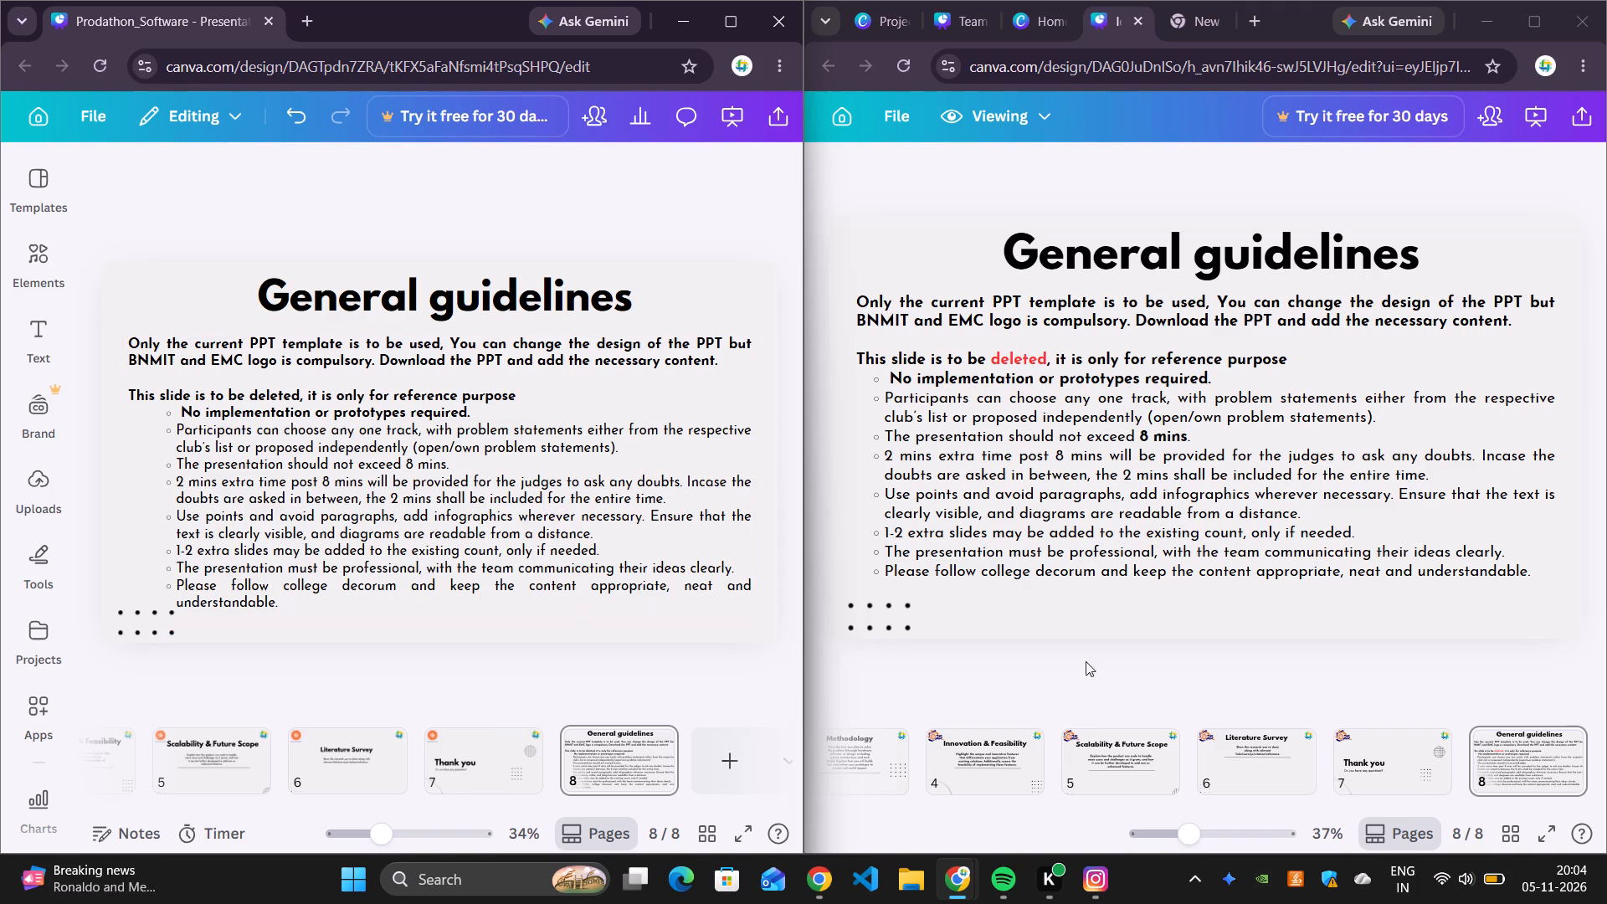
left_click(335, 399)
left_click(261, 401)
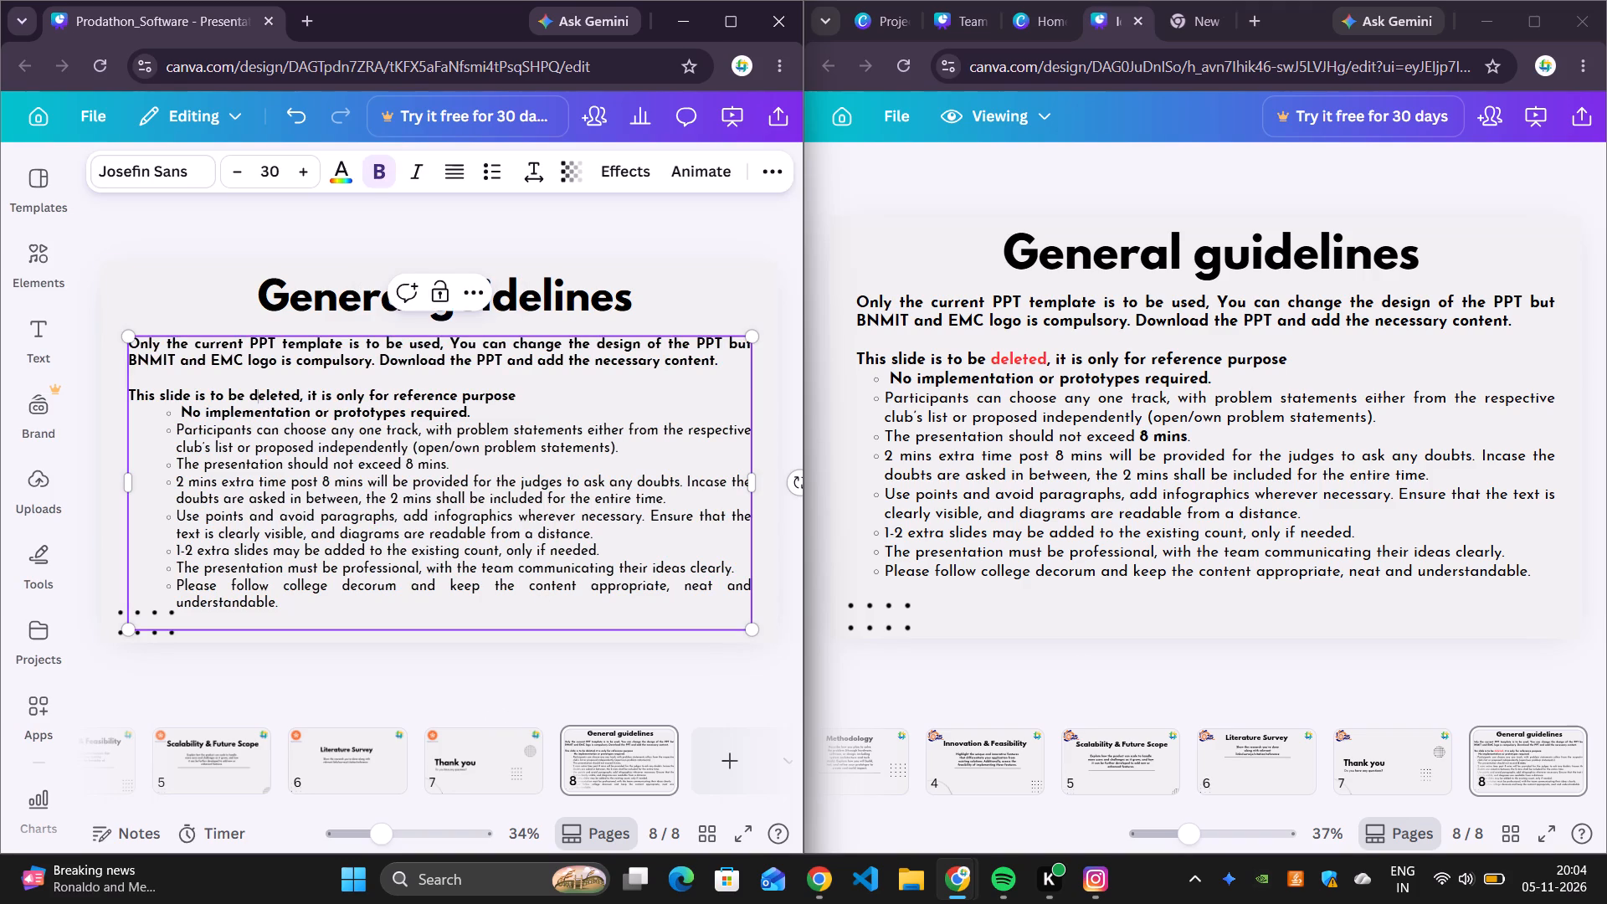
left_click_drag(248, 397, 296, 396)
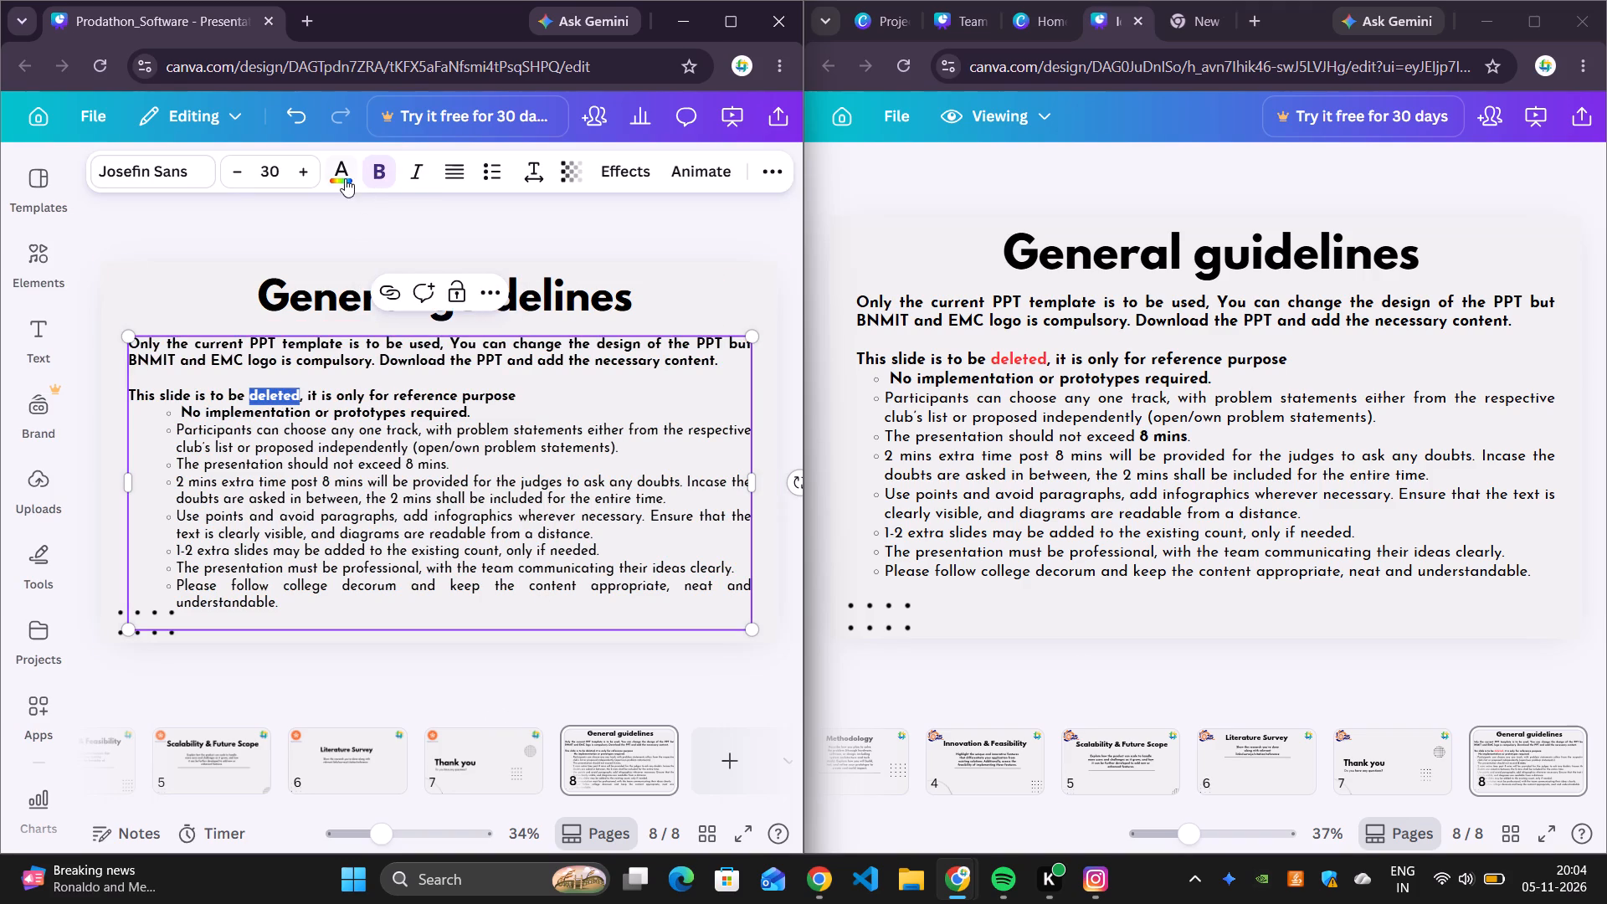
left_click(342, 178)
scroll(303, 536, "down", 4)
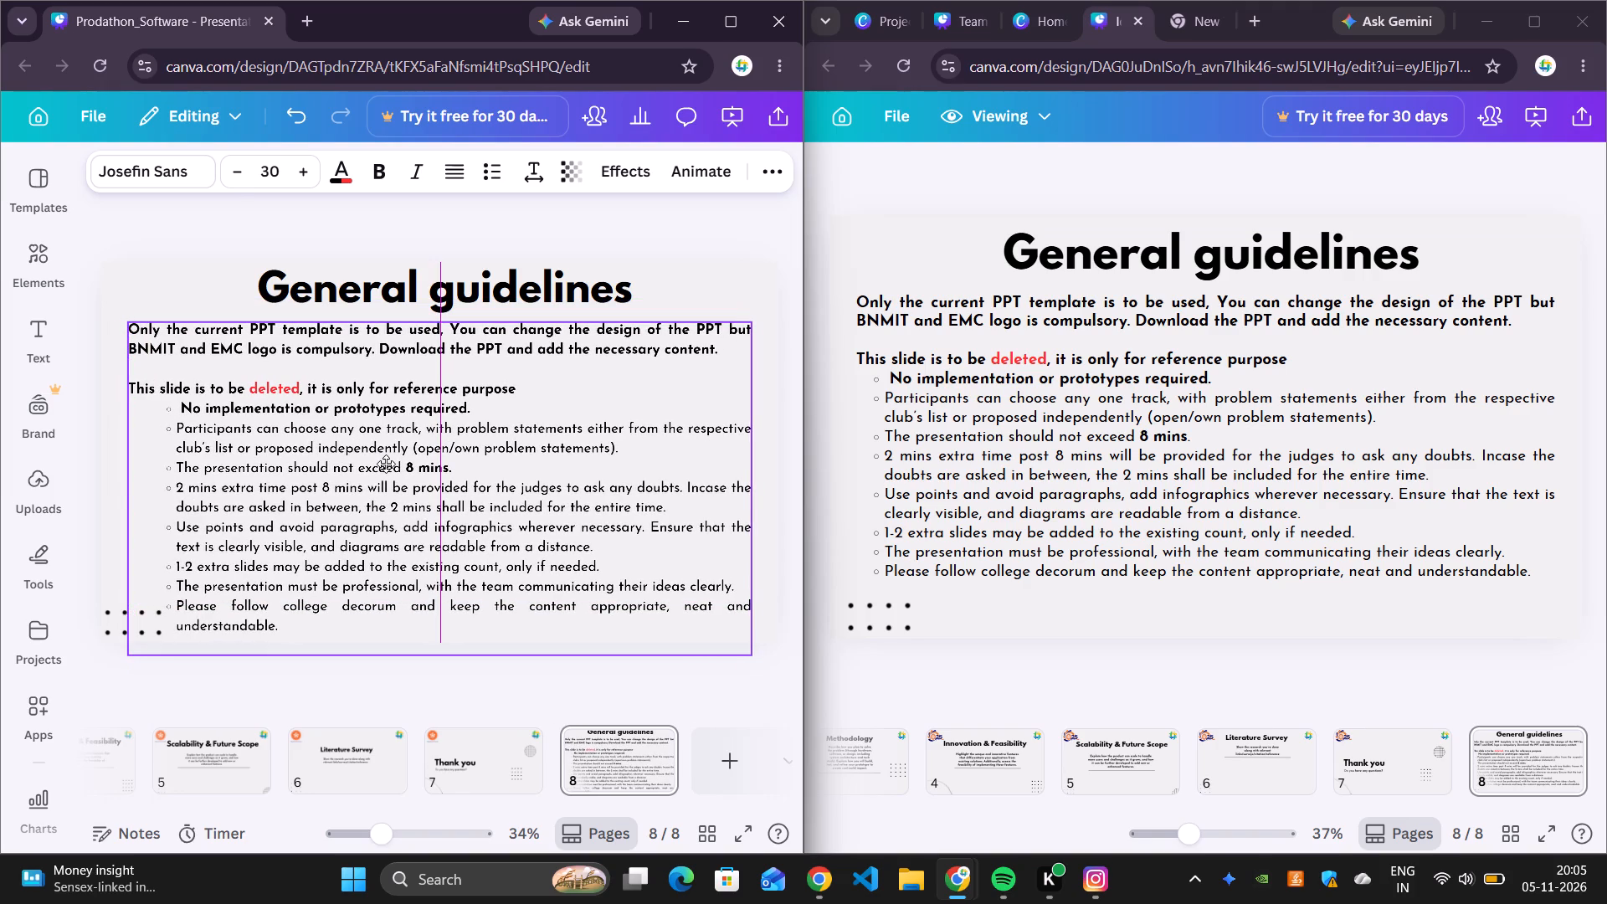
left_click(556, 672)
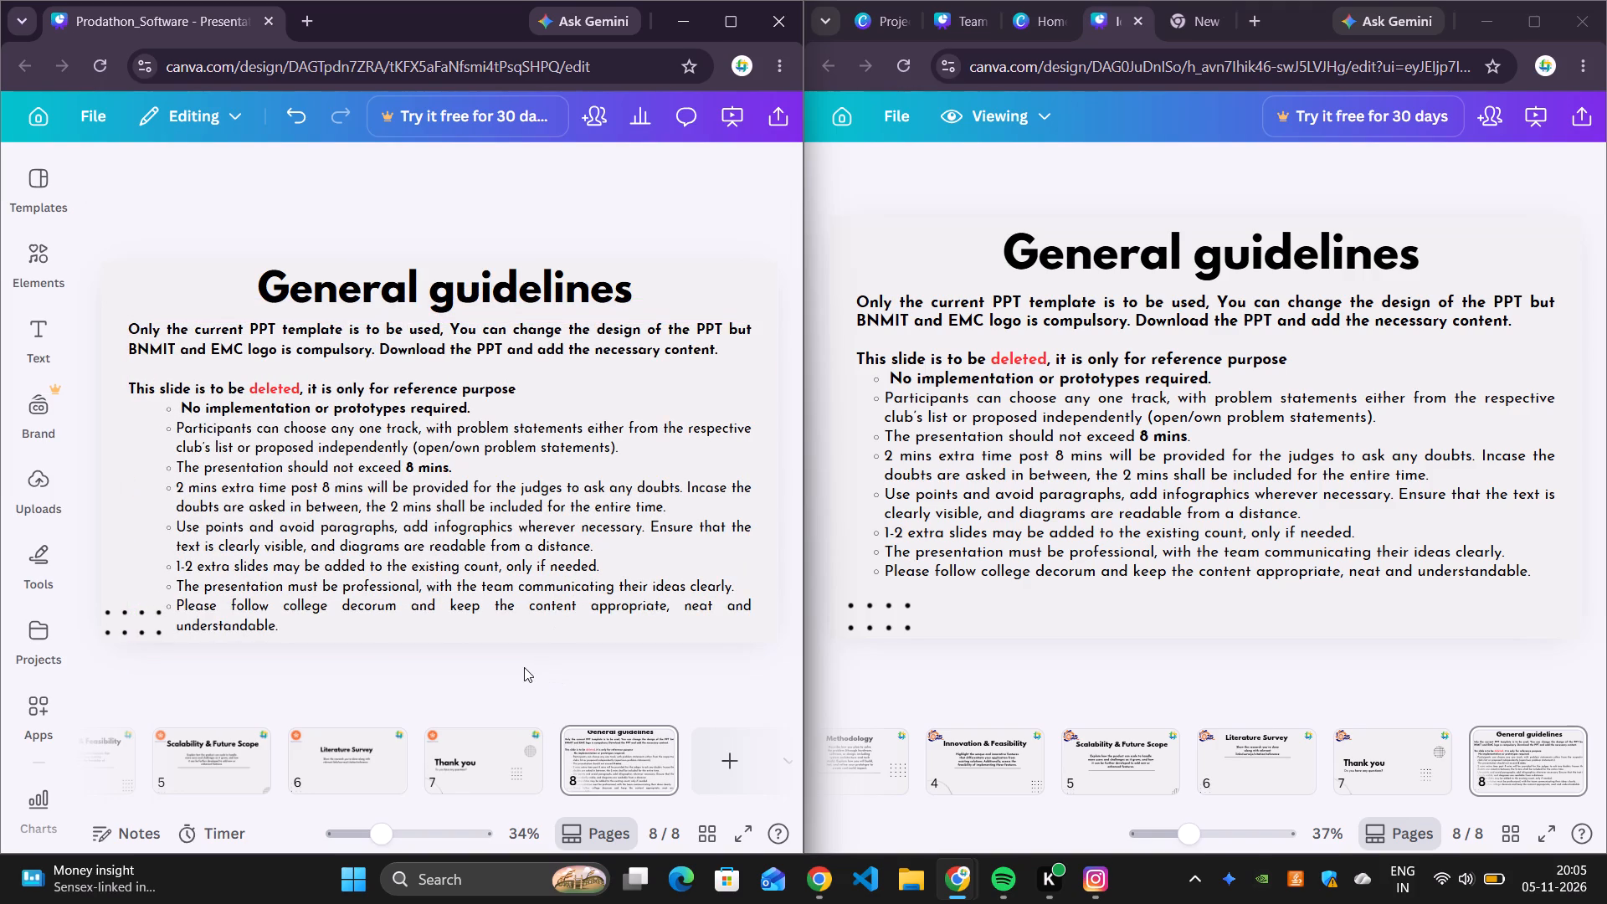
Enlarge the dot grid slightly and place it against the slide's bottom-left corner, partly running off the bottom edge.
left_click(121, 620)
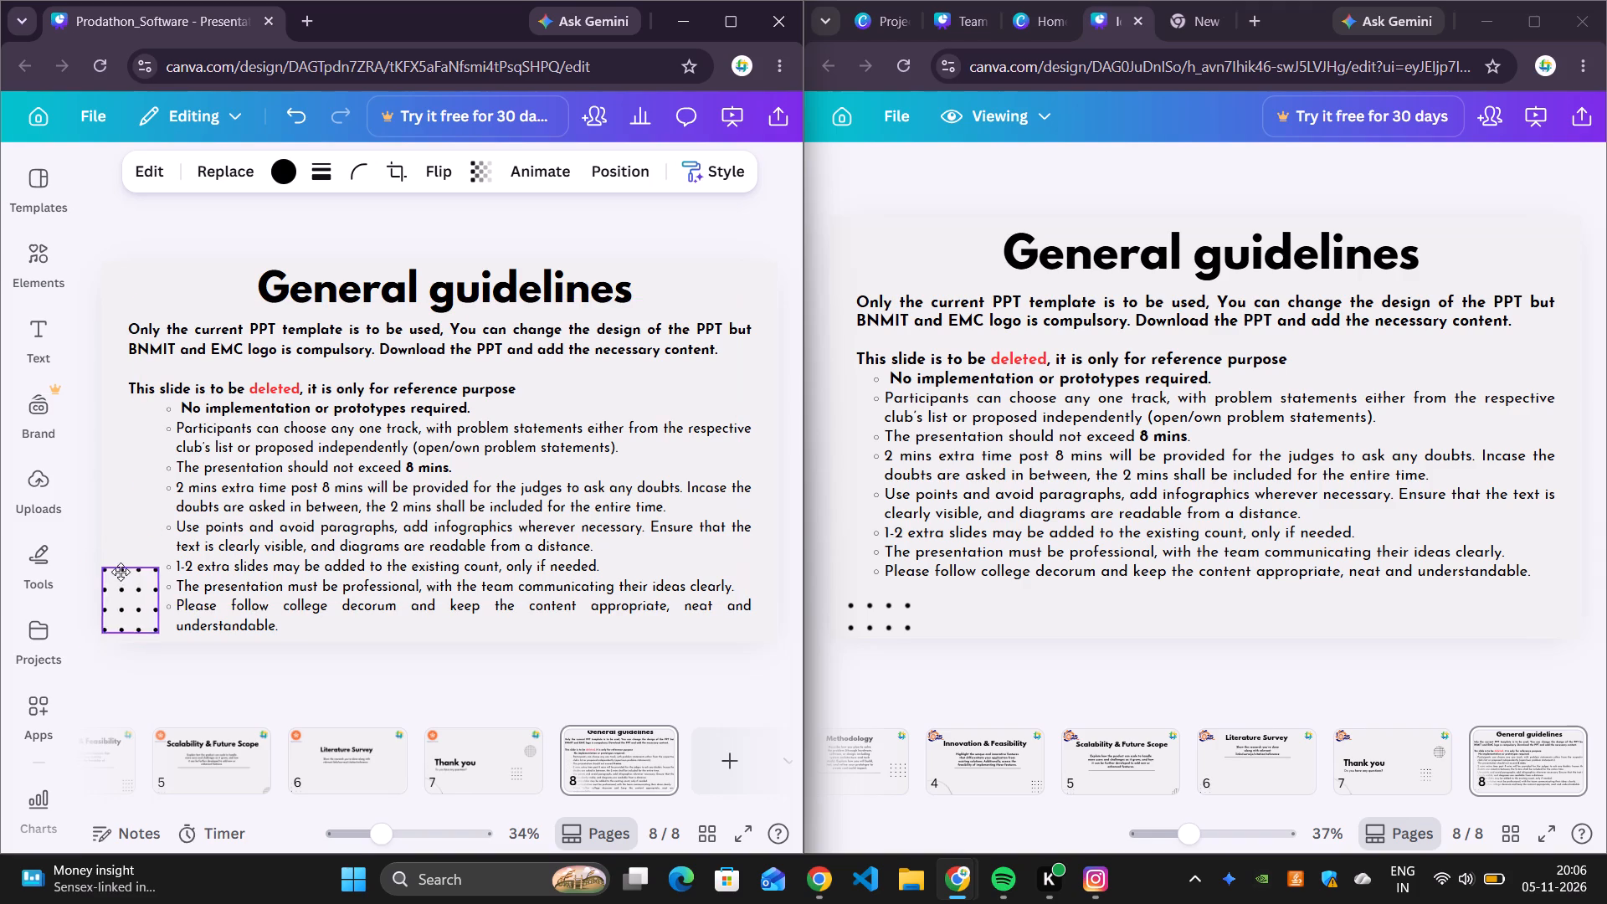
left_click(243, 660)
left_click(147, 630)
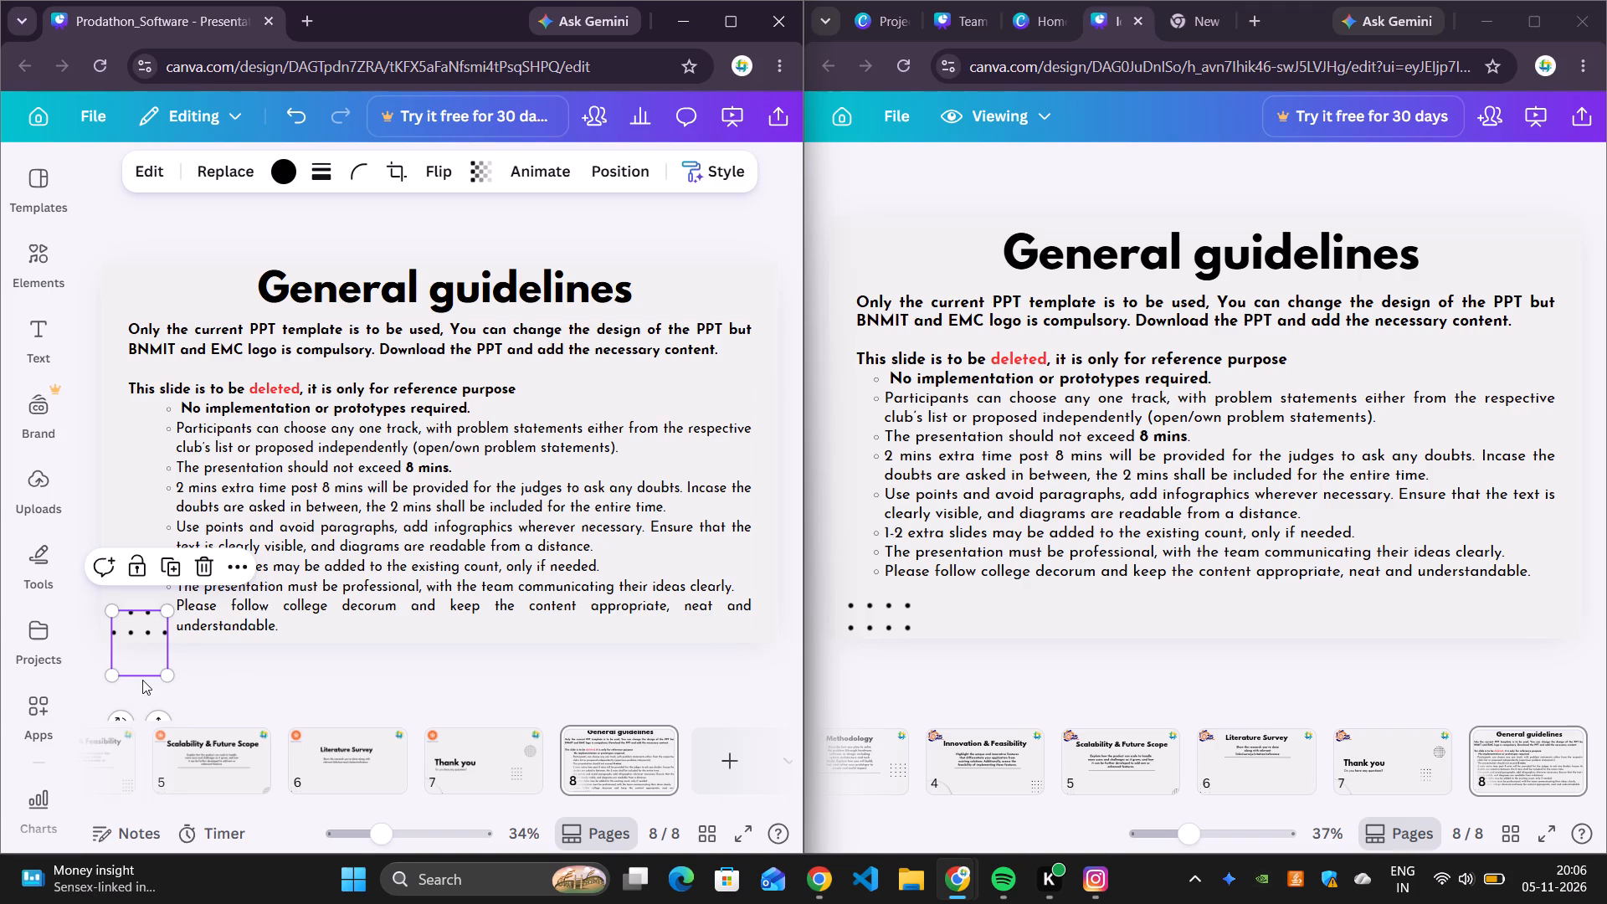
left_click_drag(145, 654, 143, 580)
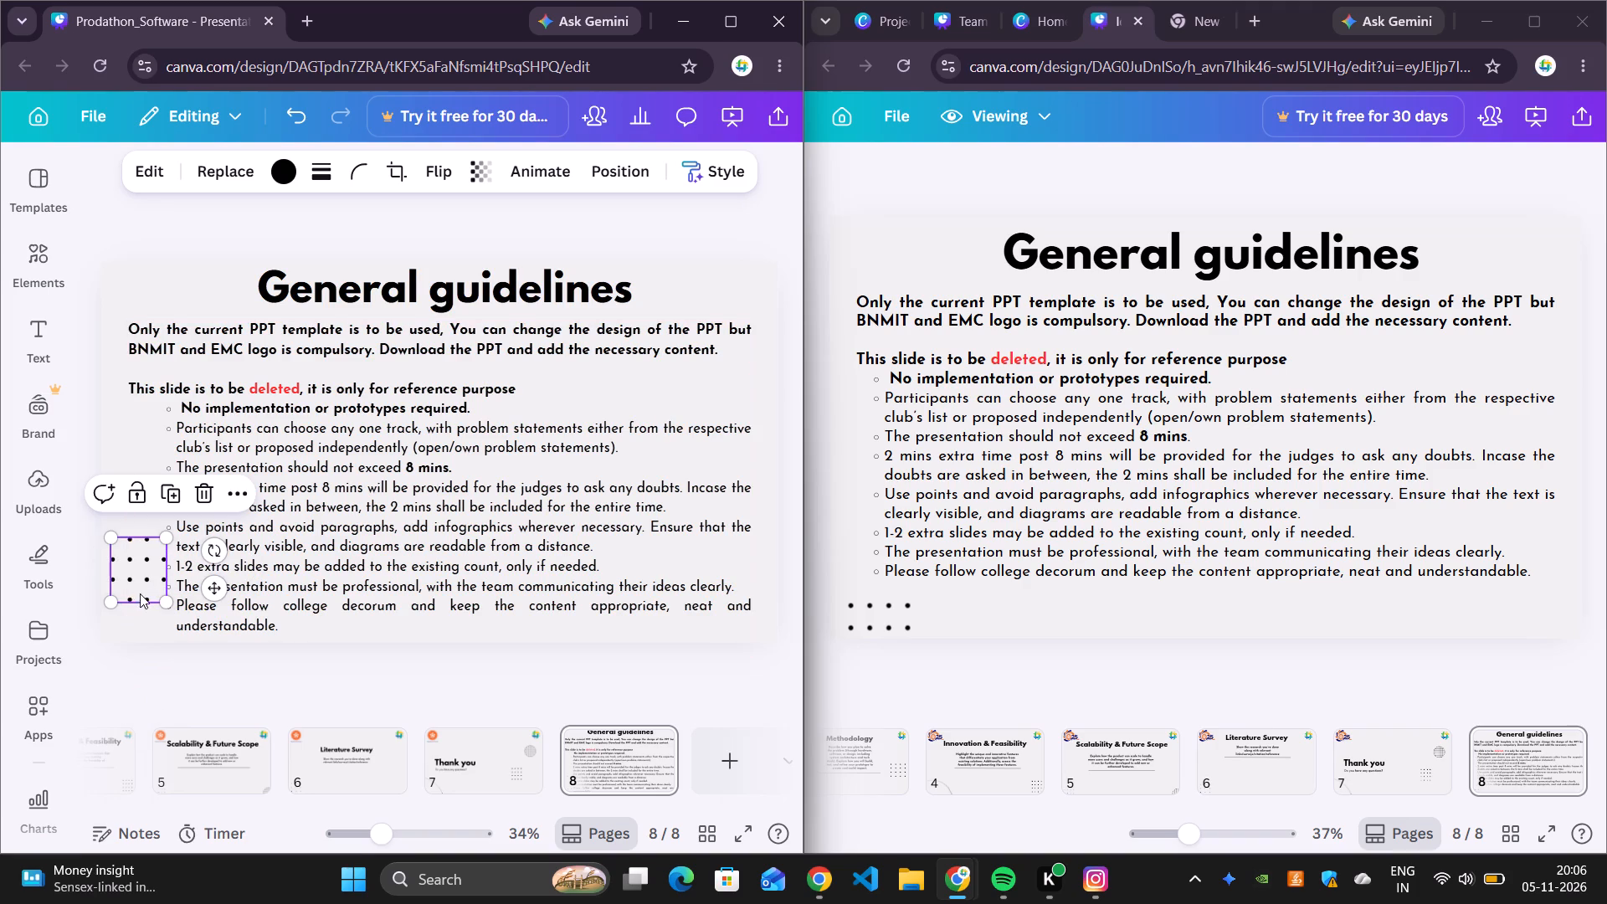
left_click_drag(163, 604, 208, 650)
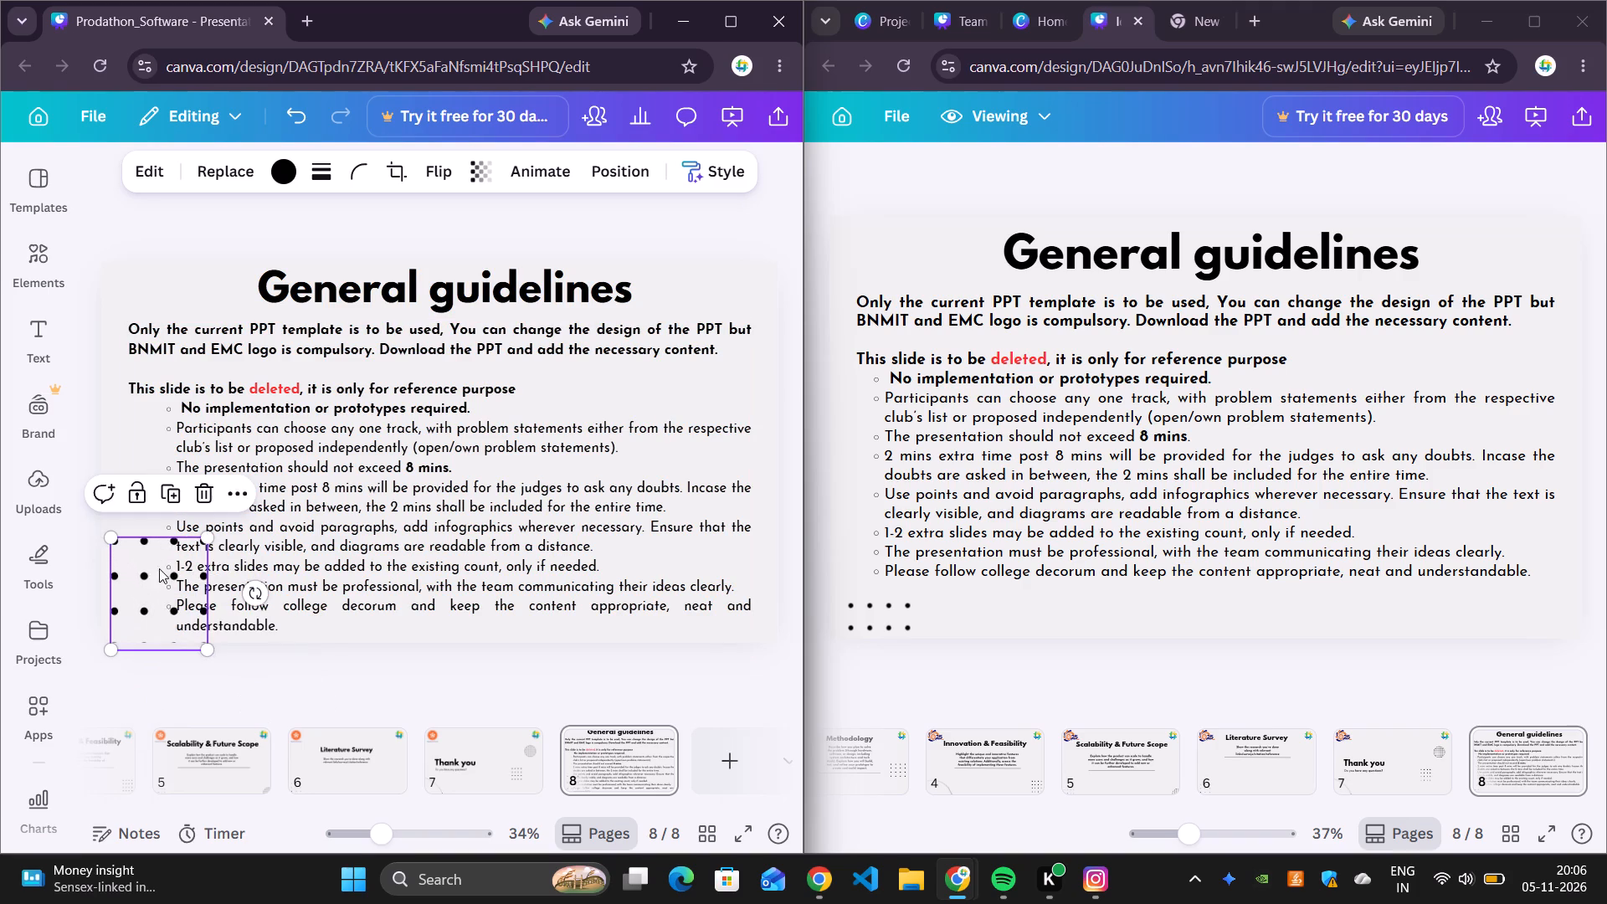
left_click_drag(157, 562, 106, 635)
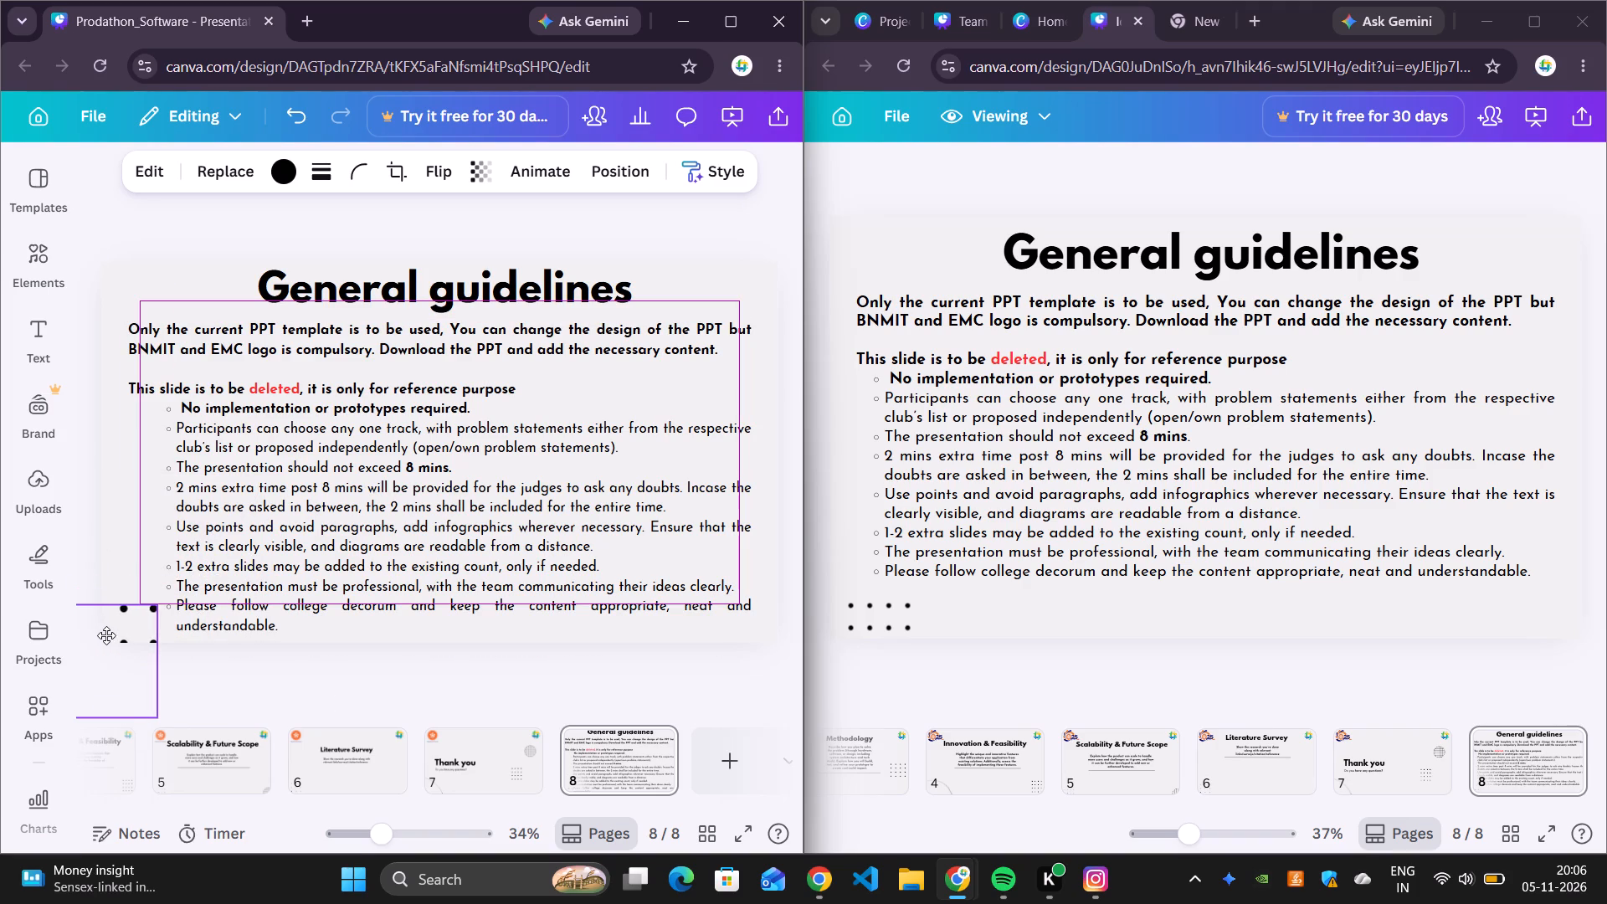
left_click_drag(106, 635, 186, 568)
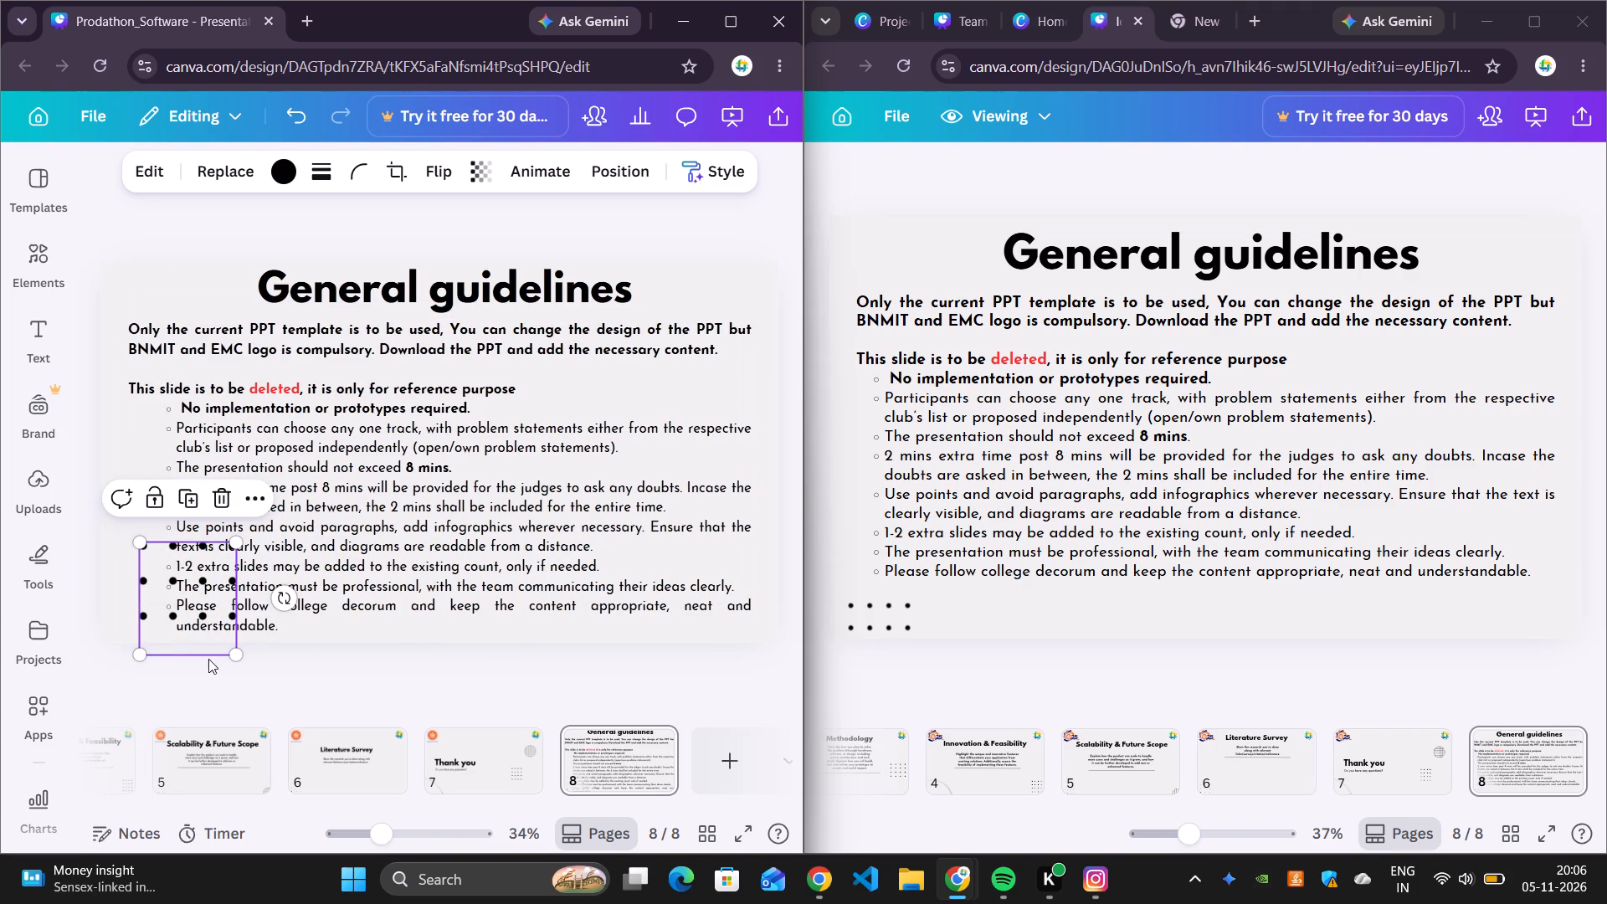
left_click_drag(237, 660, 212, 612)
left_click_drag(175, 562, 138, 632)
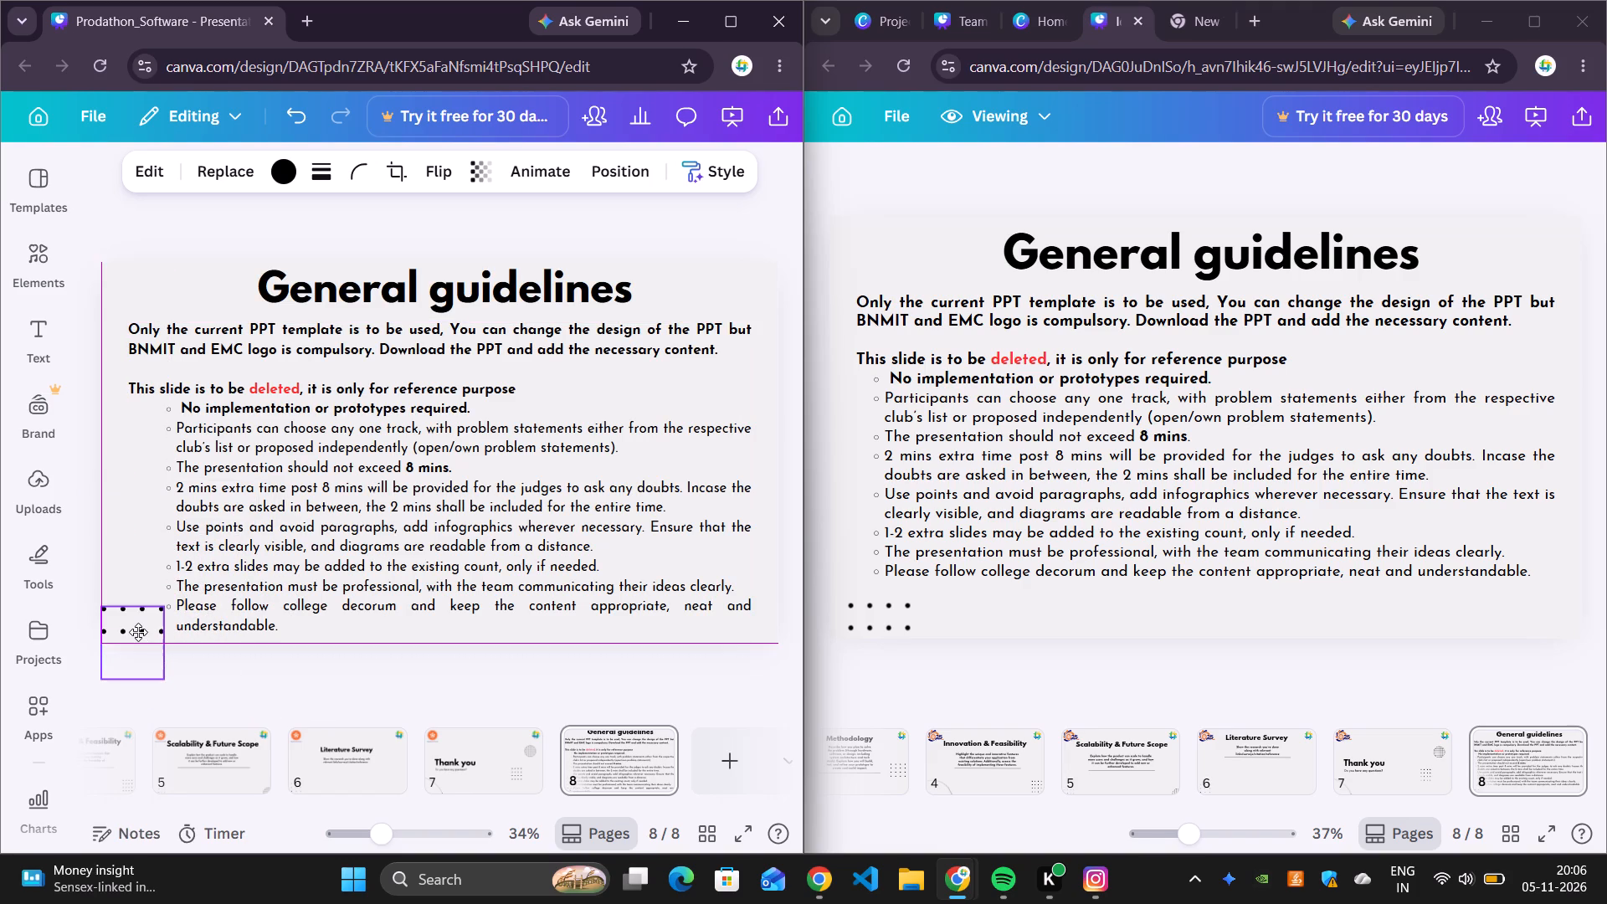
left_click_drag(138, 632, 137, 632)
left_click(224, 664)
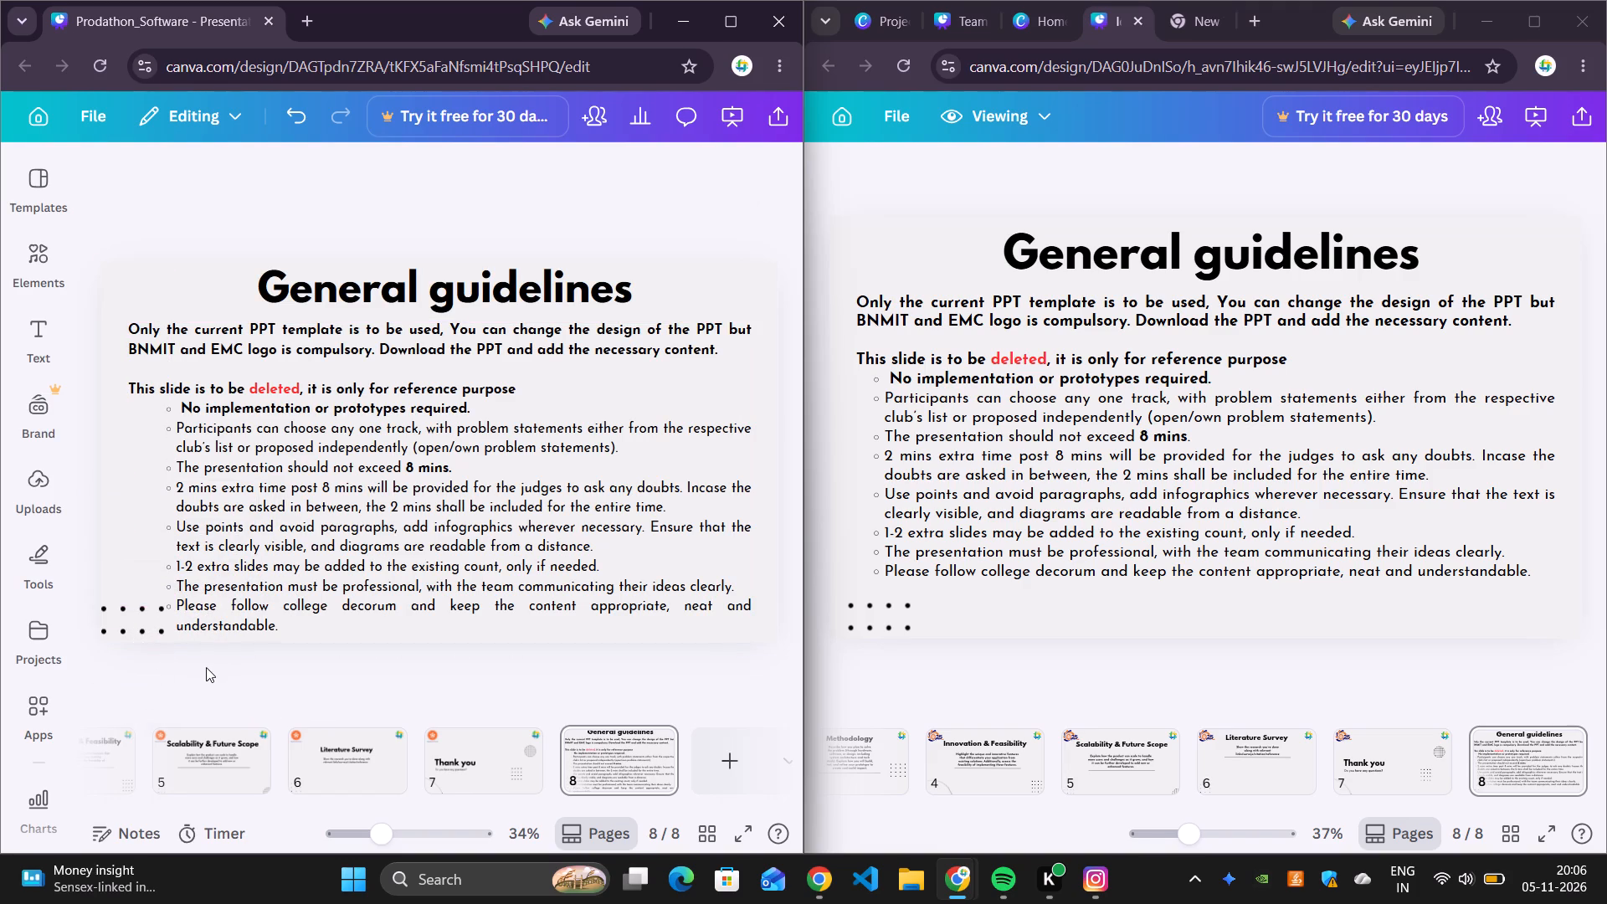
left_click(151, 624)
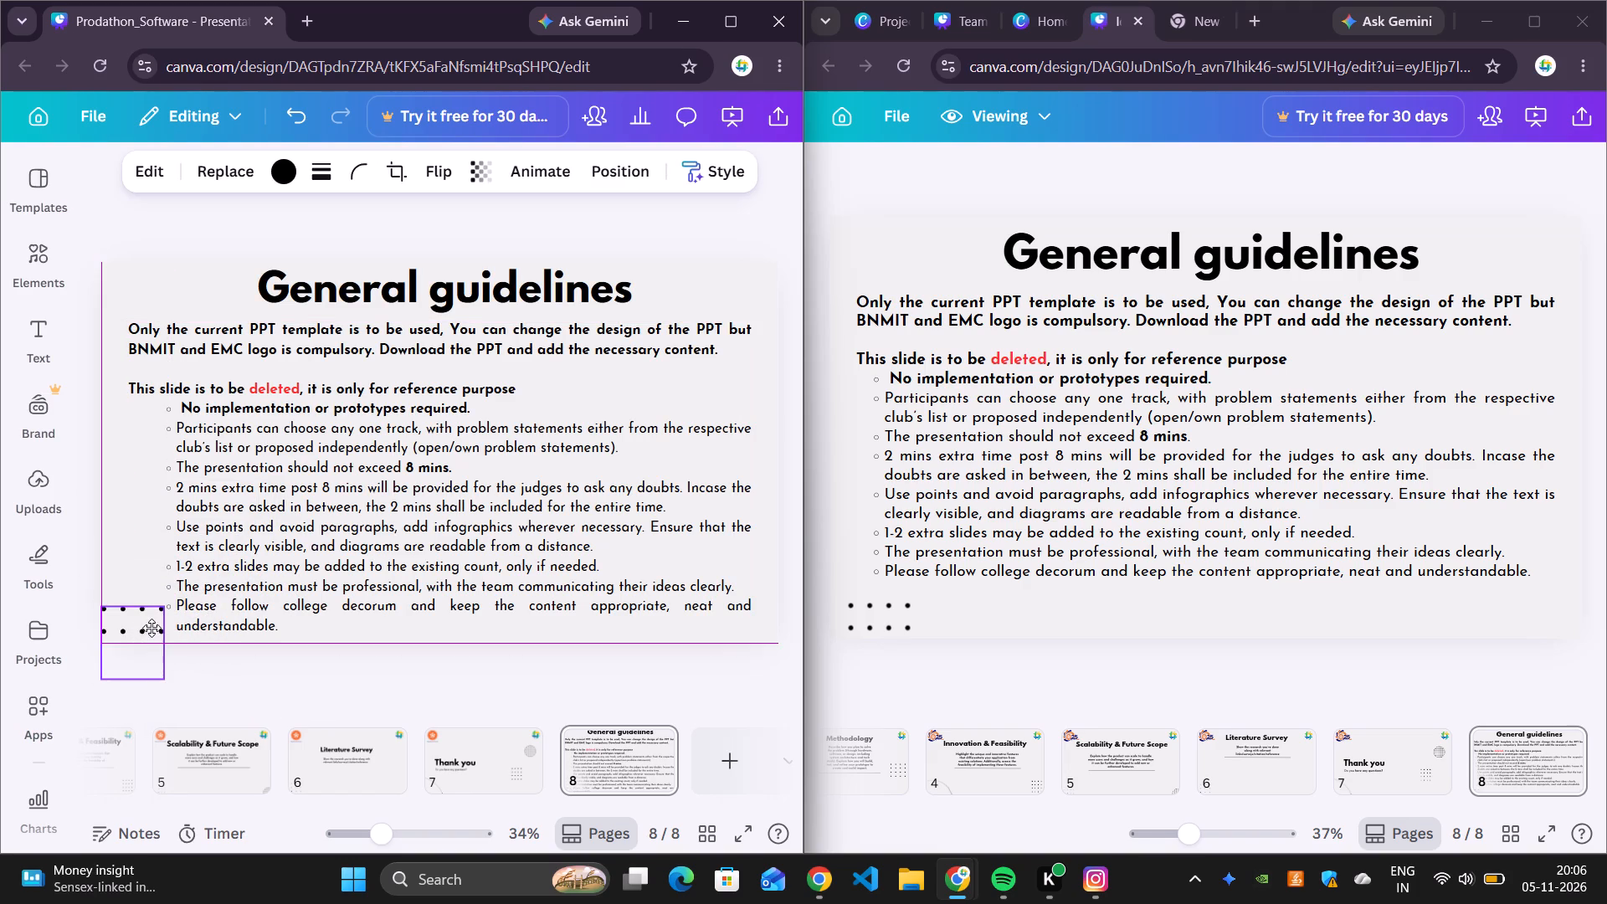
left_click(246, 670)
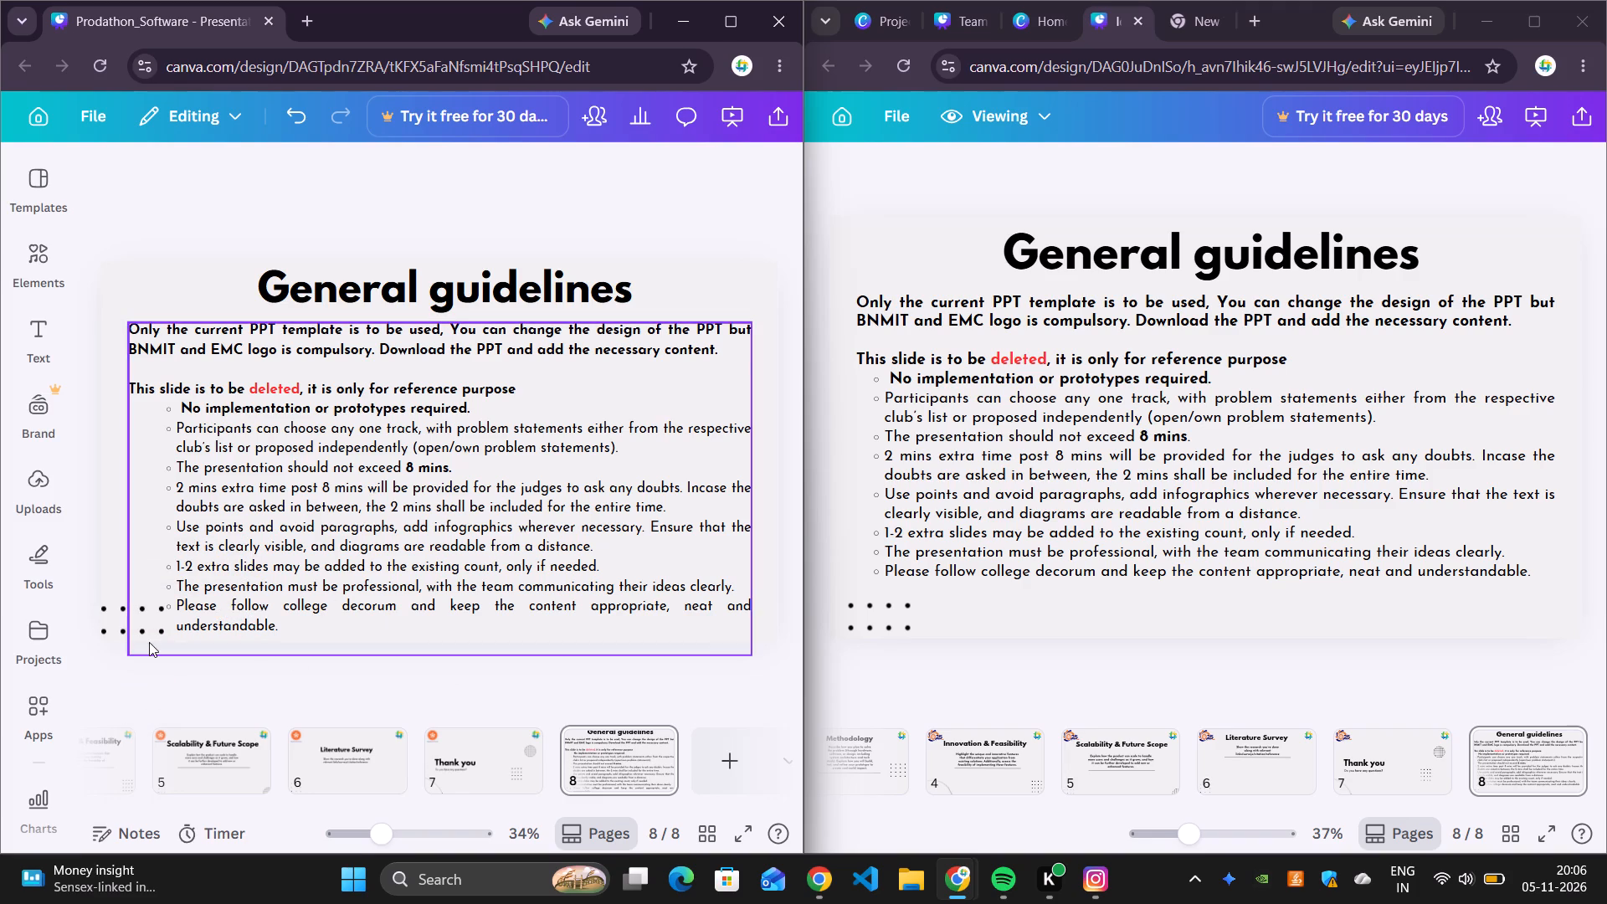
Move the dot grid up and partly off the slide's left edge, leaving two columns of dots beside the last bullets.
left_click_drag(131, 625, 111, 583)
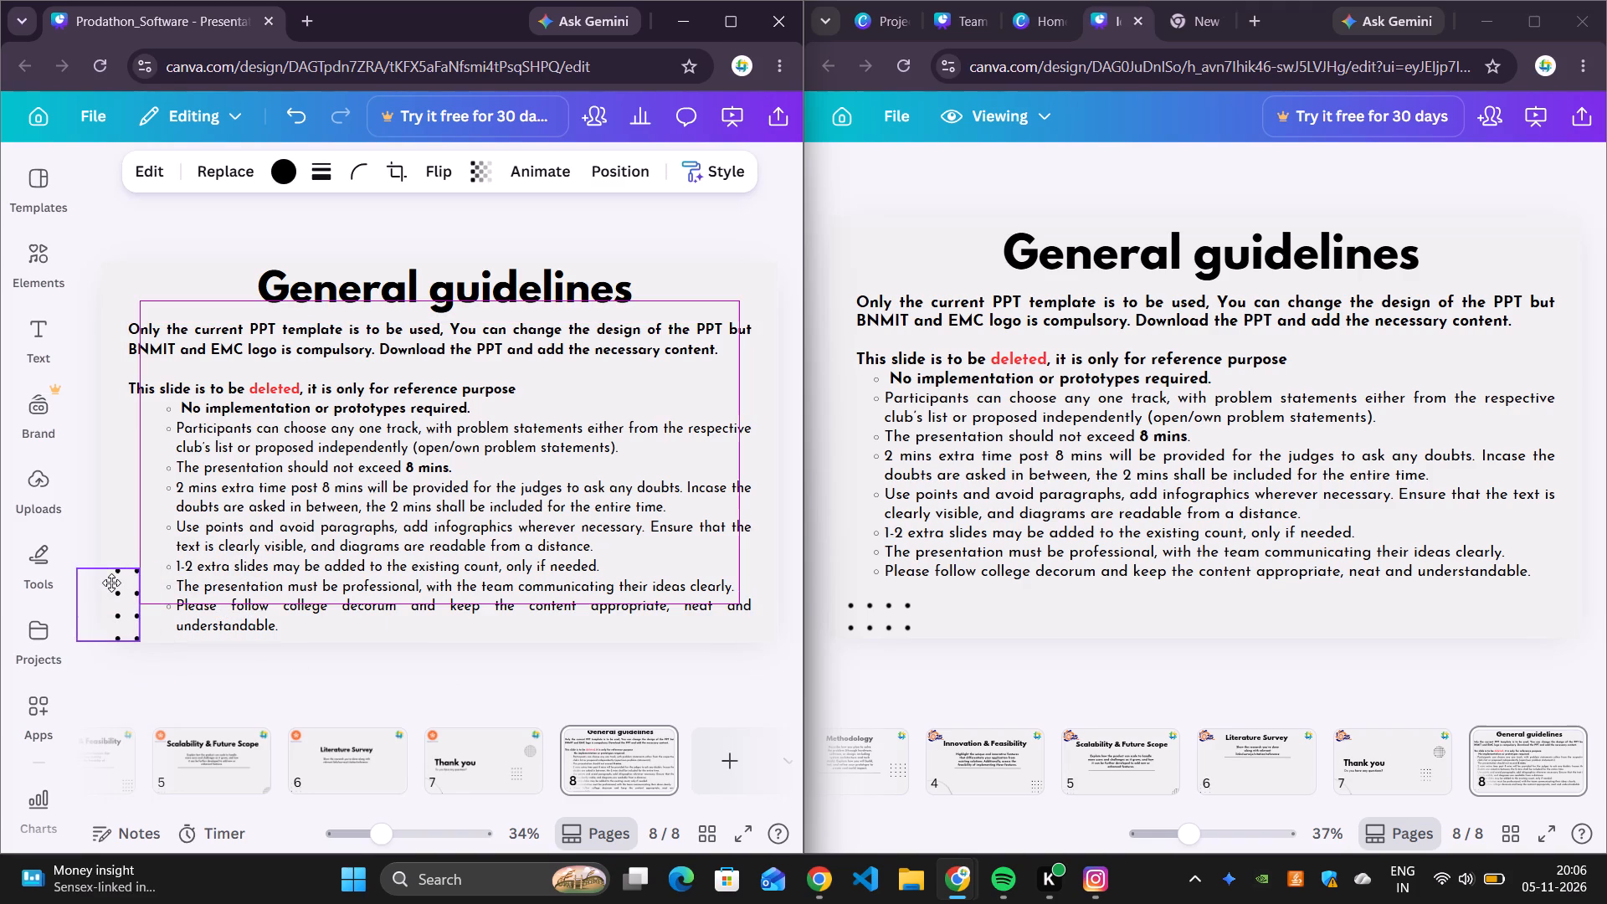
left_click_drag(111, 583, 110, 575)
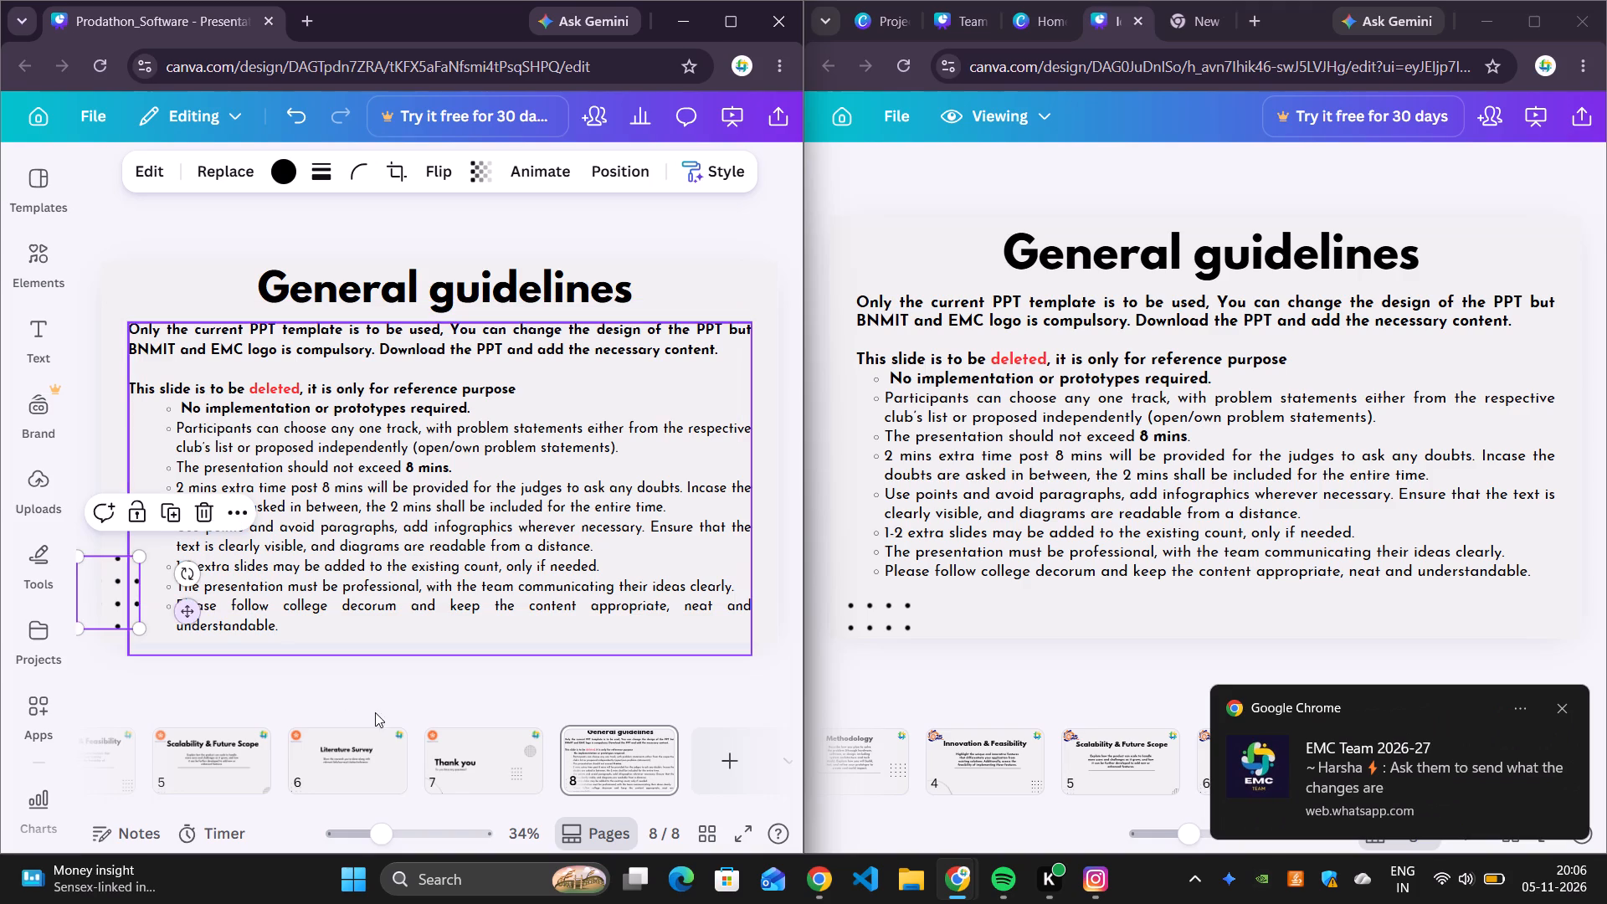
left_click(370, 682)
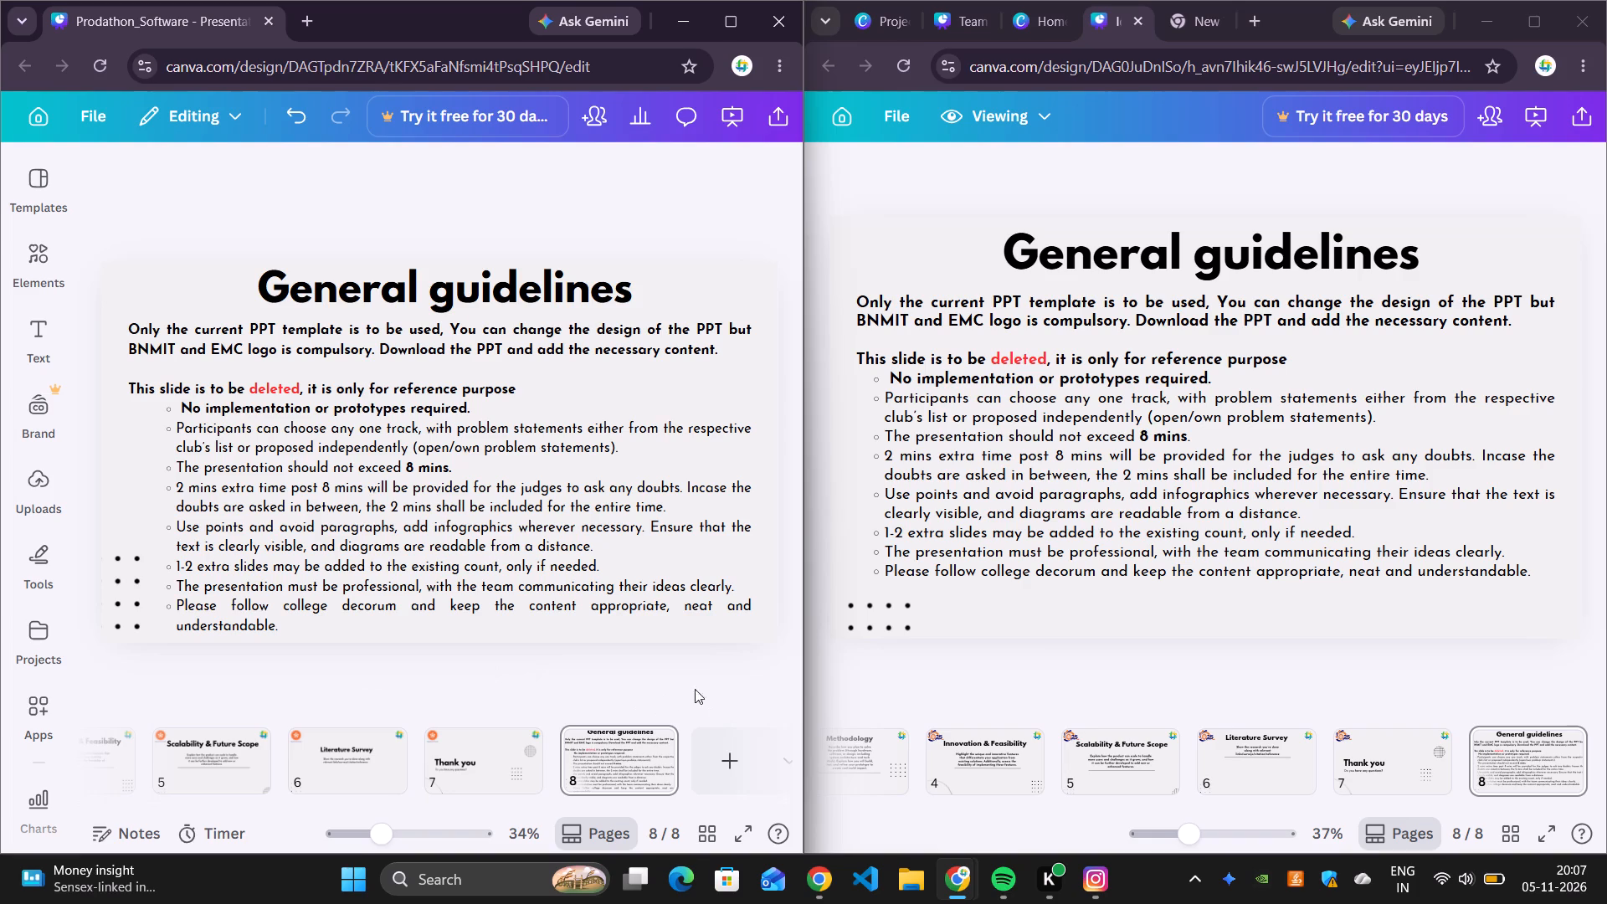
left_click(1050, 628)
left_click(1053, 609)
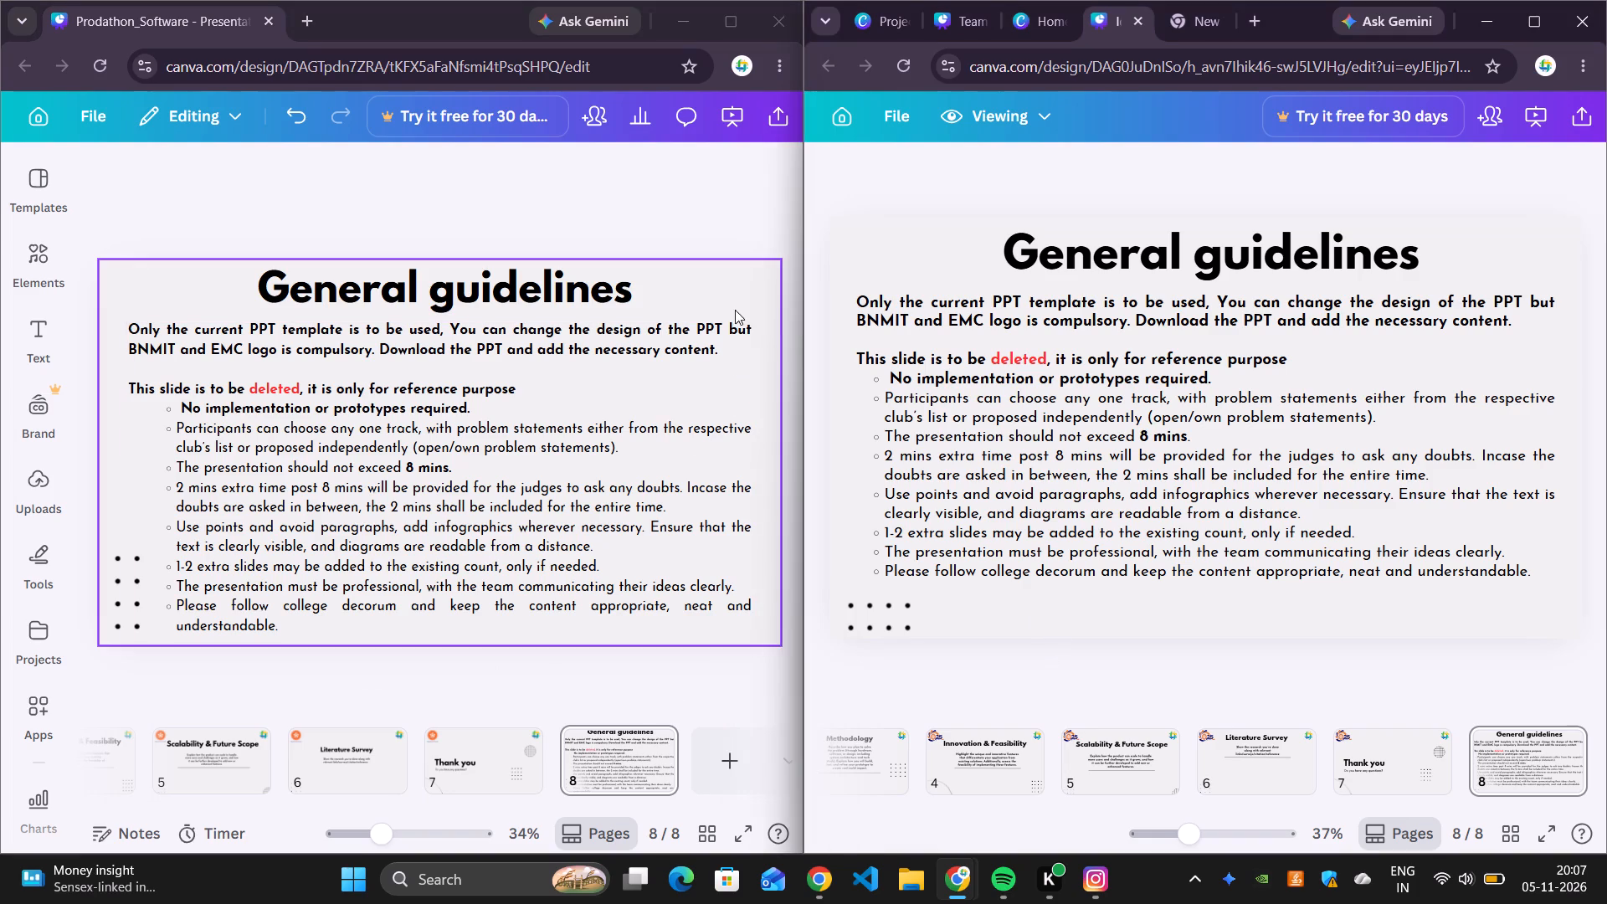
left_click(735, 310)
left_click(429, 172)
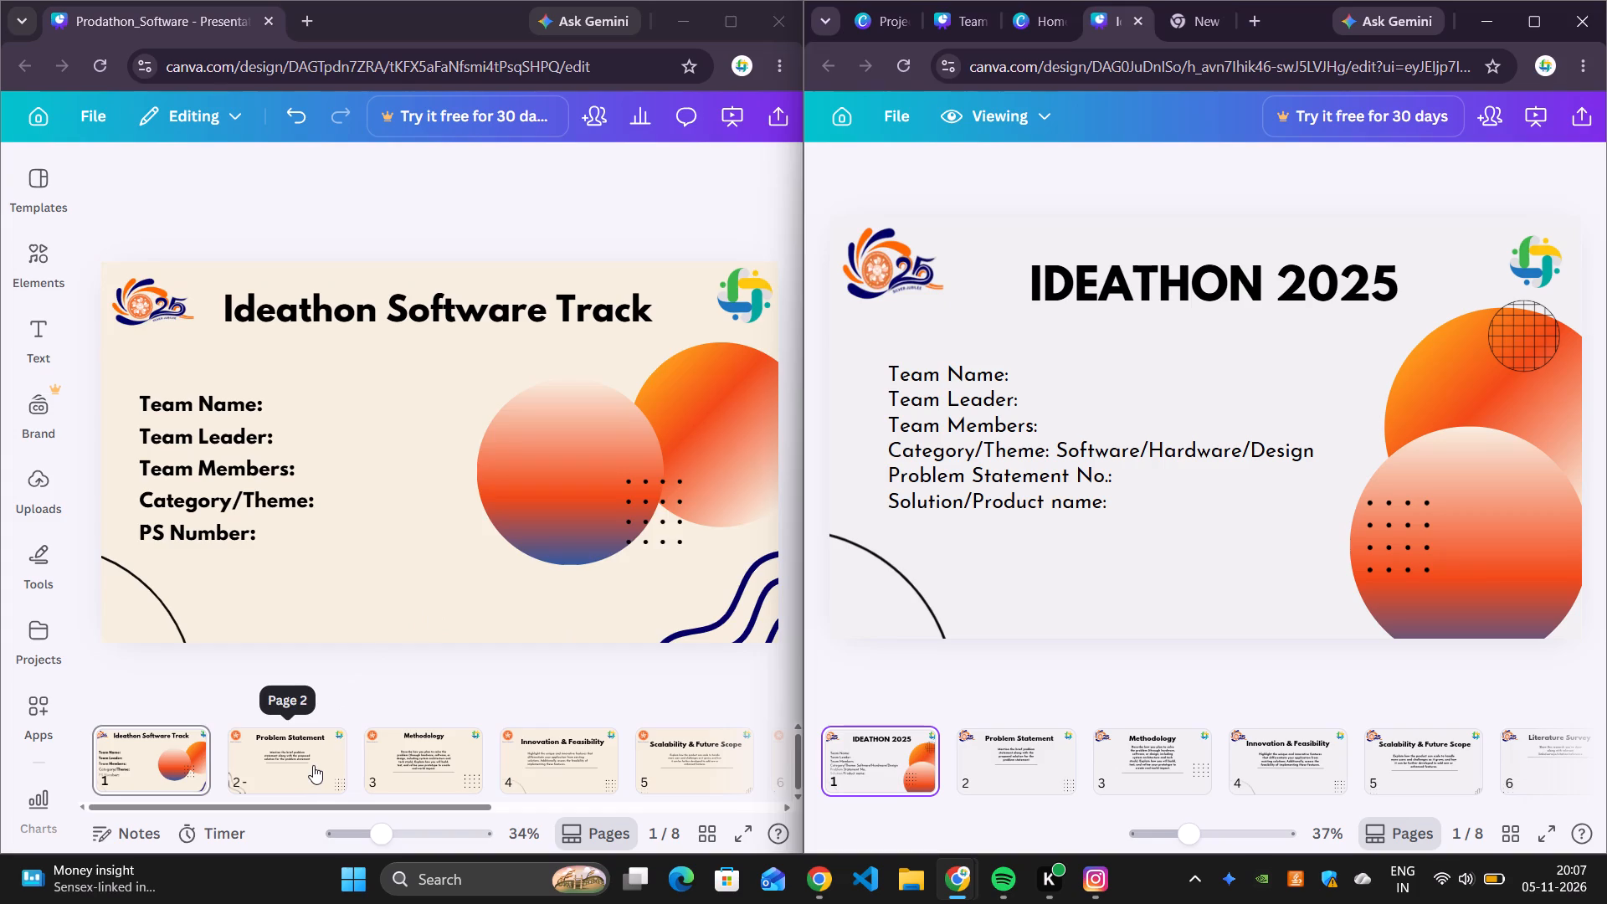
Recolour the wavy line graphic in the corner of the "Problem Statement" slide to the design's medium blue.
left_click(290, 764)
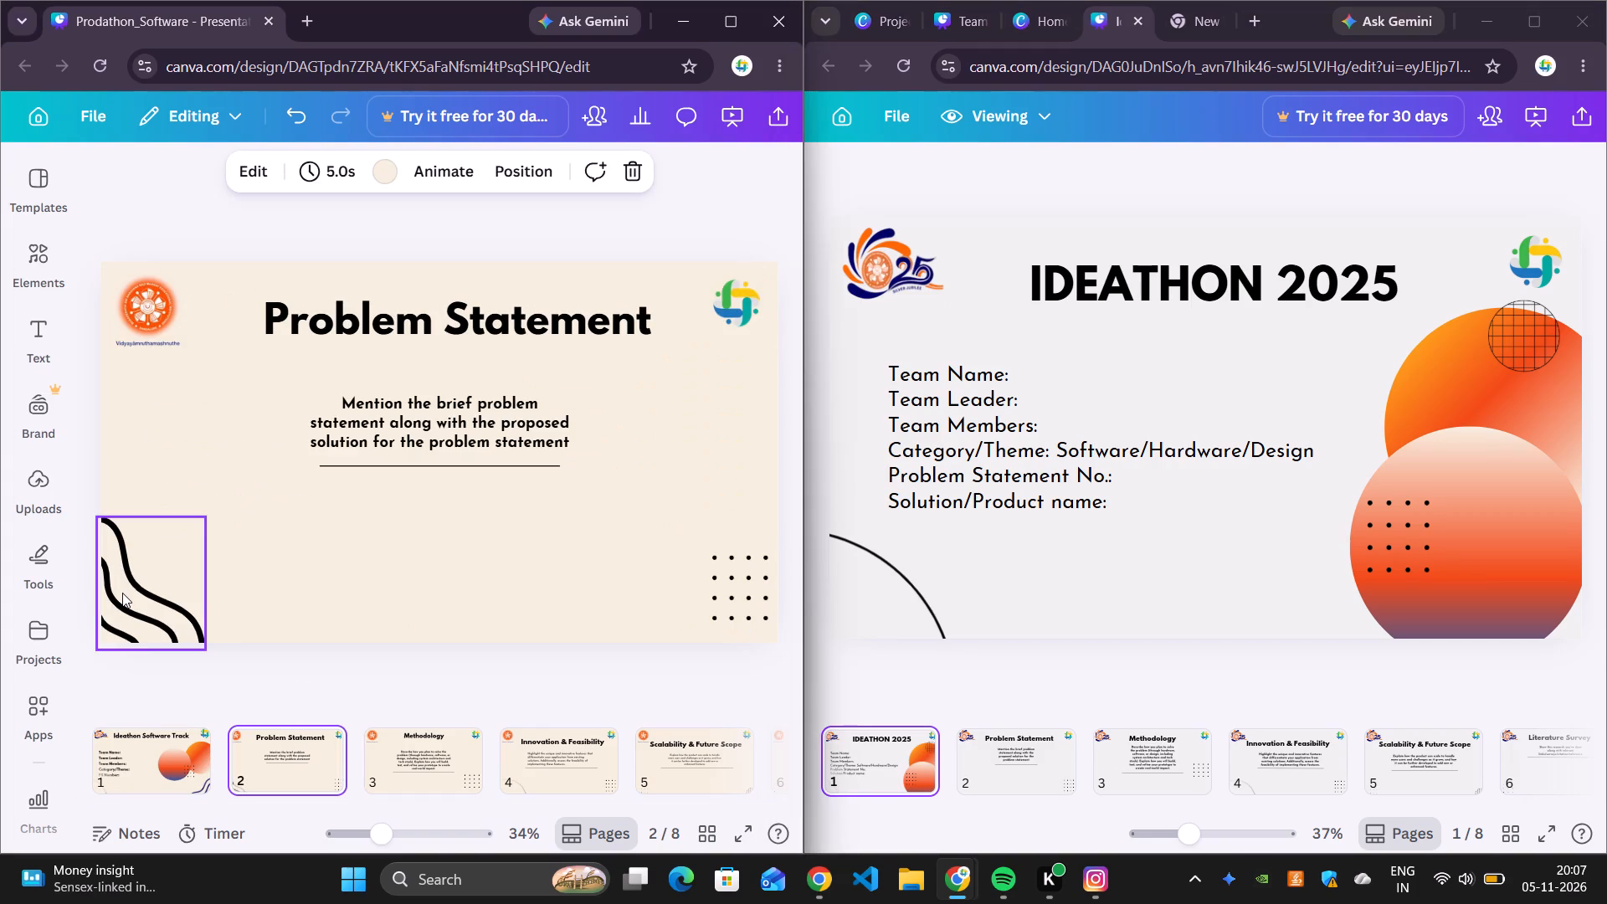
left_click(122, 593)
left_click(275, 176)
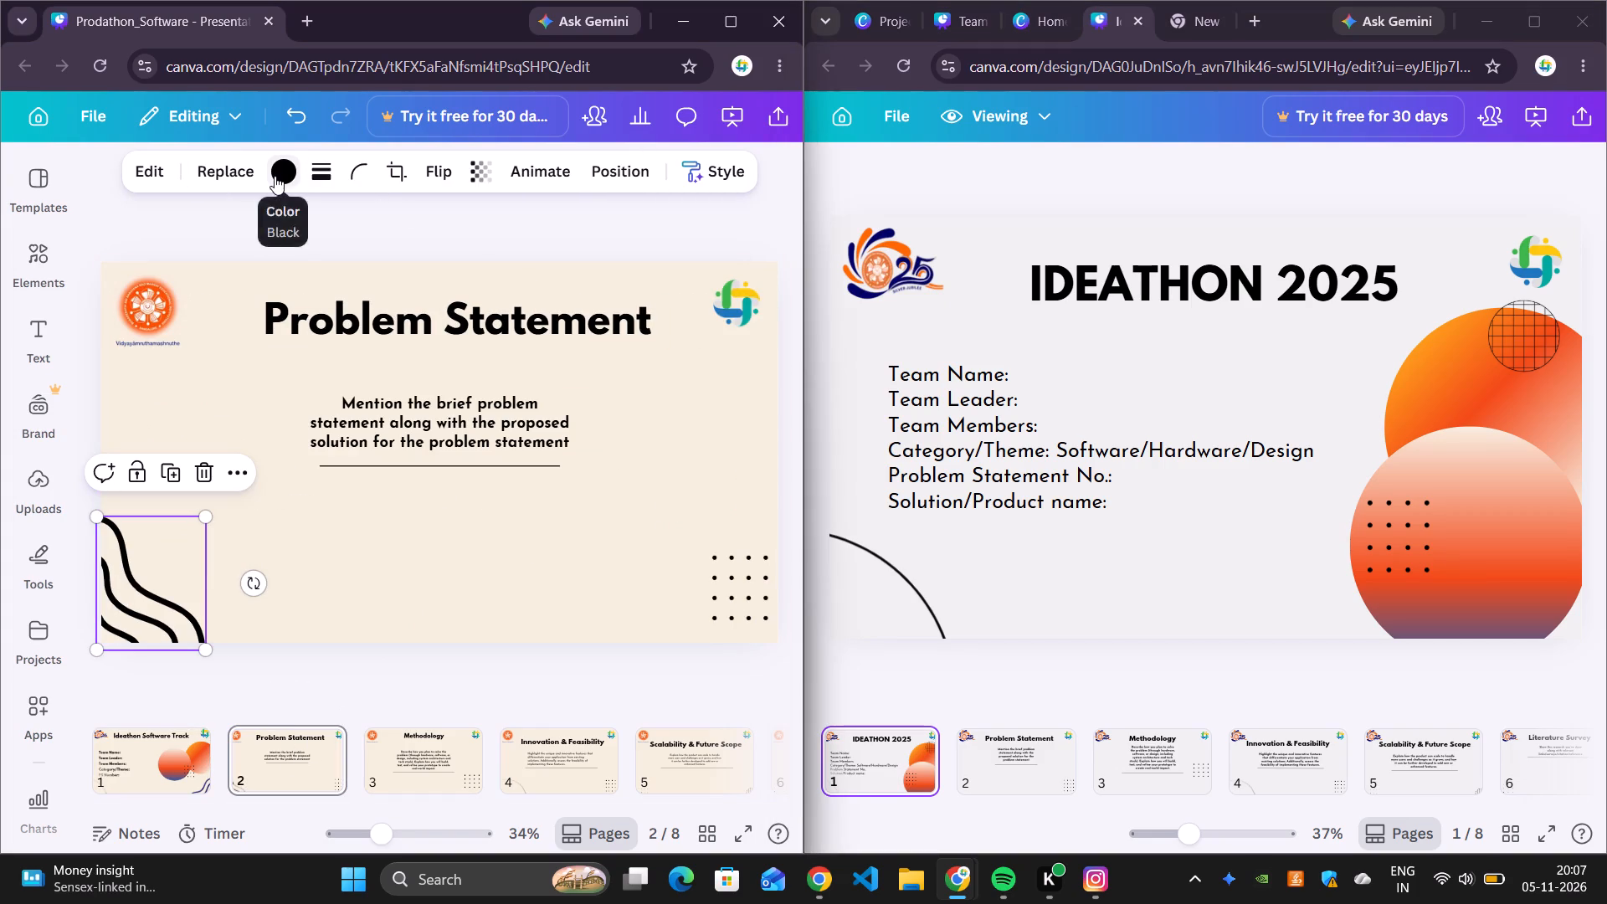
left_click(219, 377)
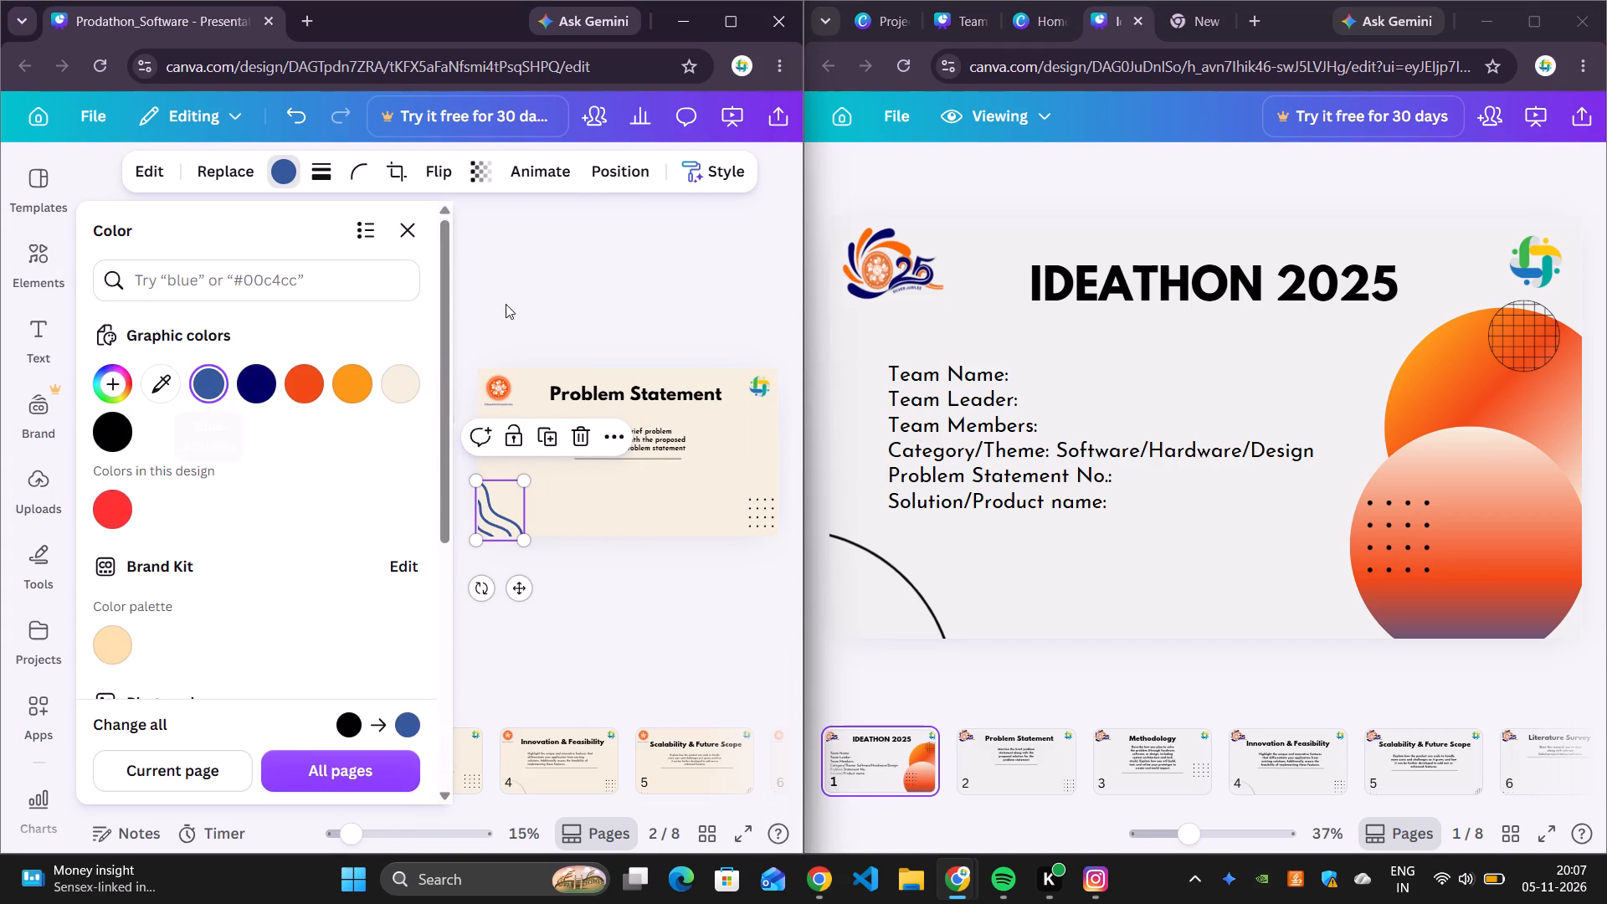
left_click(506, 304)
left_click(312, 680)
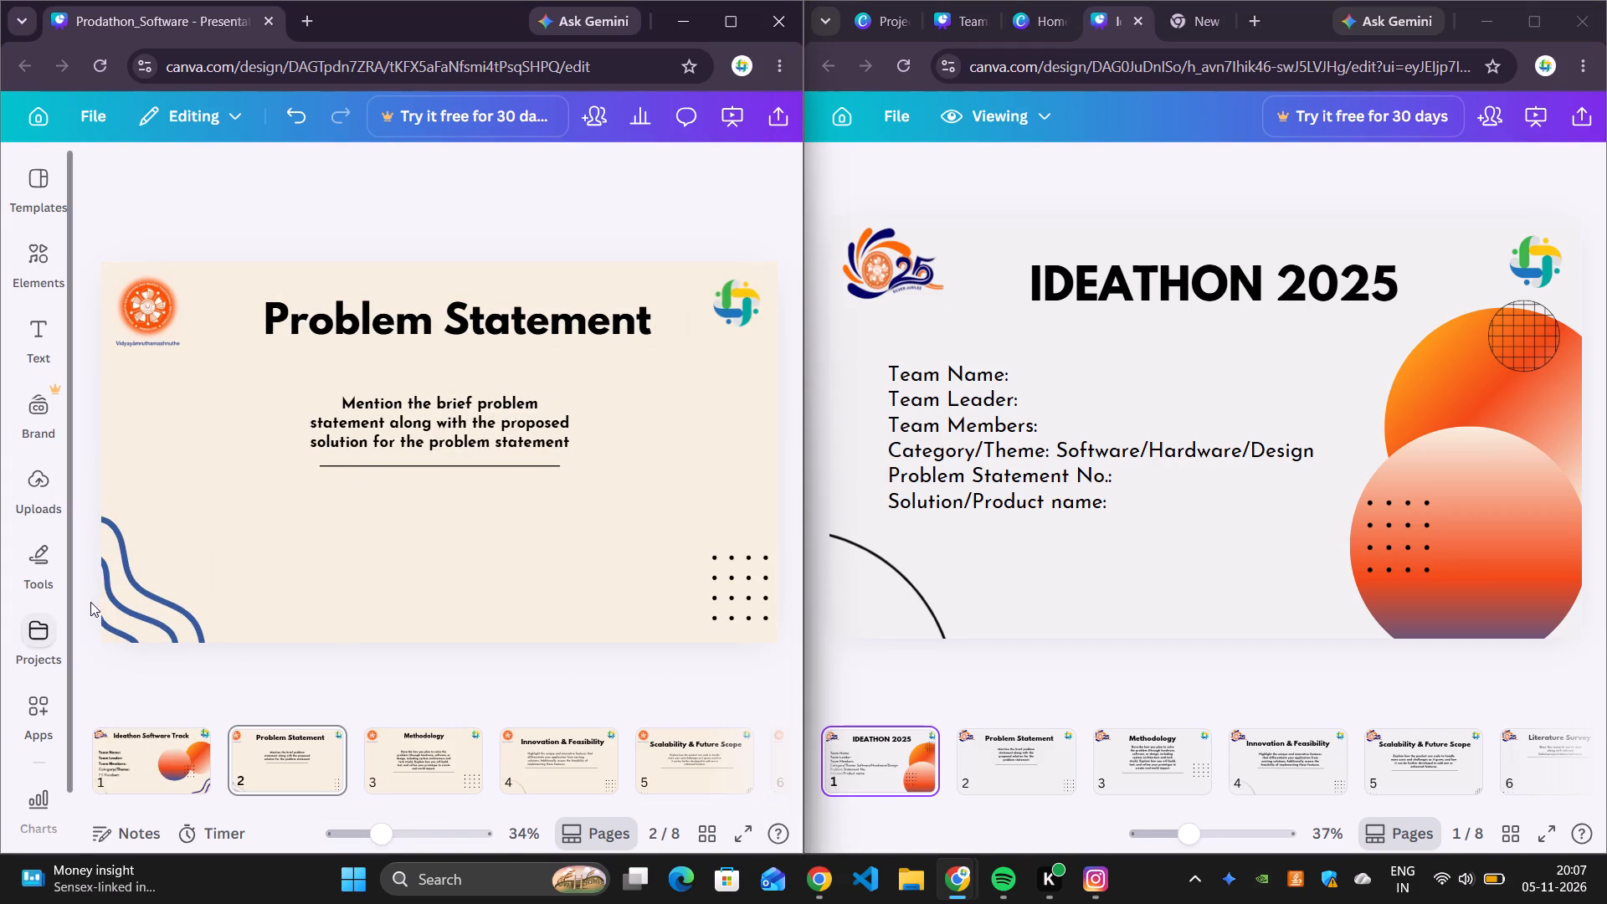
Set the wavy line graphic on the "Problem Statement" slide to the design's dark navy blue.
left_click(116, 602)
left_click(282, 168)
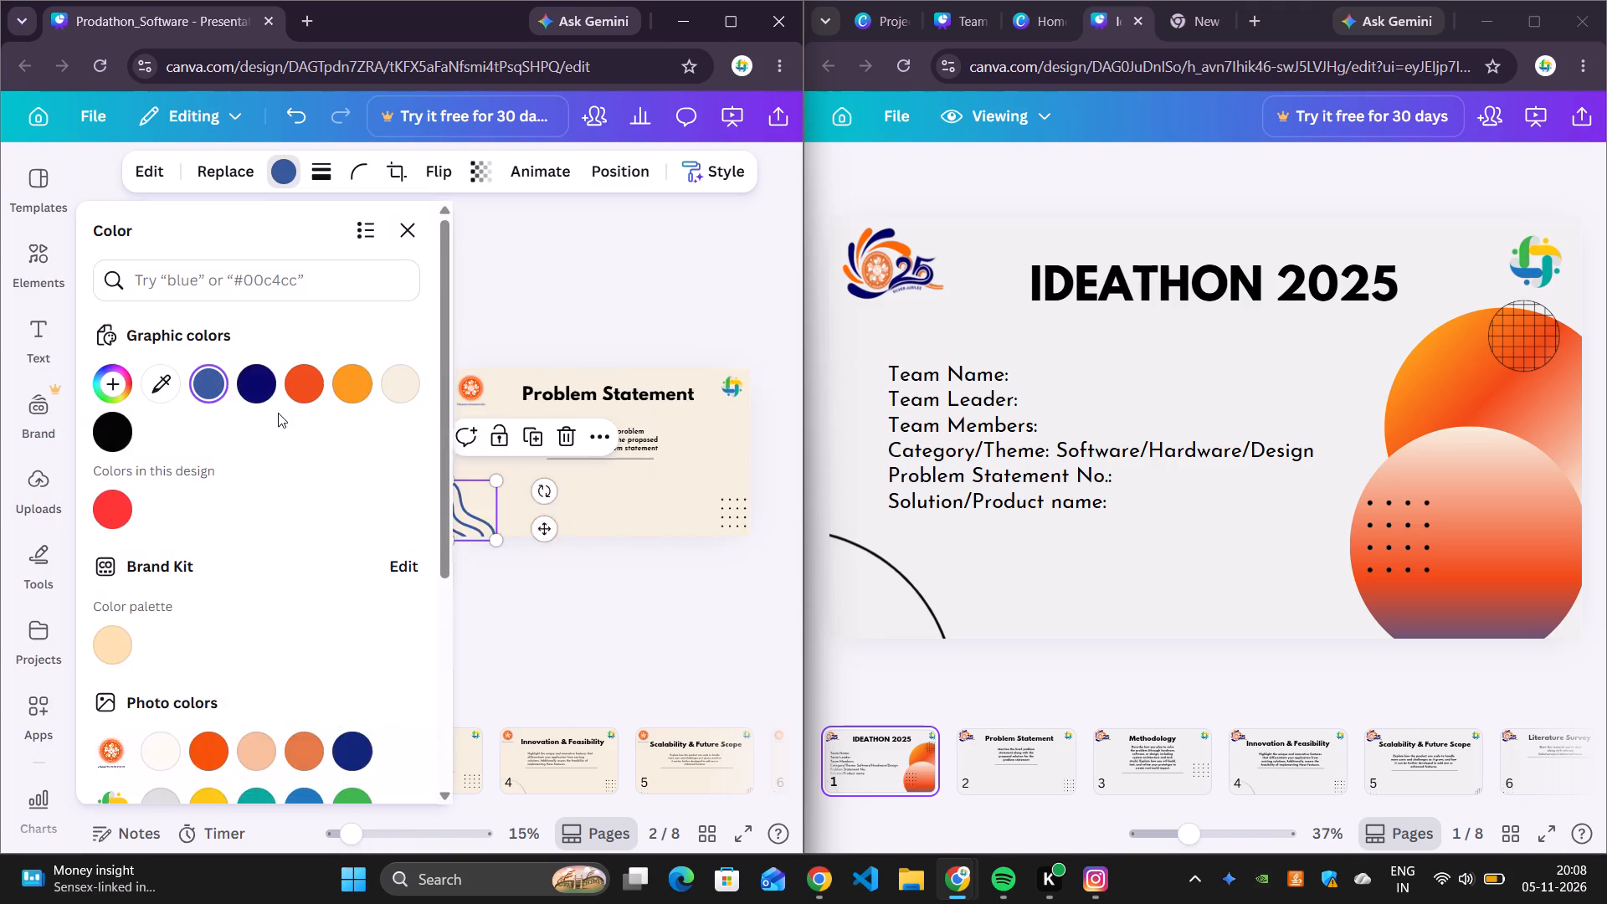
left_click(248, 372)
left_click(564, 274)
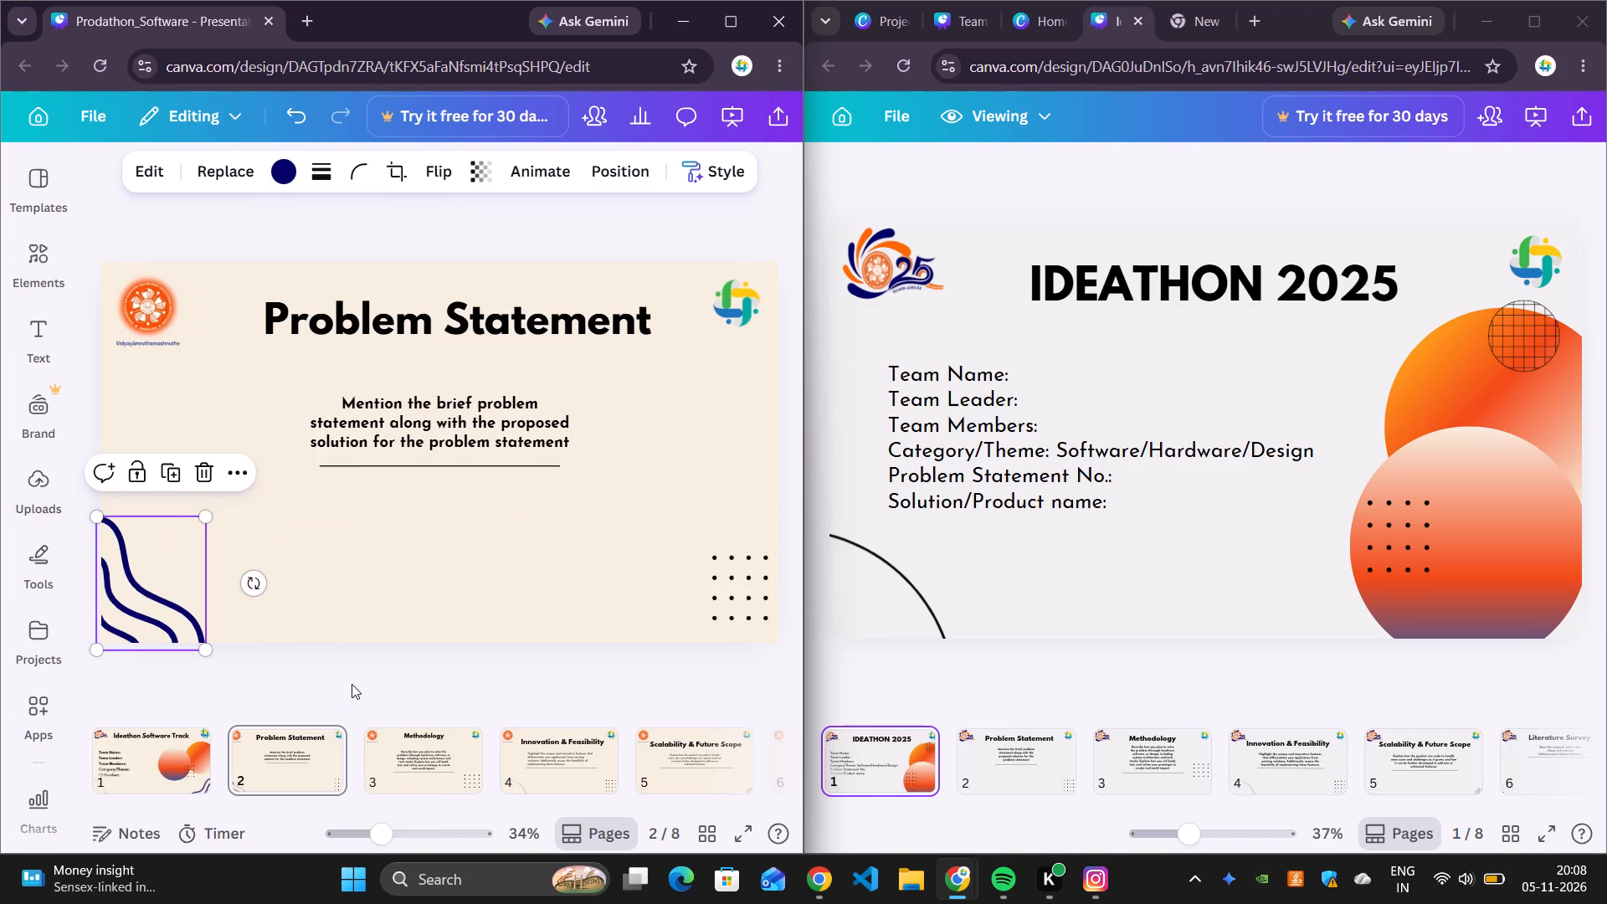
left_click(352, 684)
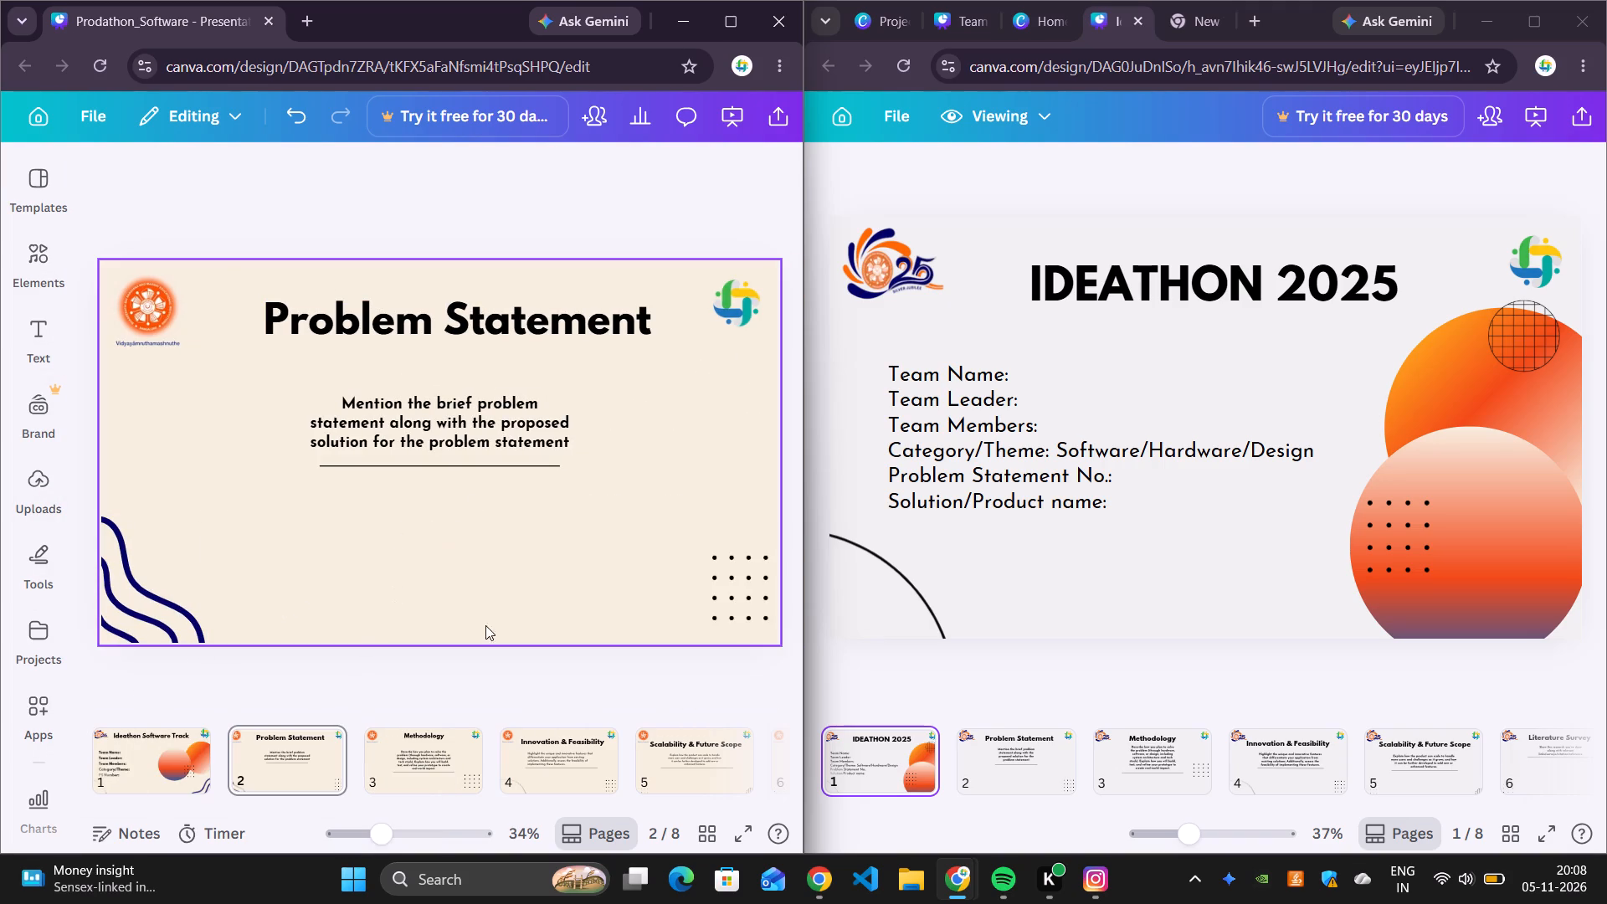
Copy the text style of the "Methodology" description onto the description of the "Innovation & Feasibility" slide.
left_click(422, 773)
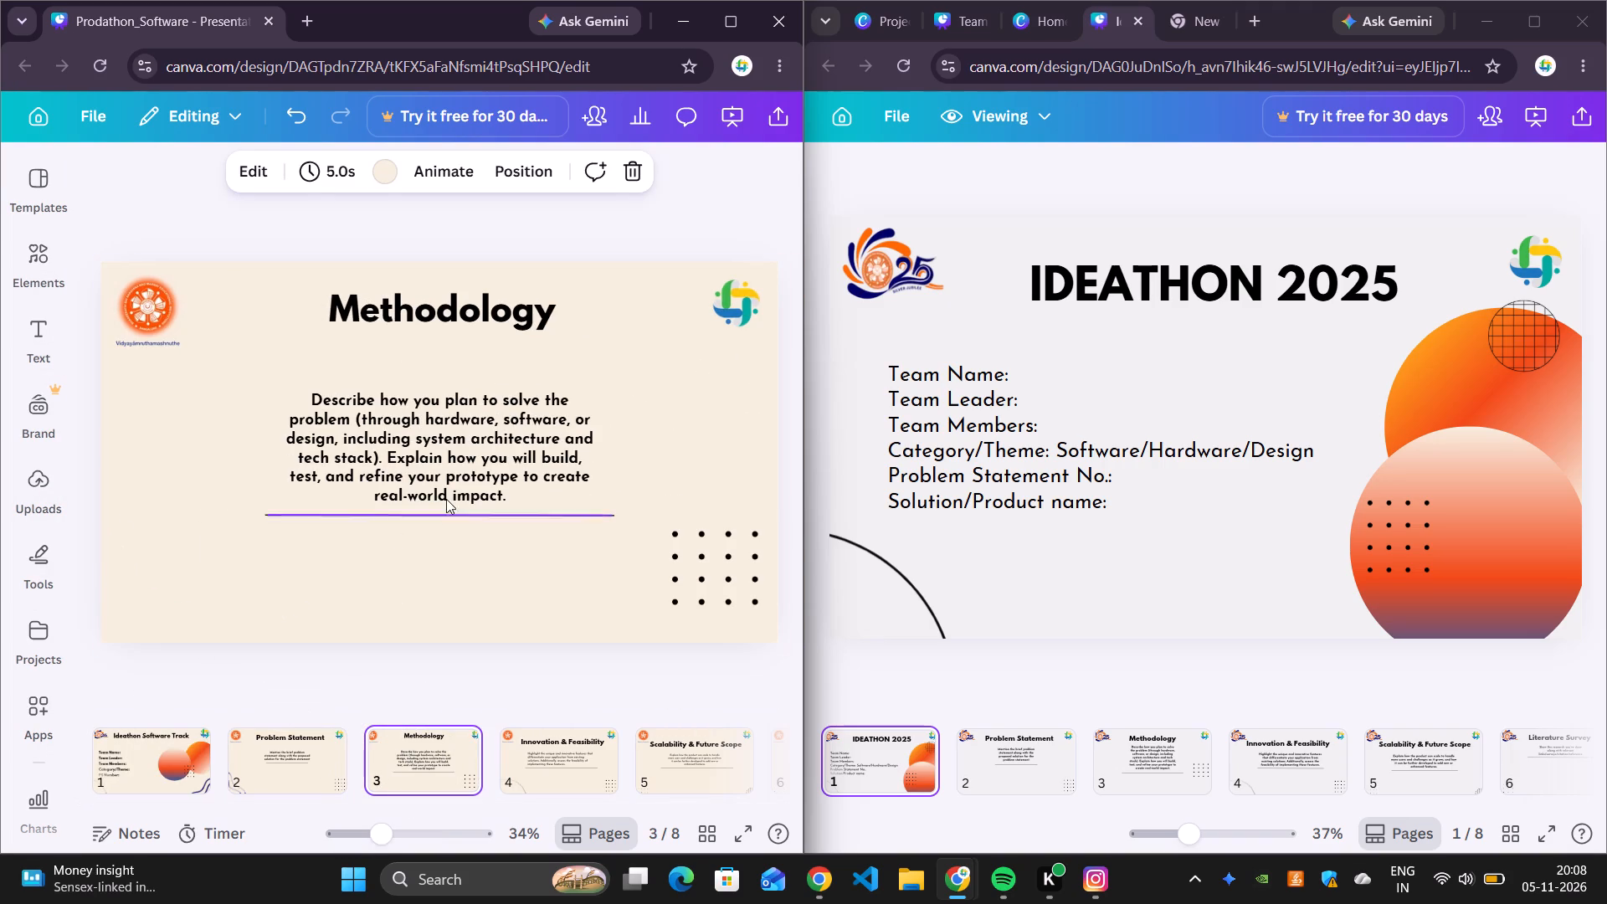
left_click(460, 473)
left_click(783, 174)
left_click(757, 218)
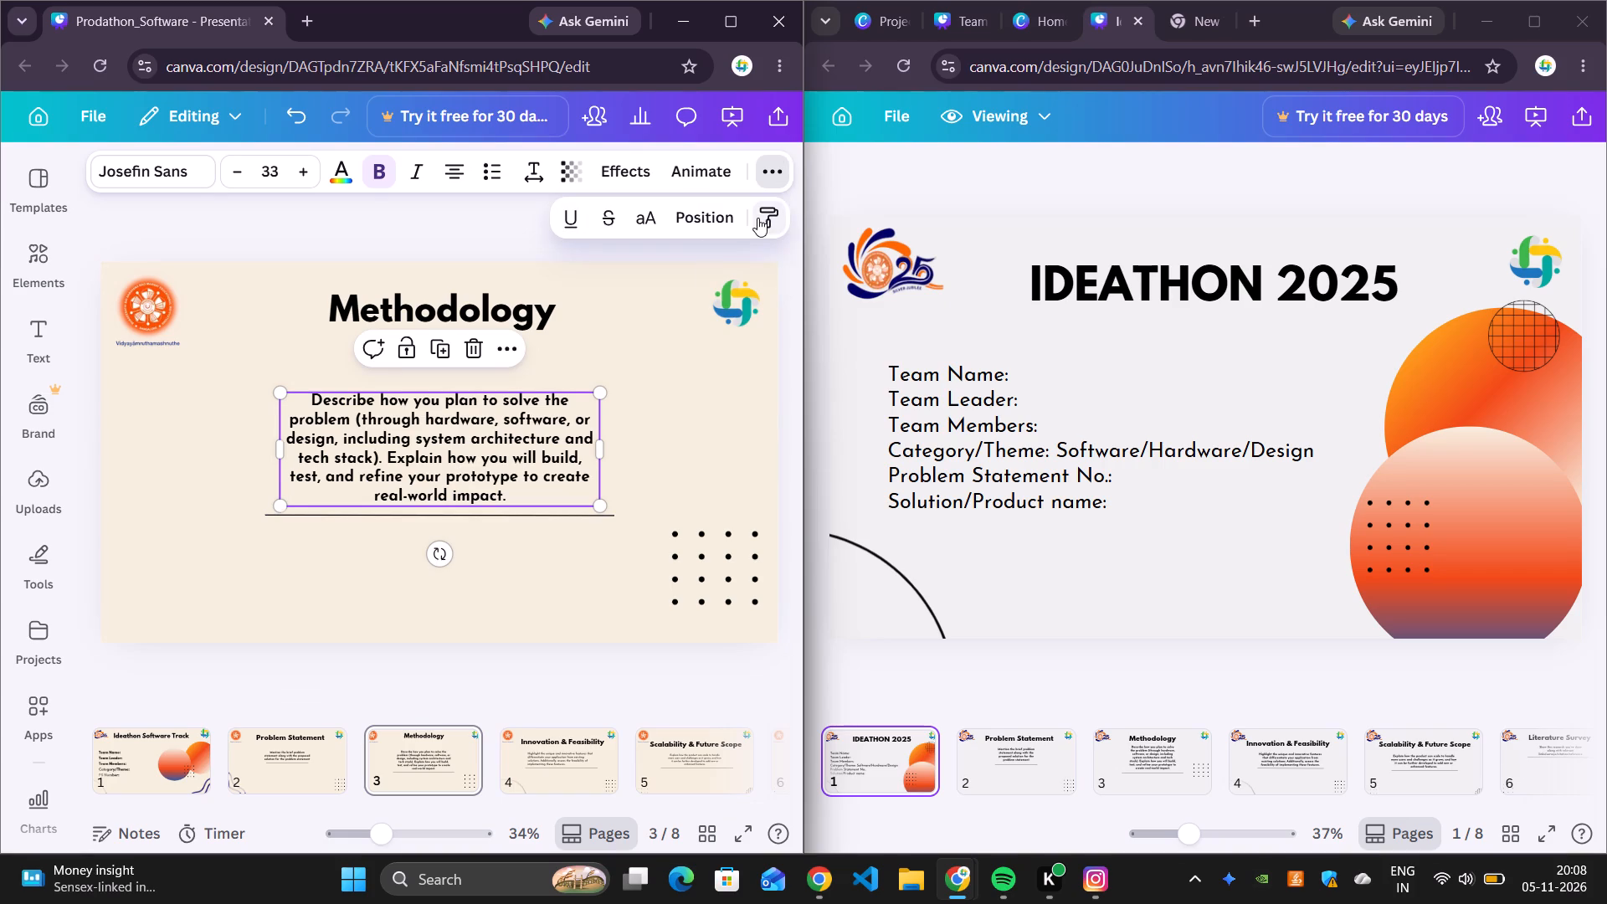
left_click(556, 753)
left_click(526, 433)
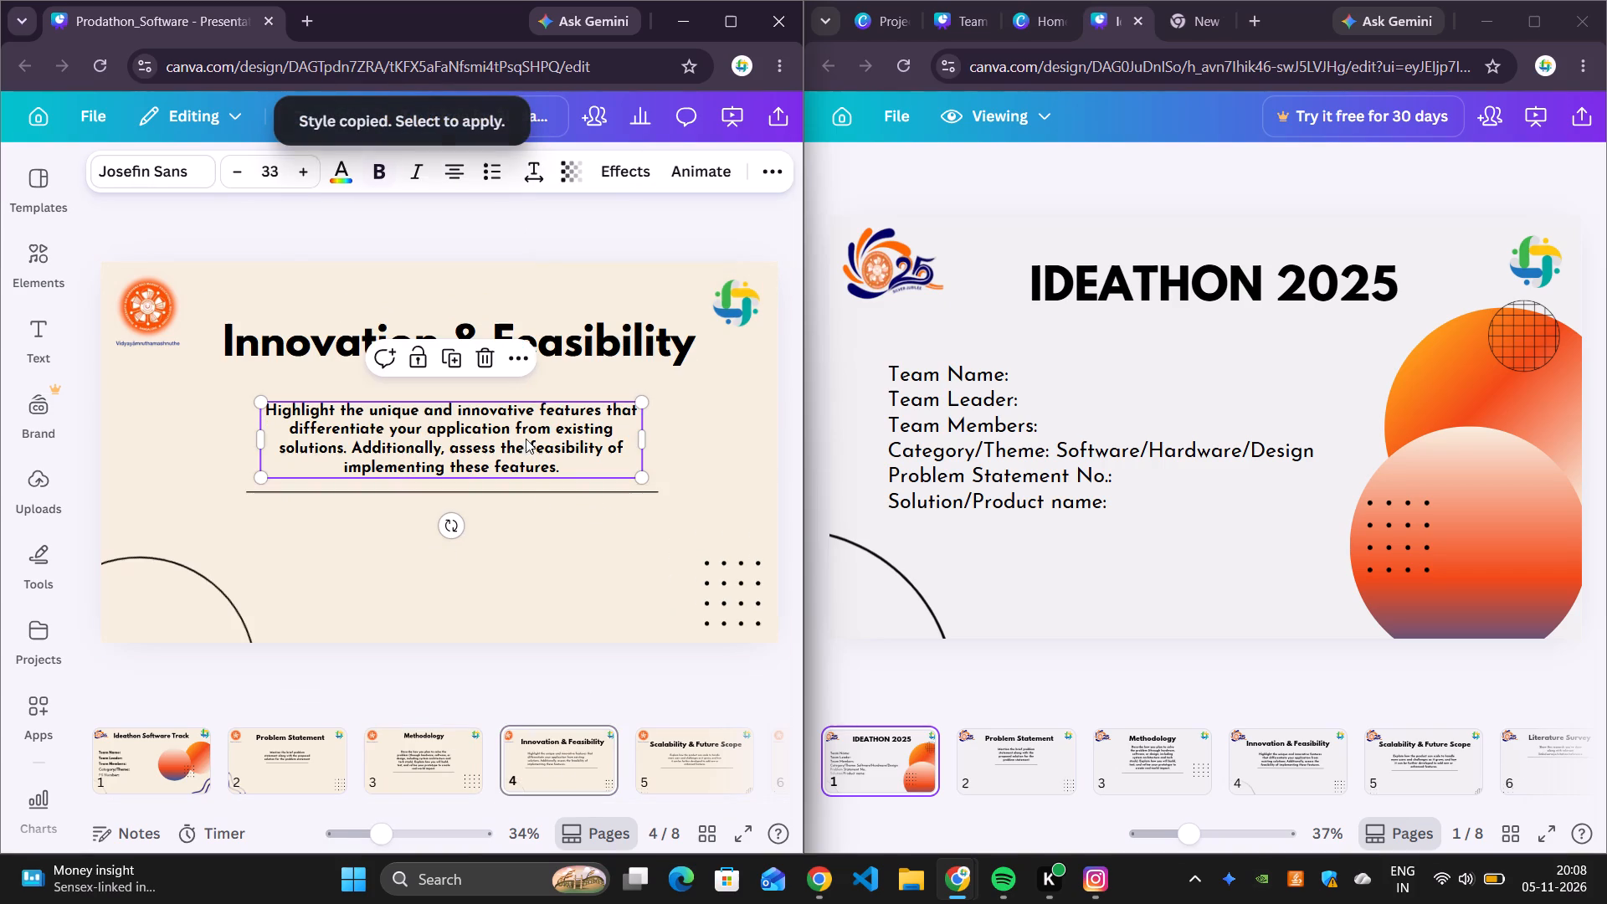
Copy the text style of the "Innovation & Feasibility" description onto the description of the "Scalability & Future Scope" slide.
left_click(773, 173)
left_click(768, 230)
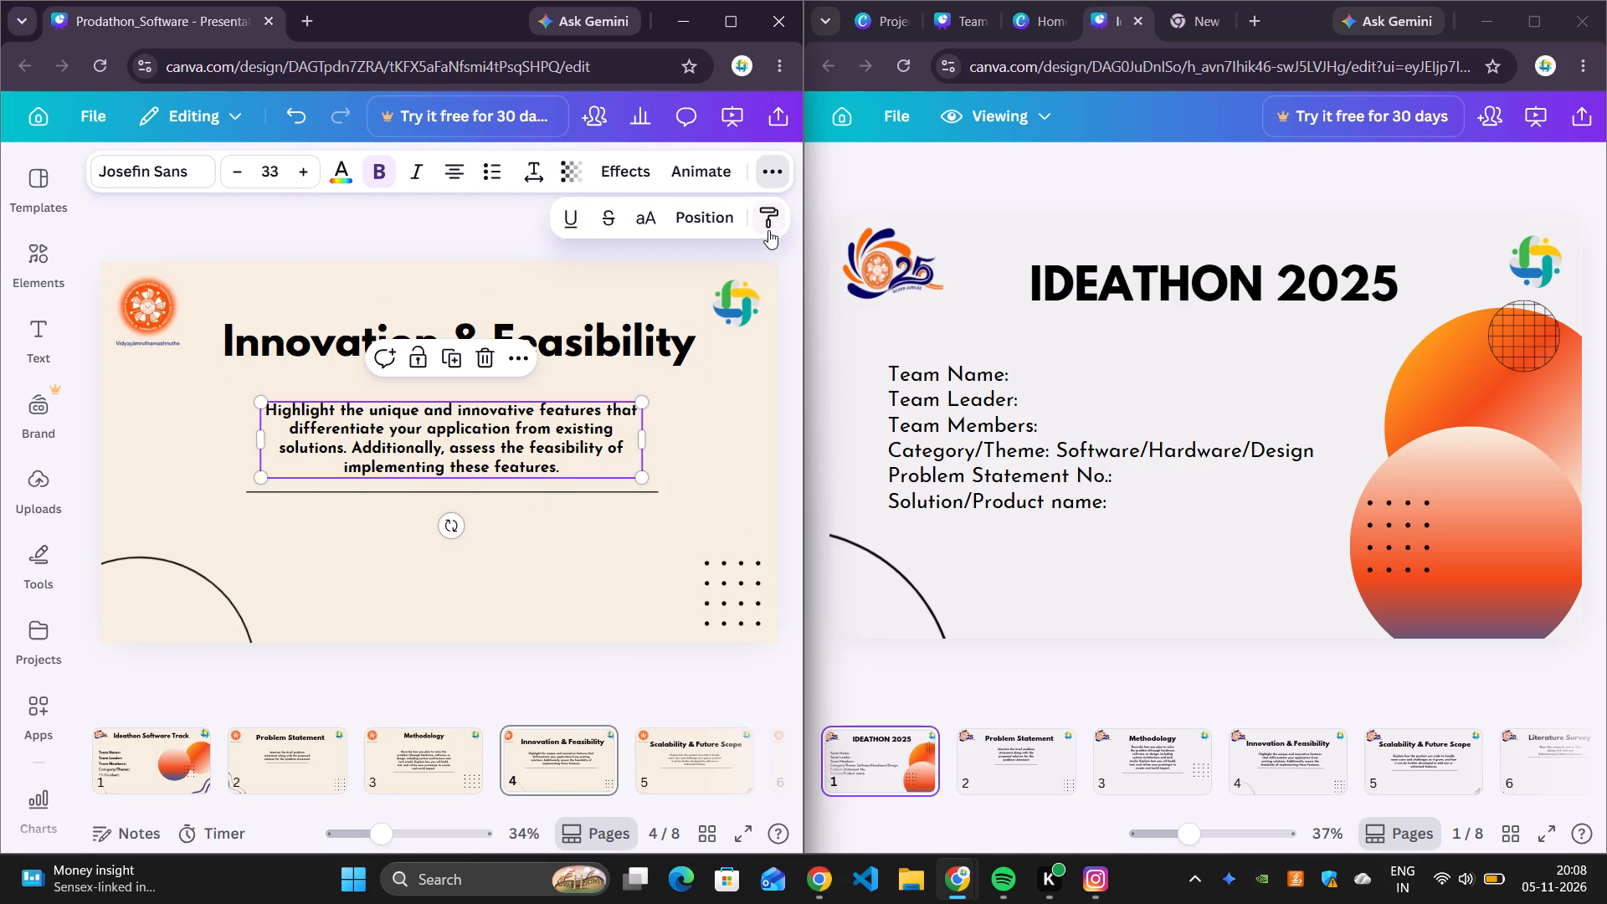
left_click(683, 765)
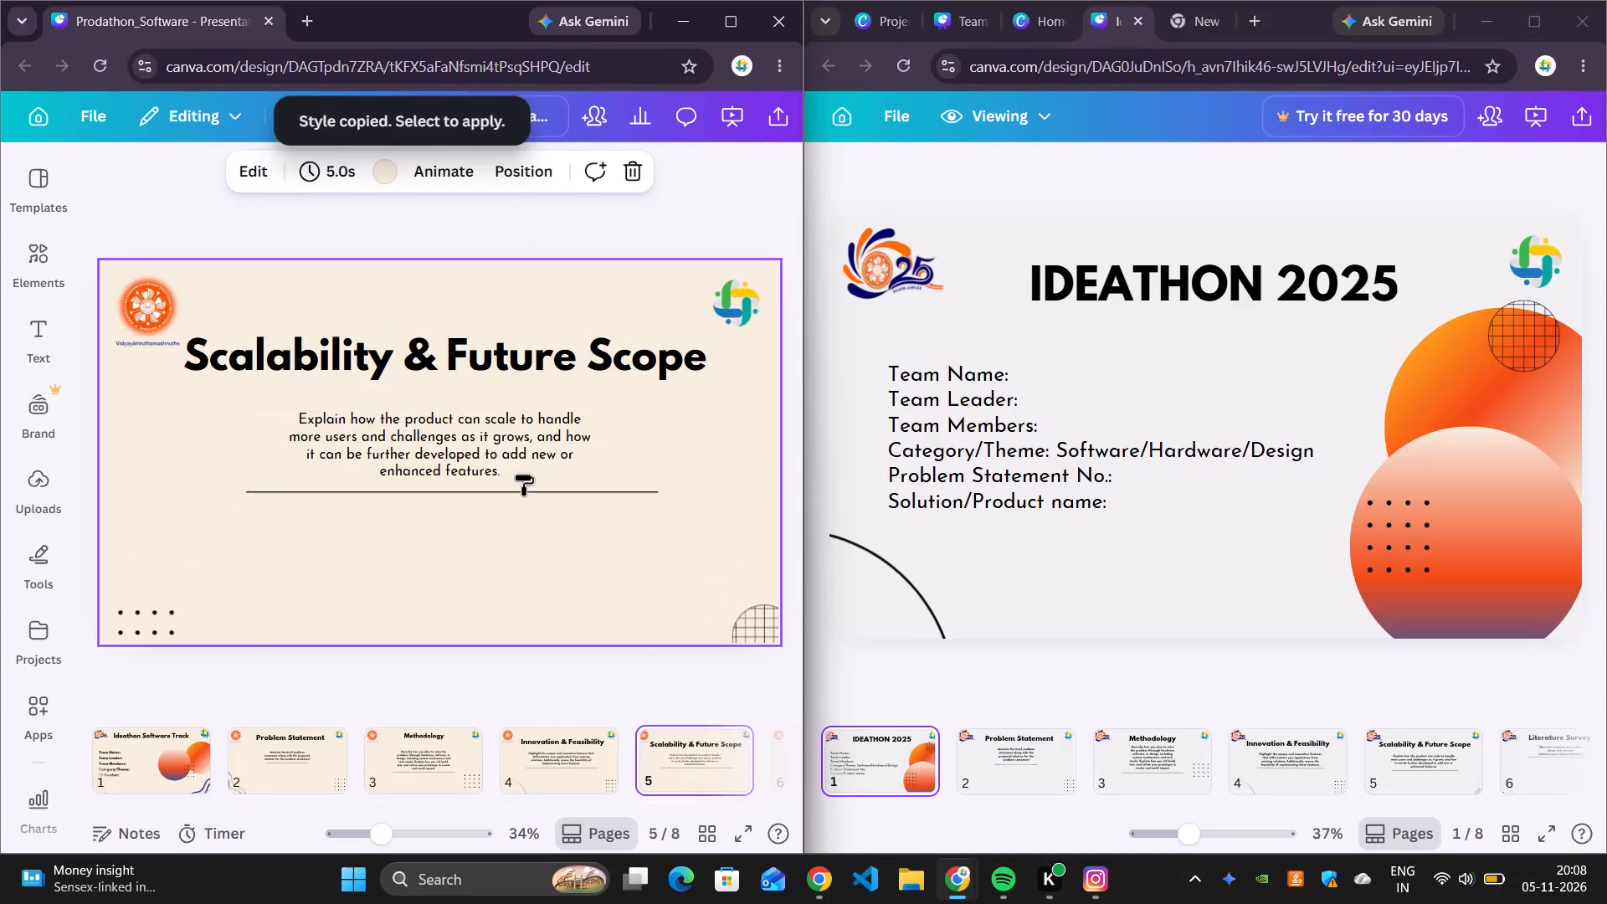
left_click(516, 456)
Copy the text style of the "Scalability & Future Scope" description onto the description of the "Literature Survey" slide.
scroll(685, 748, "left", 3)
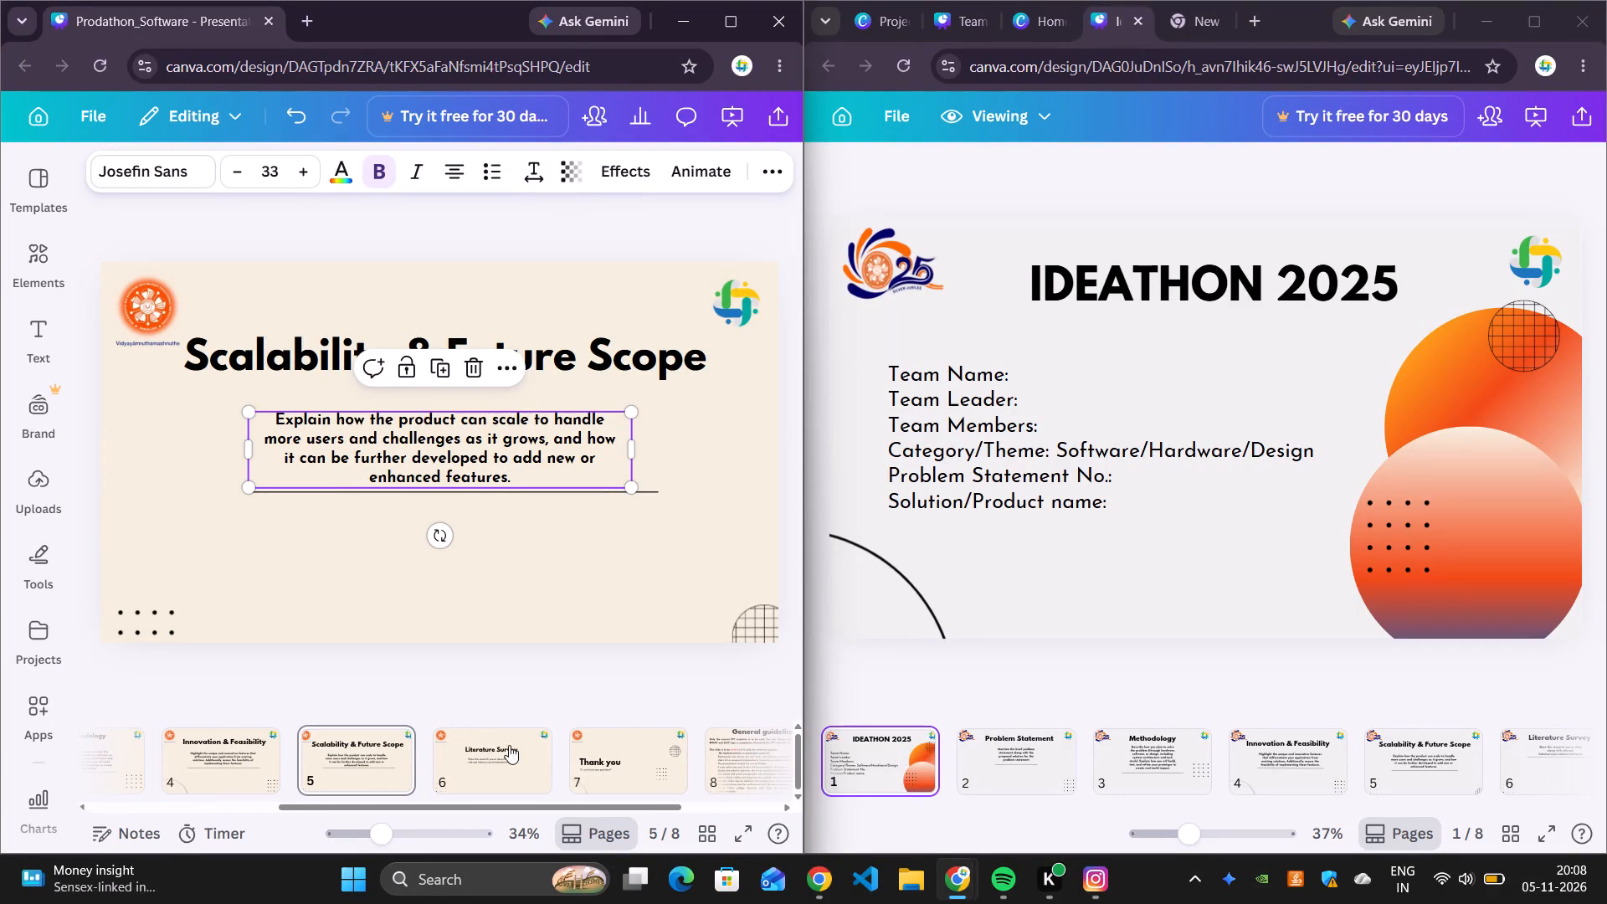
left_click(752, 171)
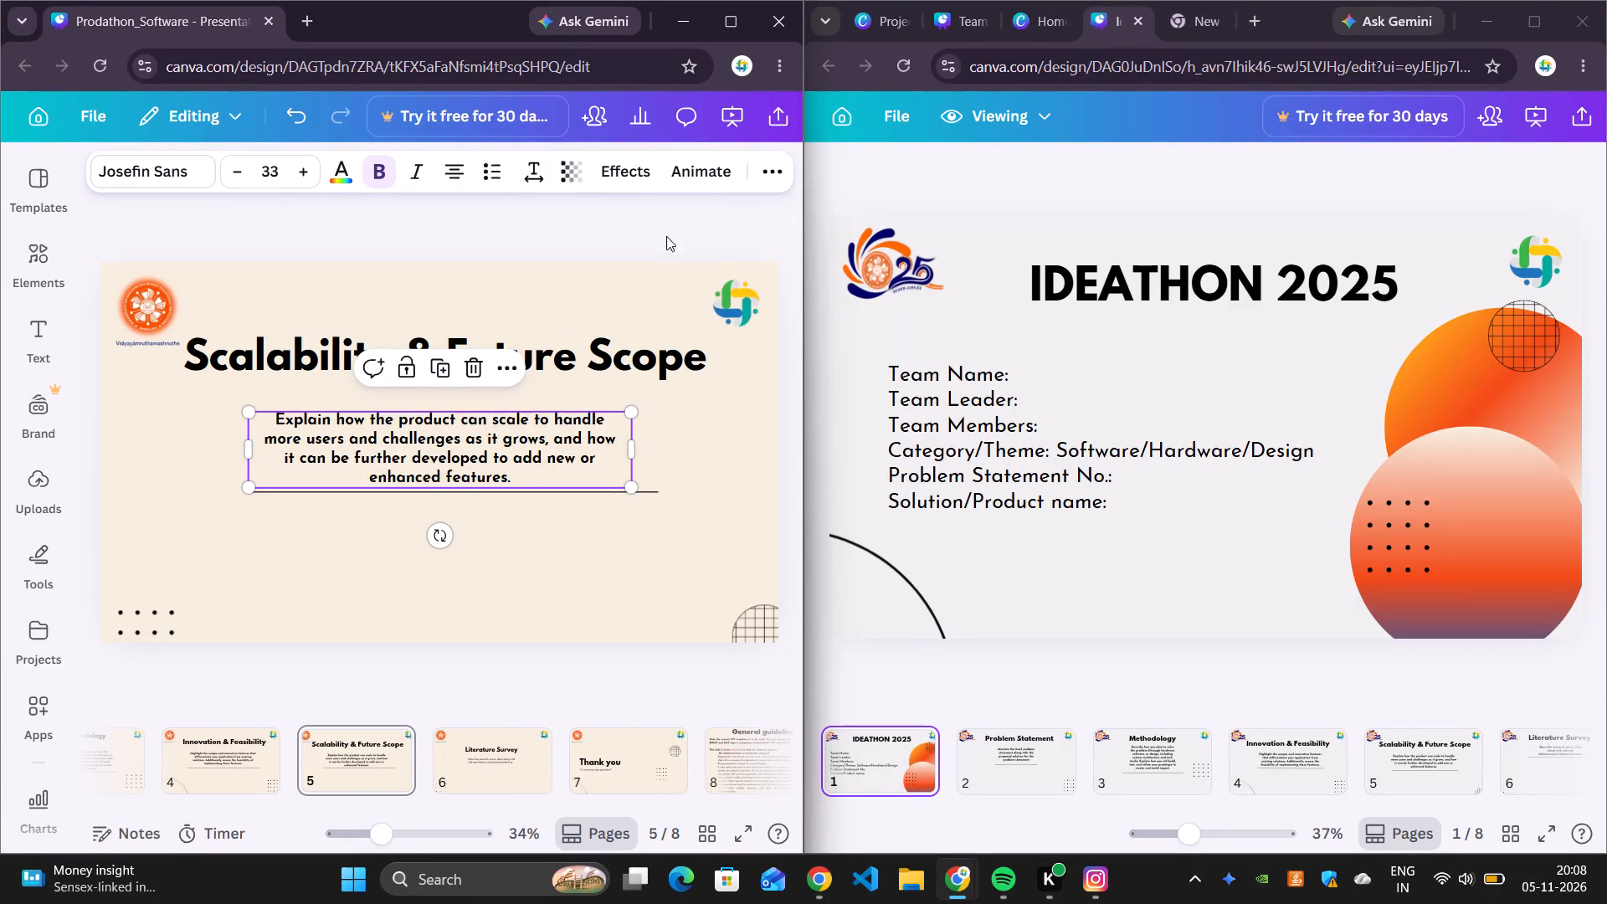
left_click(661, 205)
left_click(549, 471)
left_click(763, 169)
left_click(761, 210)
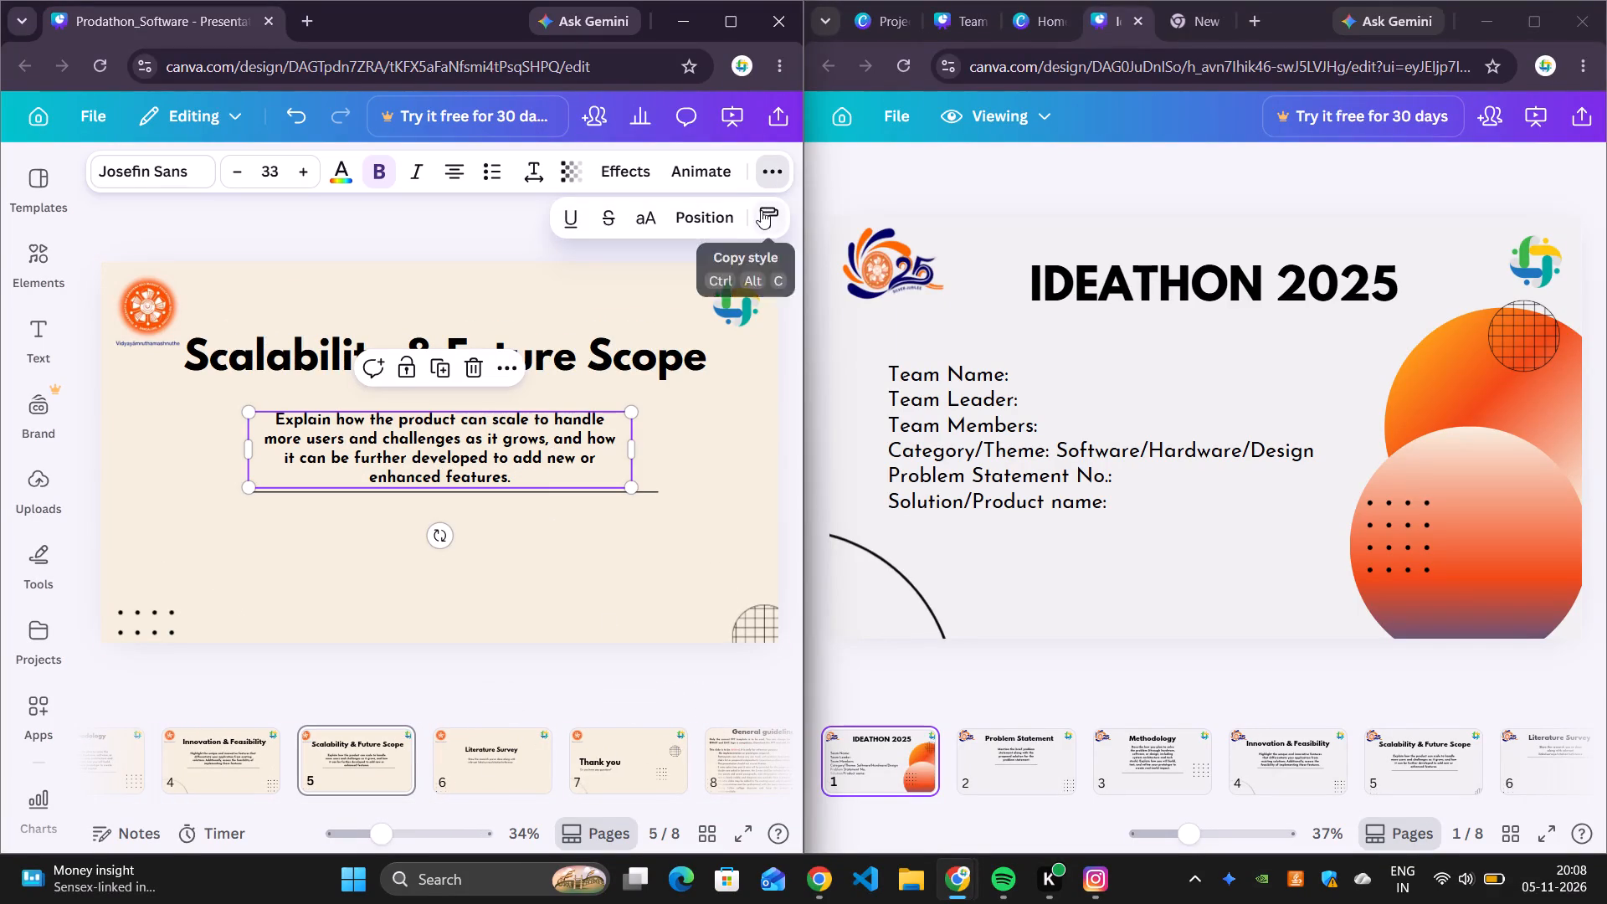
left_click(503, 752)
left_click(489, 458)
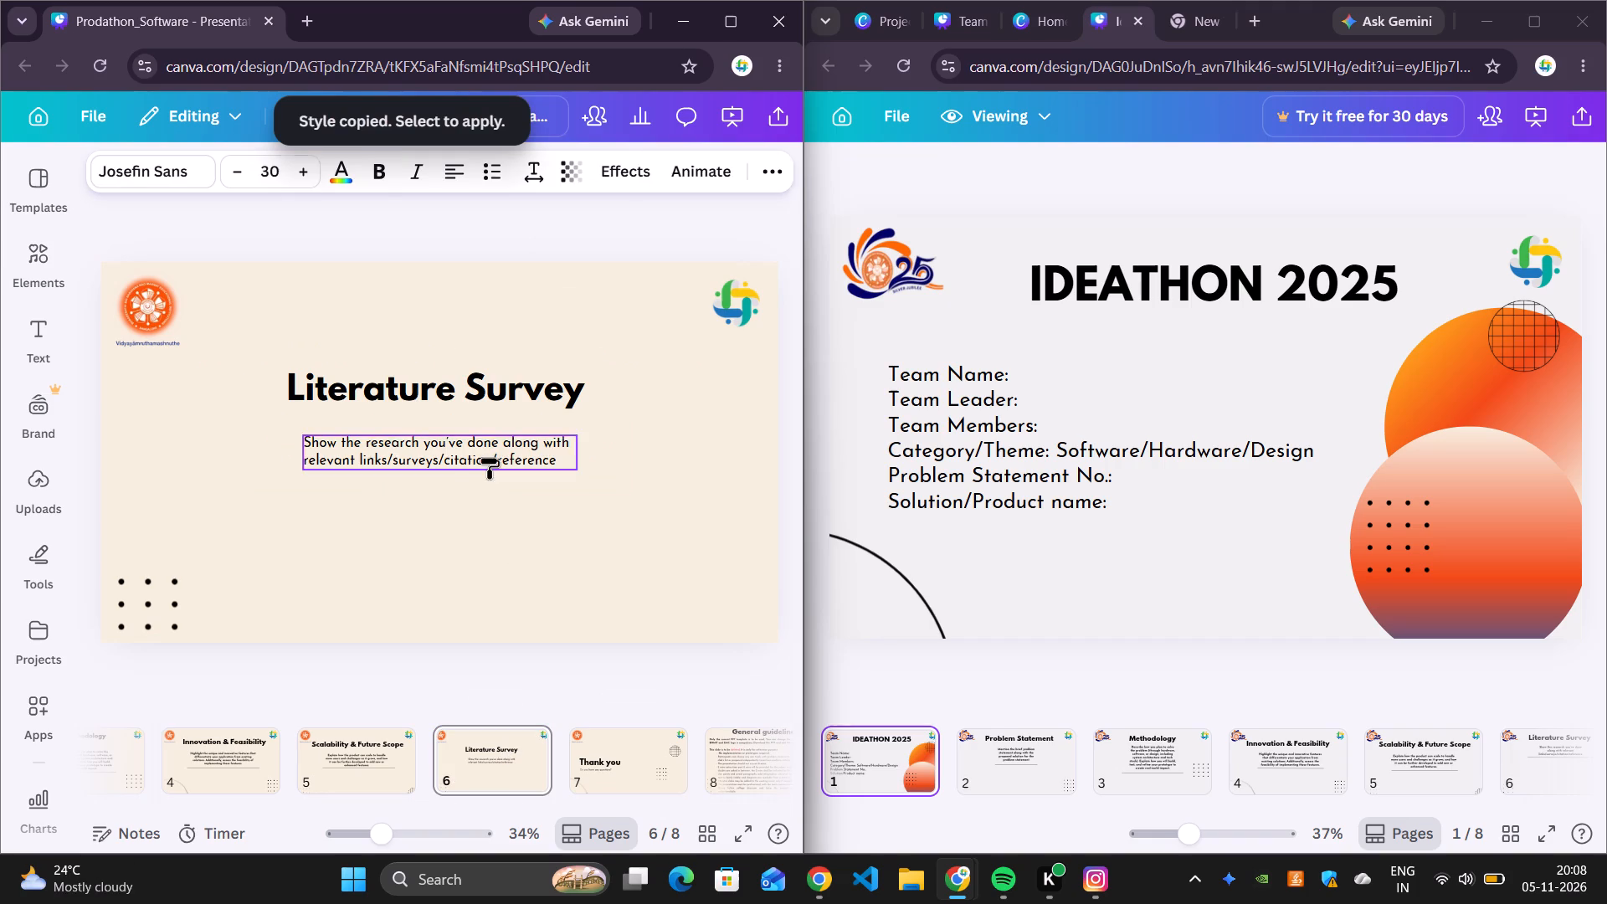
left_click(605, 713)
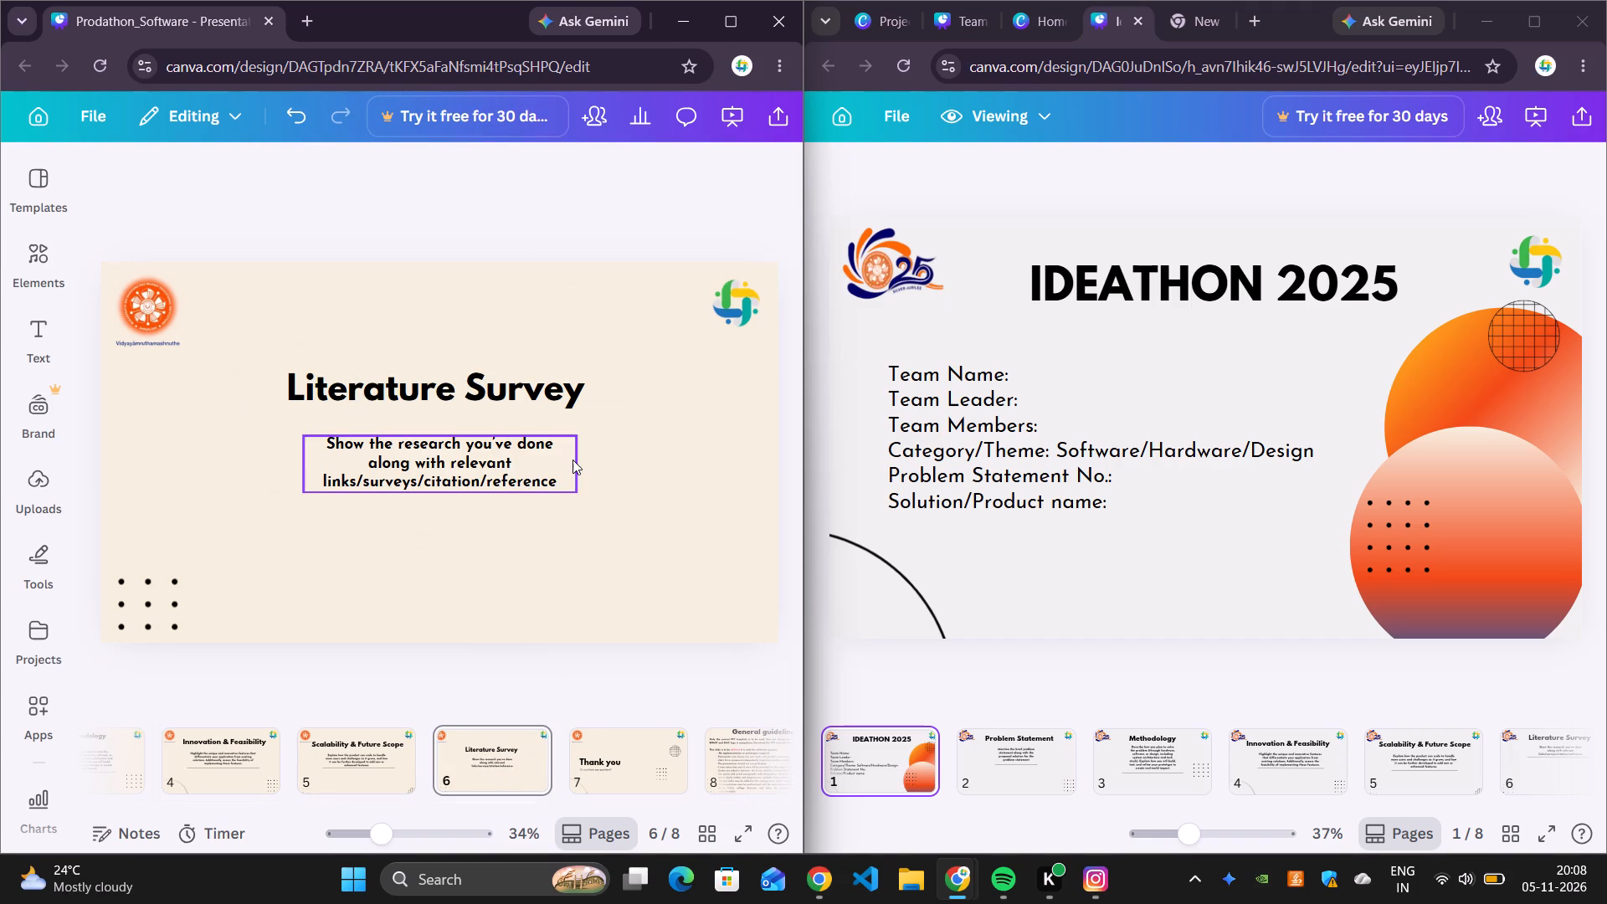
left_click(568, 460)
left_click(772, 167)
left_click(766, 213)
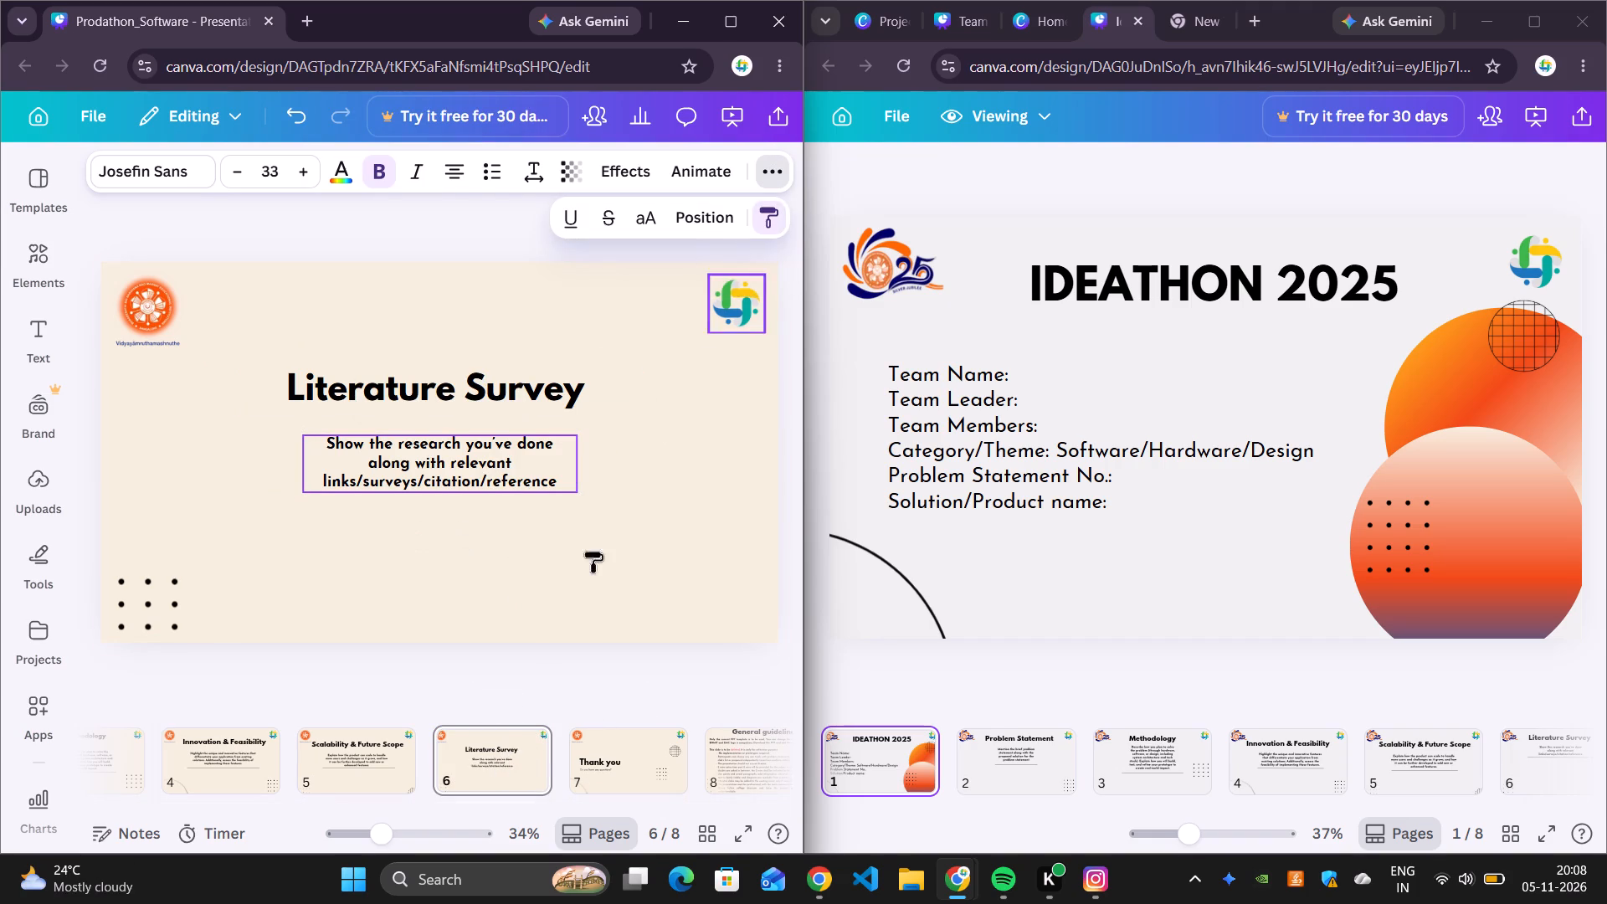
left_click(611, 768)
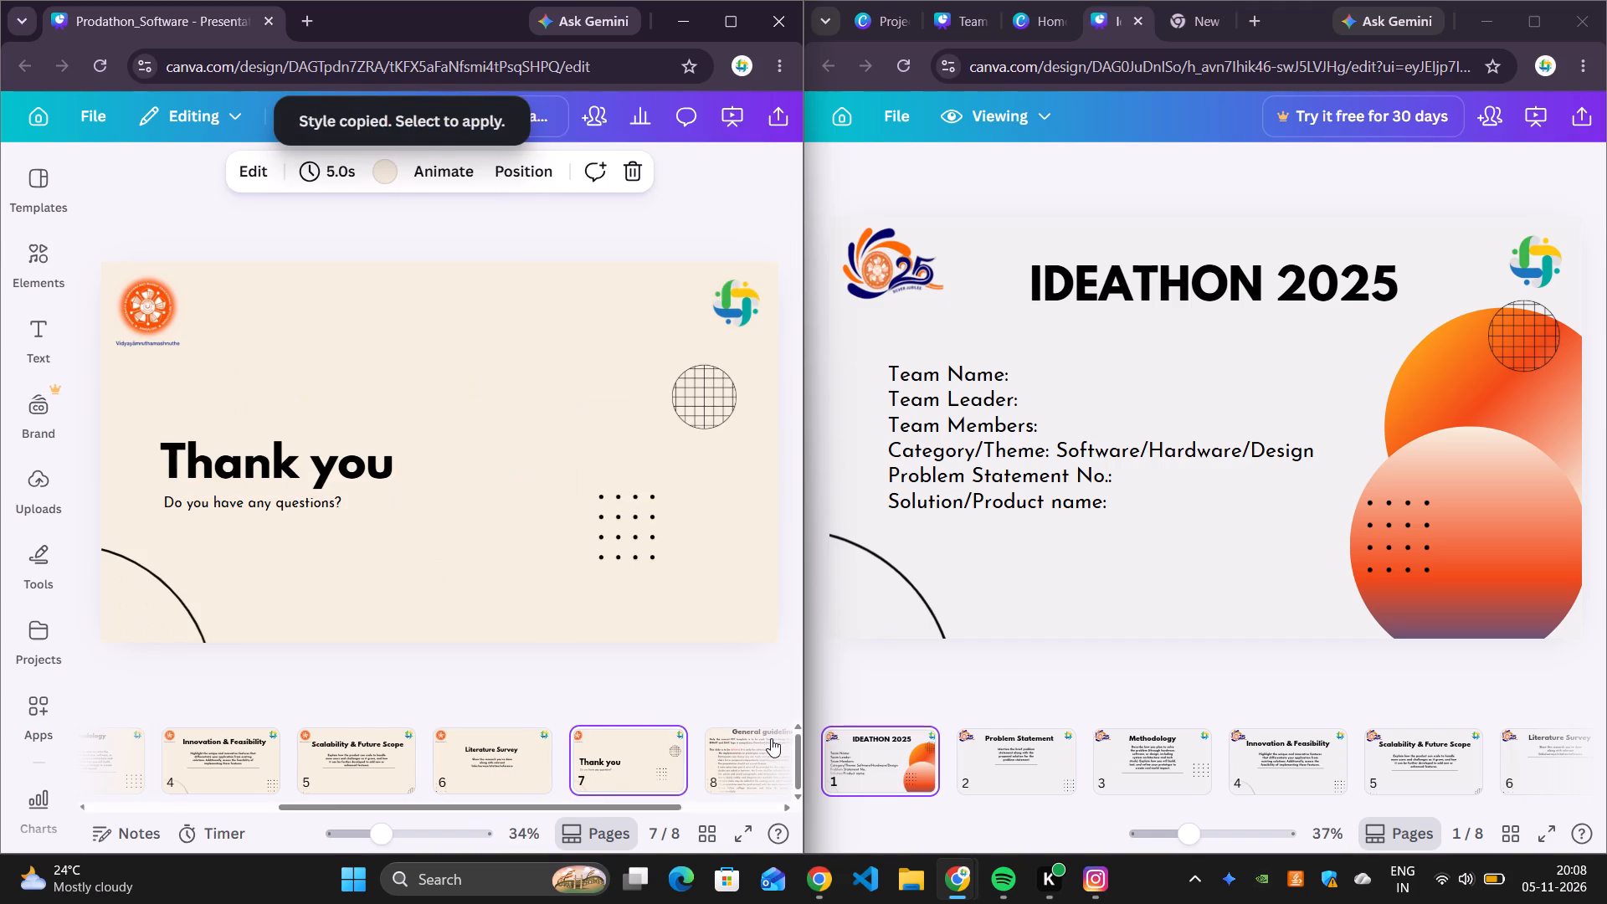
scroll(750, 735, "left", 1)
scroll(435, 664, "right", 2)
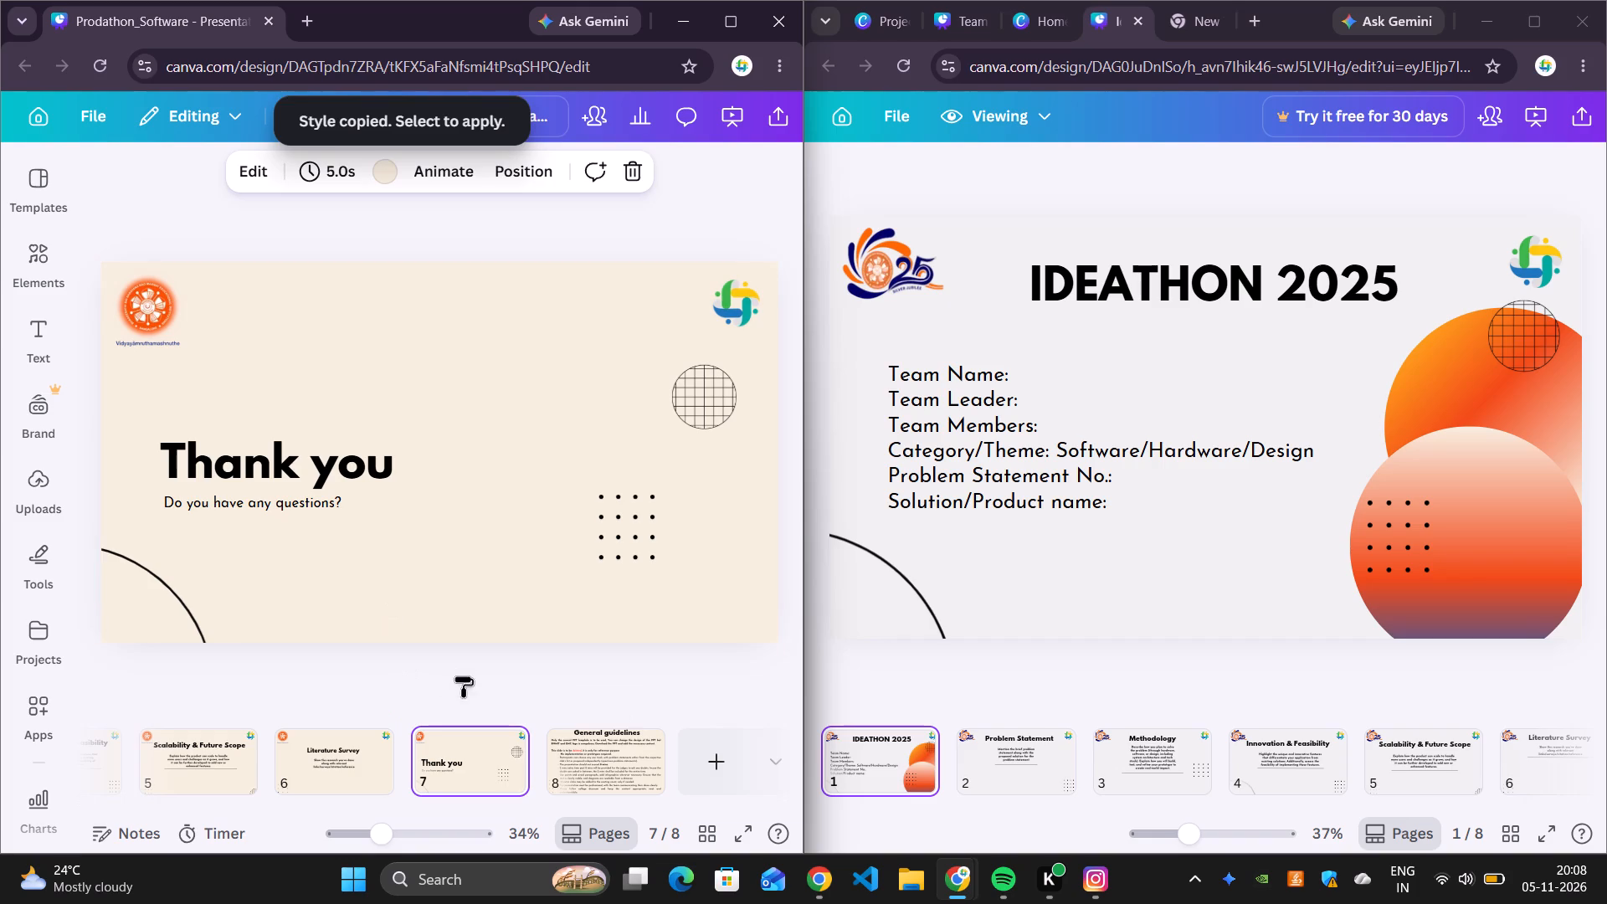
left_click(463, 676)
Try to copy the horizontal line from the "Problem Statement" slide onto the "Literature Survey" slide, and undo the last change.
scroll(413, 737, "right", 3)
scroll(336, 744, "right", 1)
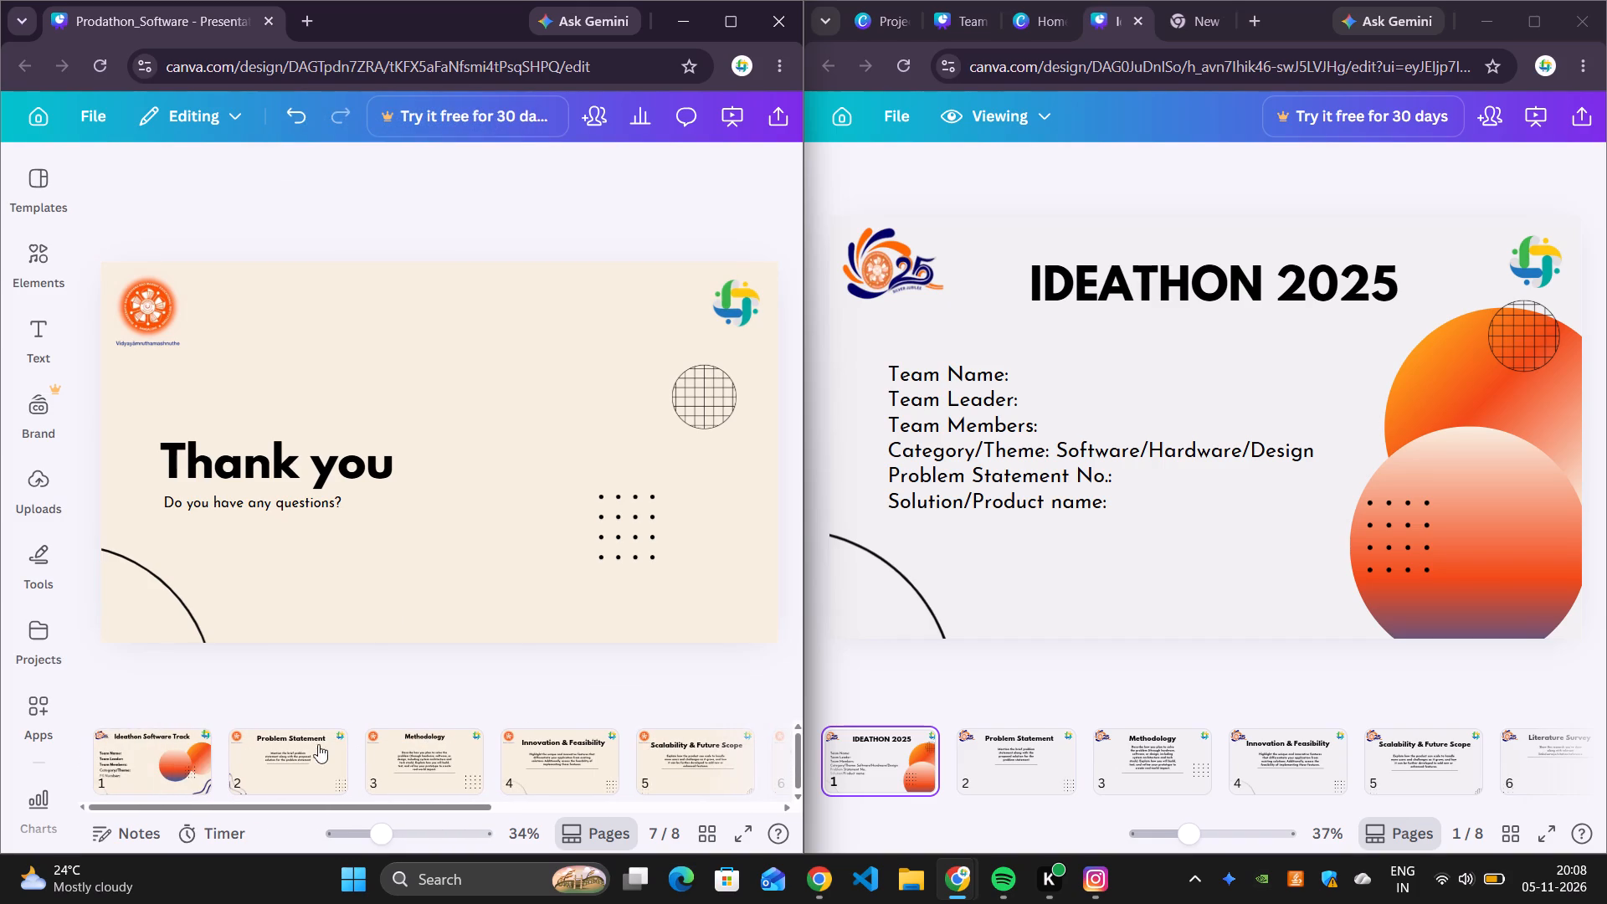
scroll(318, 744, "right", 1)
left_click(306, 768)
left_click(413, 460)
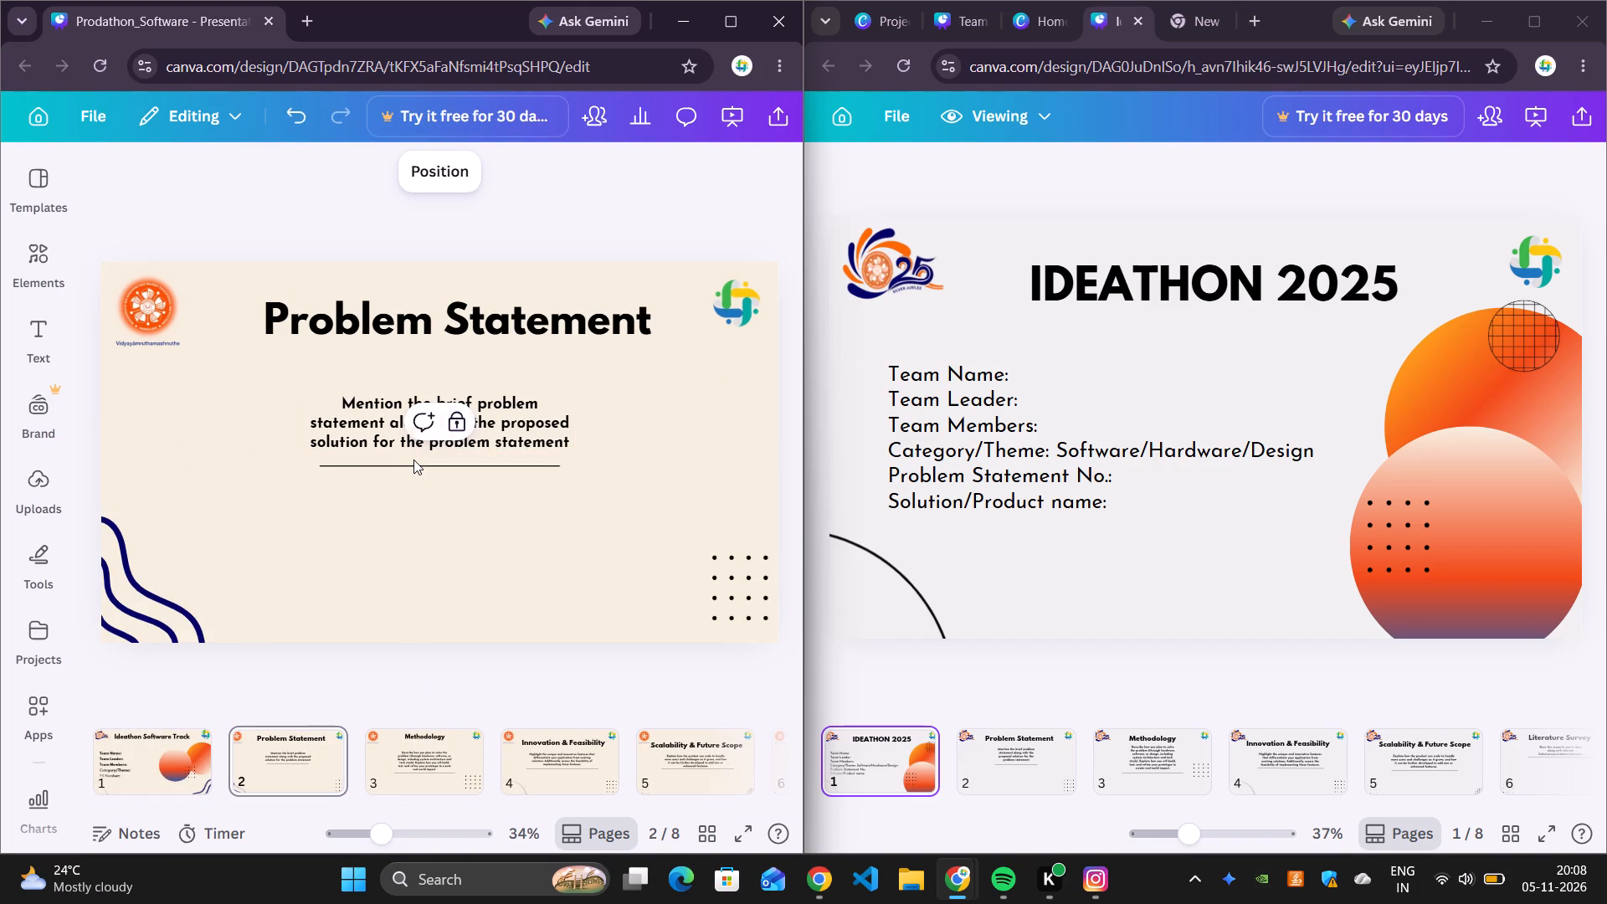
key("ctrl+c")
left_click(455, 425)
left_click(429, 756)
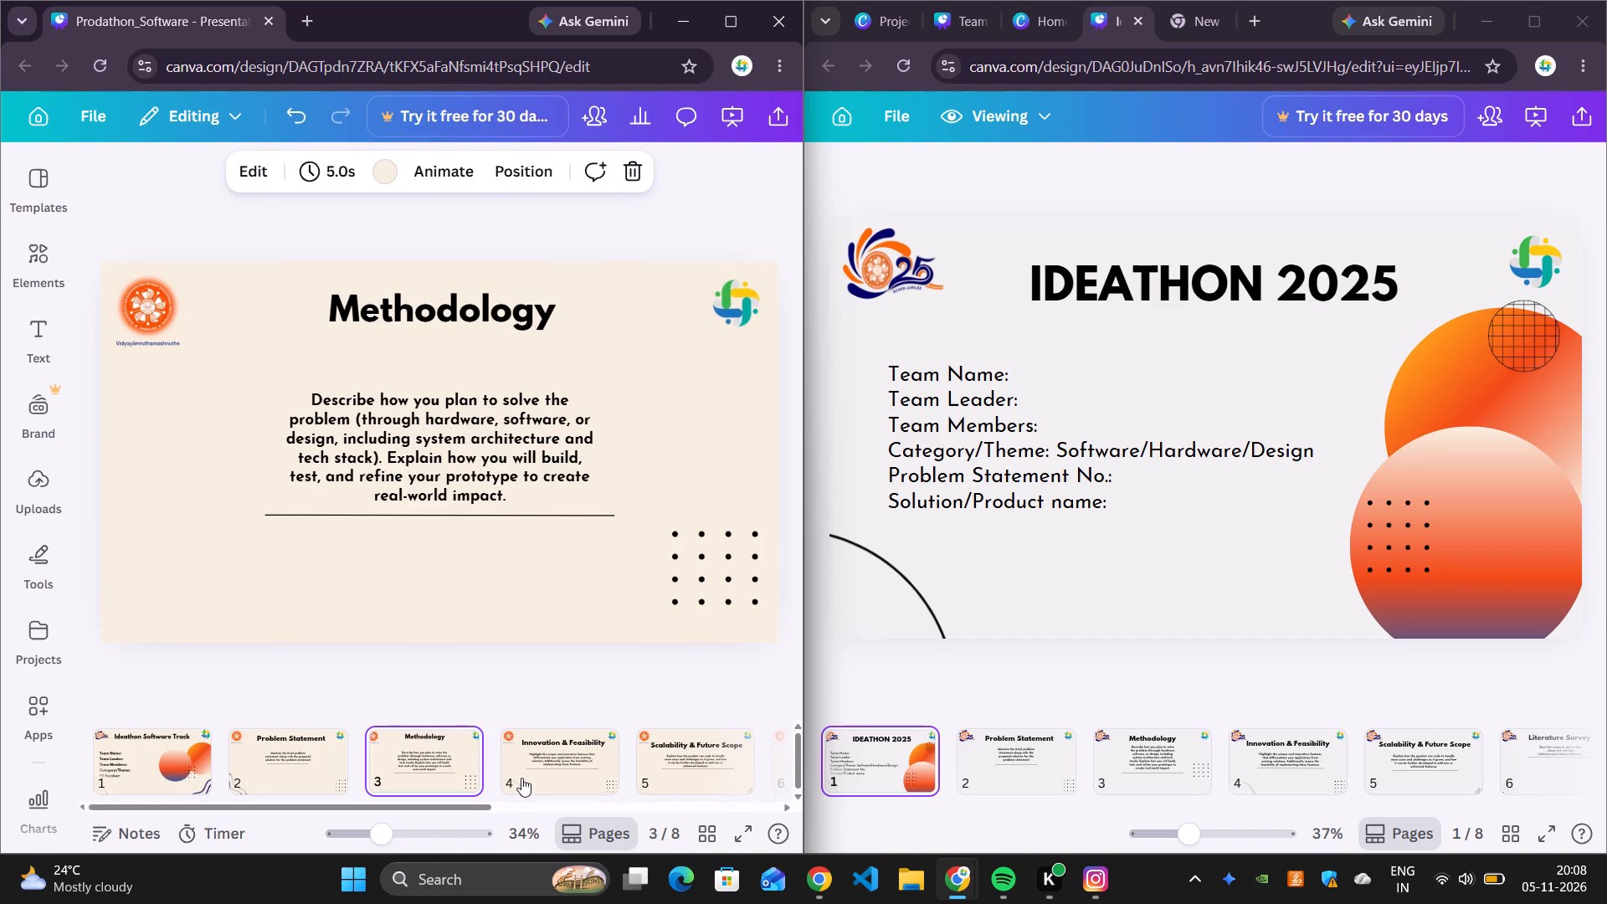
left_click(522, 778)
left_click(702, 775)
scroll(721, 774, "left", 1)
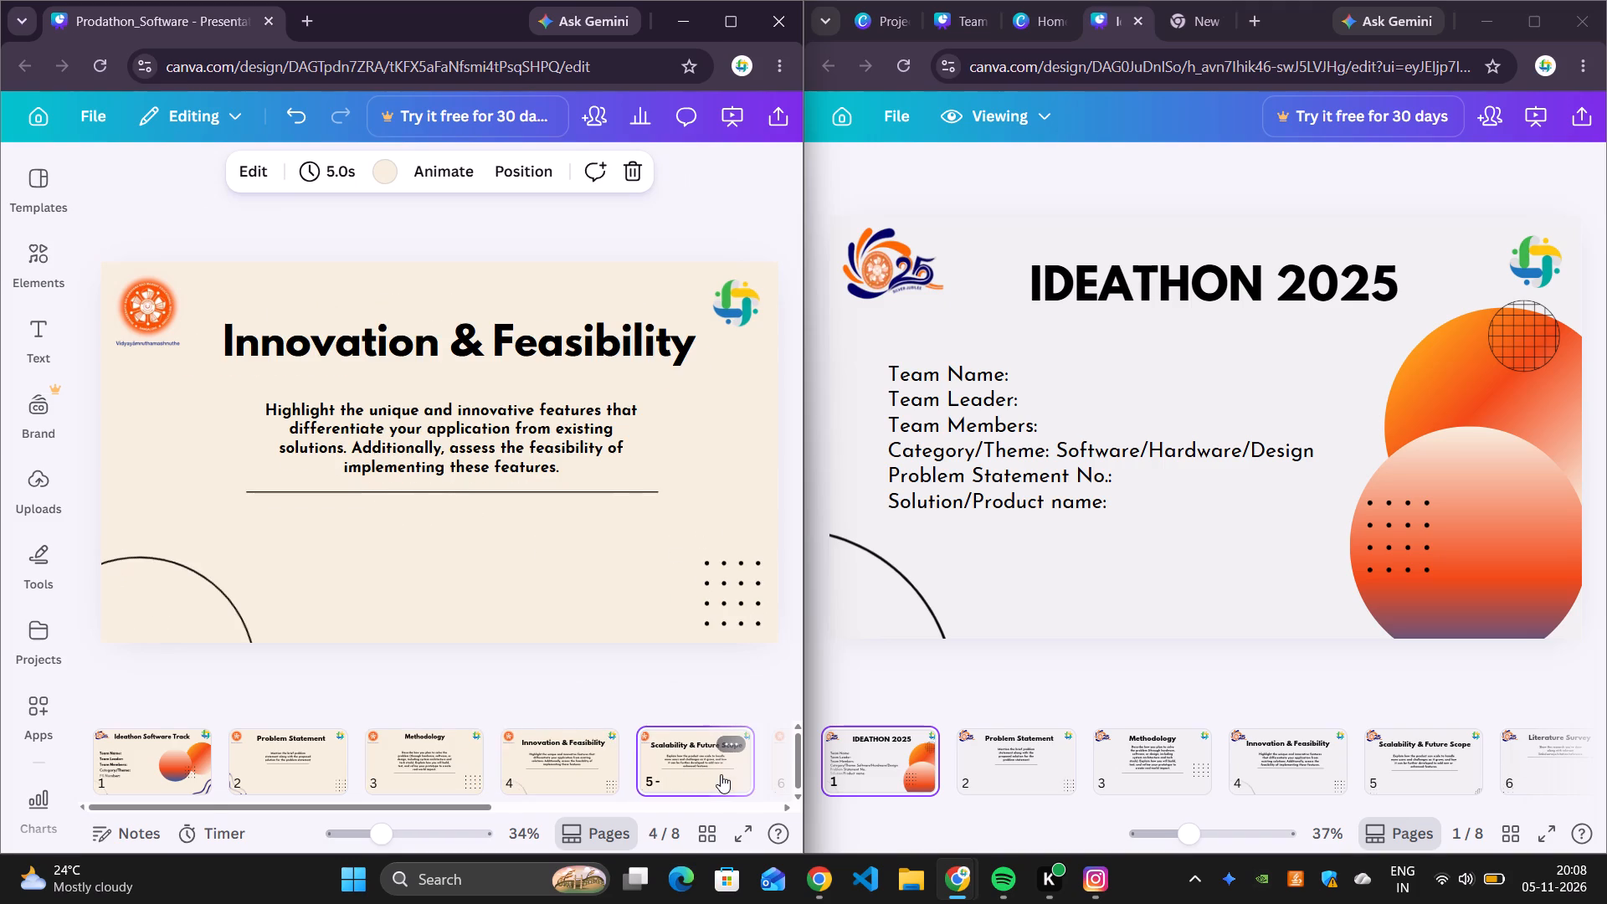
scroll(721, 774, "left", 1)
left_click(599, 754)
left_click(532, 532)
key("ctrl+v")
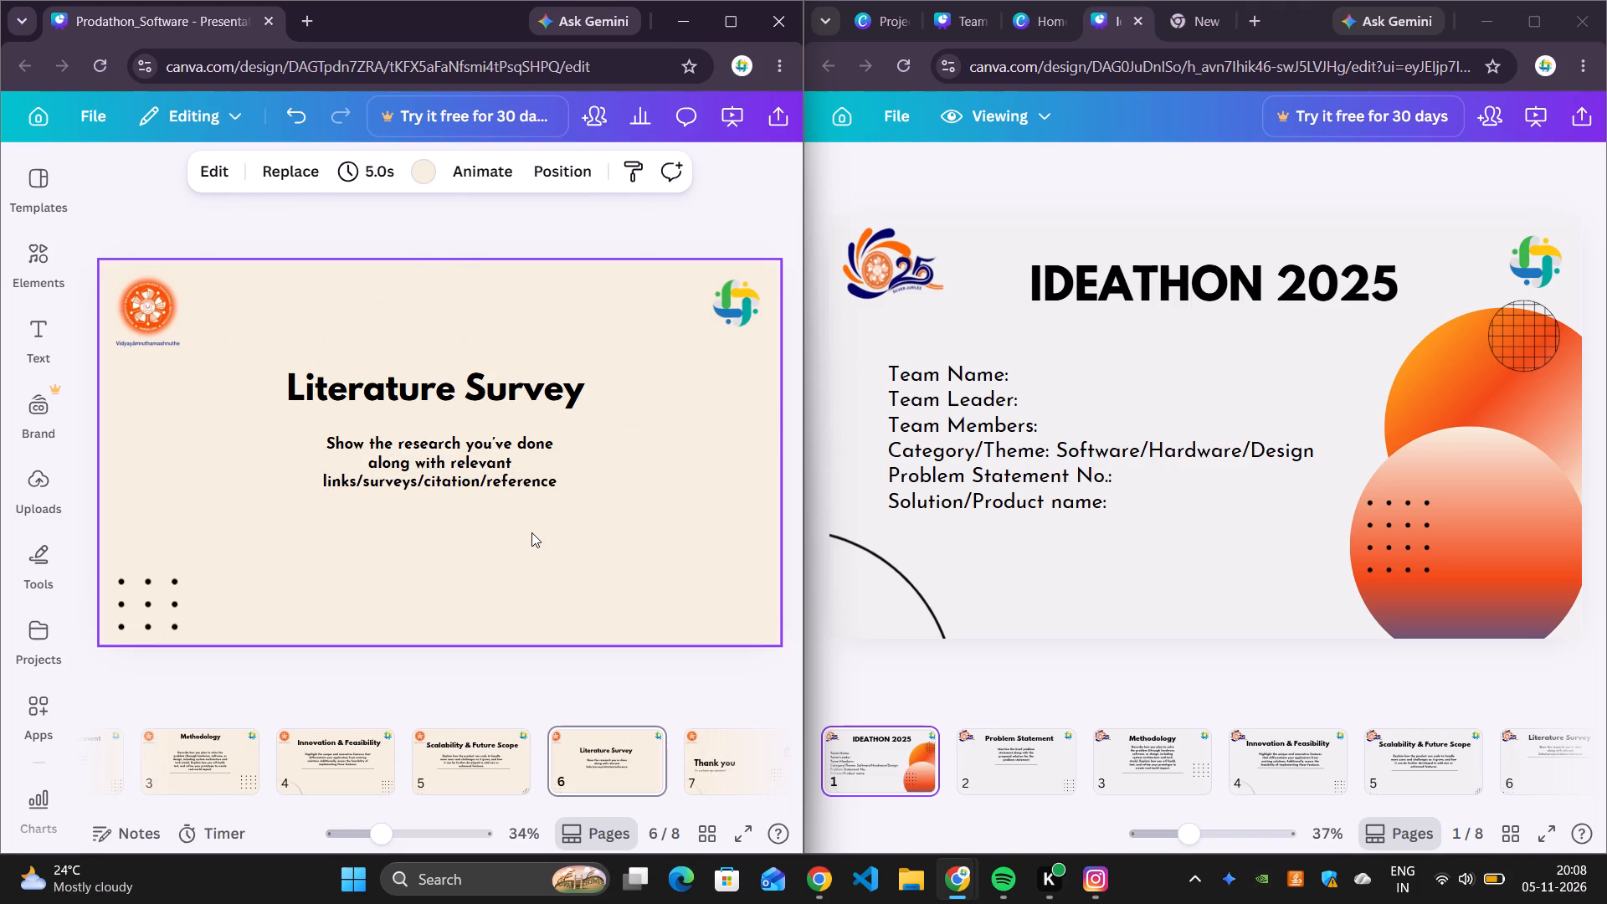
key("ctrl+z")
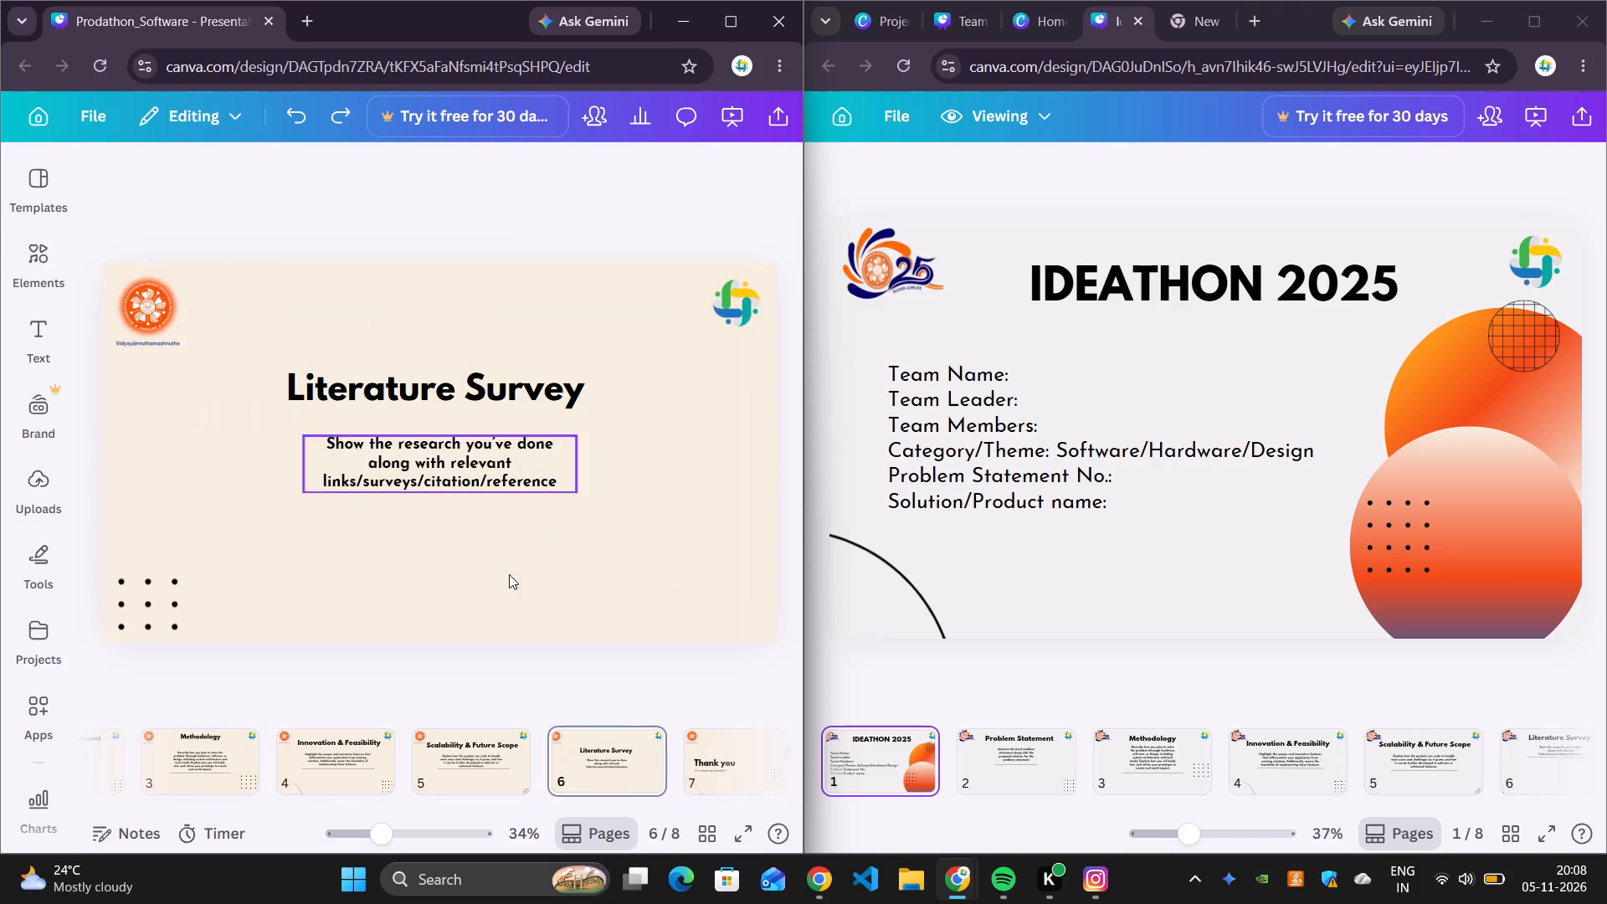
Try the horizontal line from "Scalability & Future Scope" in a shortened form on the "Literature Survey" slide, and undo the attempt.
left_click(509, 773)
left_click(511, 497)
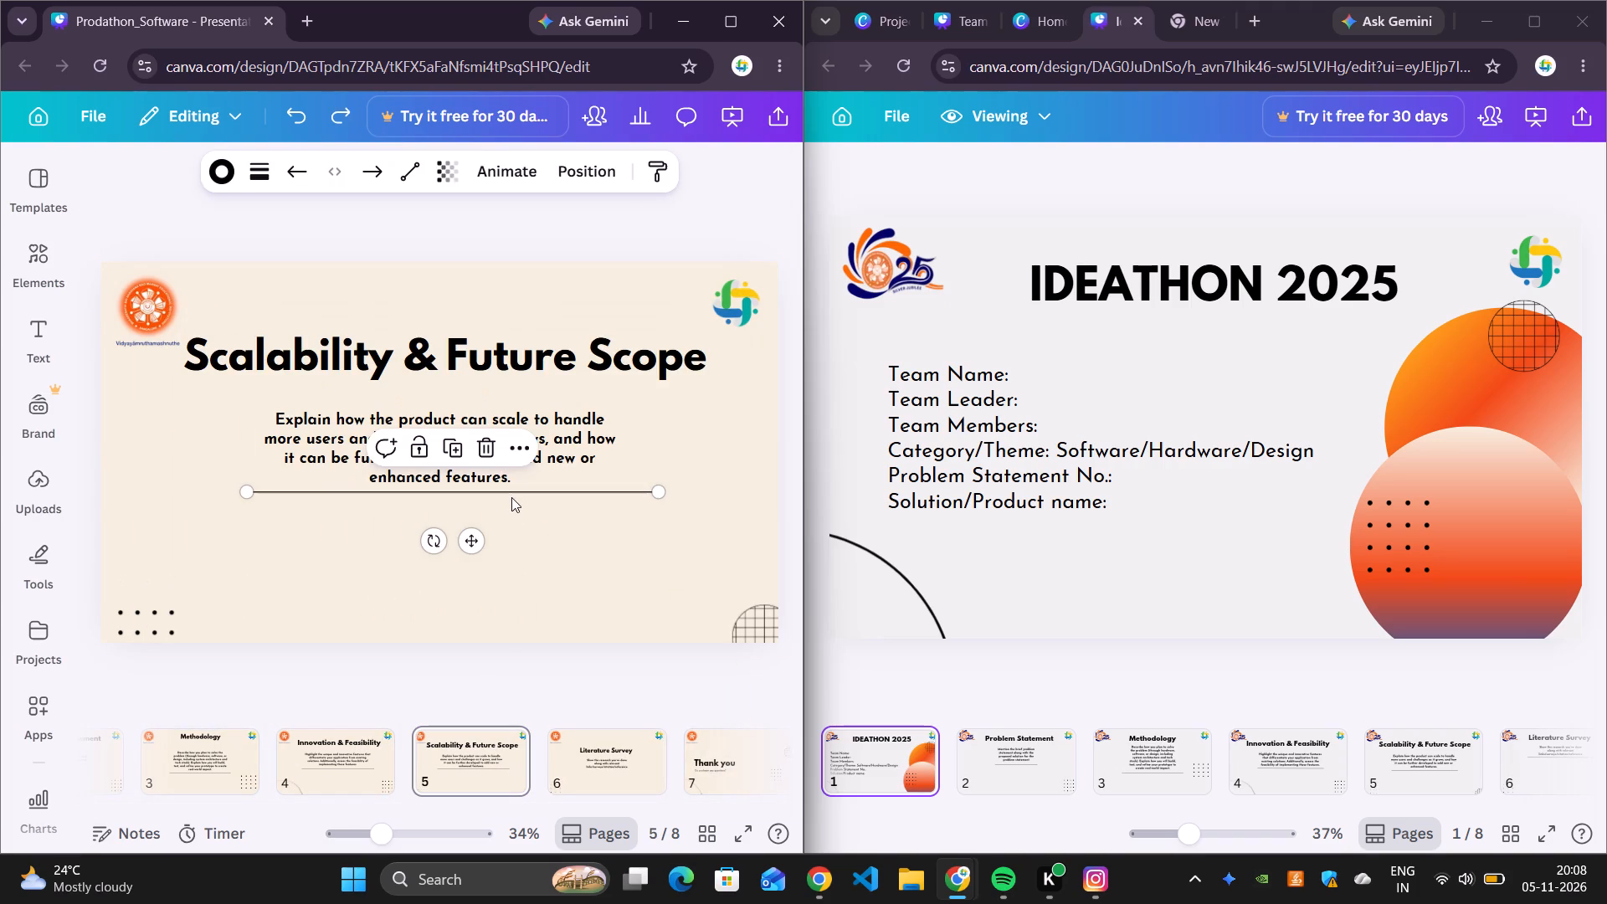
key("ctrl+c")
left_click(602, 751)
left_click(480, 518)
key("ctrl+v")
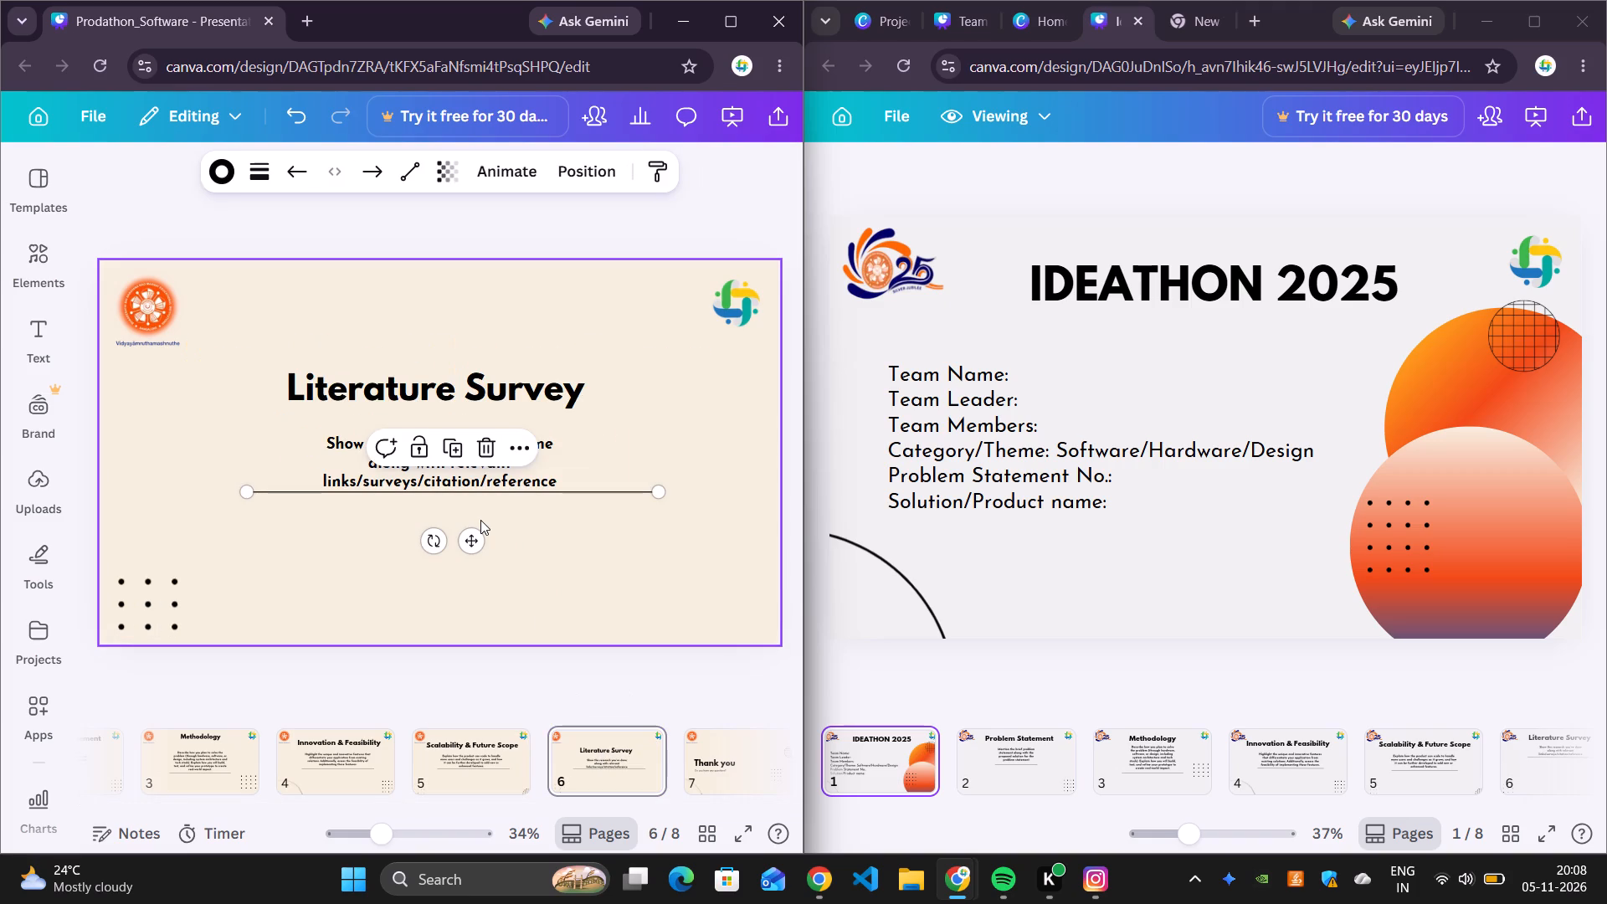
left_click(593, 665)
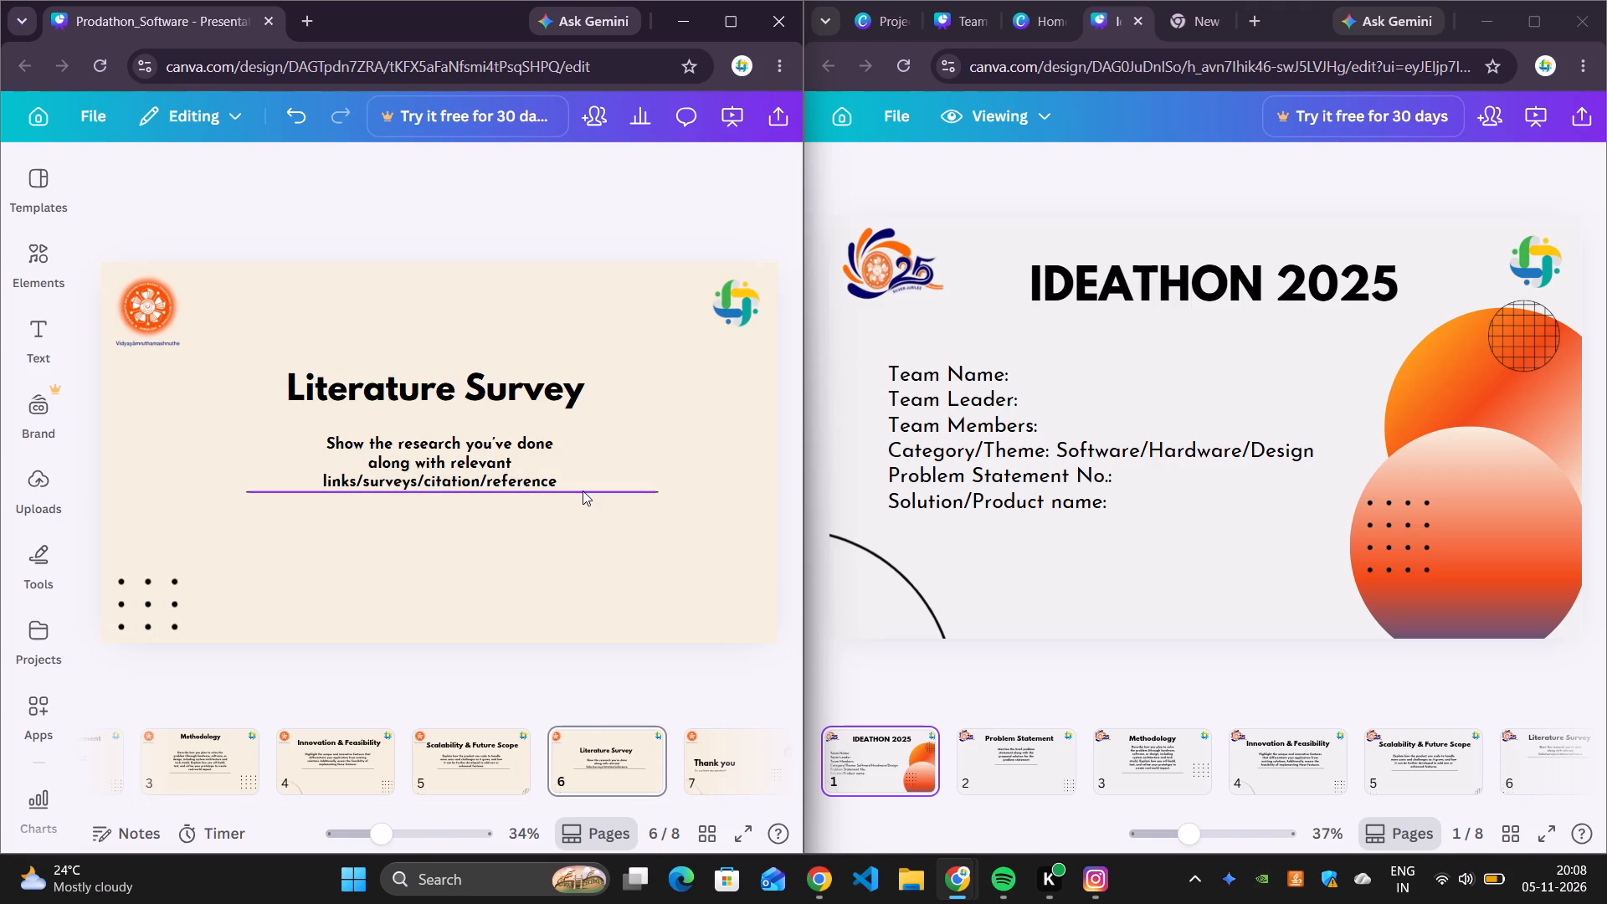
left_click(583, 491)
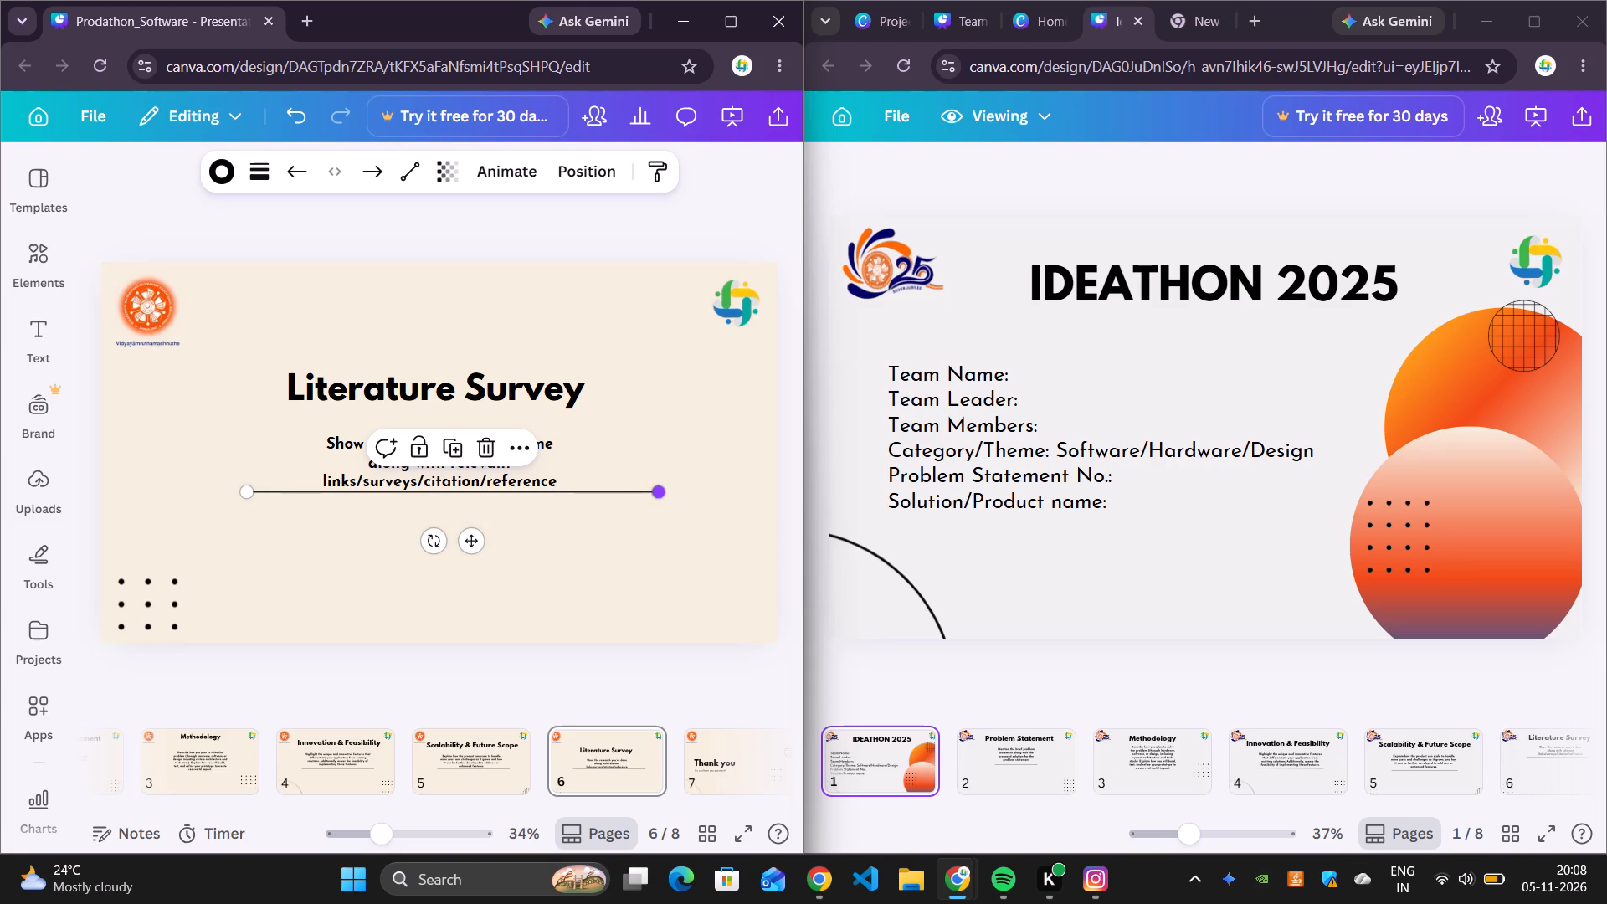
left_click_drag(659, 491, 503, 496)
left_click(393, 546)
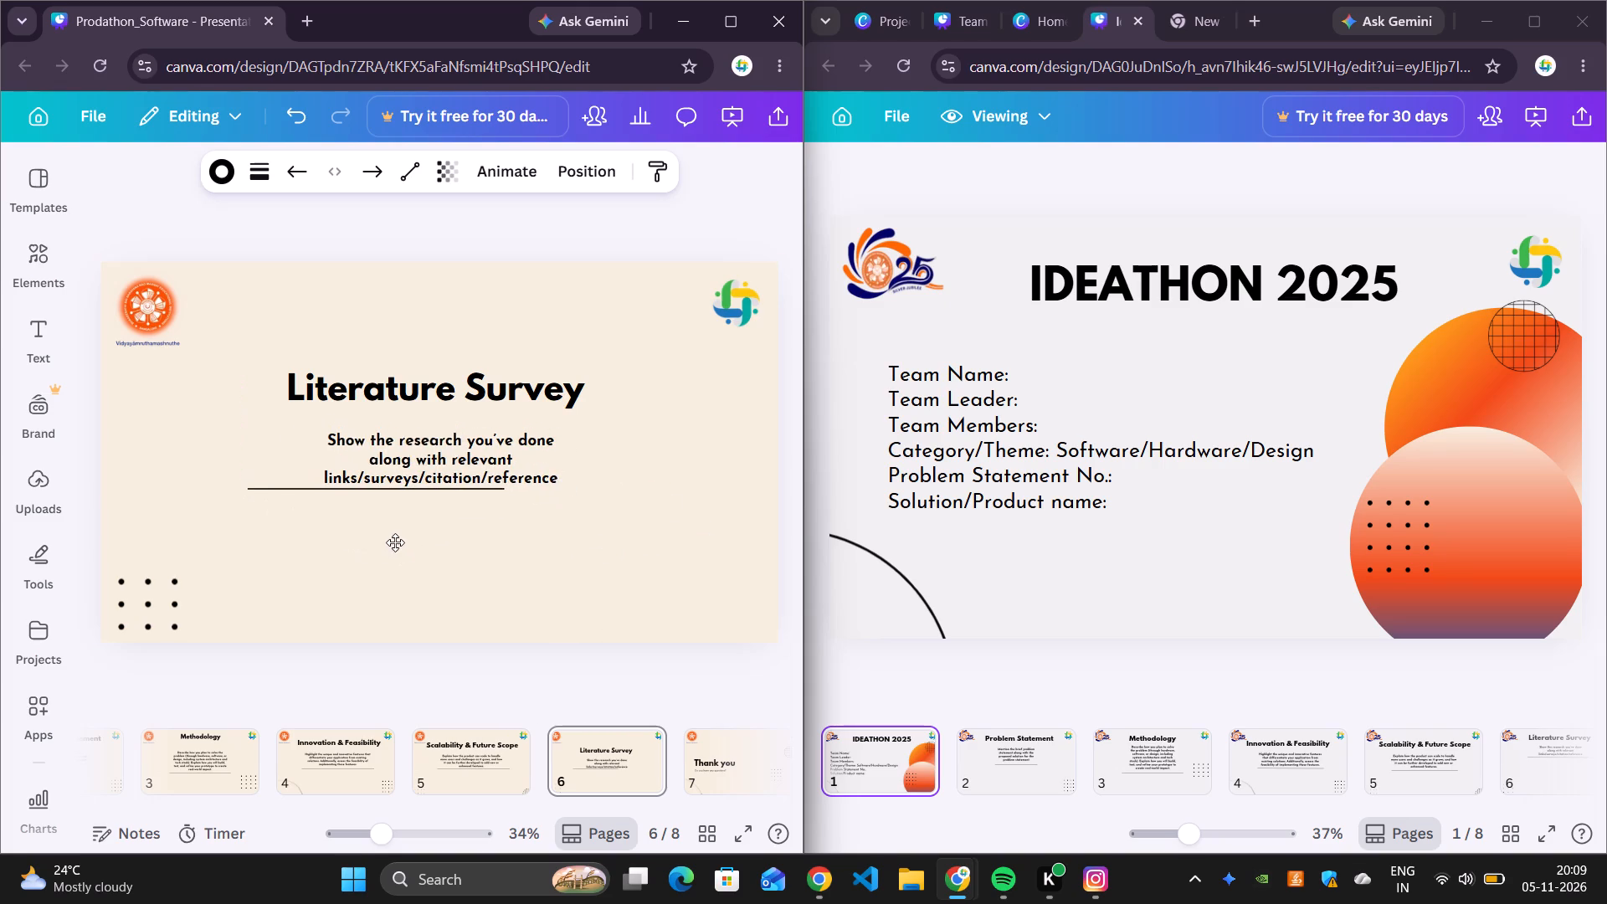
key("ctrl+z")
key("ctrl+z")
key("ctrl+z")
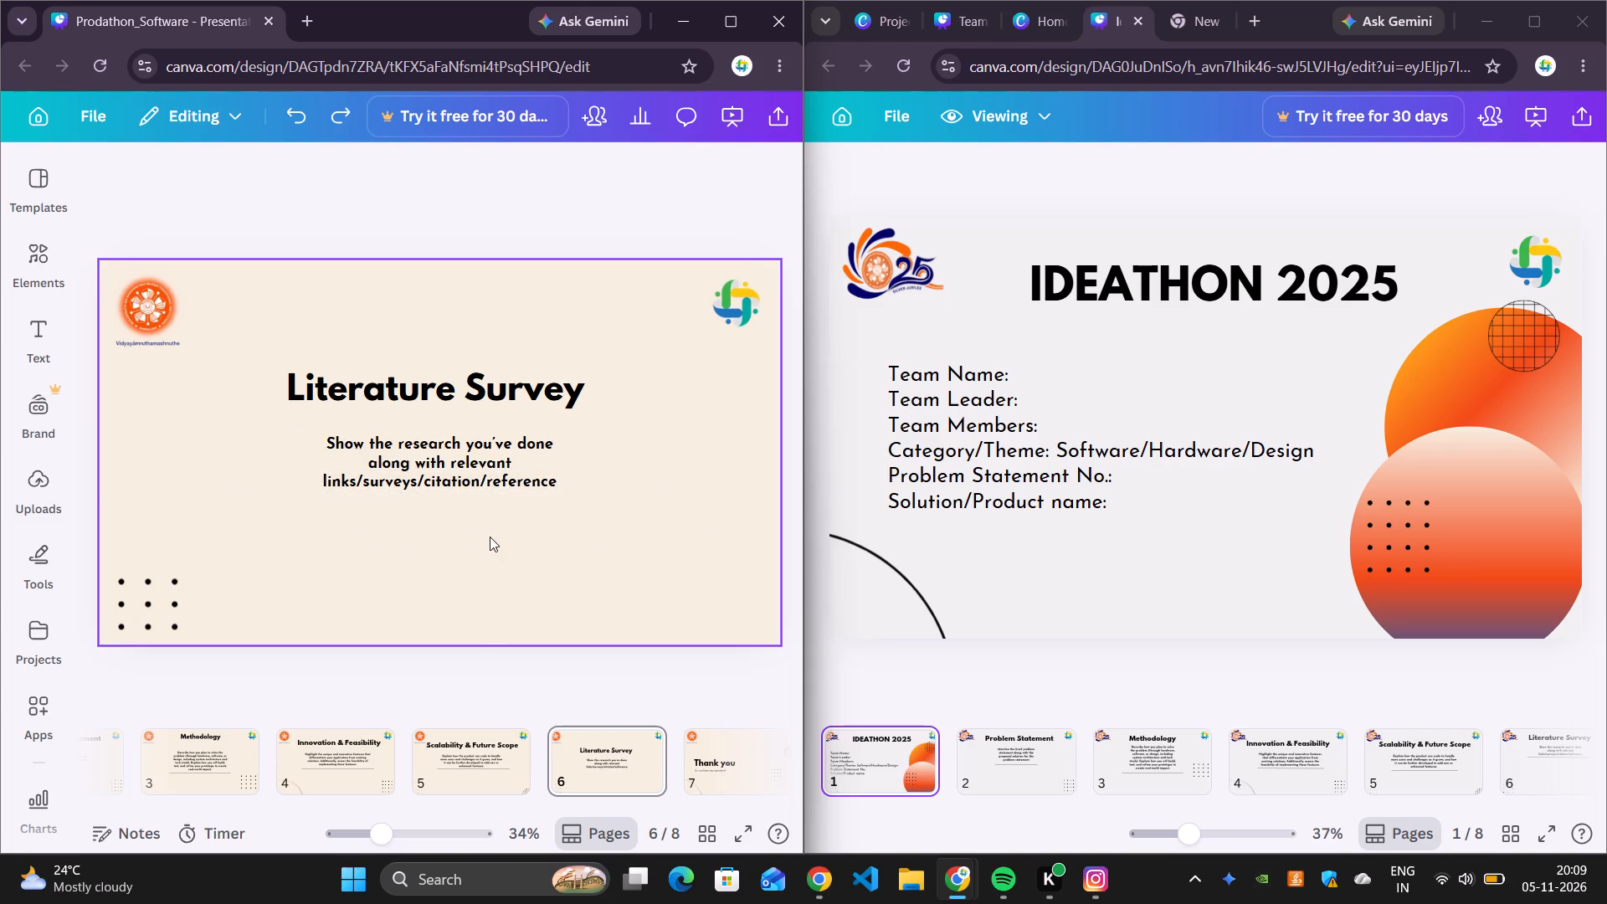
Copy the horizontal line under the "Innovation & Feasibility" description onto the "Literature Survey" slide.
left_click(326, 764)
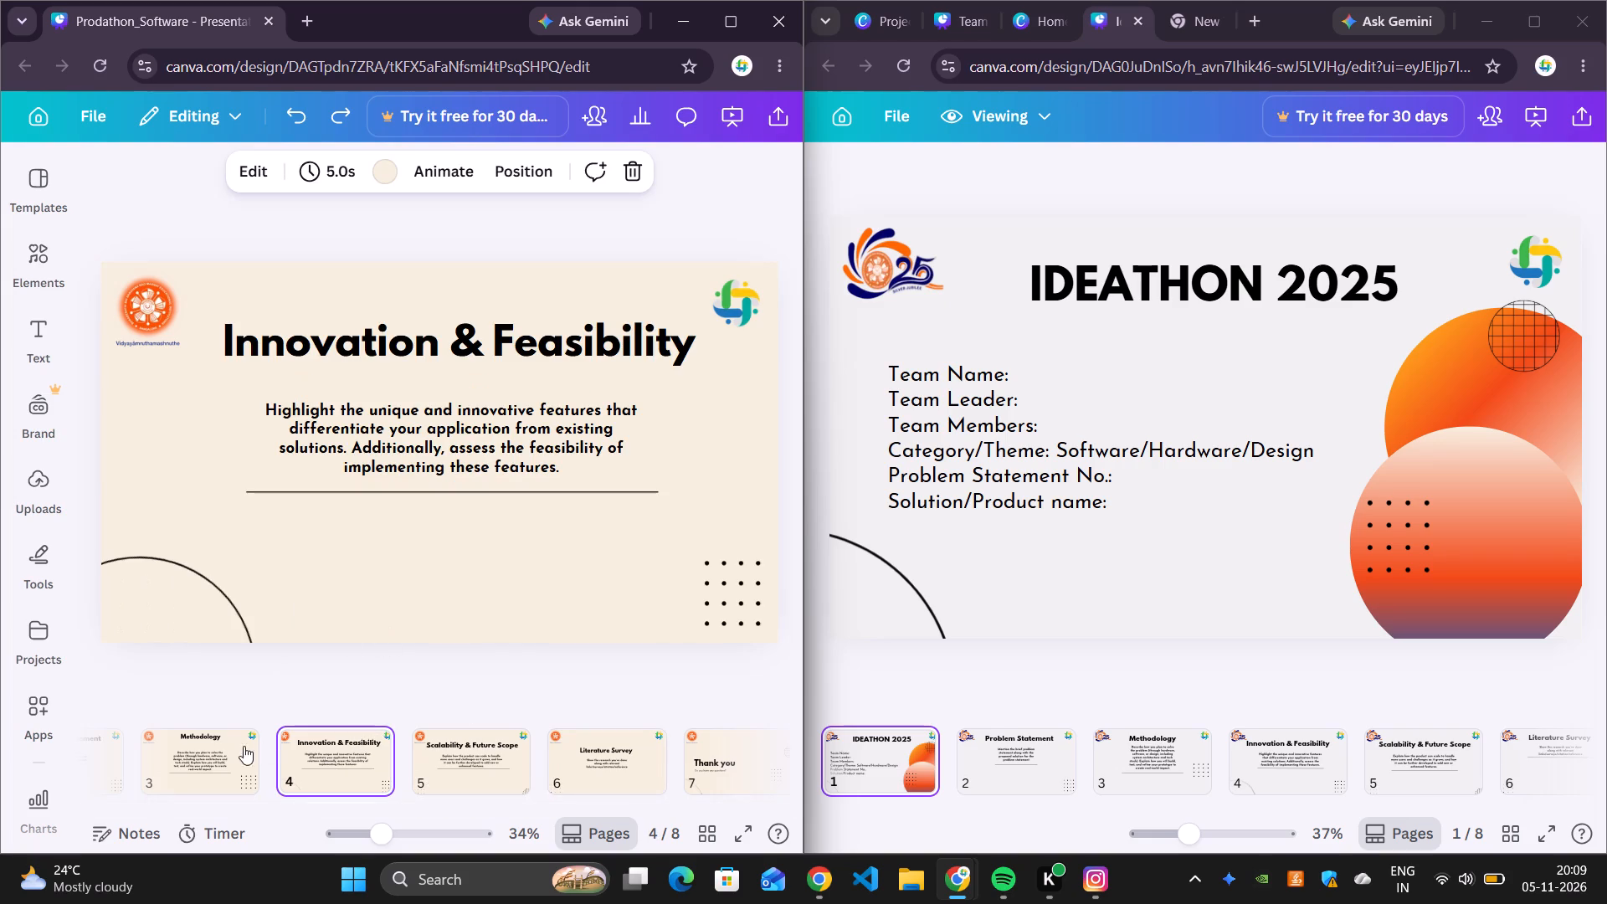
left_click(518, 493)
key("ctrl+c")
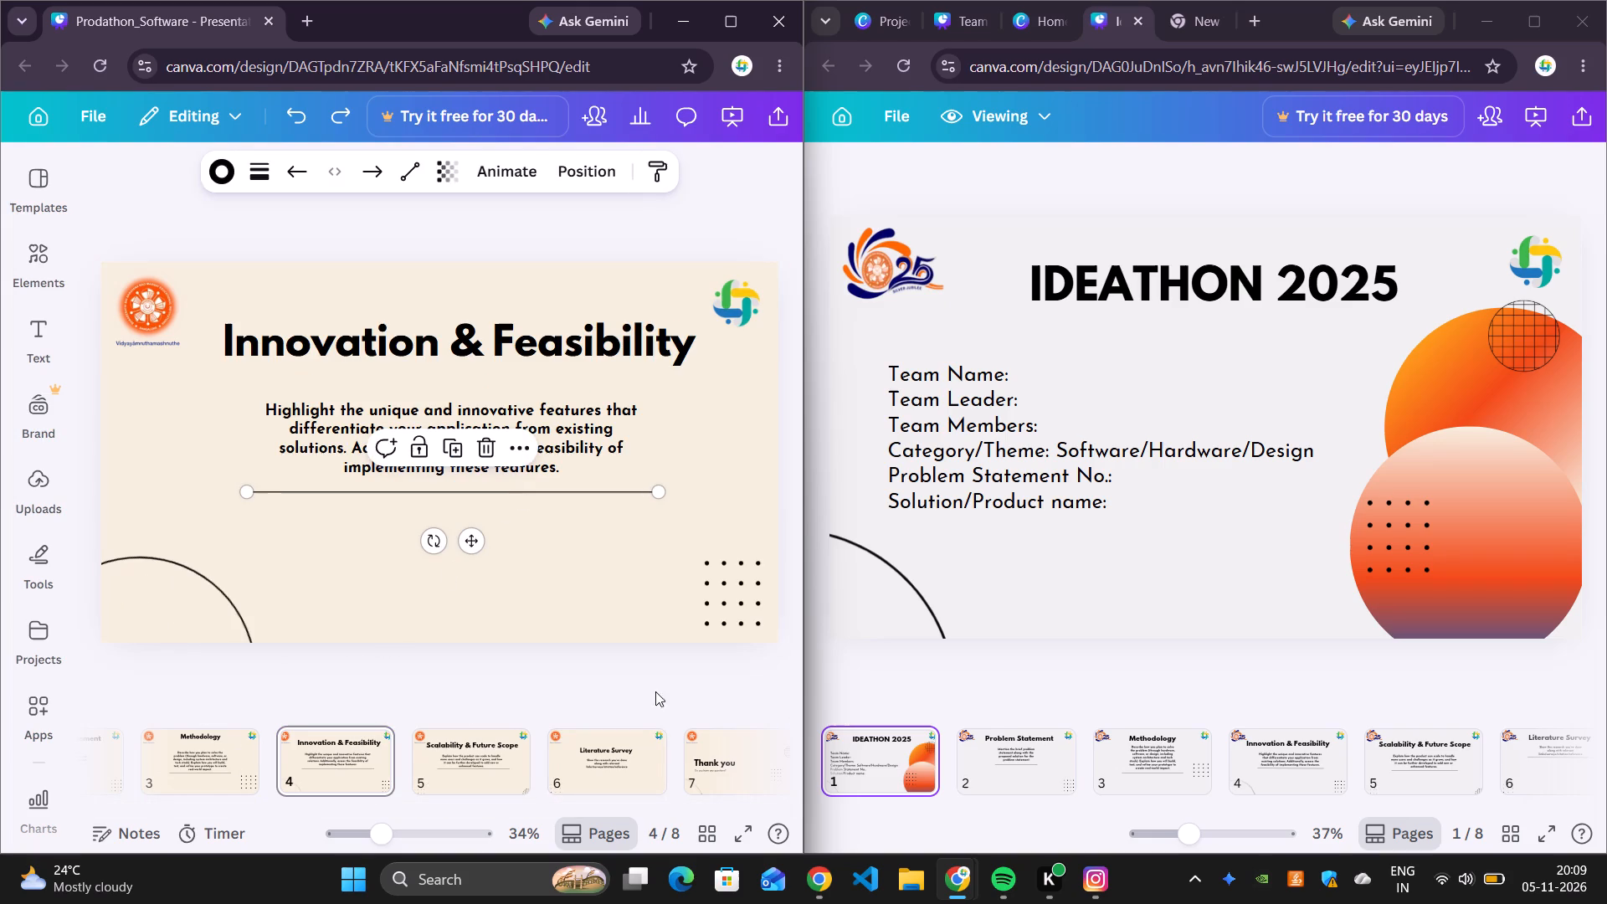
left_click(585, 773)
left_click(433, 526)
key("ctrl+v")
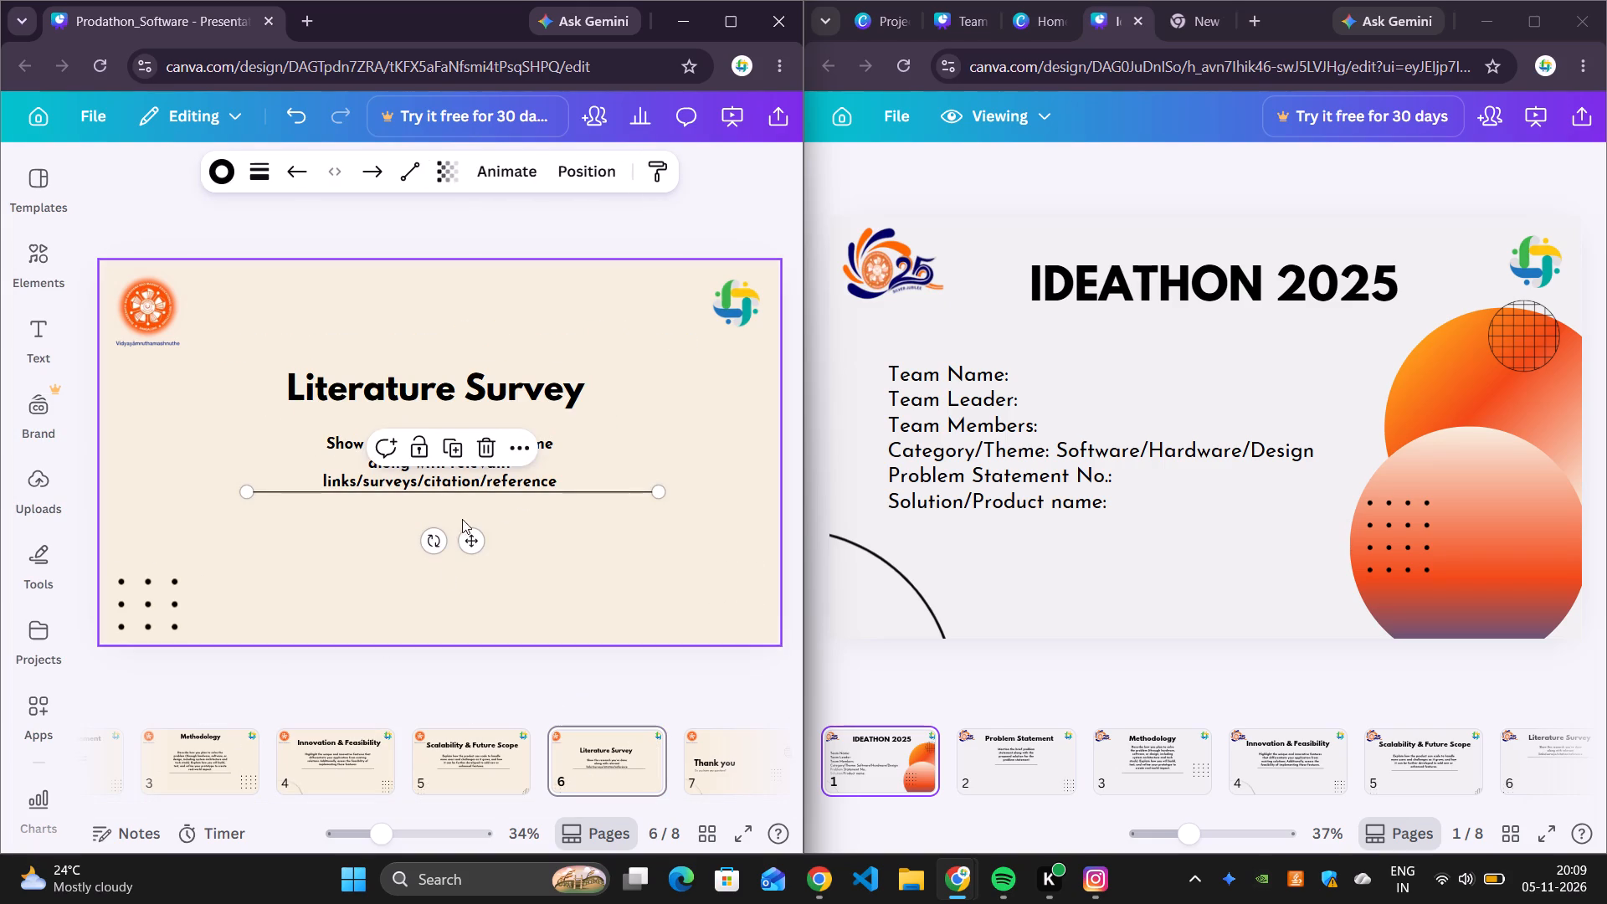
Shorten the line on the "Literature Survey" slide to slightly wider than the description and position it just below that text.
left_click_drag(473, 548, 465, 564)
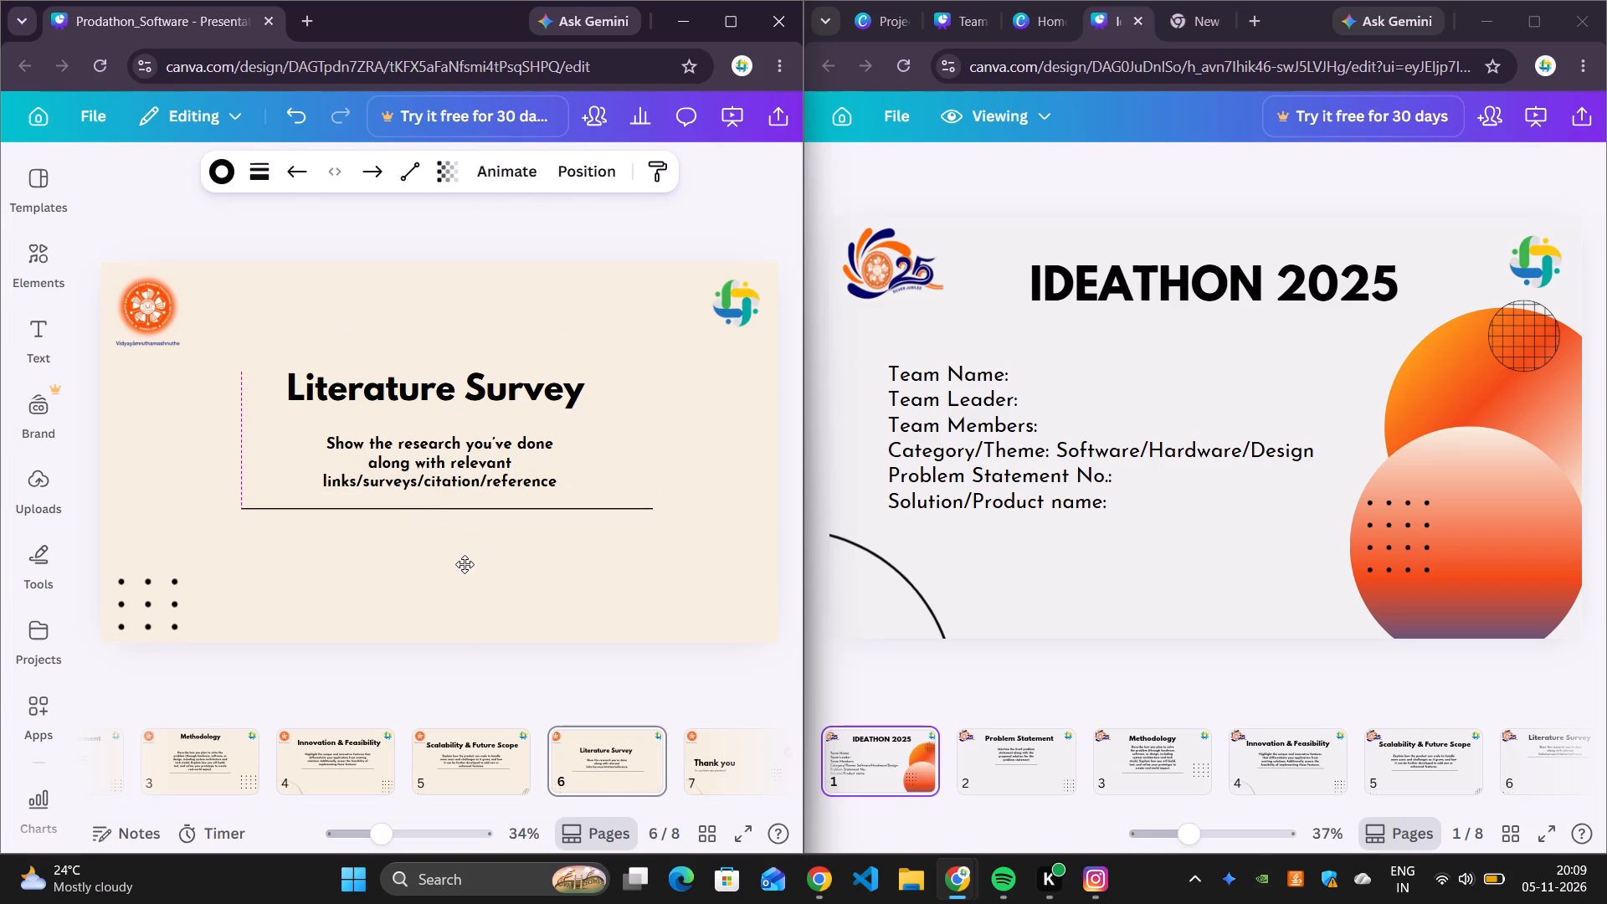
left_click_drag(465, 564, 463, 564)
left_click_drag(644, 505, 605, 505)
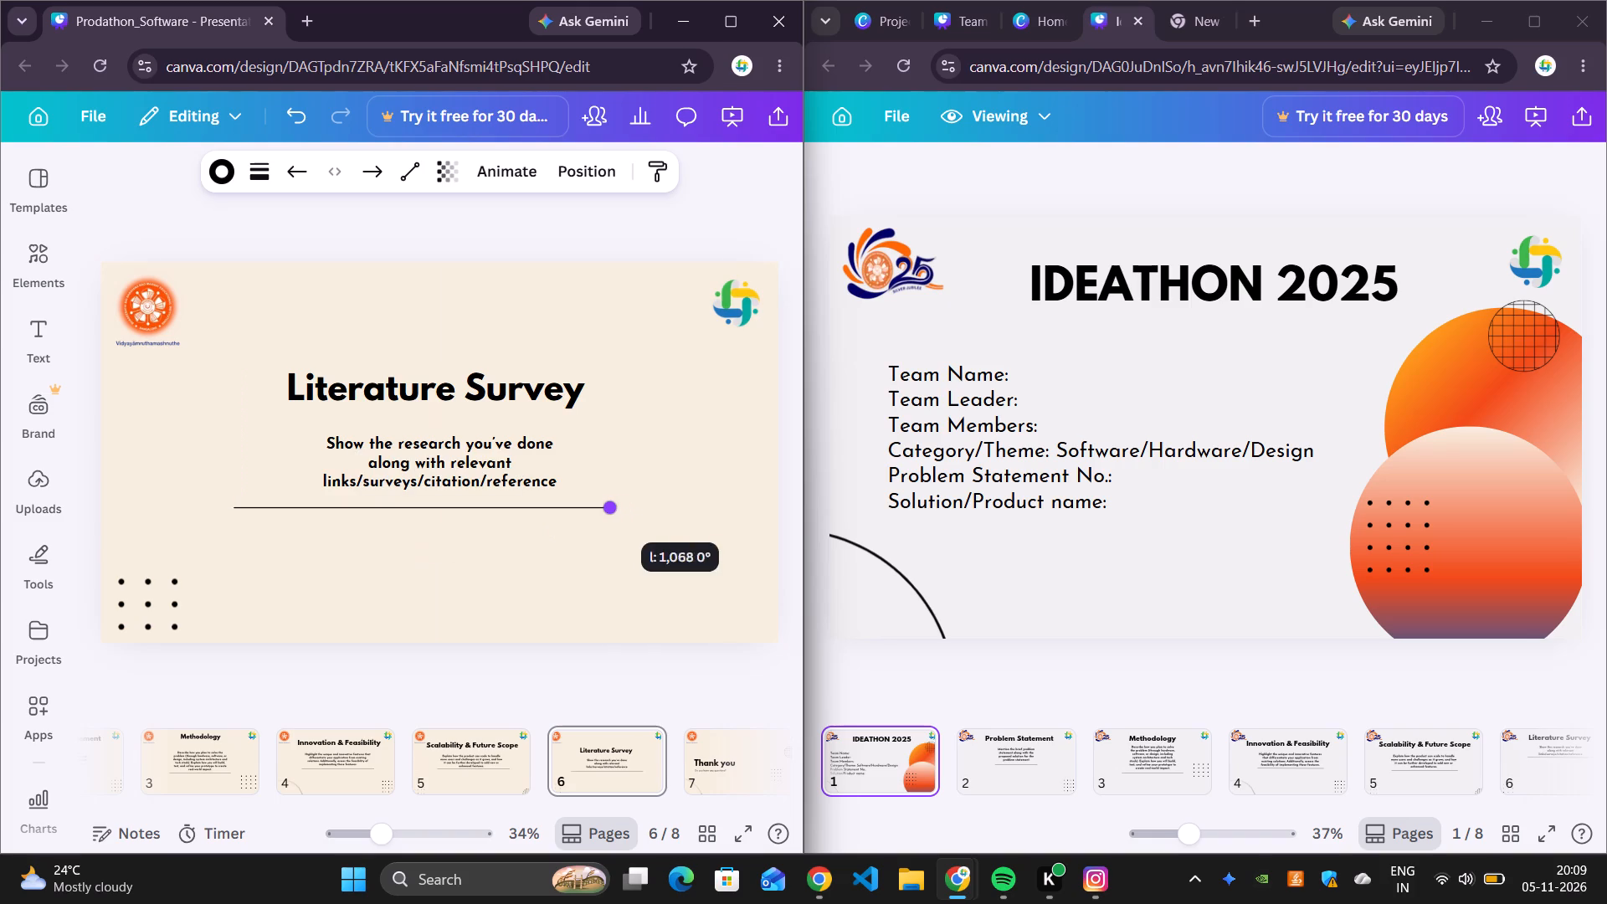
left_click_drag(605, 505, 541, 505)
left_click_drag(416, 561, 444, 559)
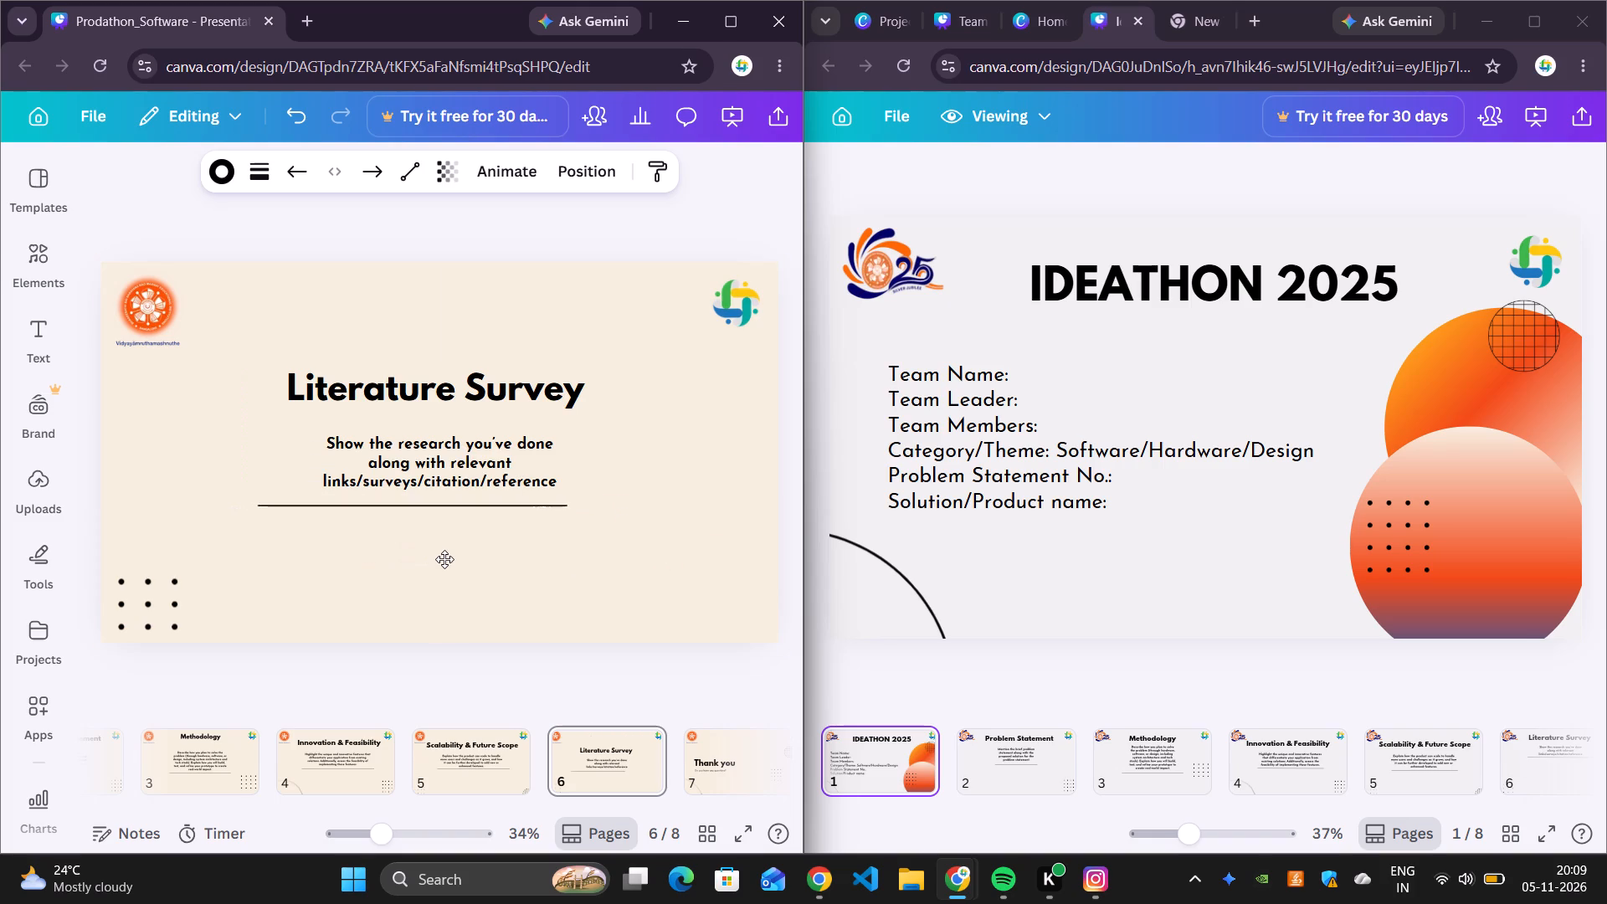
left_click_drag(444, 559, 464, 573)
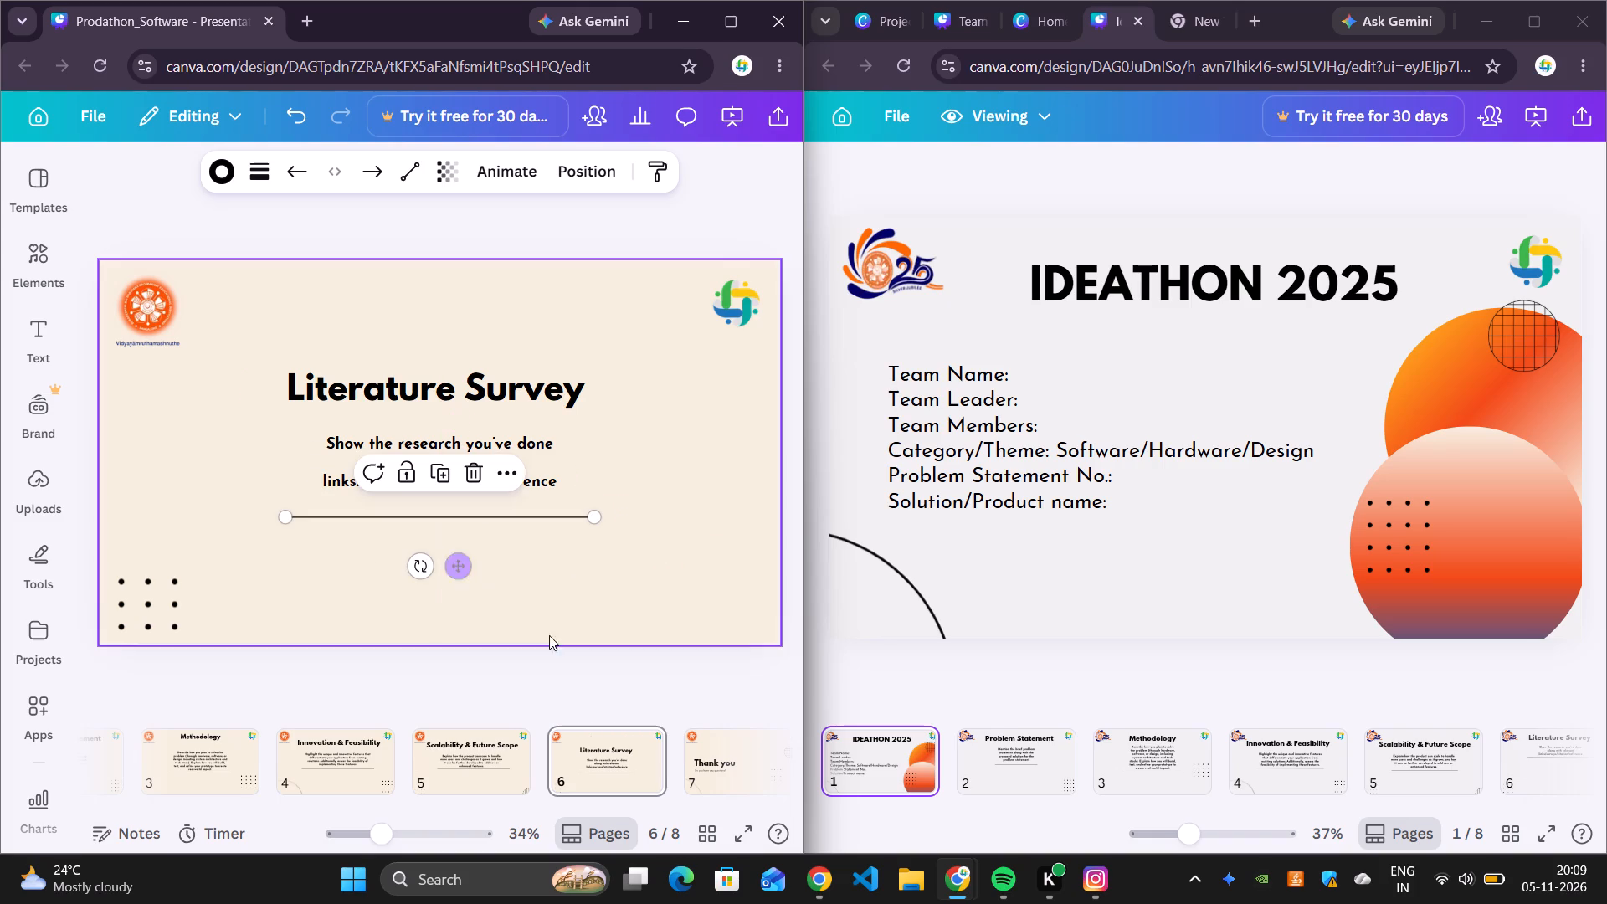
left_click_drag(458, 567, 457, 559)
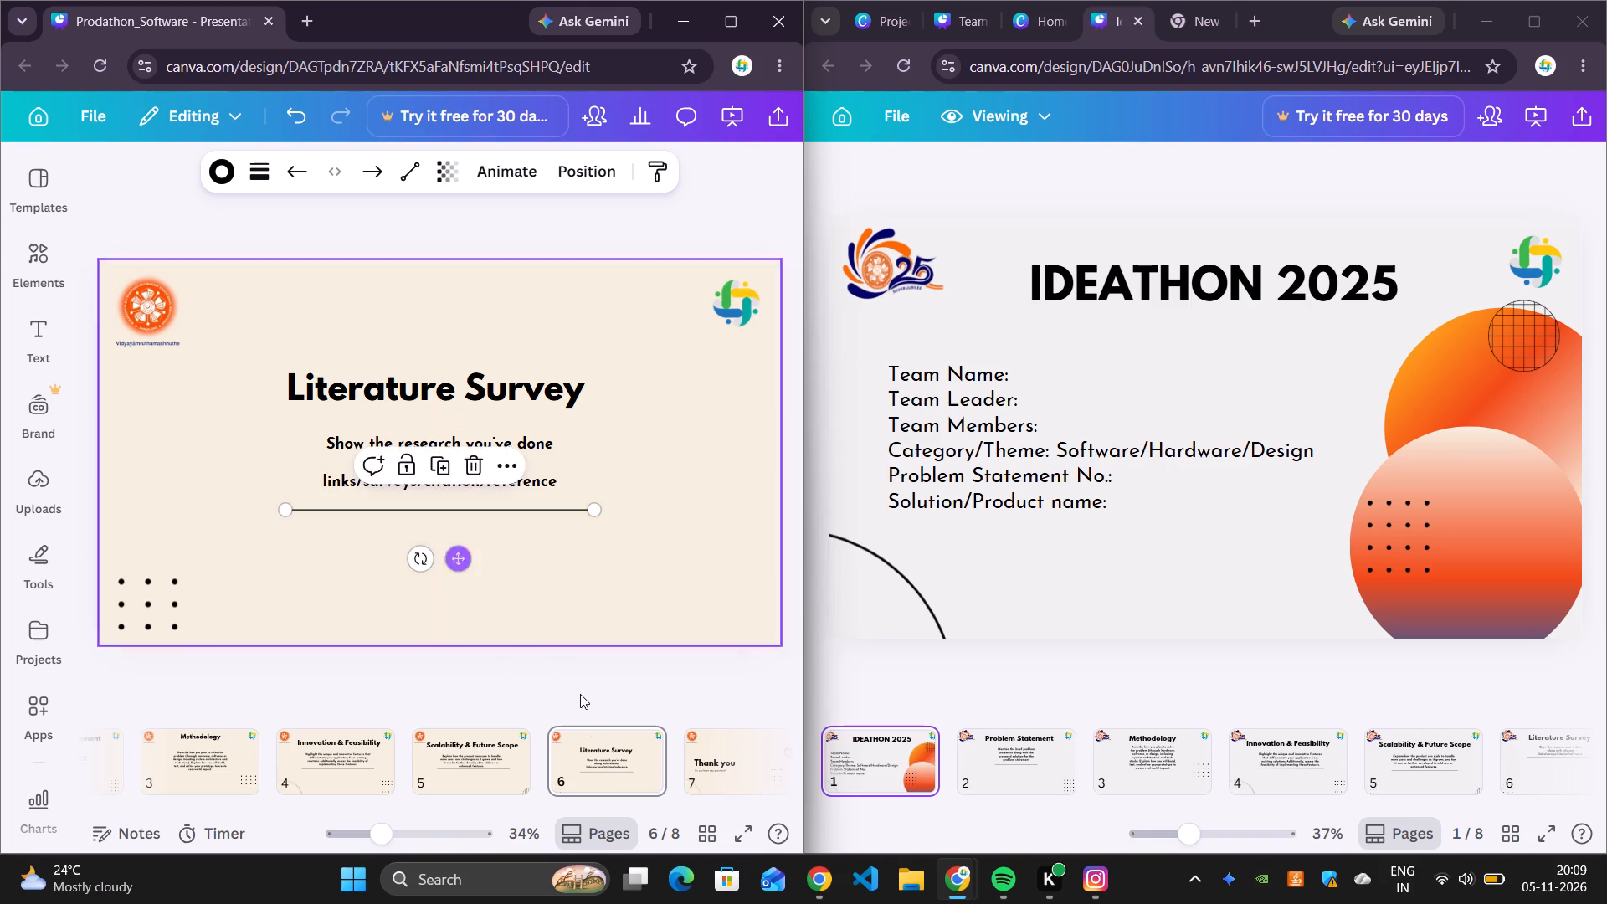
left_click(582, 696)
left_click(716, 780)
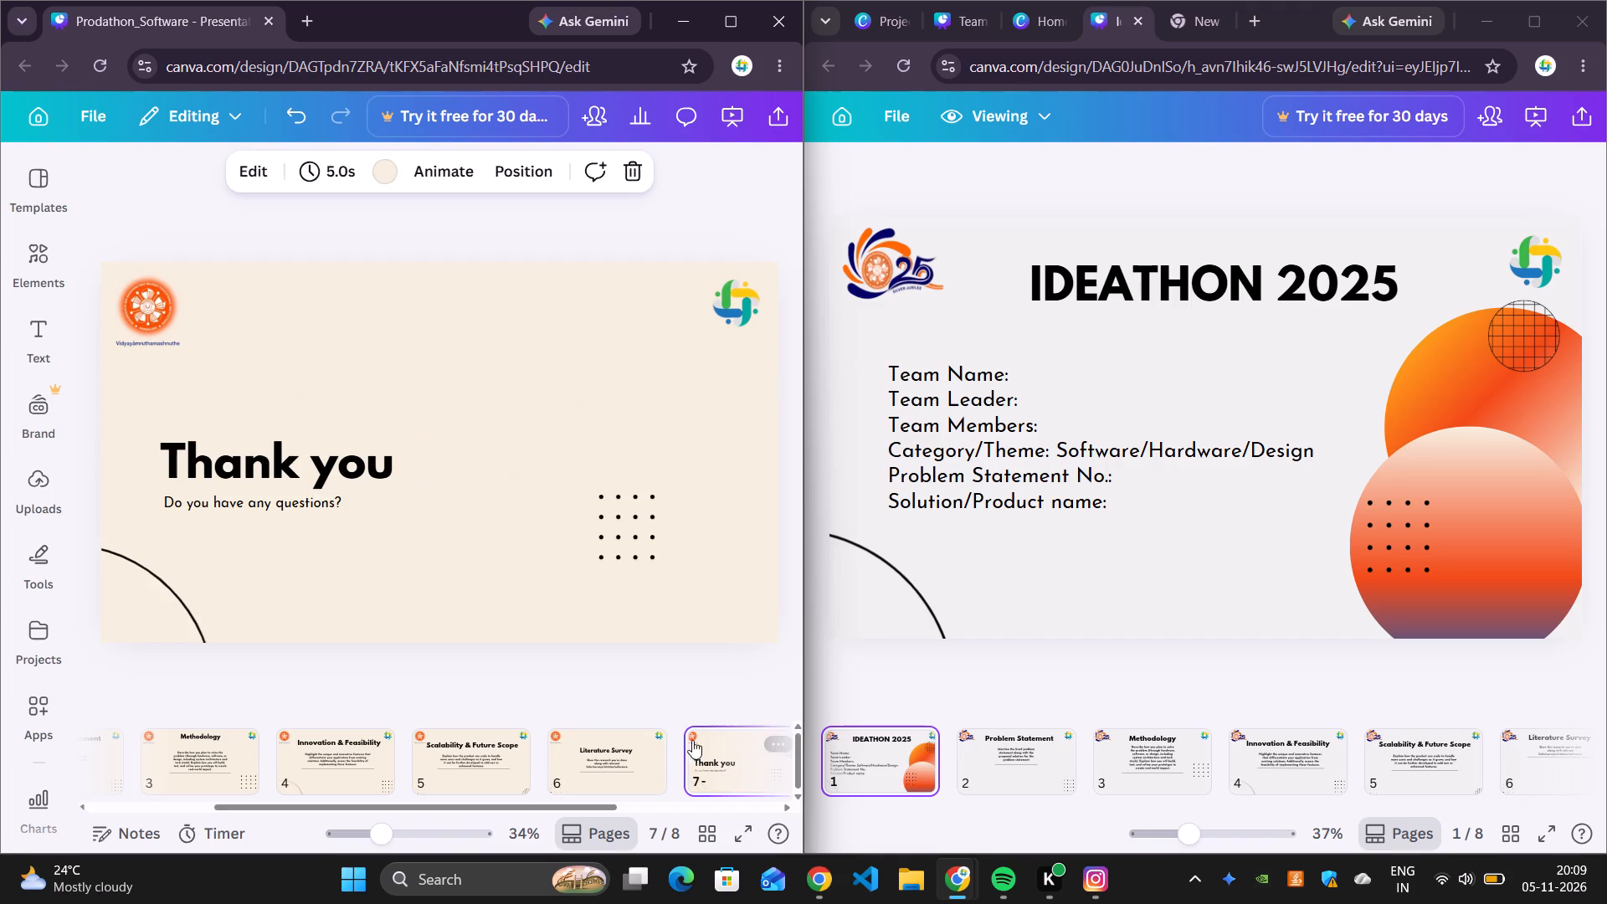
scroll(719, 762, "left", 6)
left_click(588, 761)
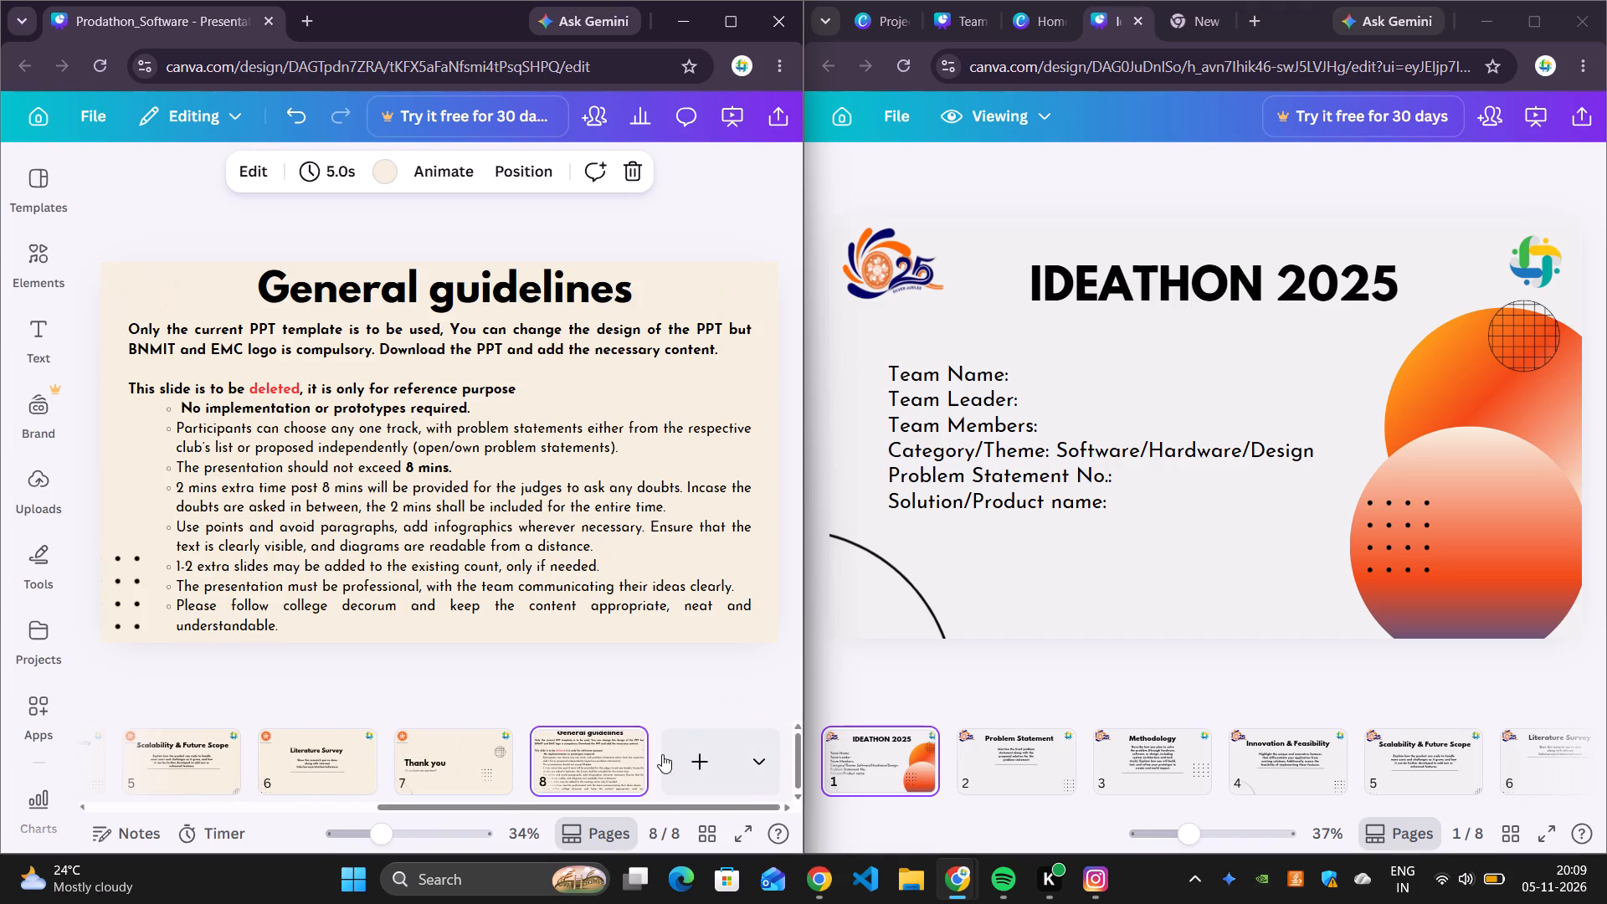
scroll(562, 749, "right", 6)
Replace the grid circle on the "Scalability & Future Scope" slide with a copy of the "Problem Statement" slide's navy wavy line graphic.
left_click(290, 761)
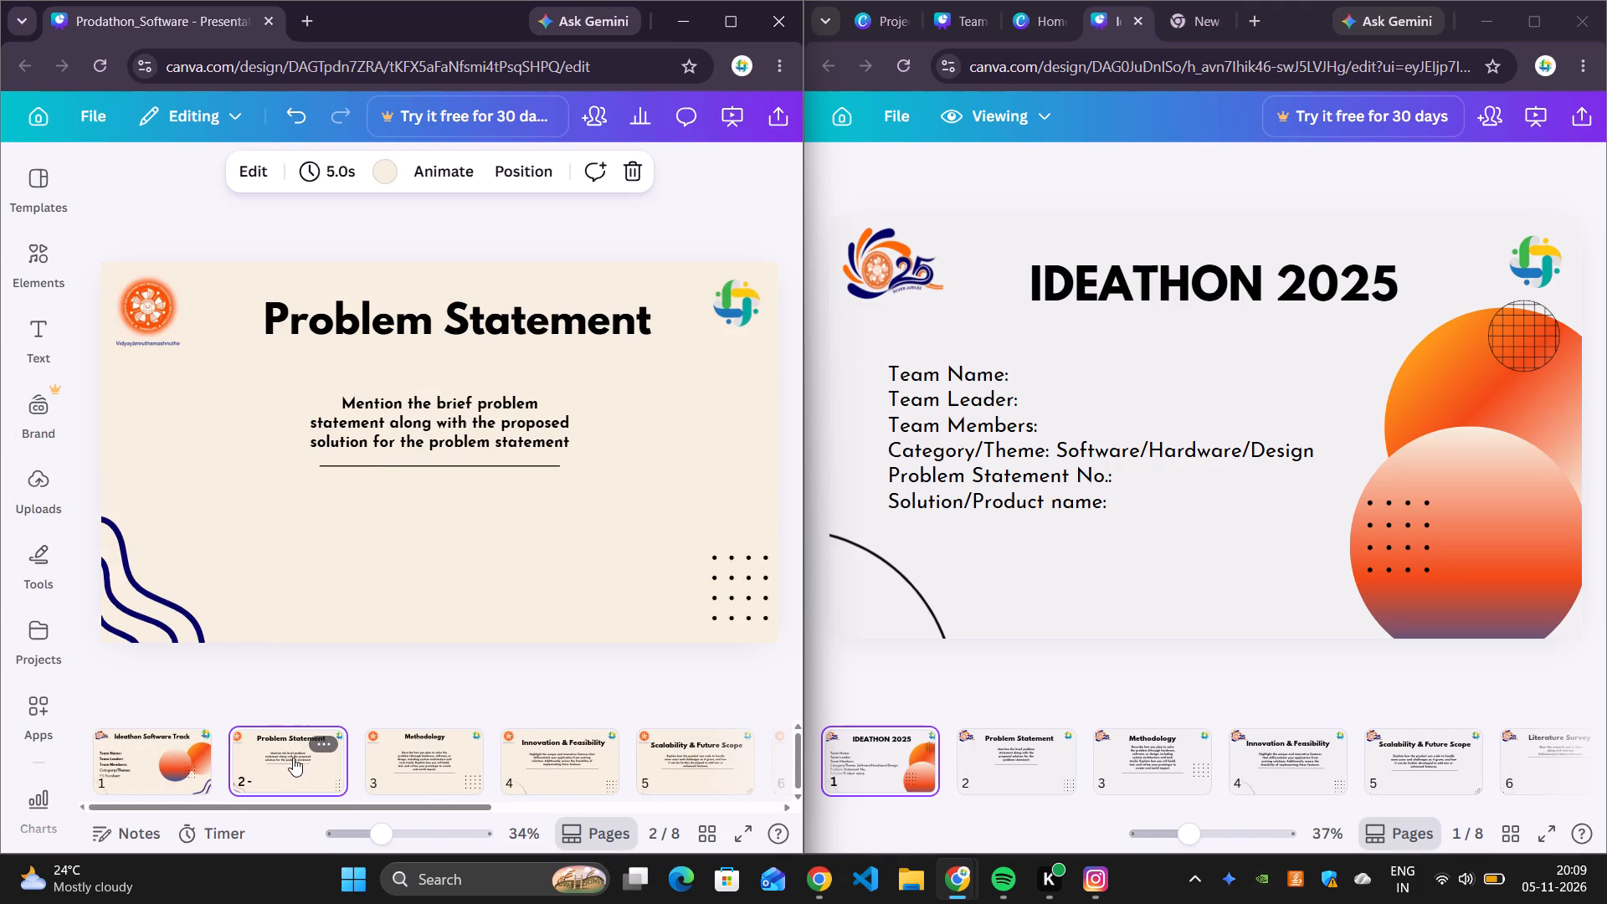
left_click(121, 614)
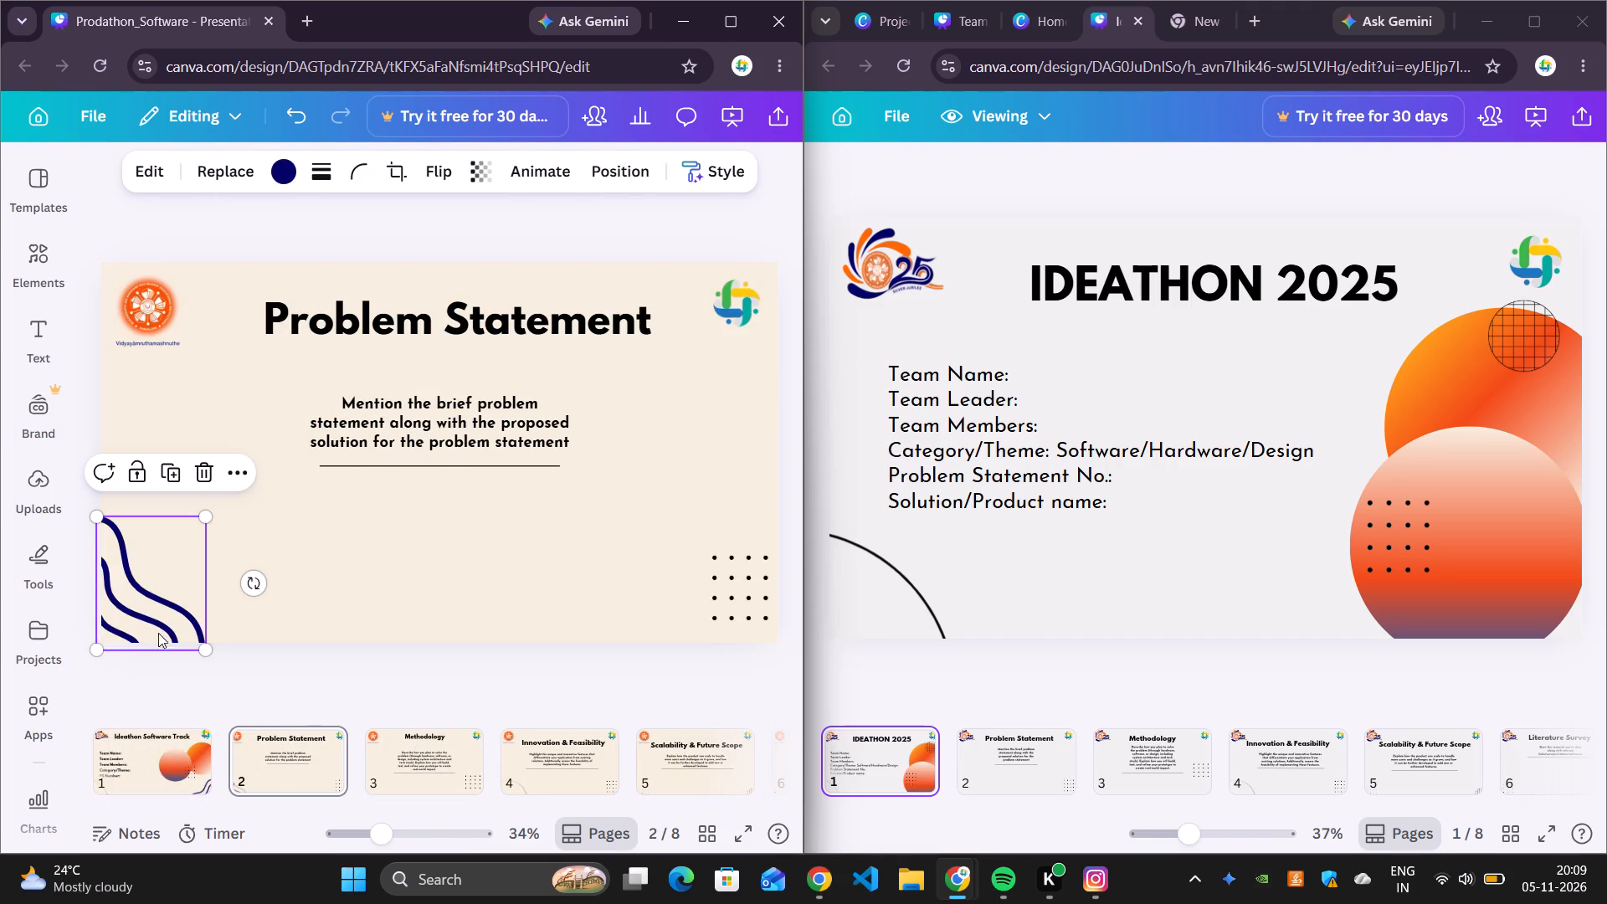
key("ctrl+c")
left_click(406, 757)
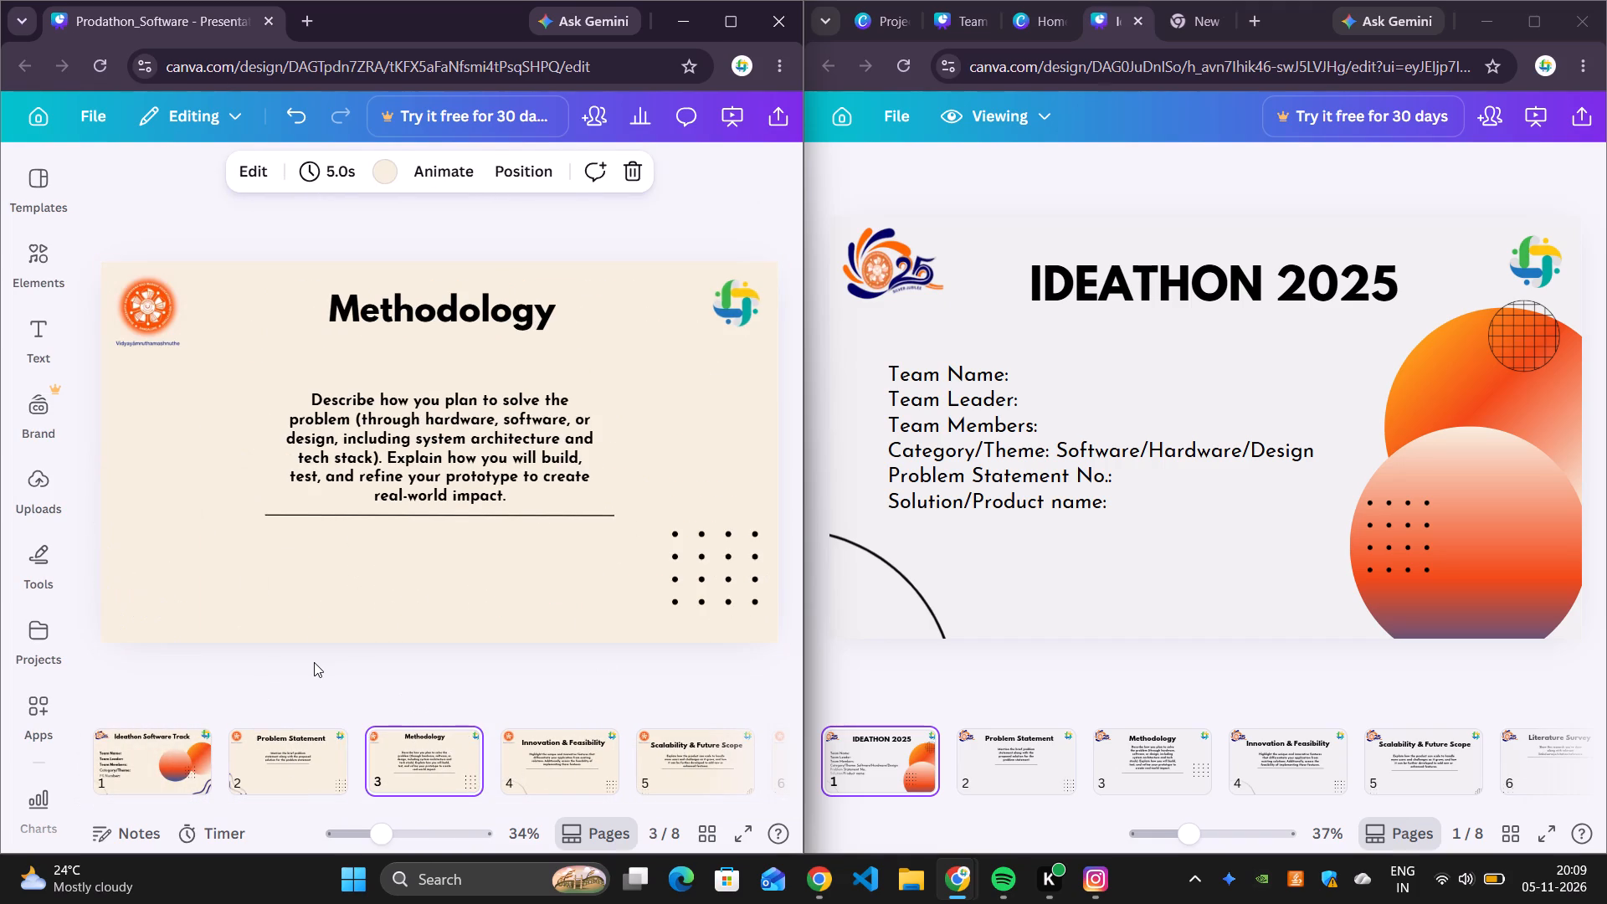
left_click(314, 662)
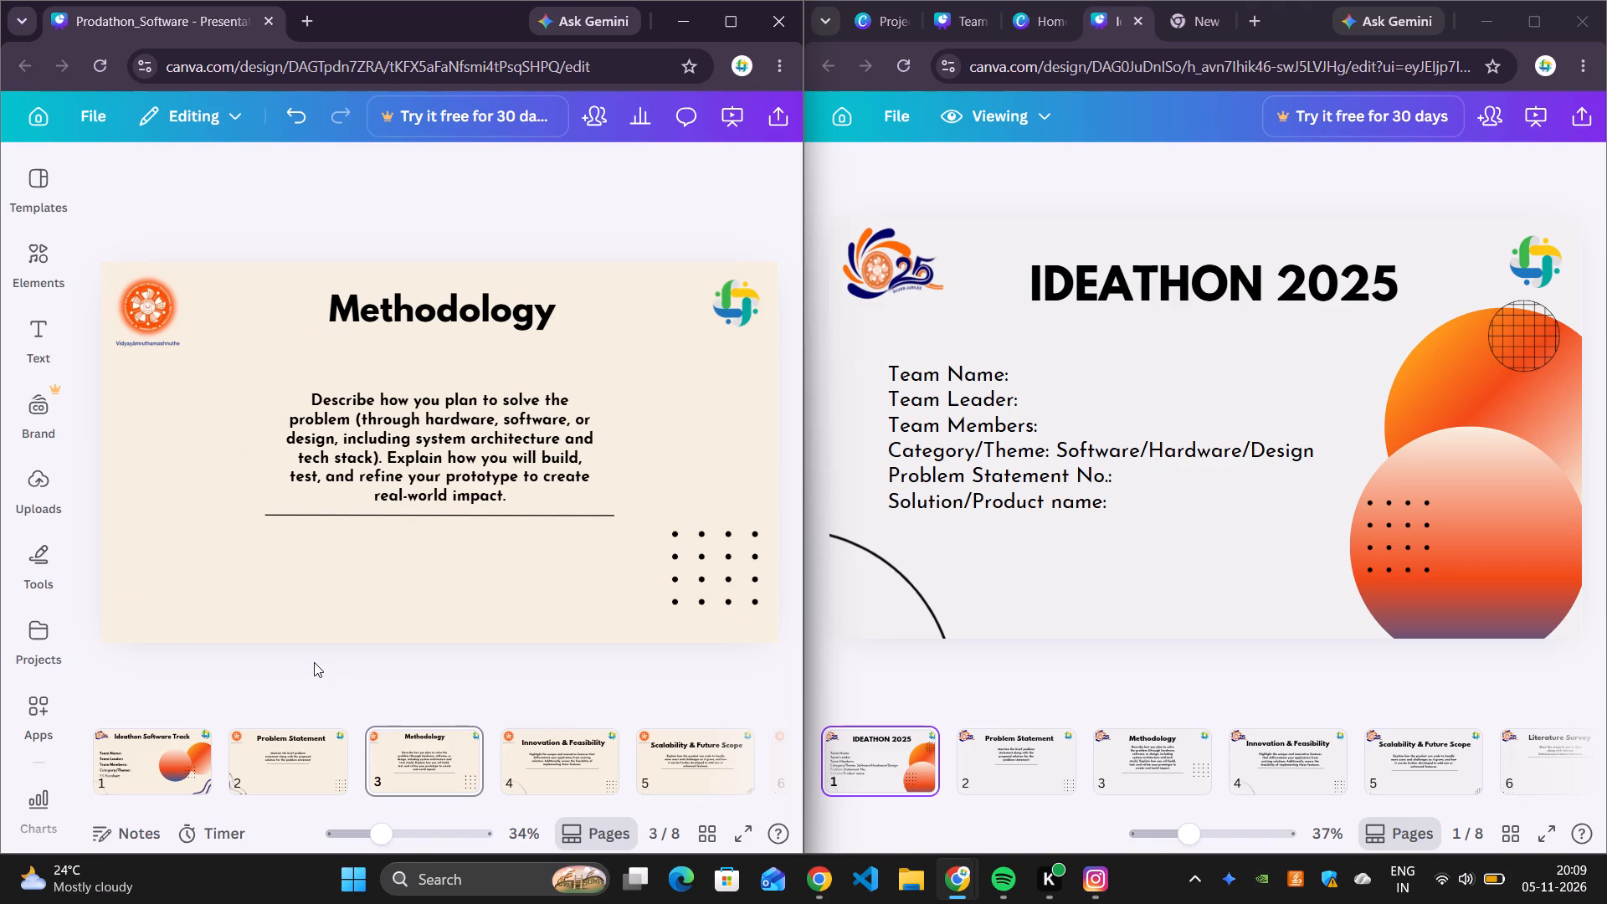
left_click(552, 756)
scroll(666, 763, "left", 1)
left_click(511, 760)
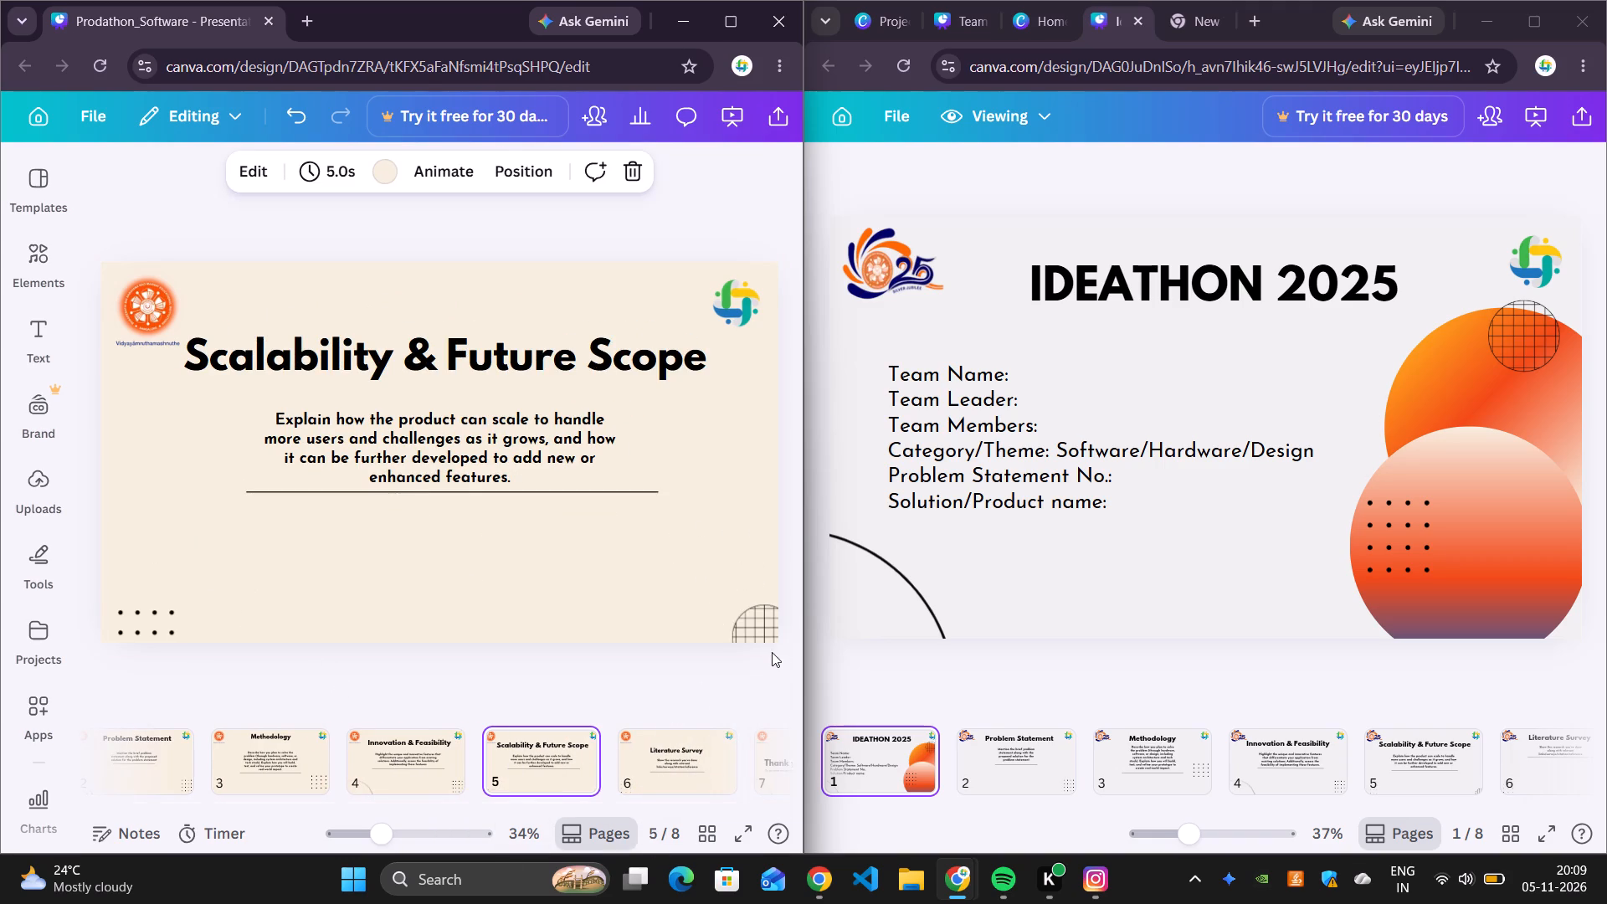
left_click(769, 624)
key("Delete")
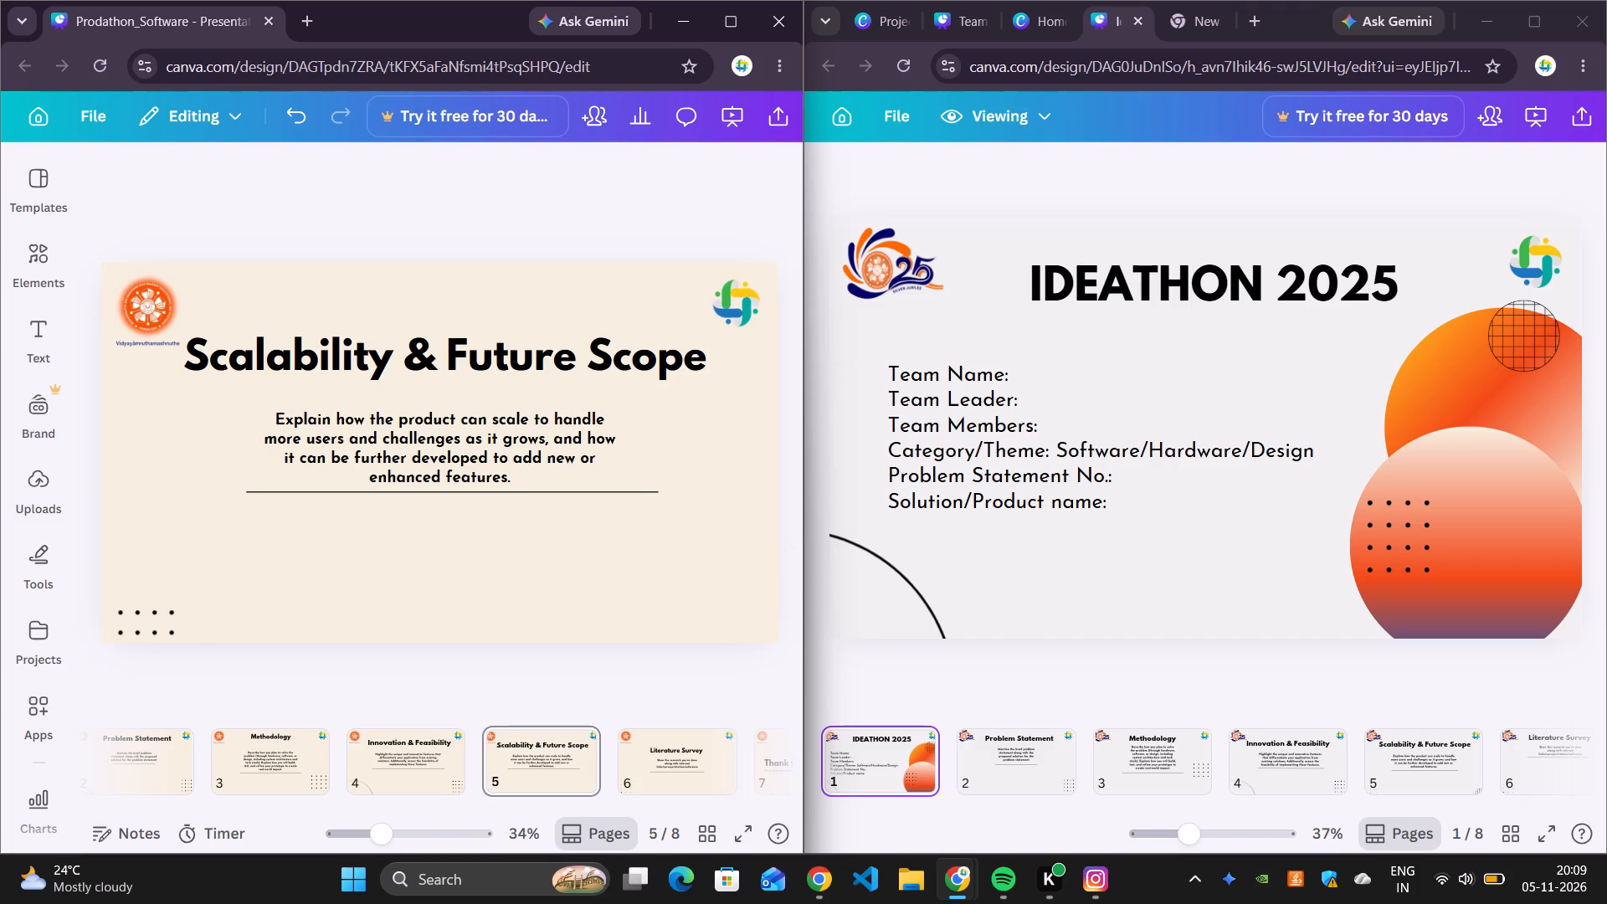
key("ctrl+v")
Rotate the wavy line graphic on the "Scalability & Future Scope" slide by a quarter turn and fit it into the slide's bottom-right corner.
left_click_drag(135, 577, 757, 552)
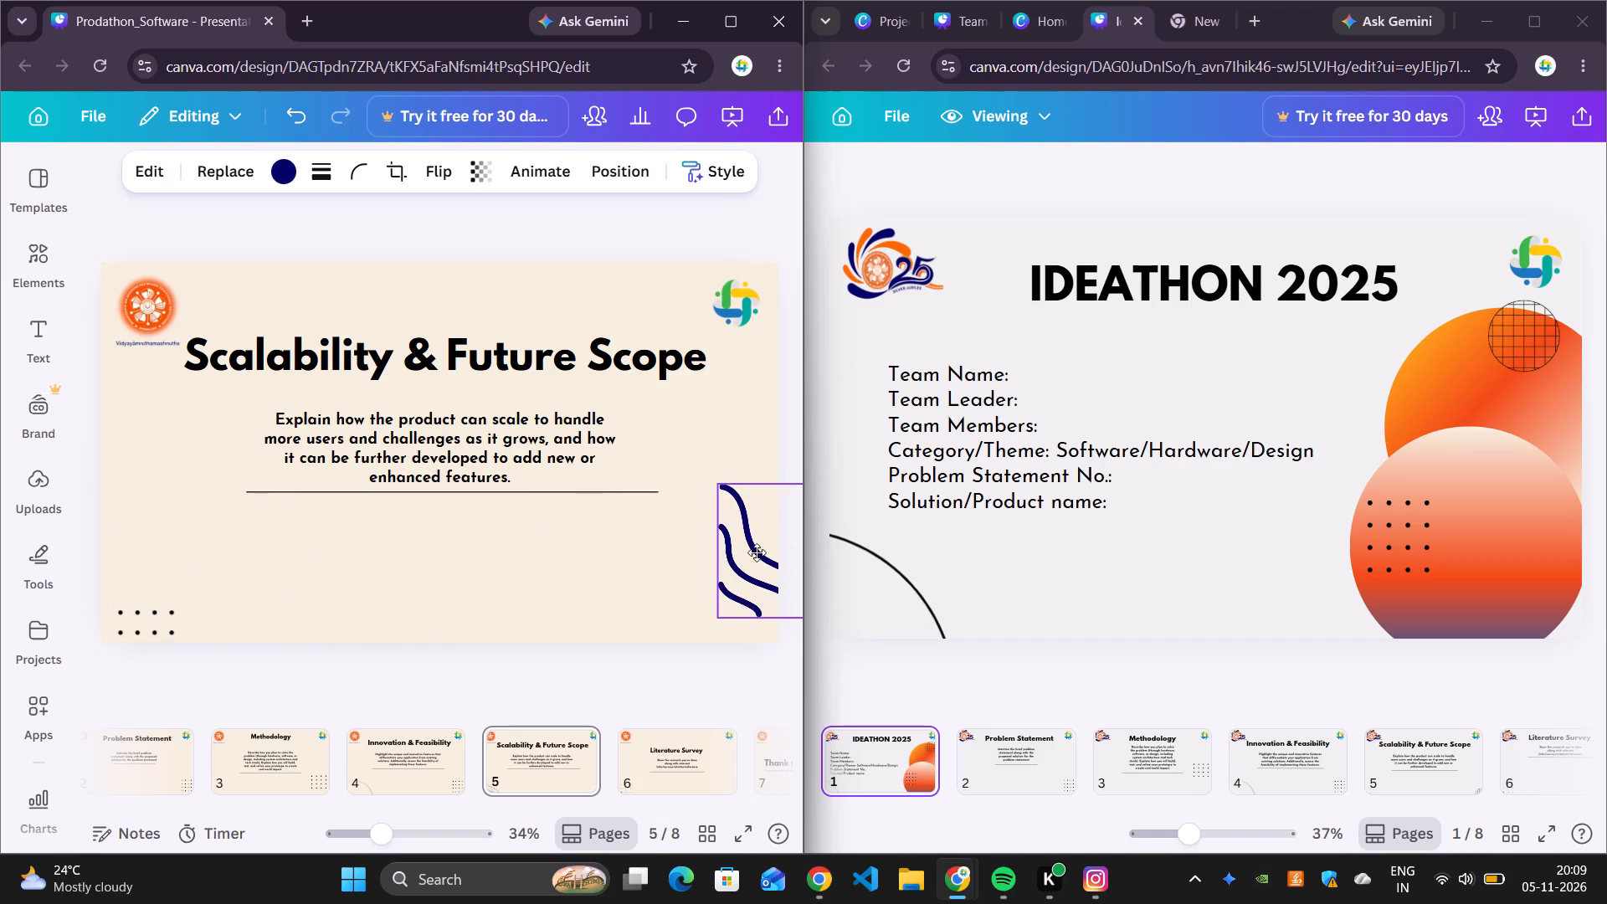
left_click_drag(757, 552, 696, 569)
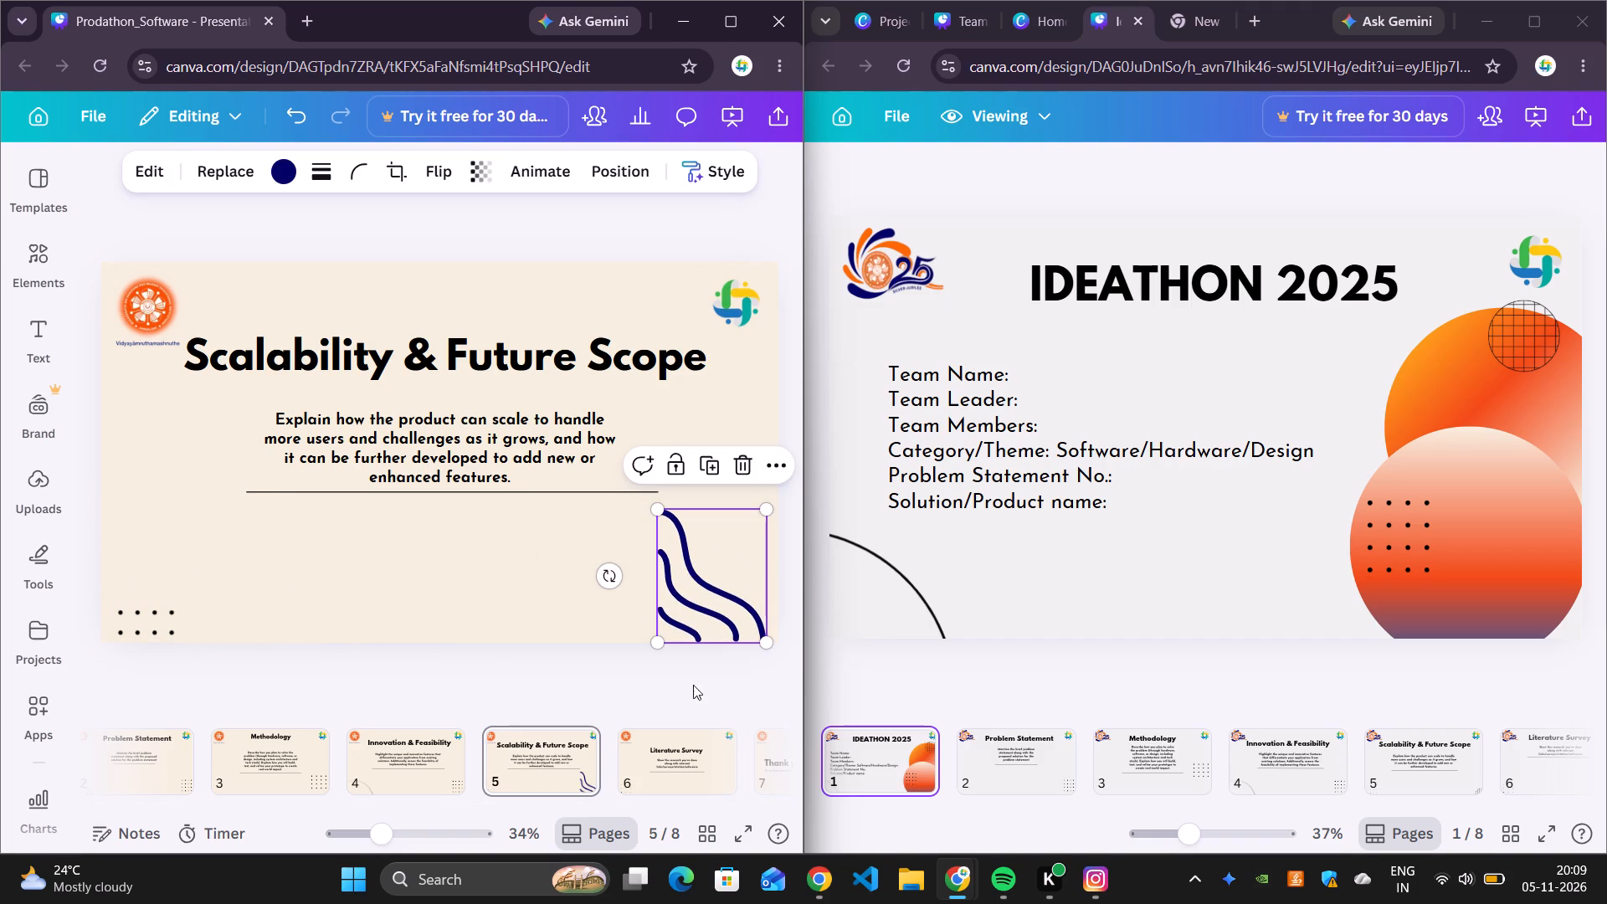
left_click_drag(598, 572, 709, 685)
left_click_drag(711, 567, 713, 570)
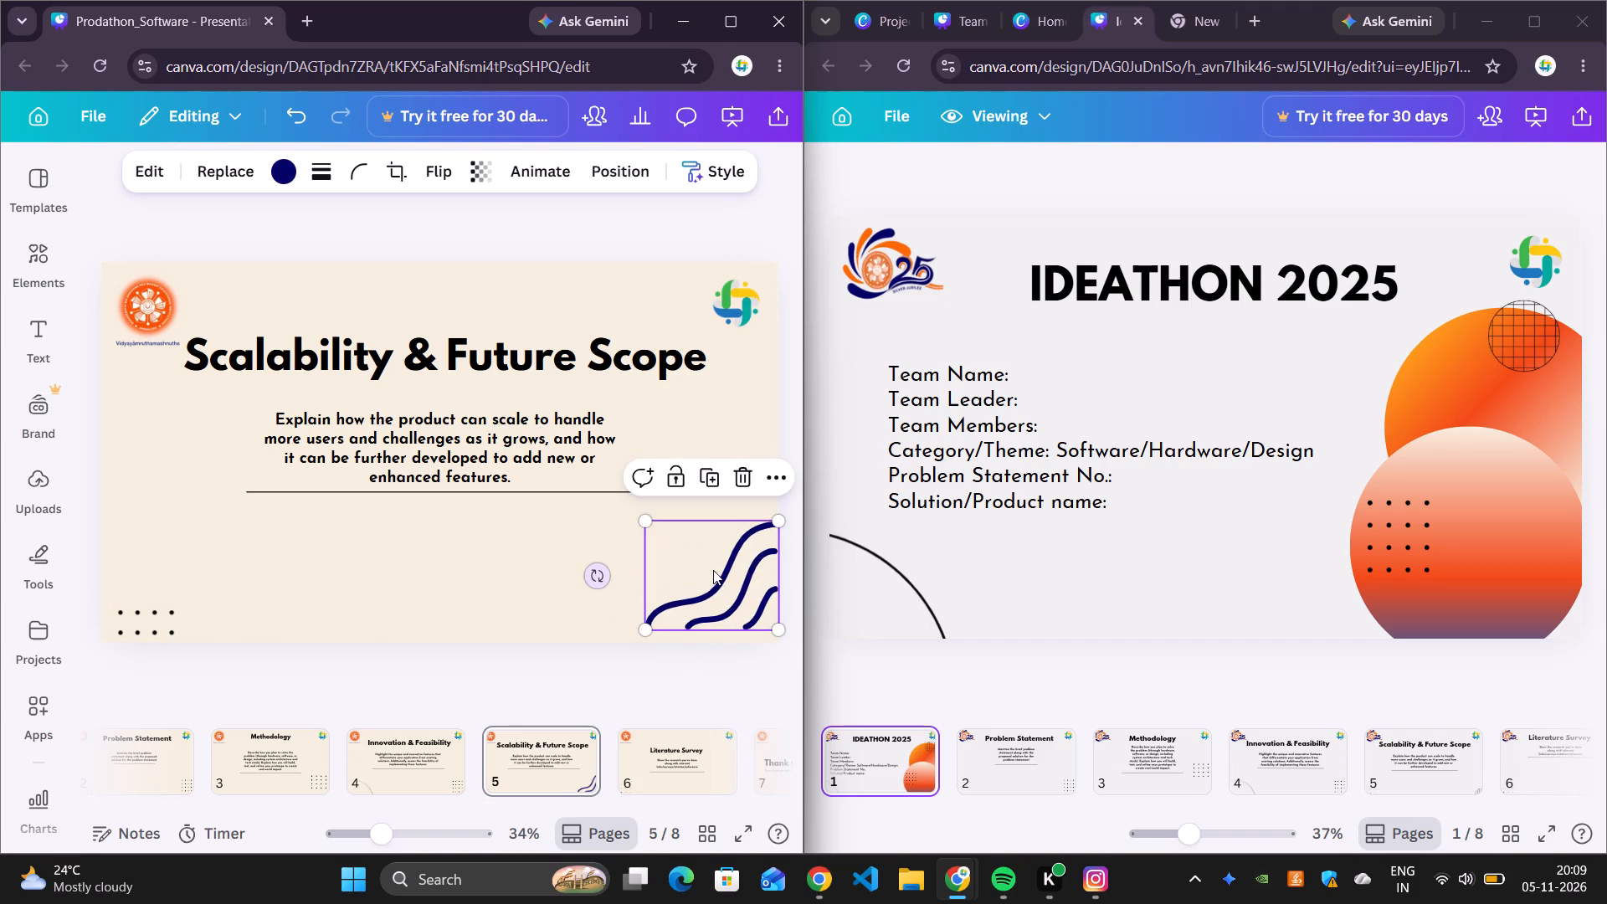
left_click_drag(713, 570, 721, 597)
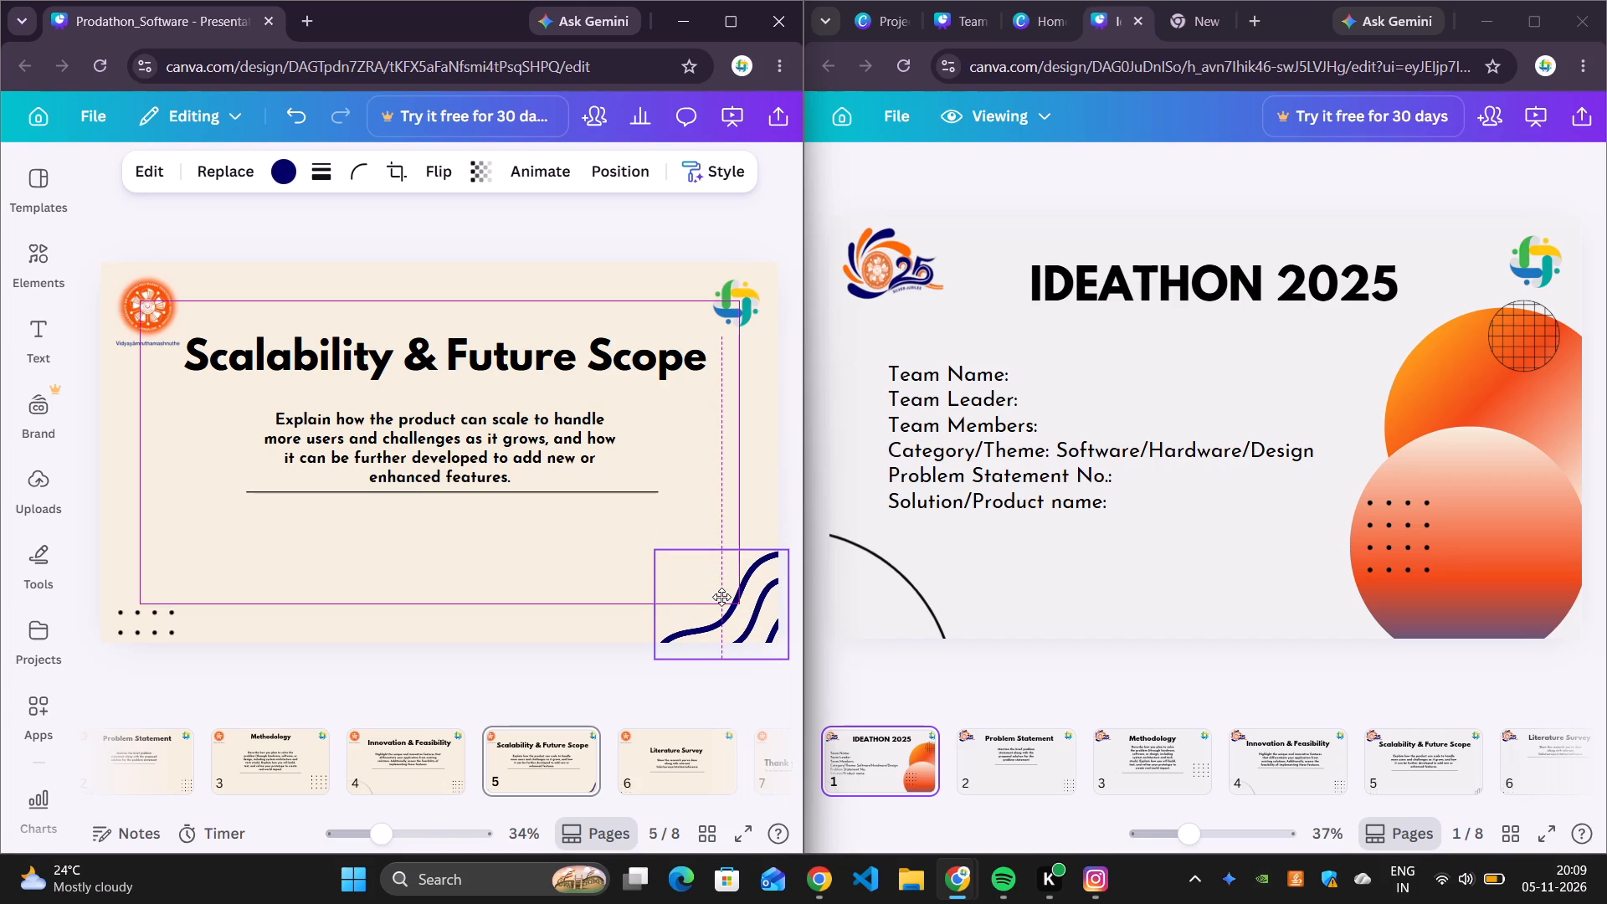
left_click_drag(721, 597, 726, 598)
left_click(639, 691)
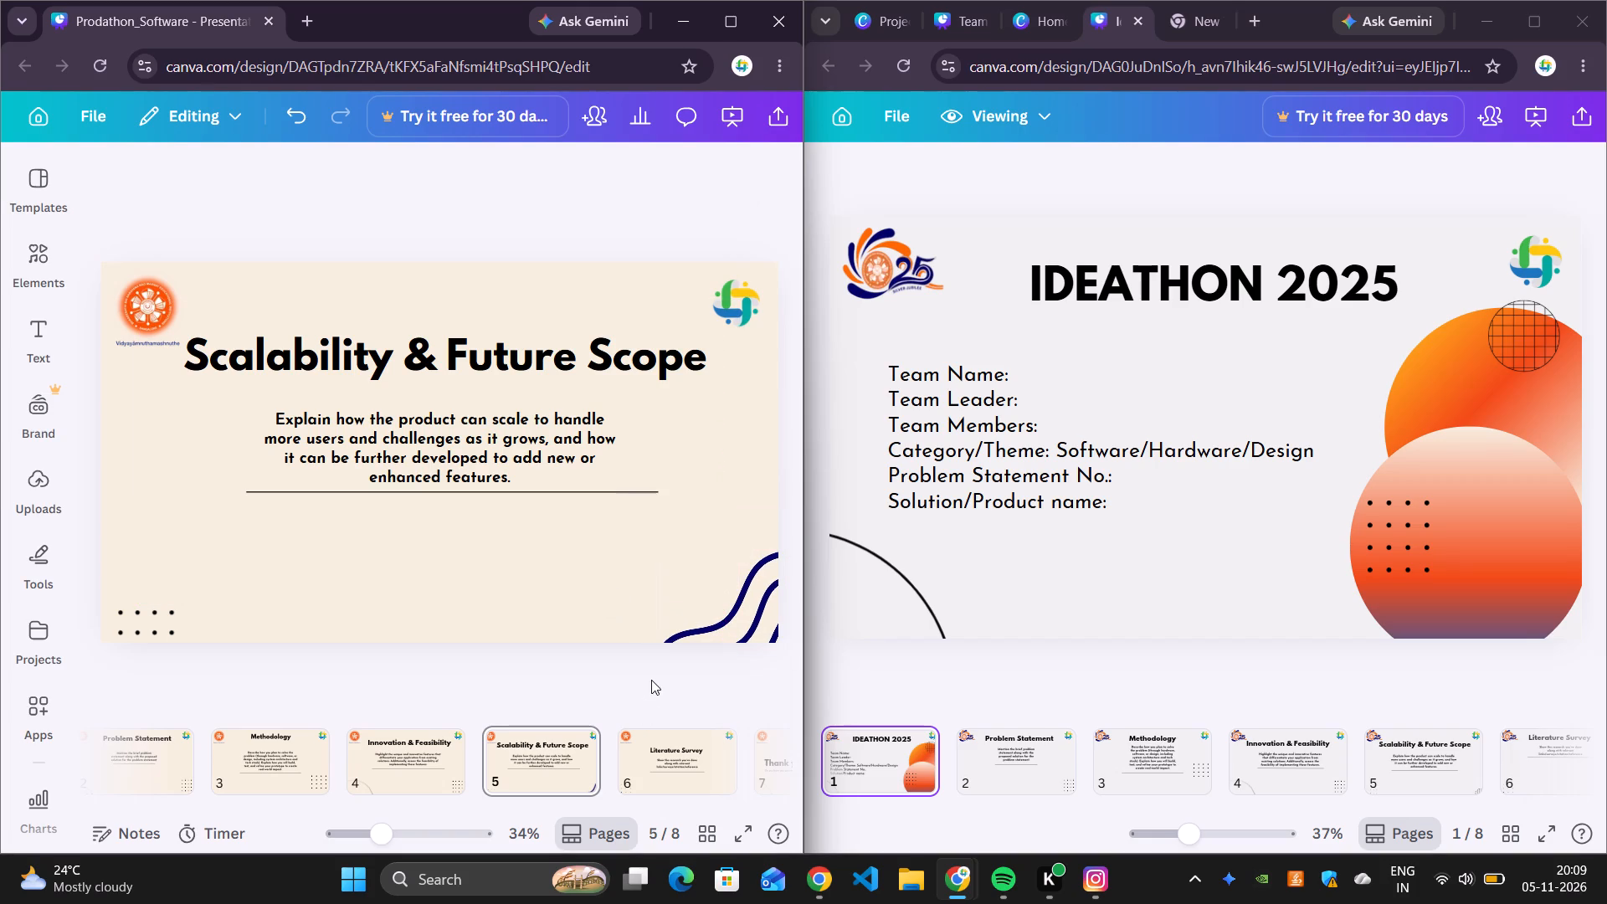
Replace the grid circle on the "Thank you" slide with a copy of the navy wavy line graphic.
left_click(660, 776)
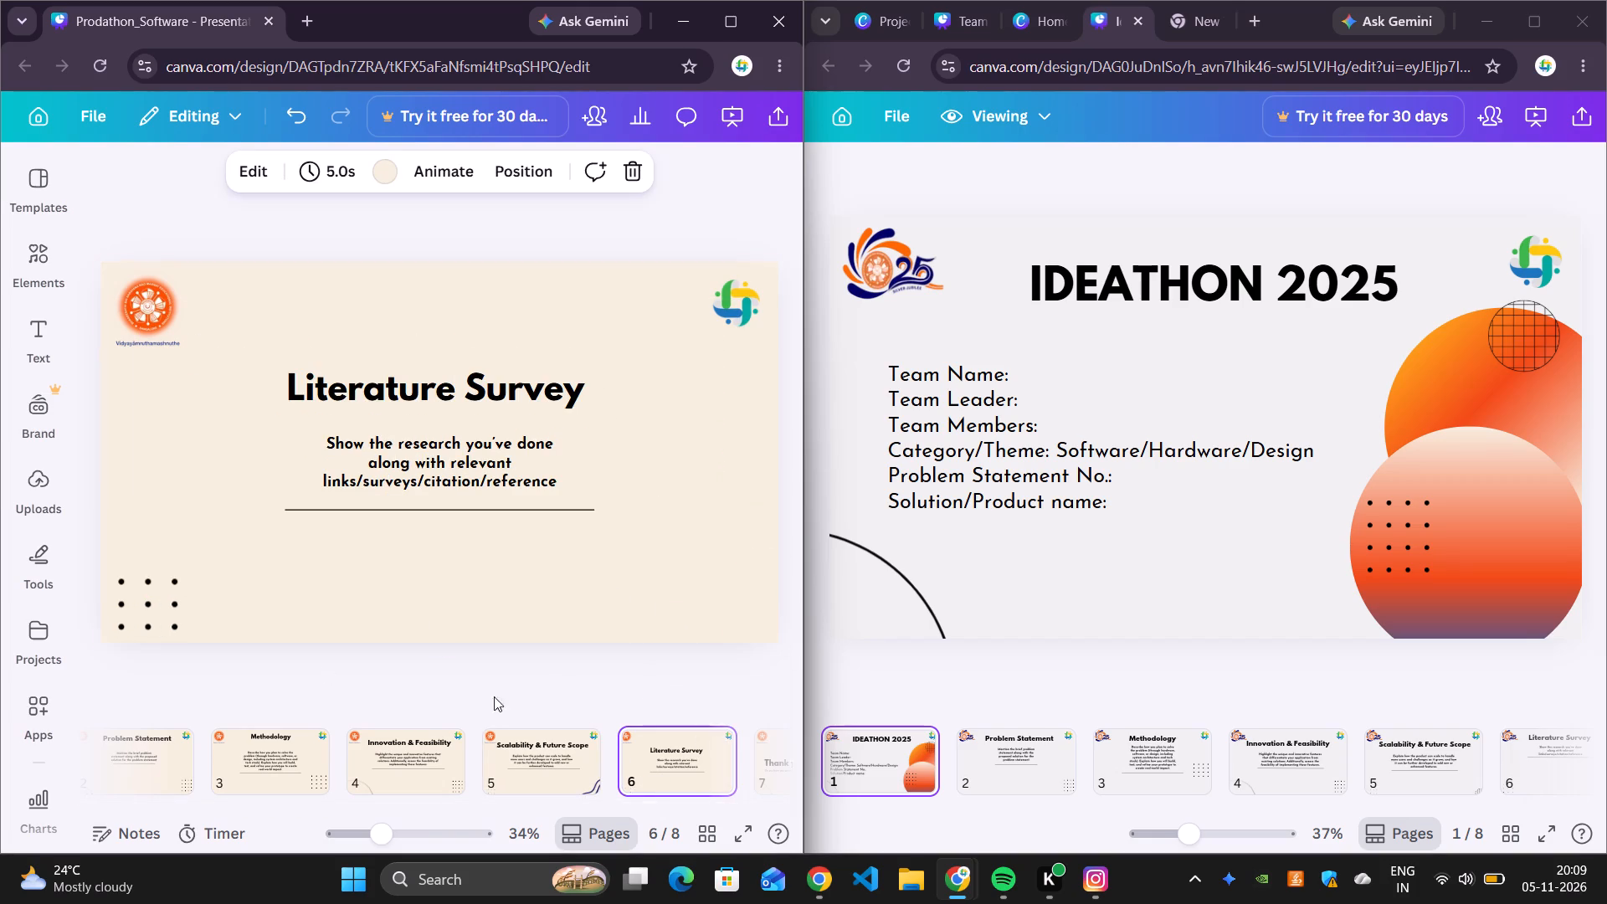
left_click(409, 763)
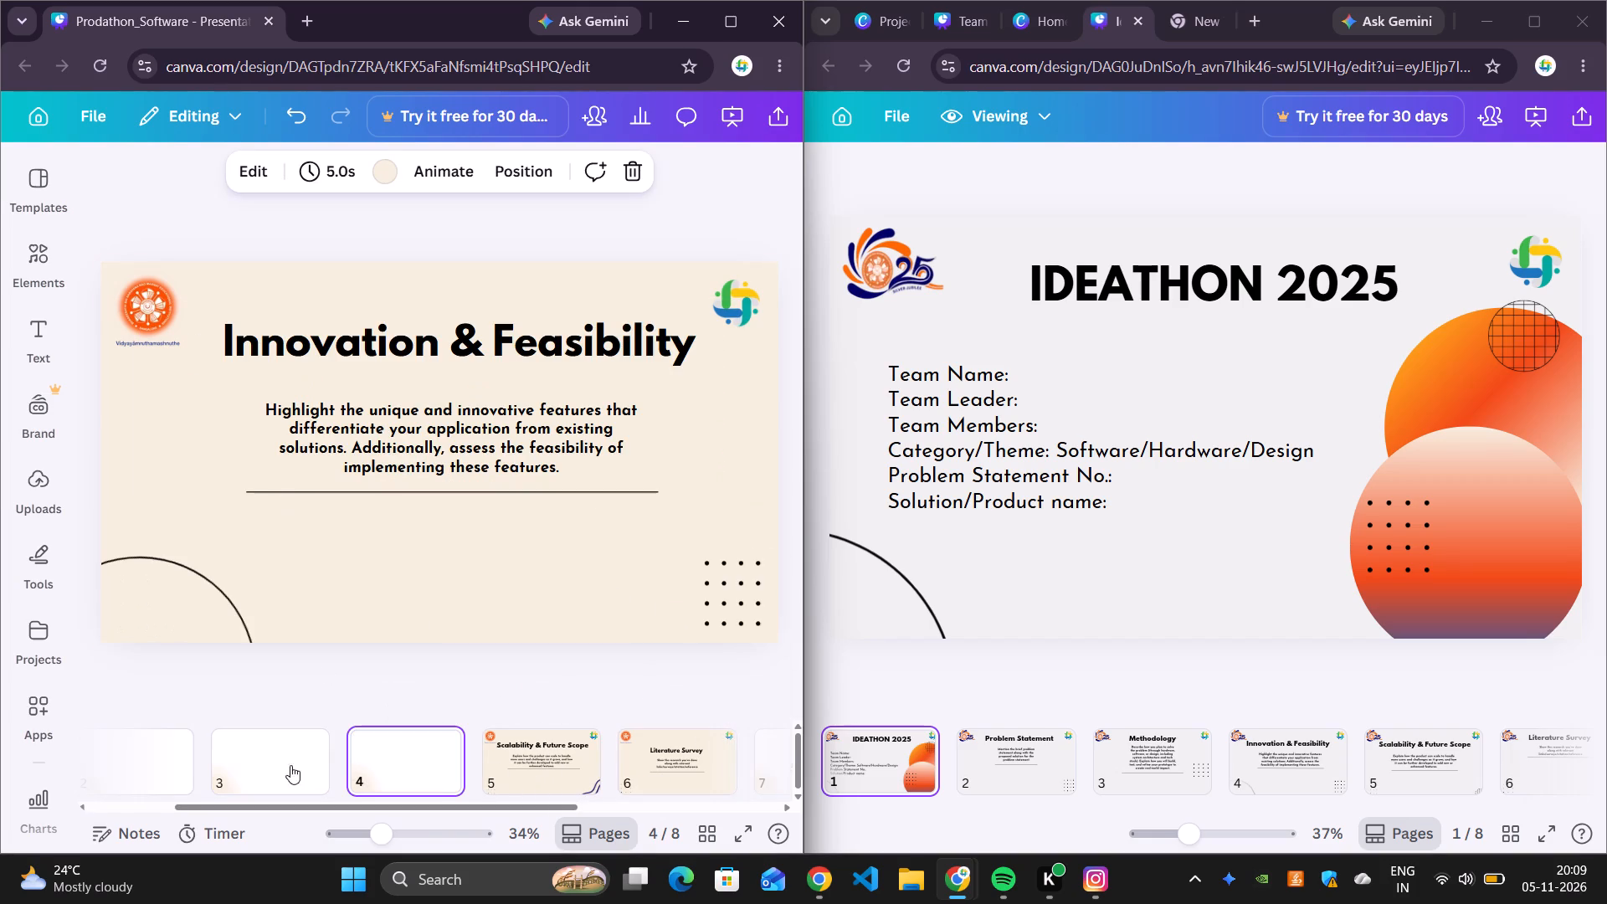
scroll(624, 758, "left", 4)
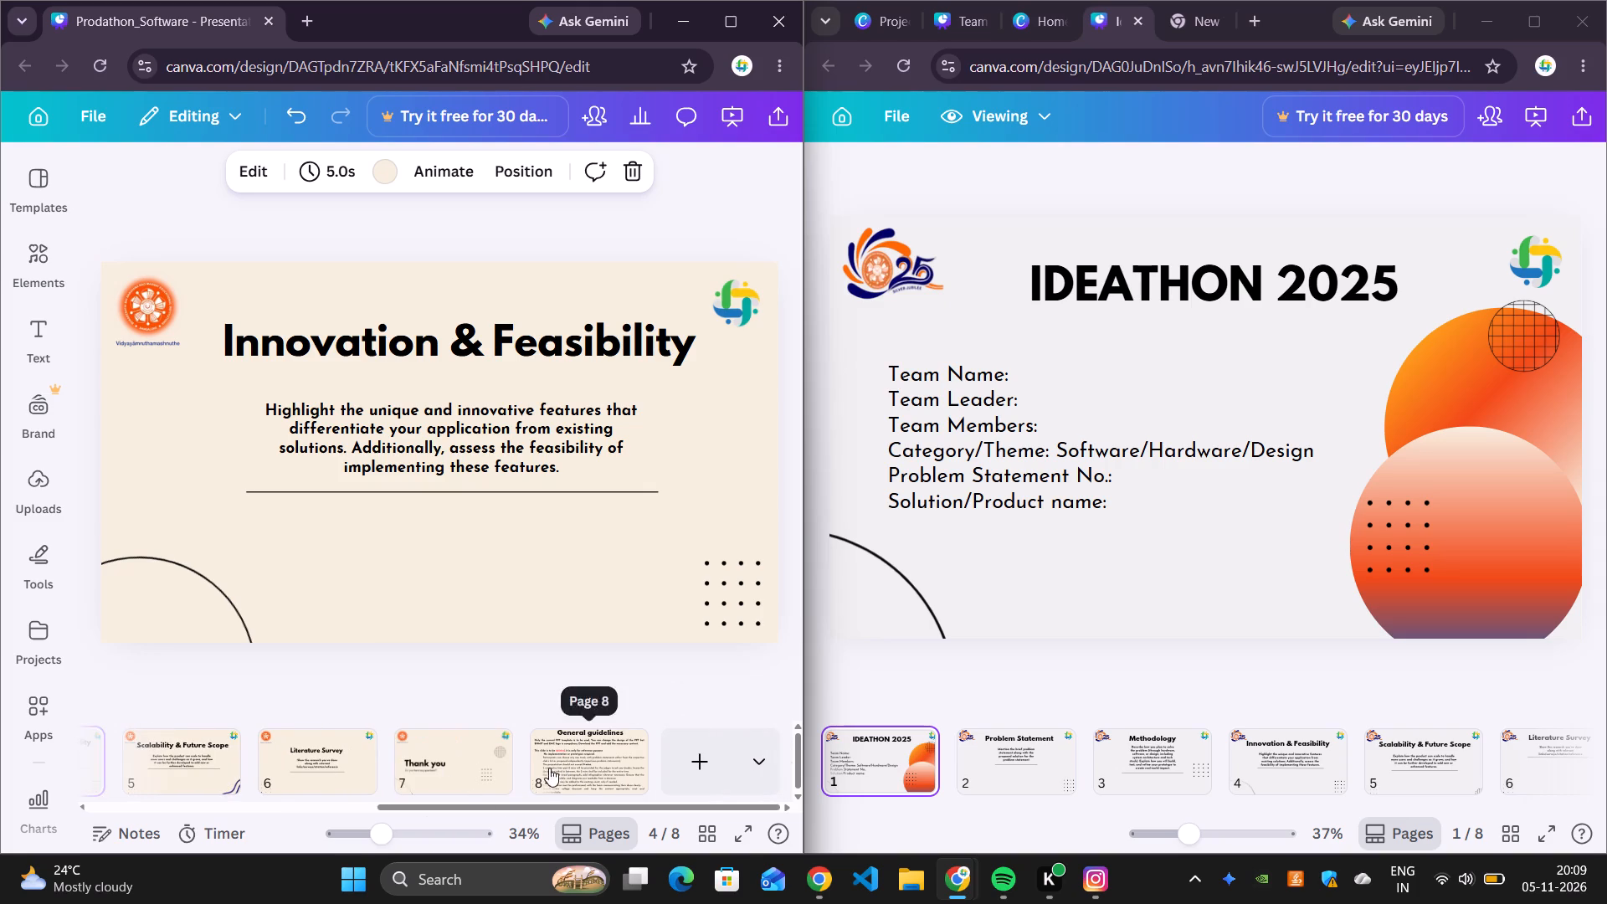
left_click(408, 760)
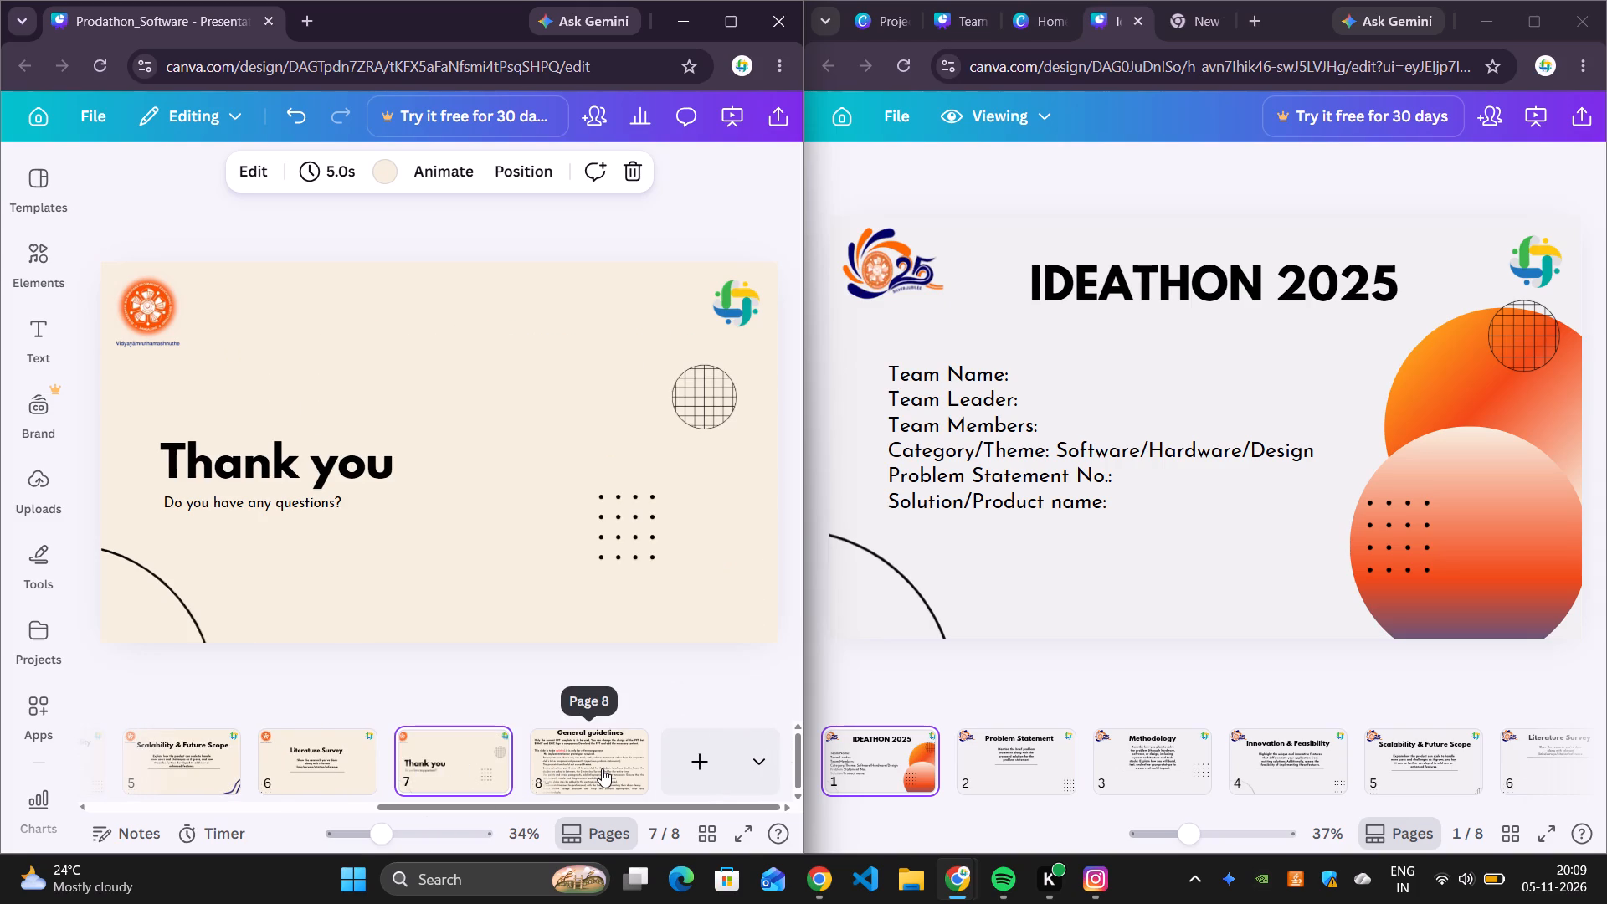
left_click(698, 422)
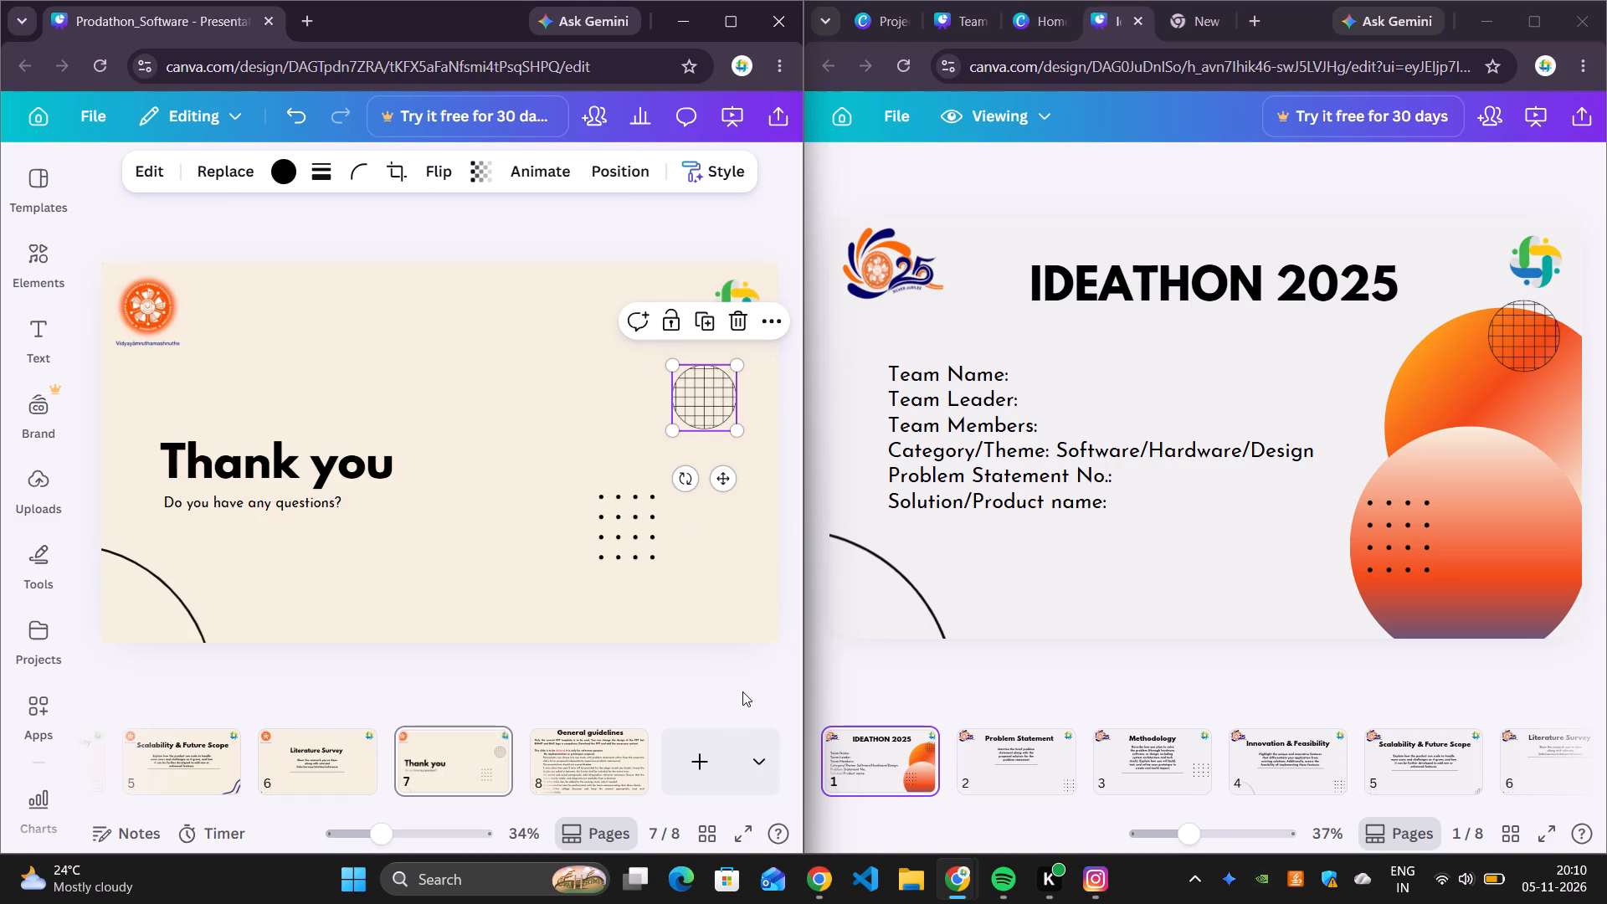
left_click(697, 706)
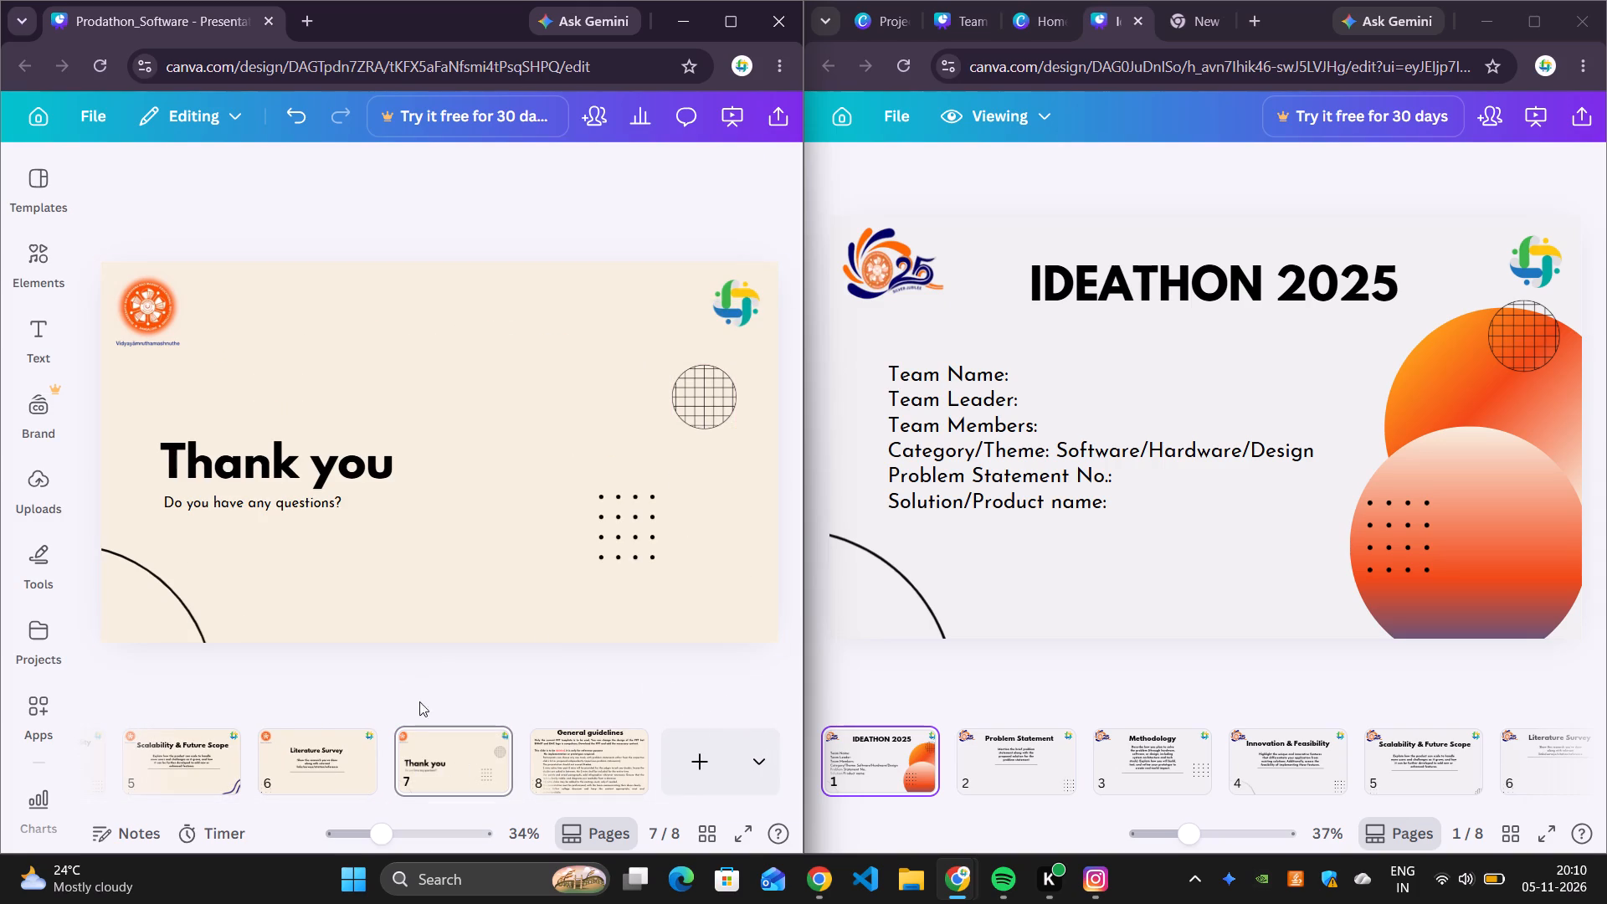
left_click(716, 400)
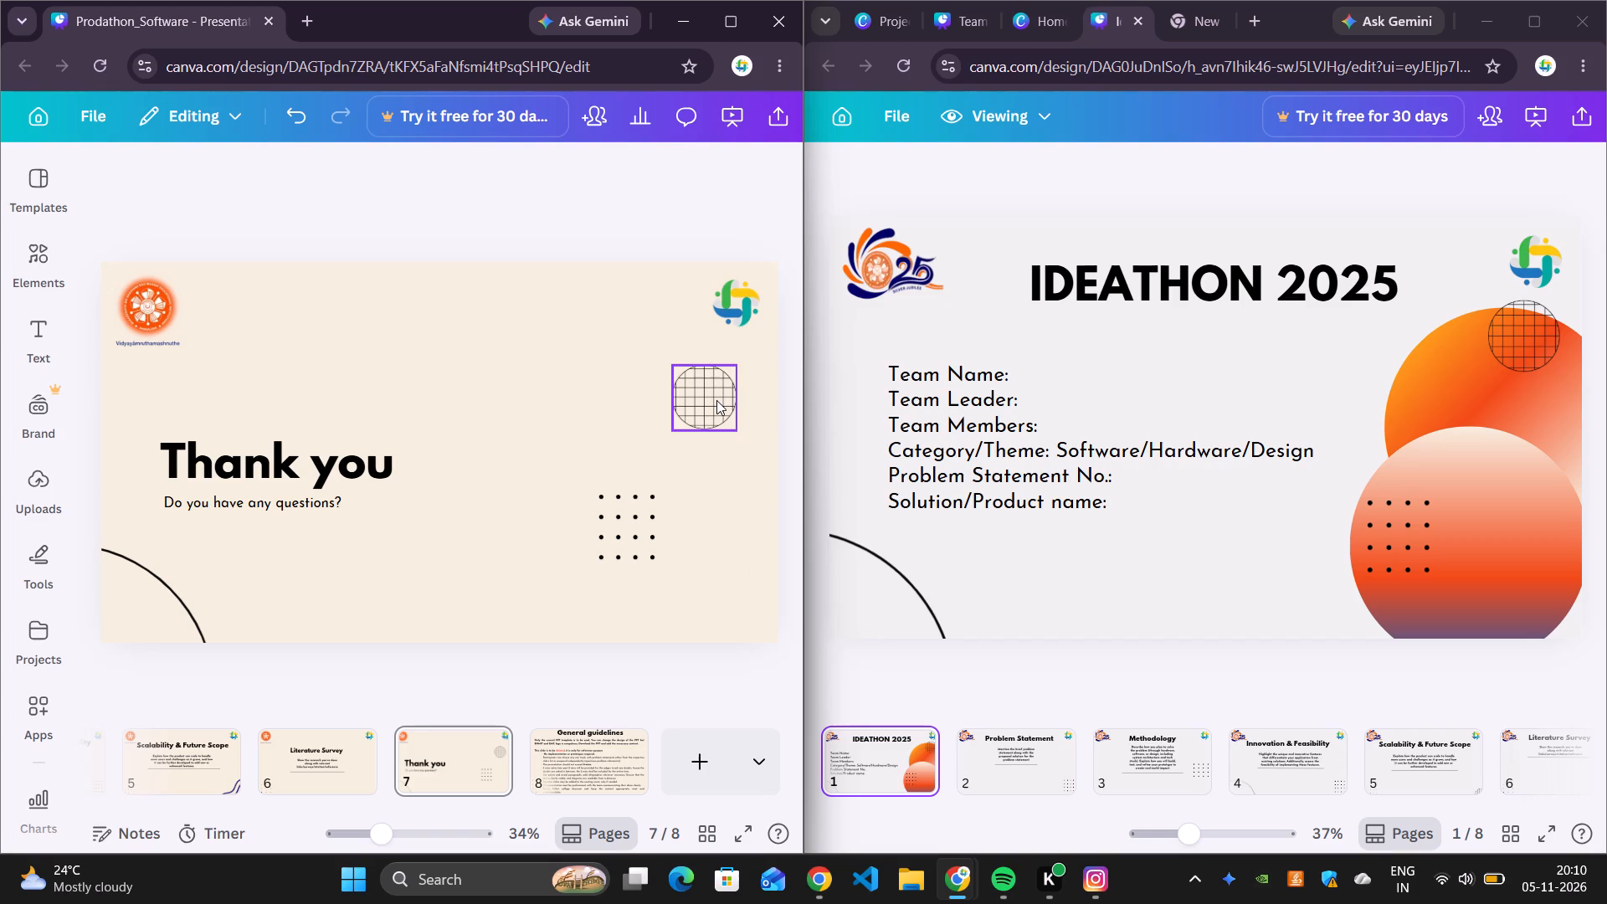
key("ctrl+v")
left_click_drag(152, 616, 634, 444)
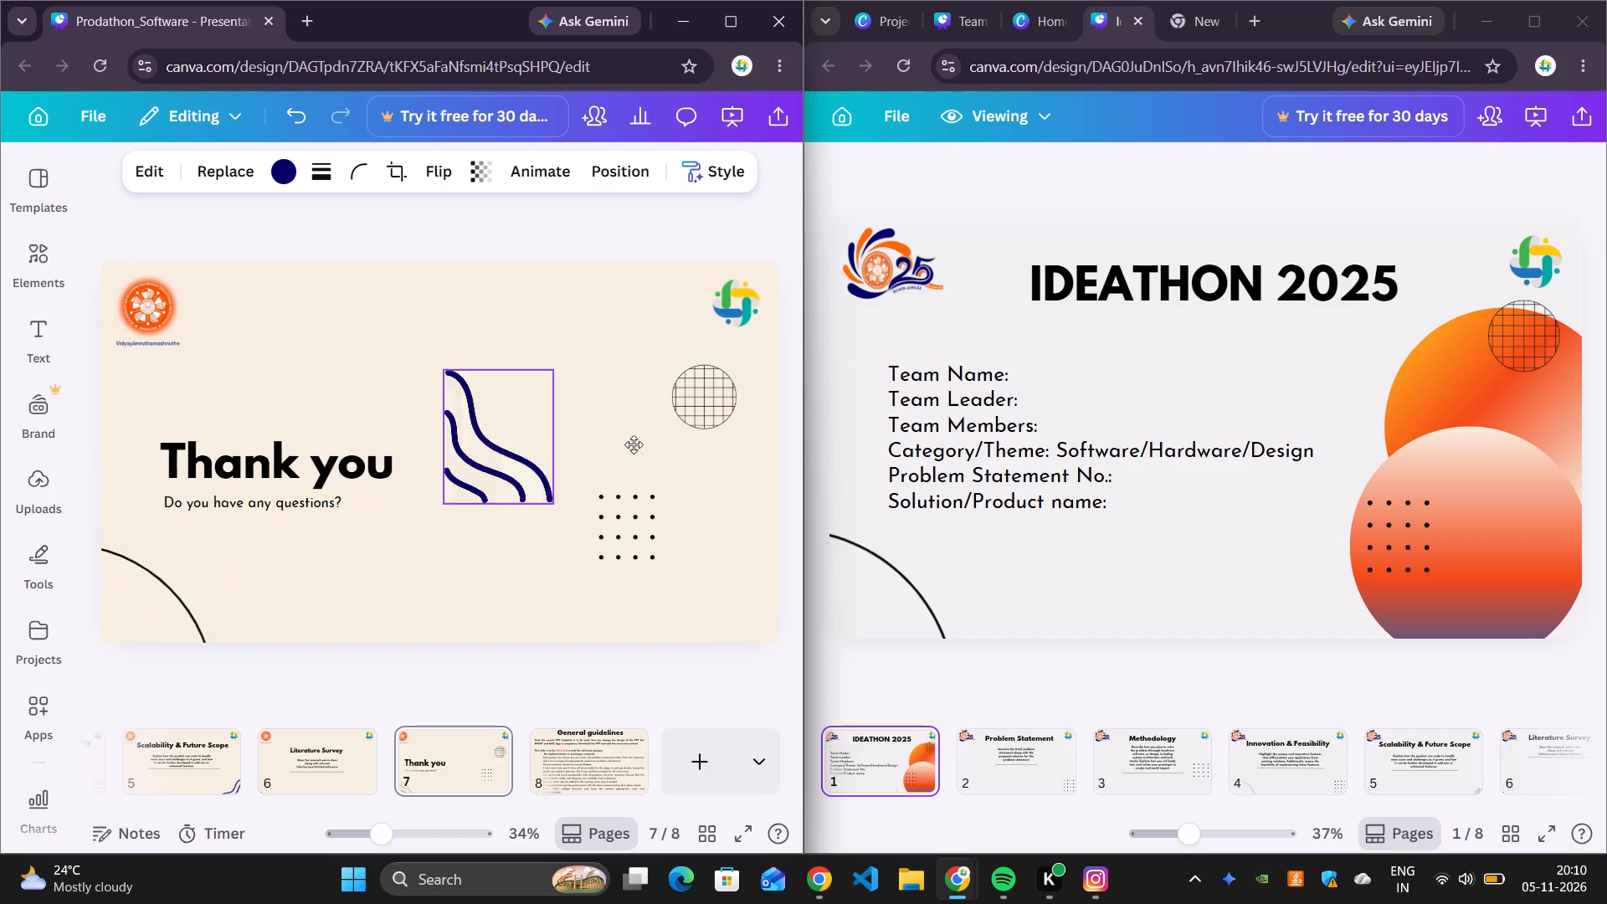
left_click_drag(634, 444, 705, 426)
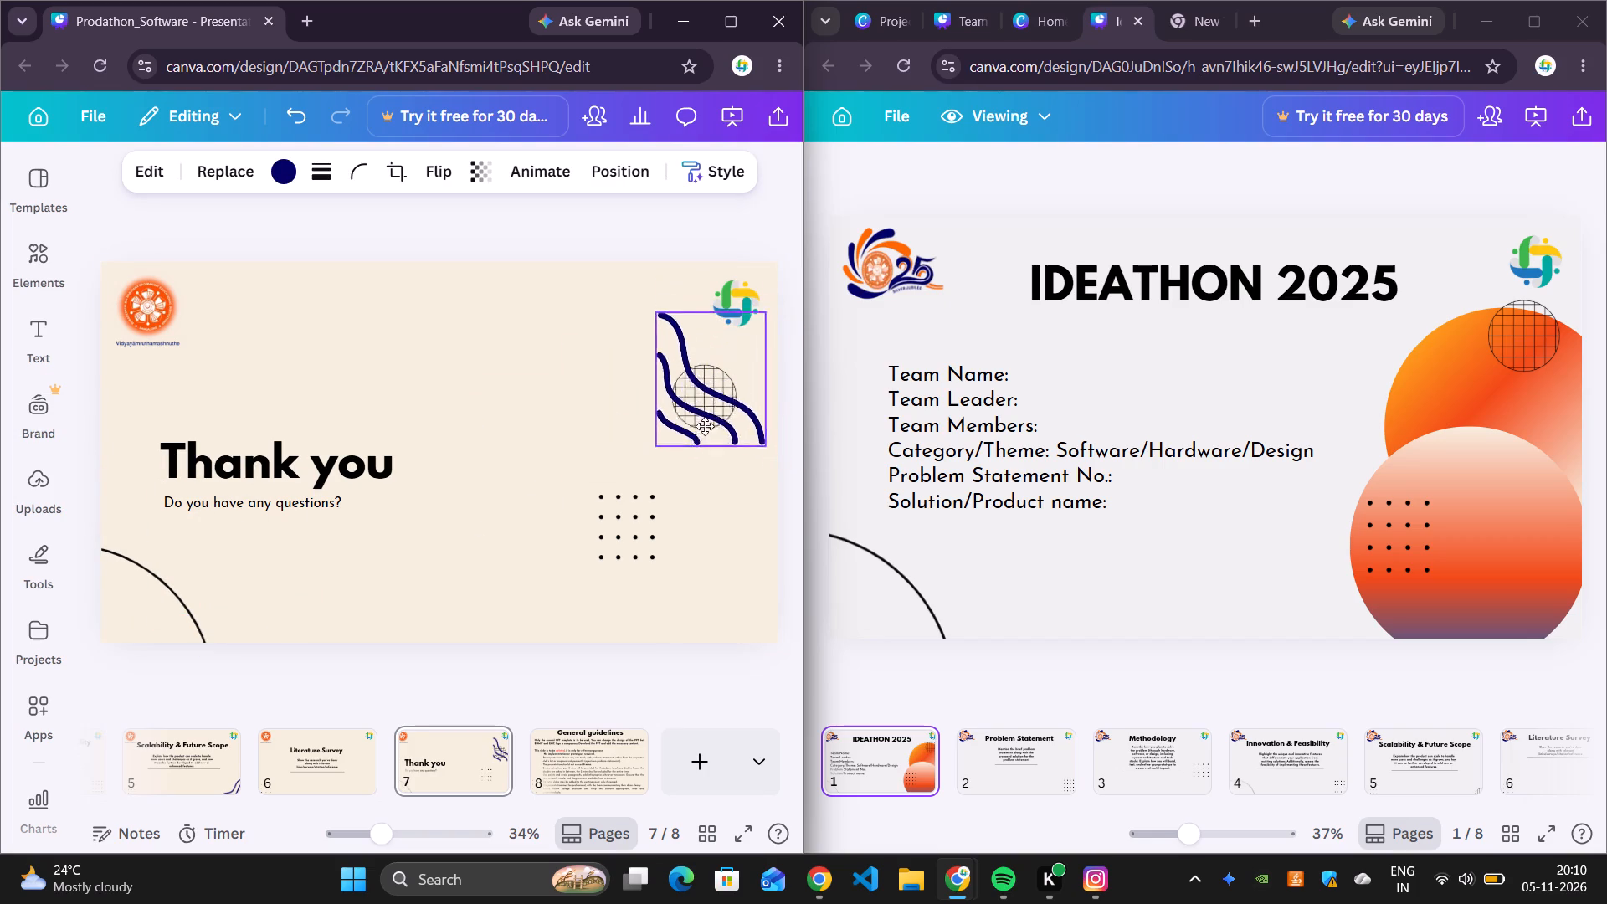
left_click_drag(705, 426, 744, 645)
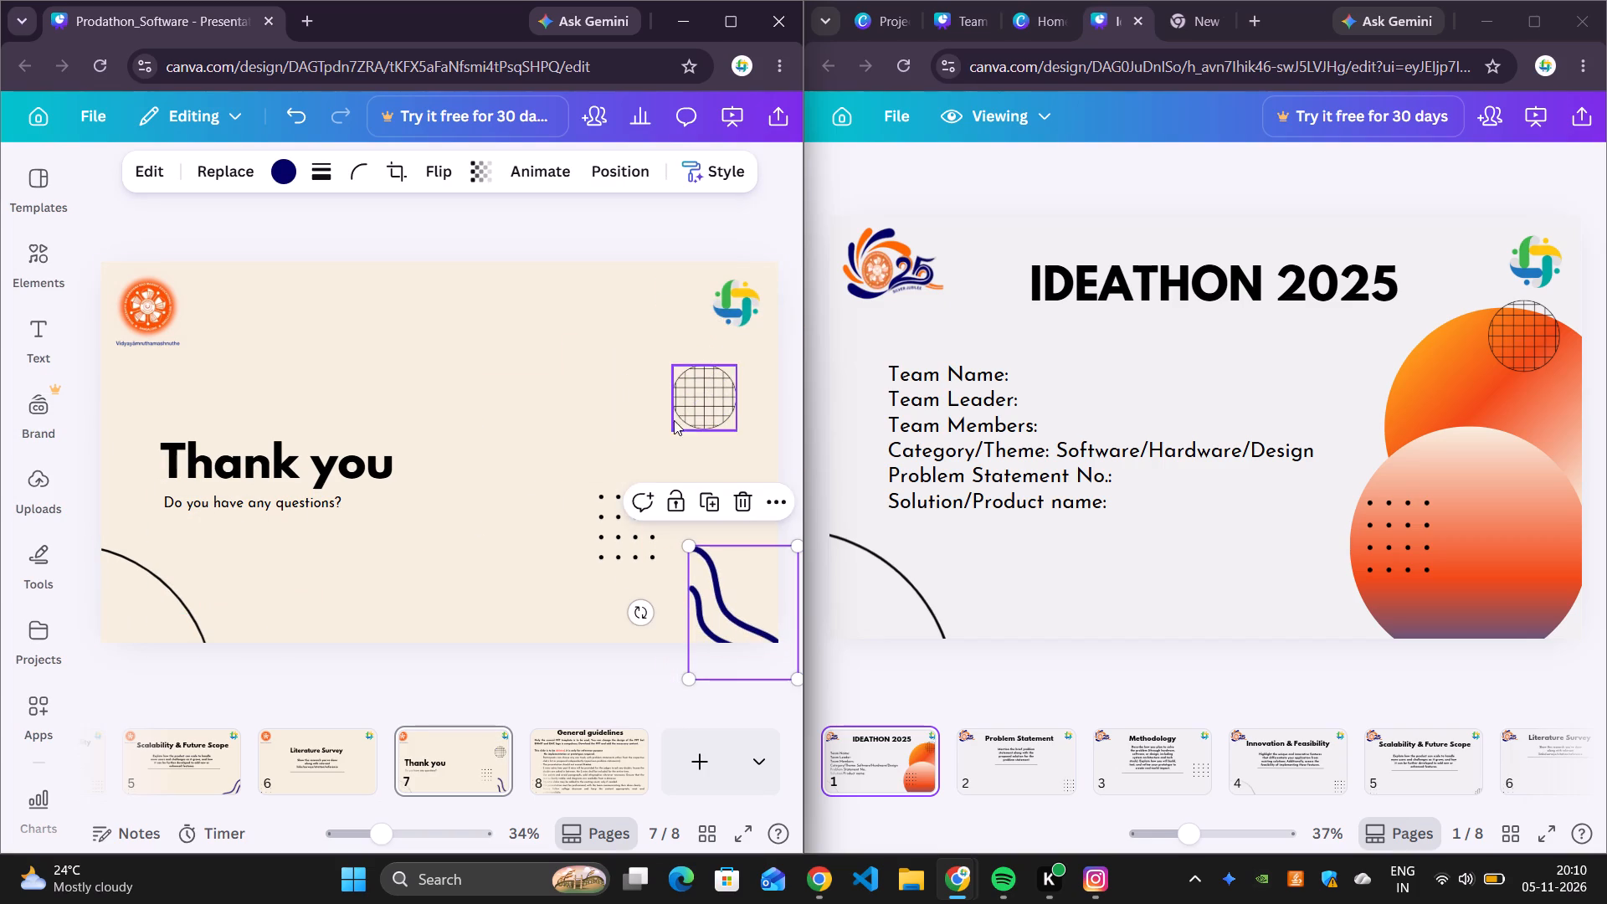
left_click(681, 398)
key("Delete")
Move the dot grid on the "Thank you" slide up to just below the logo in the slide's upper-right corner.
left_click_drag(630, 535, 716, 424)
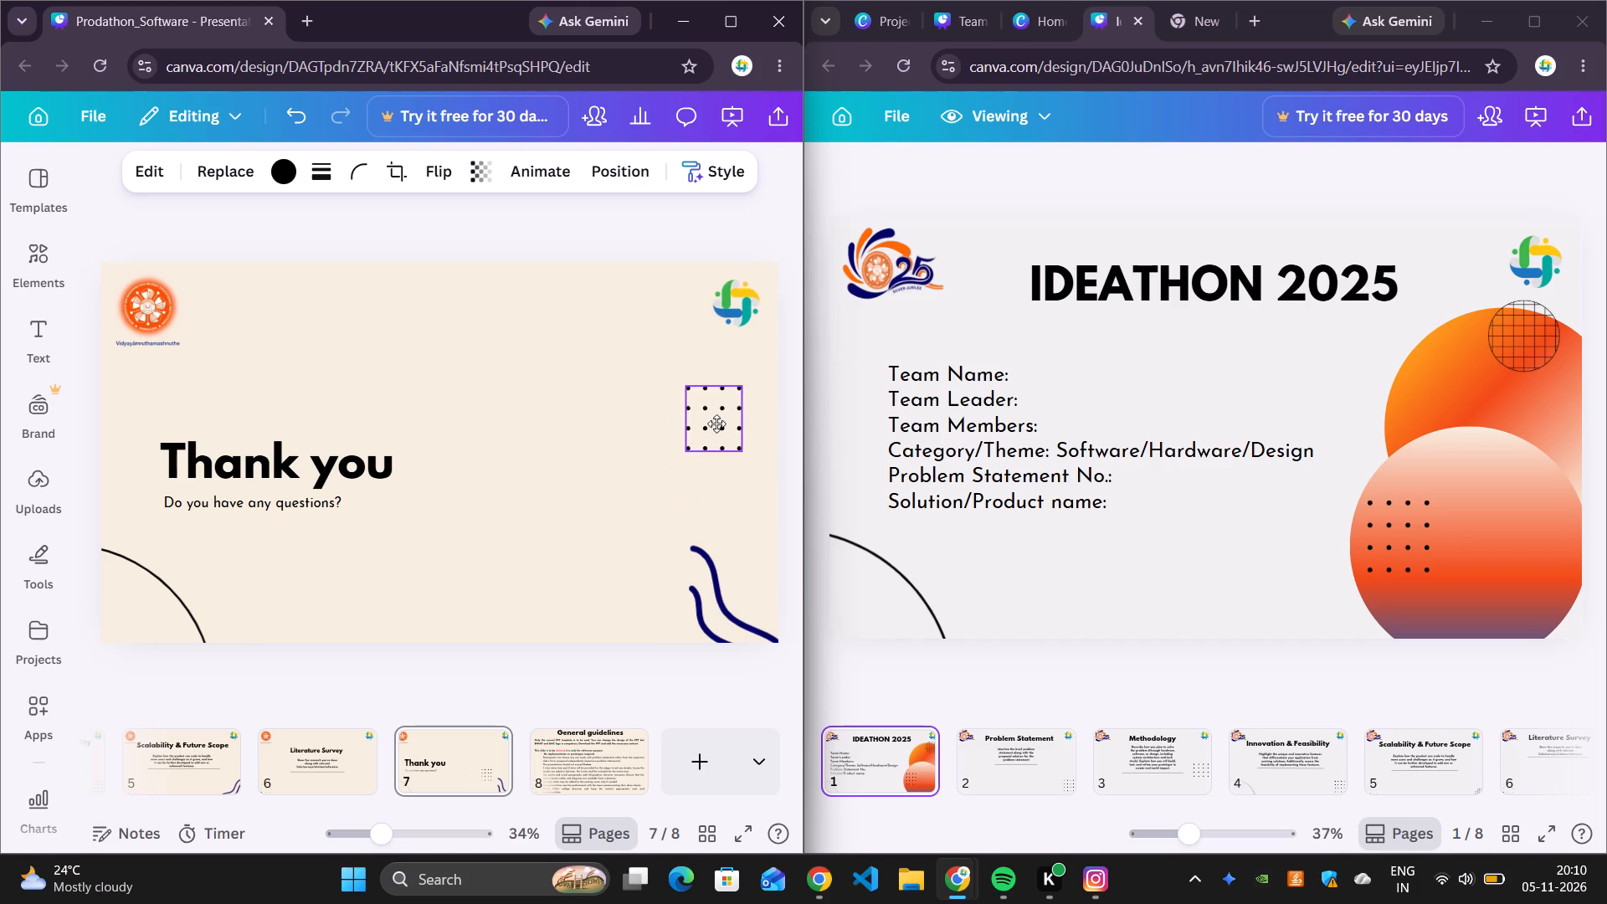
left_click_drag(716, 424, 705, 407)
Rotate the wavy line graphic on the "Thank you" slide a quarter turn counterclockwise and fit it into the slide's bottom-right corner.
left_click_drag(728, 609, 662, 558)
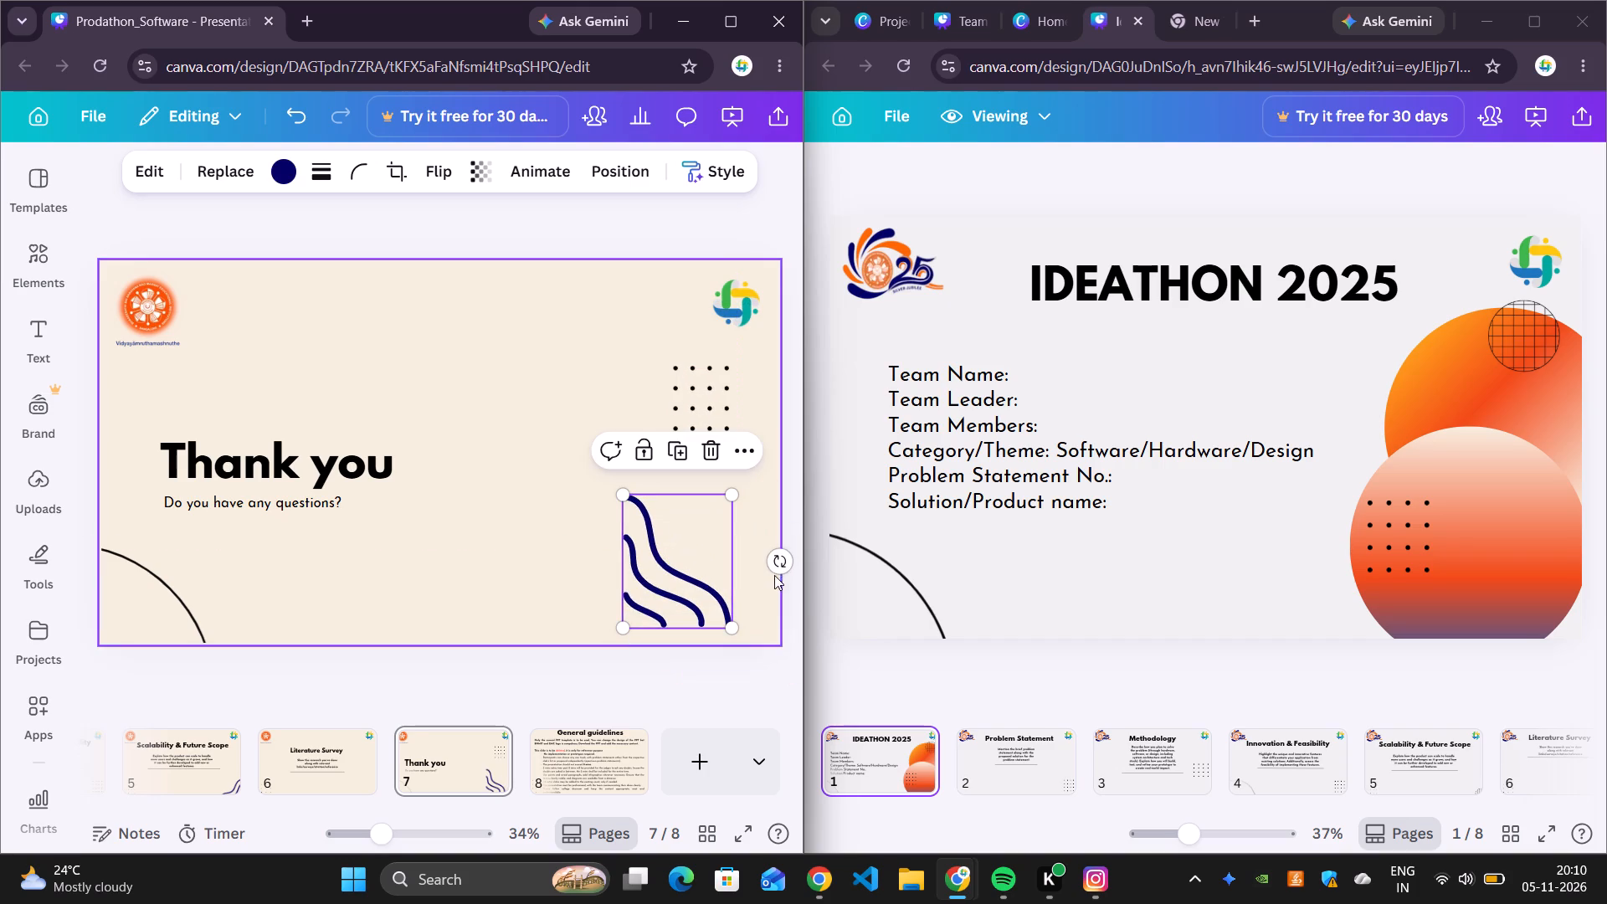
left_click_drag(776, 561, 788, 545)
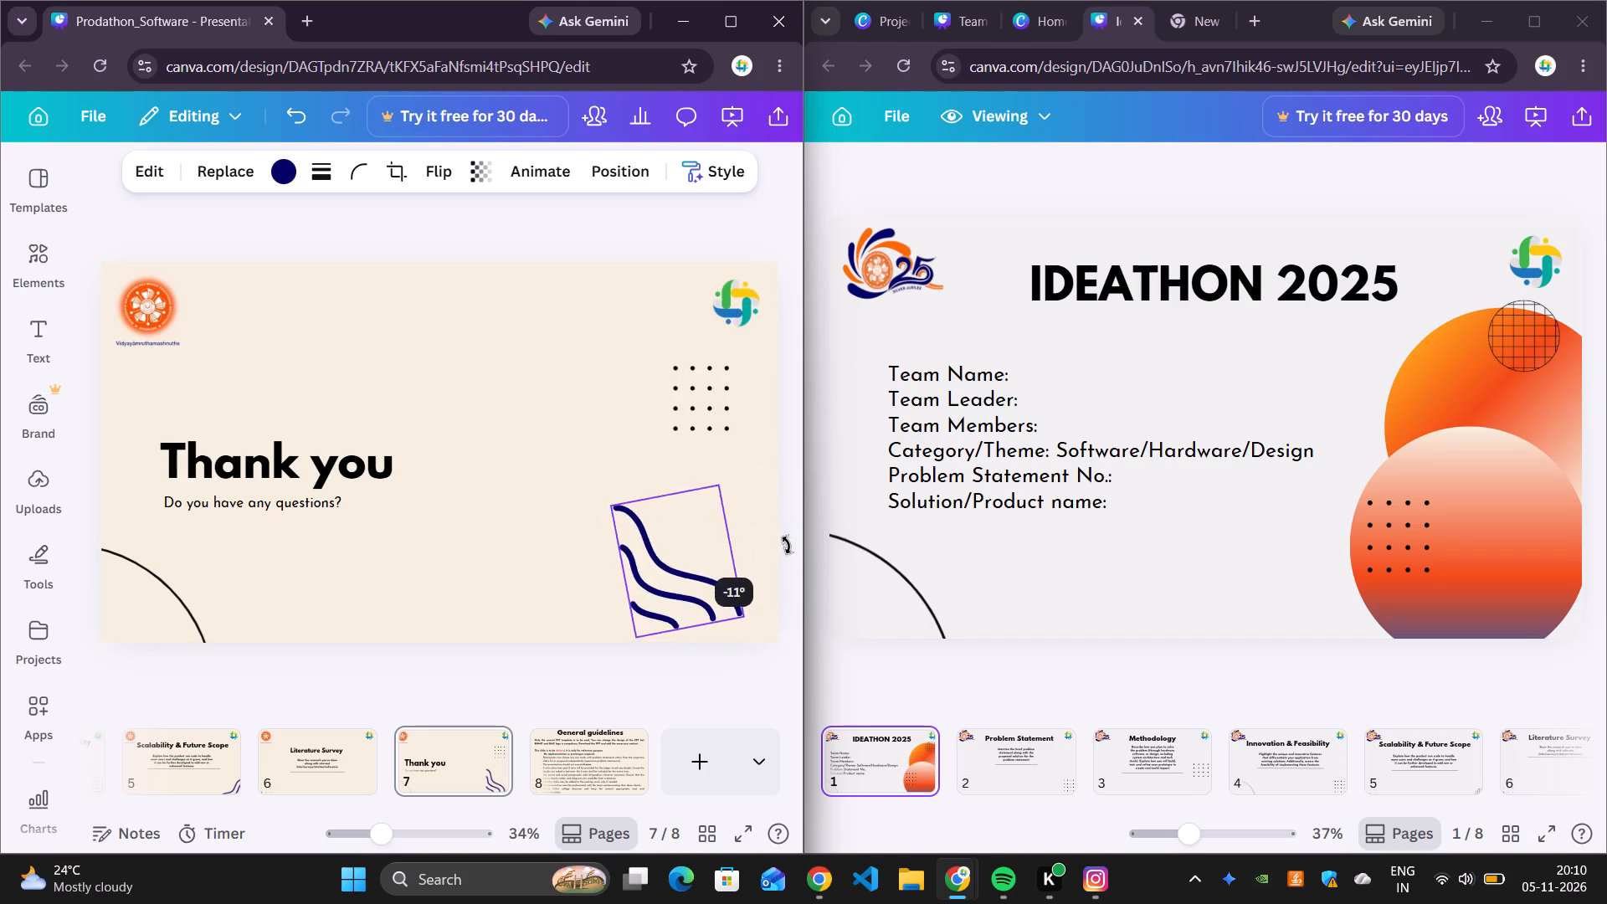
left_click_drag(788, 545, 627, 514)
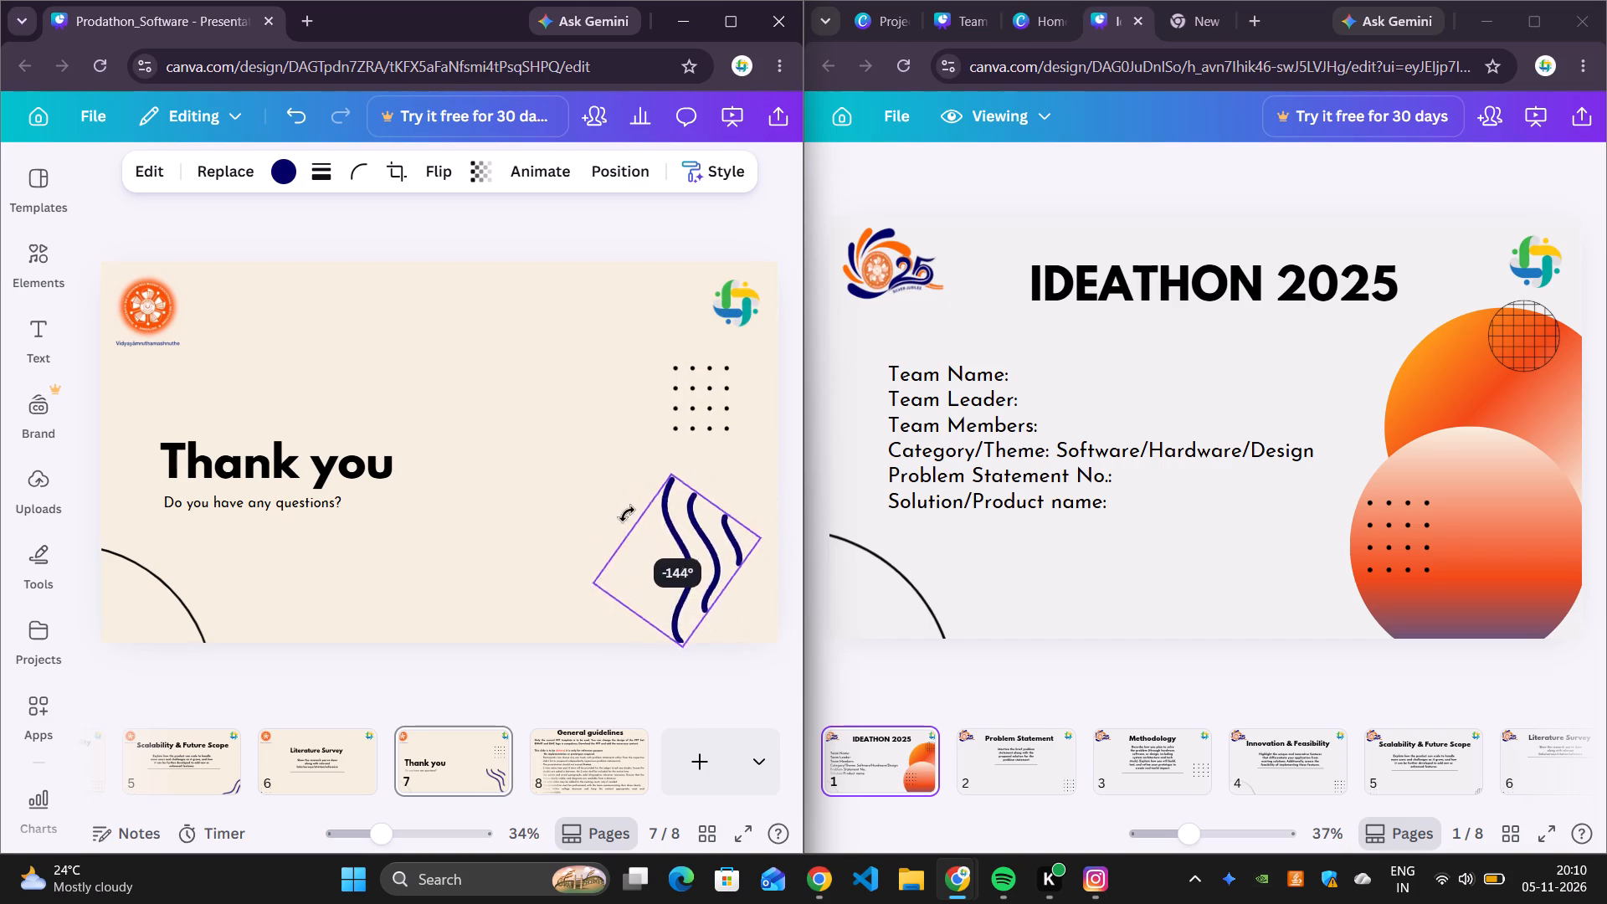
left_click_drag(627, 514, 686, 502)
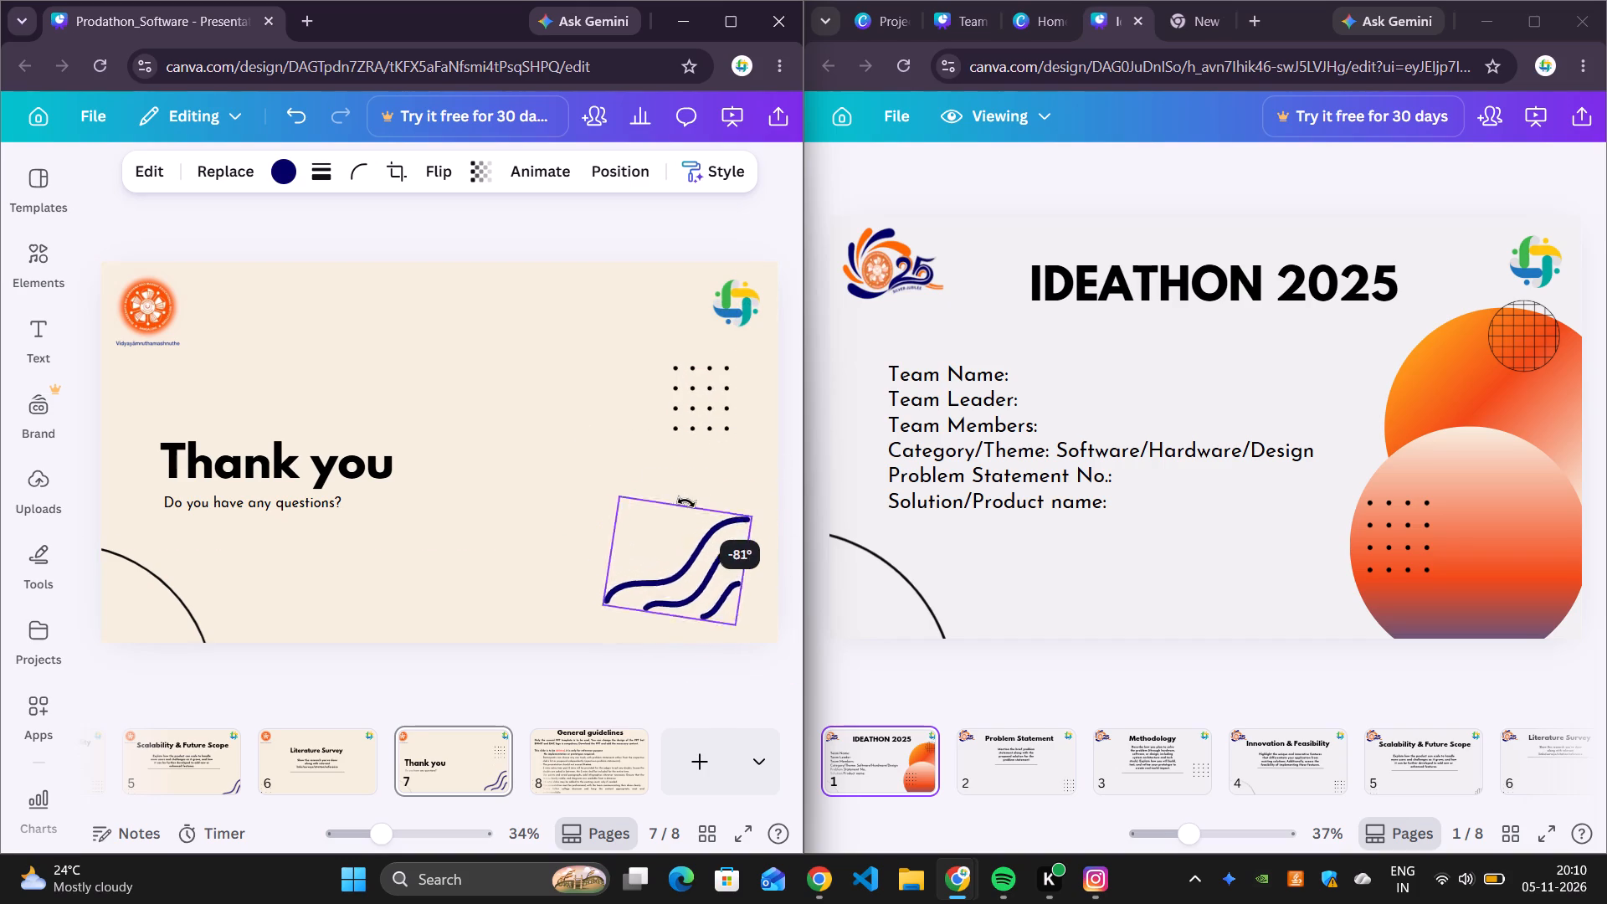
left_click_drag(686, 502, 678, 501)
left_click_drag(687, 581, 731, 609)
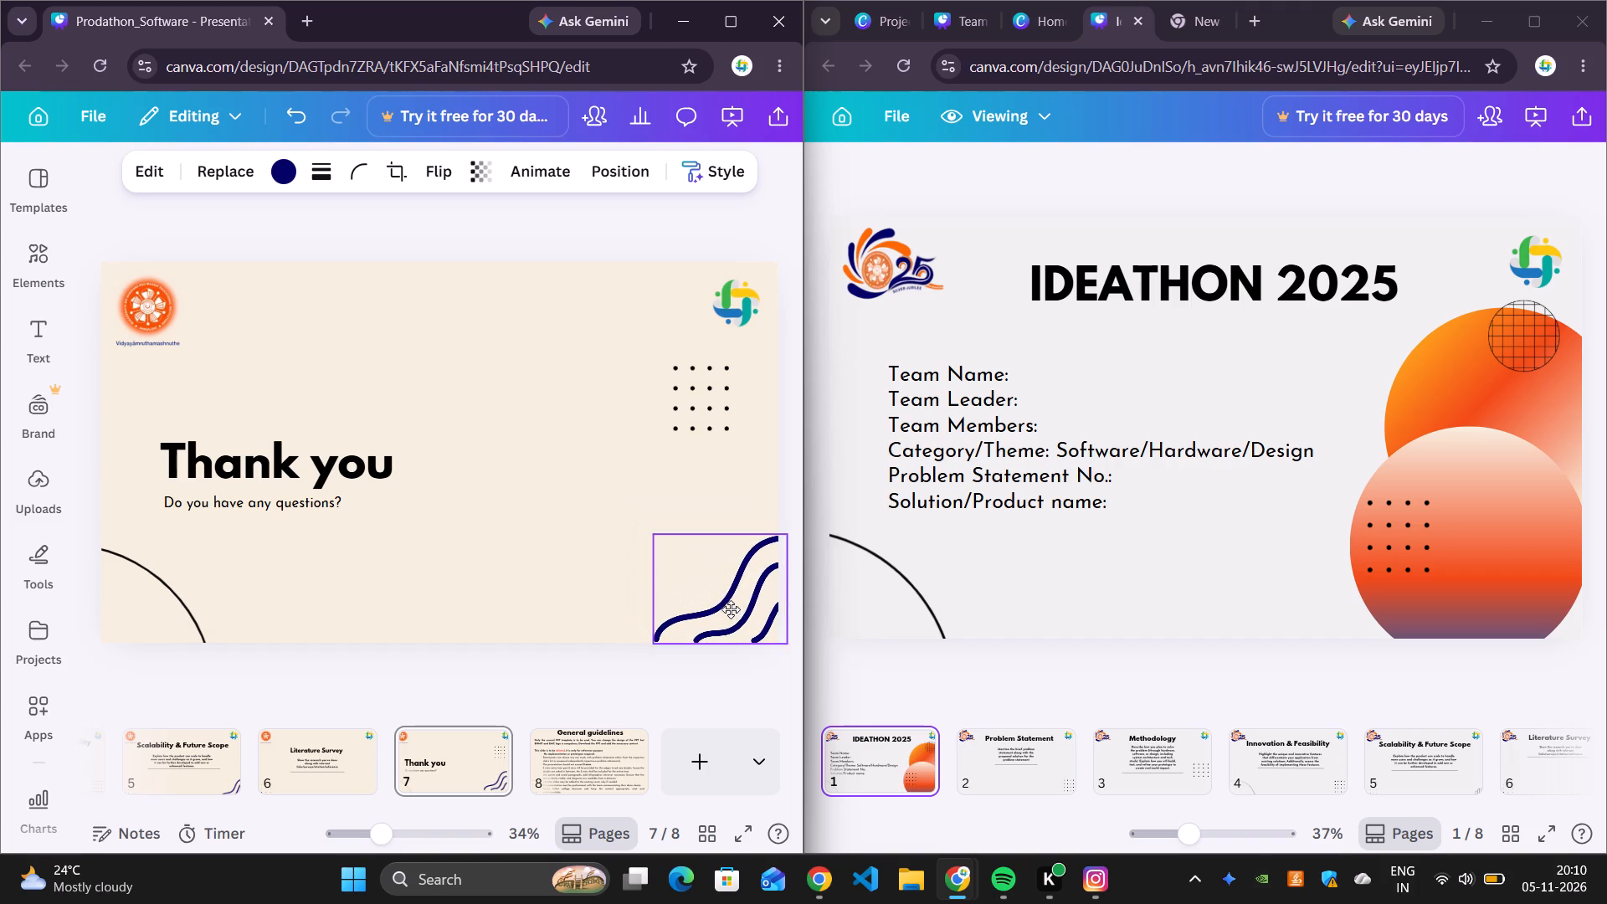
left_click_drag(731, 609, 726, 613)
left_click(739, 706)
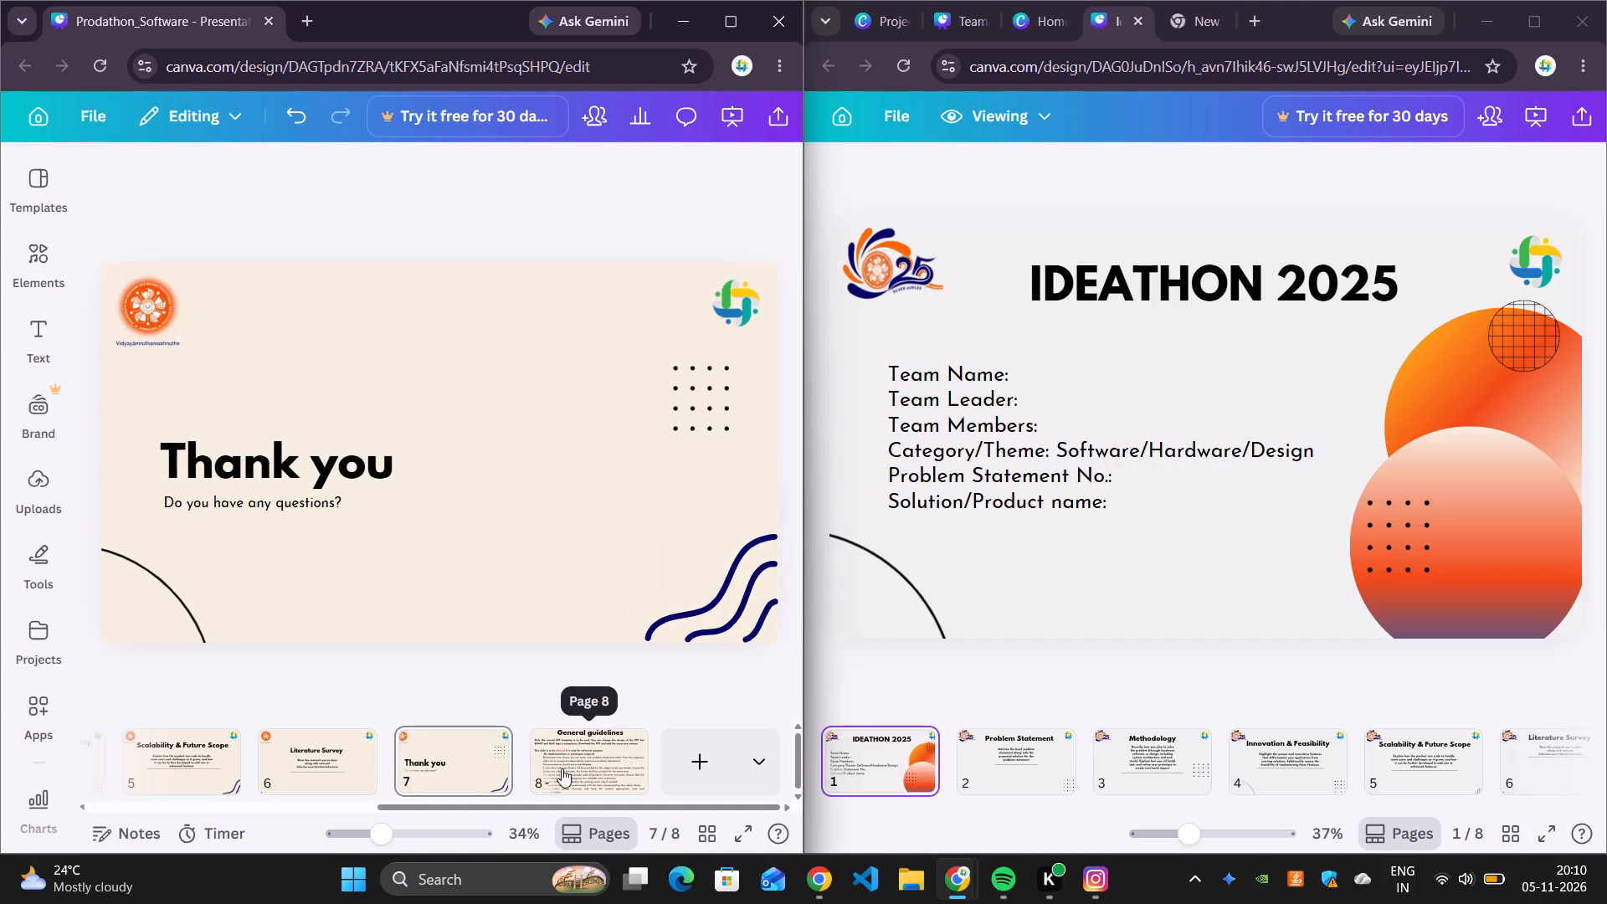
scroll(523, 778, "right", 18)
left_click(160, 752)
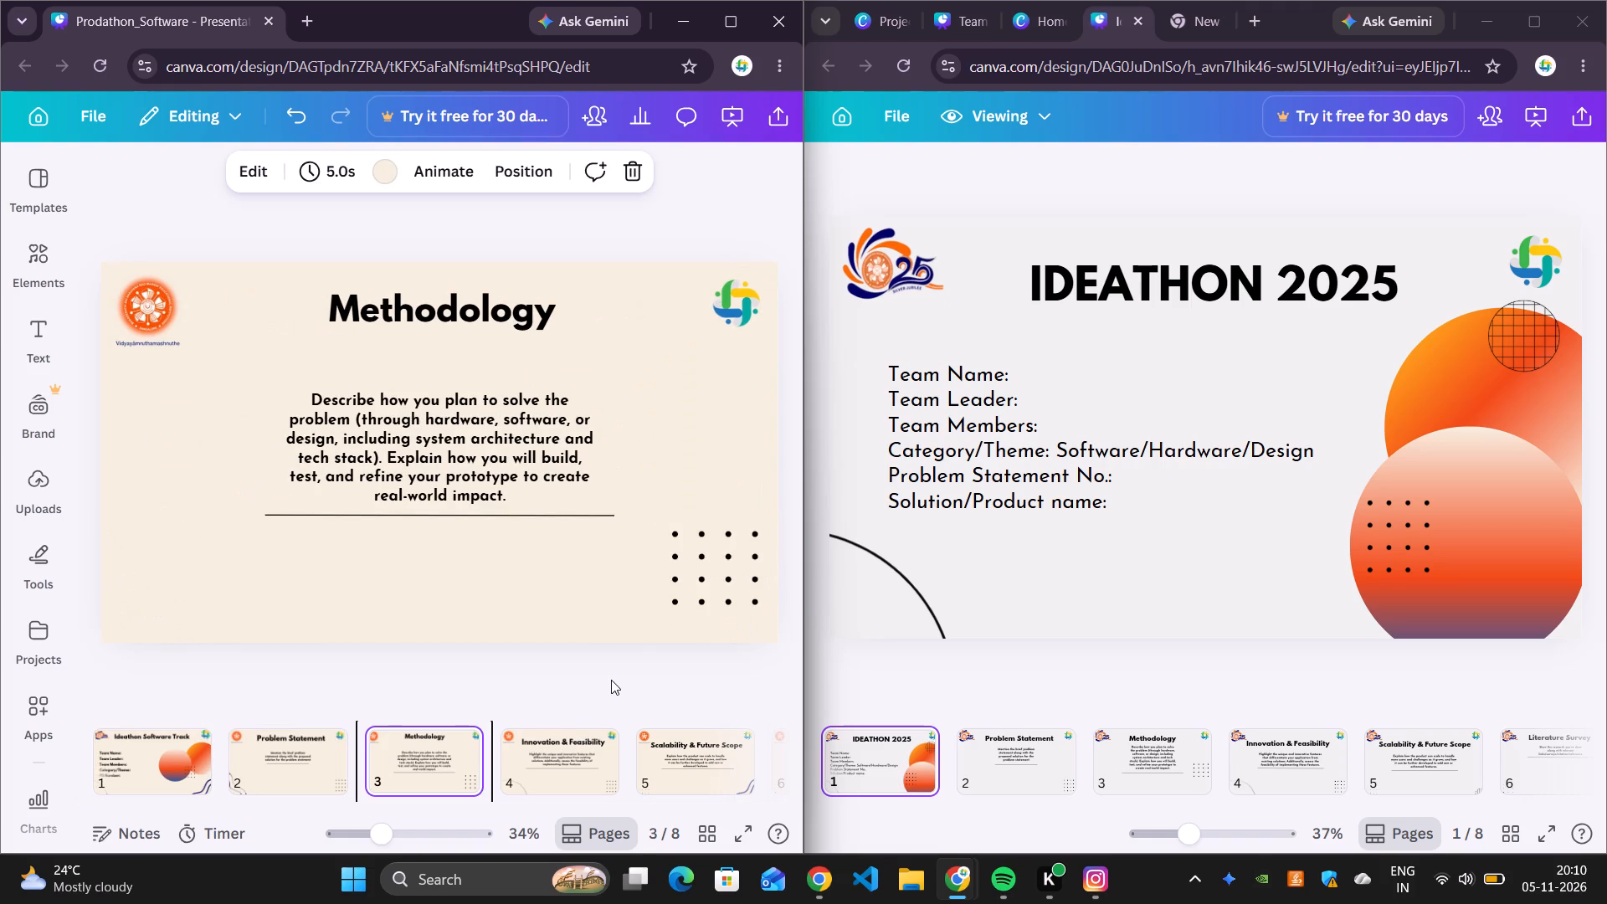
key("Left")
key("Right")
key("Right")
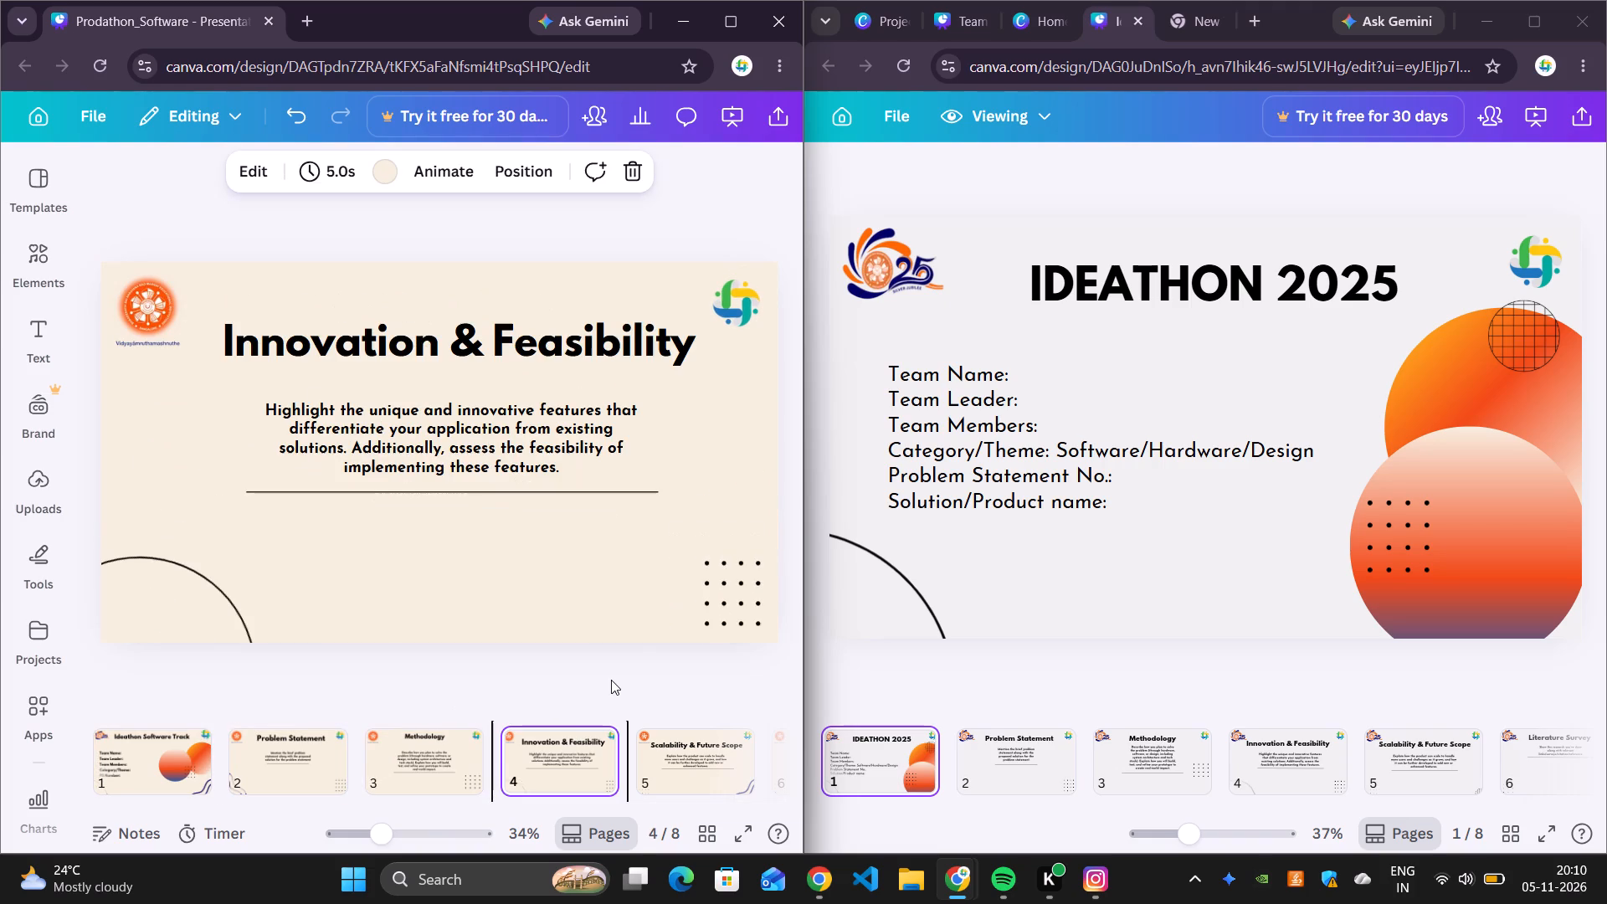
key("Right")
key("Right")
key("Right")
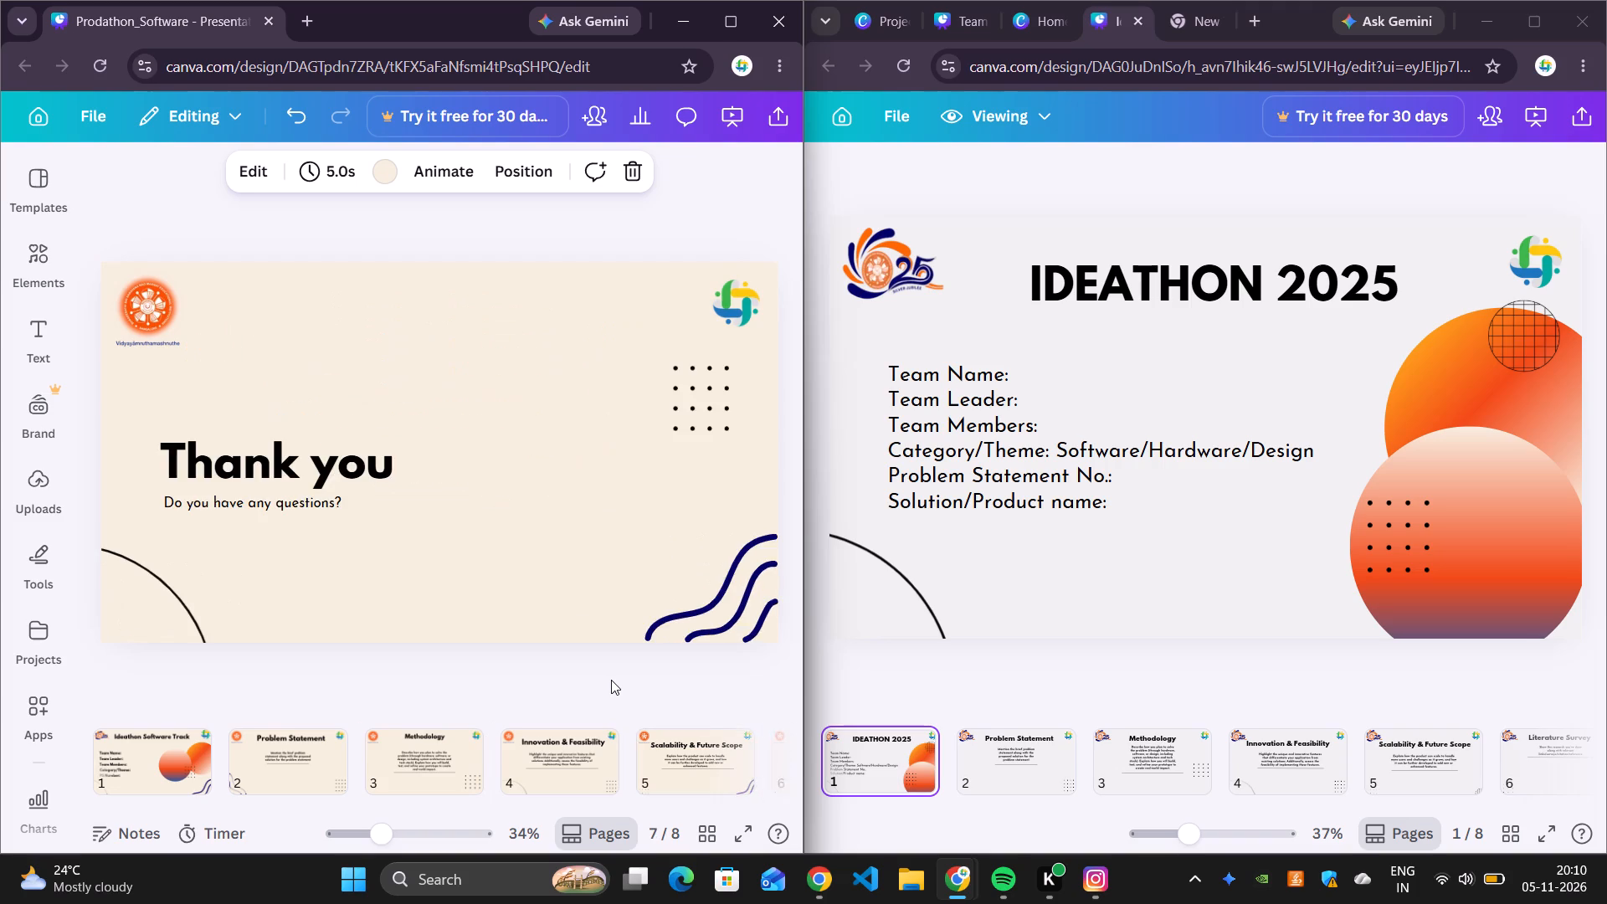
key("Right")
key("Left")
key("Left")
key("Left")
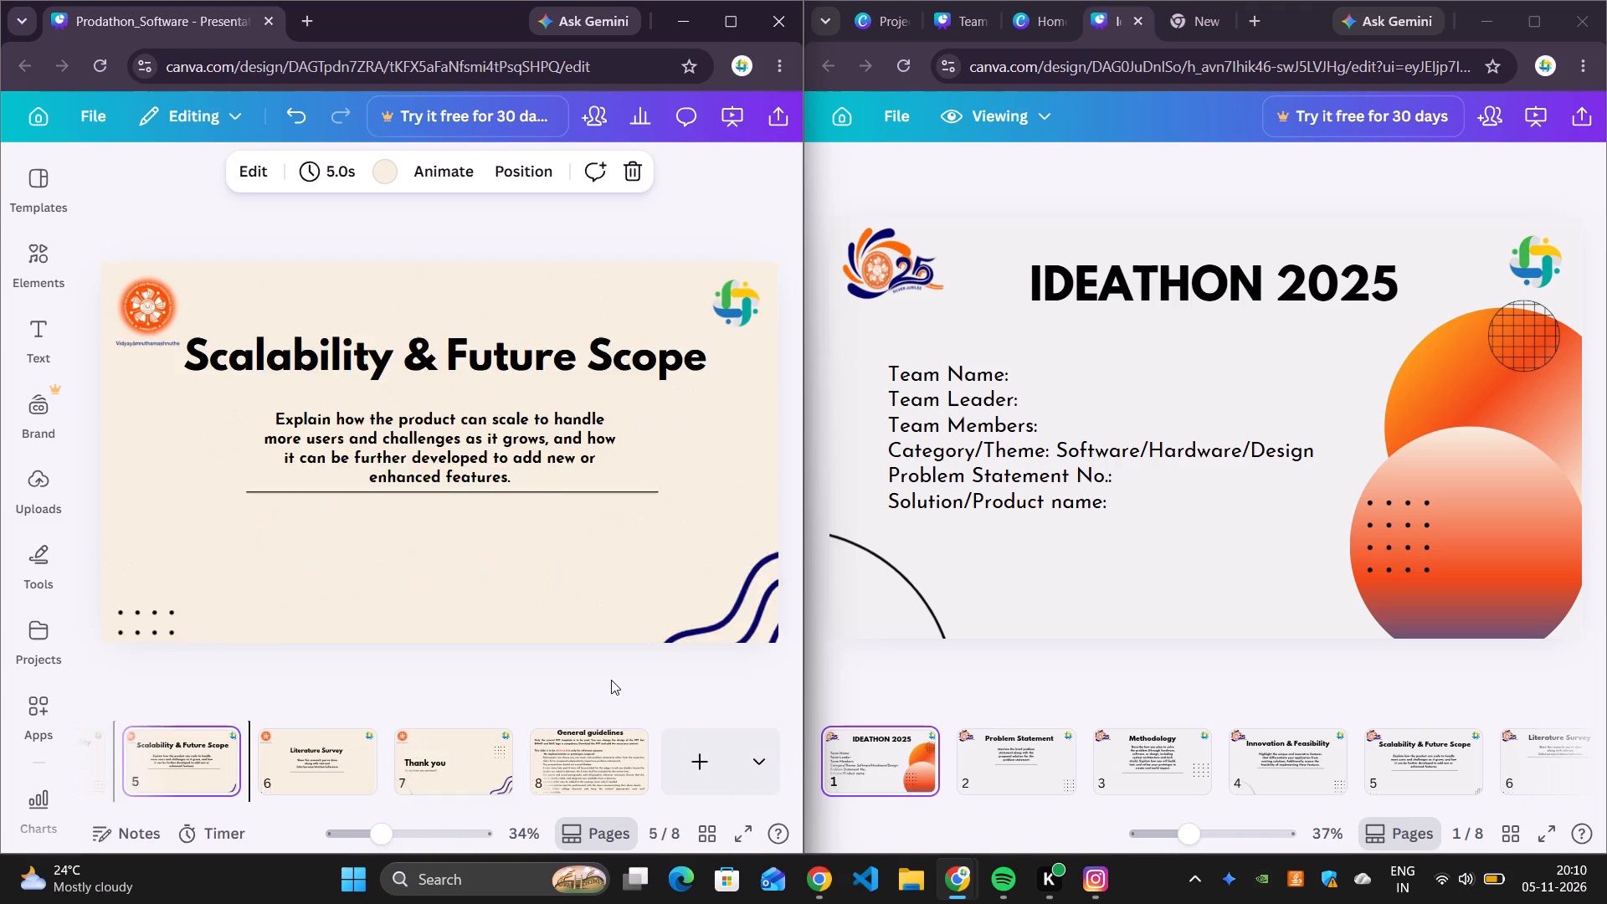
key("Left")
key("Left")
key("Left")
key("Left")
key("Left")
key("Right")
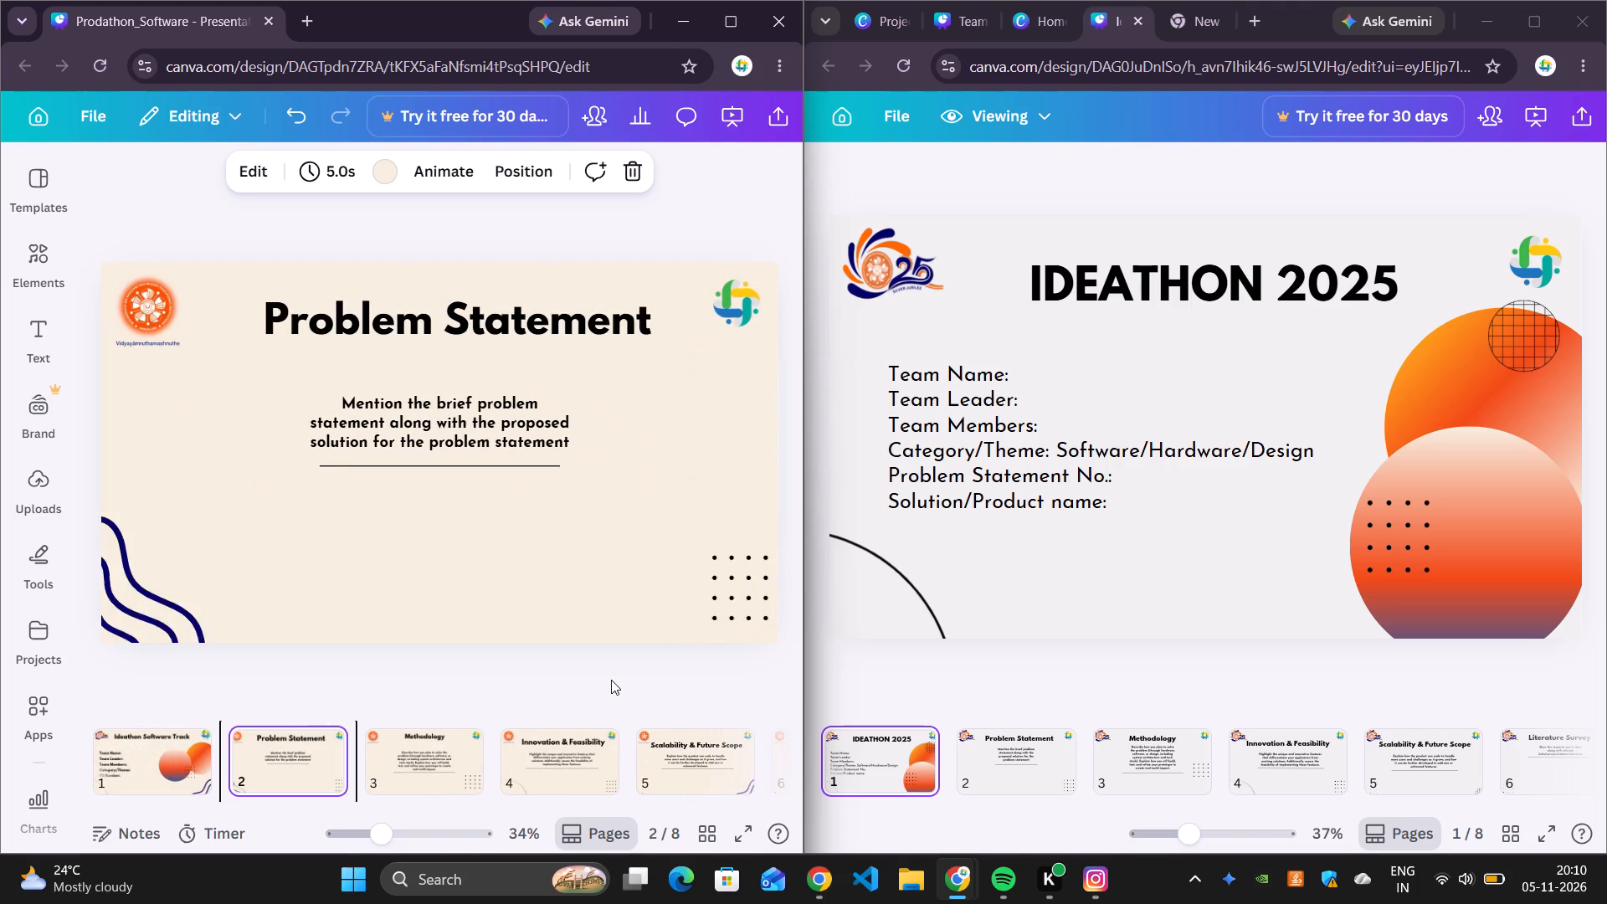
key("Right")
key("Right")
key("Right")
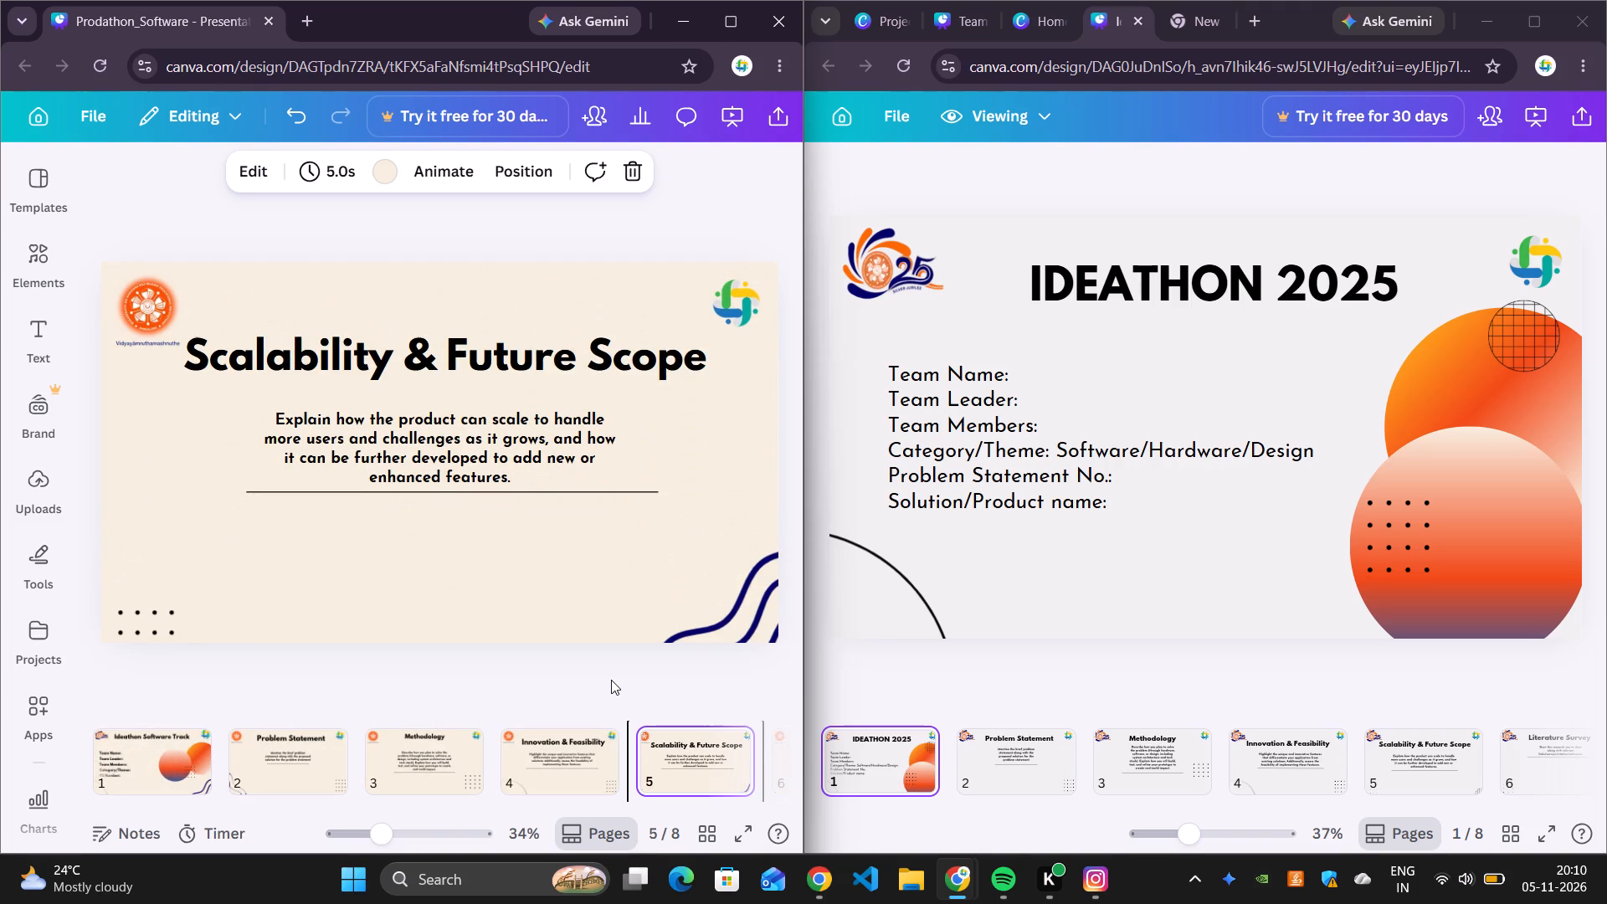
key("Right")
key("Right")
key("Right")
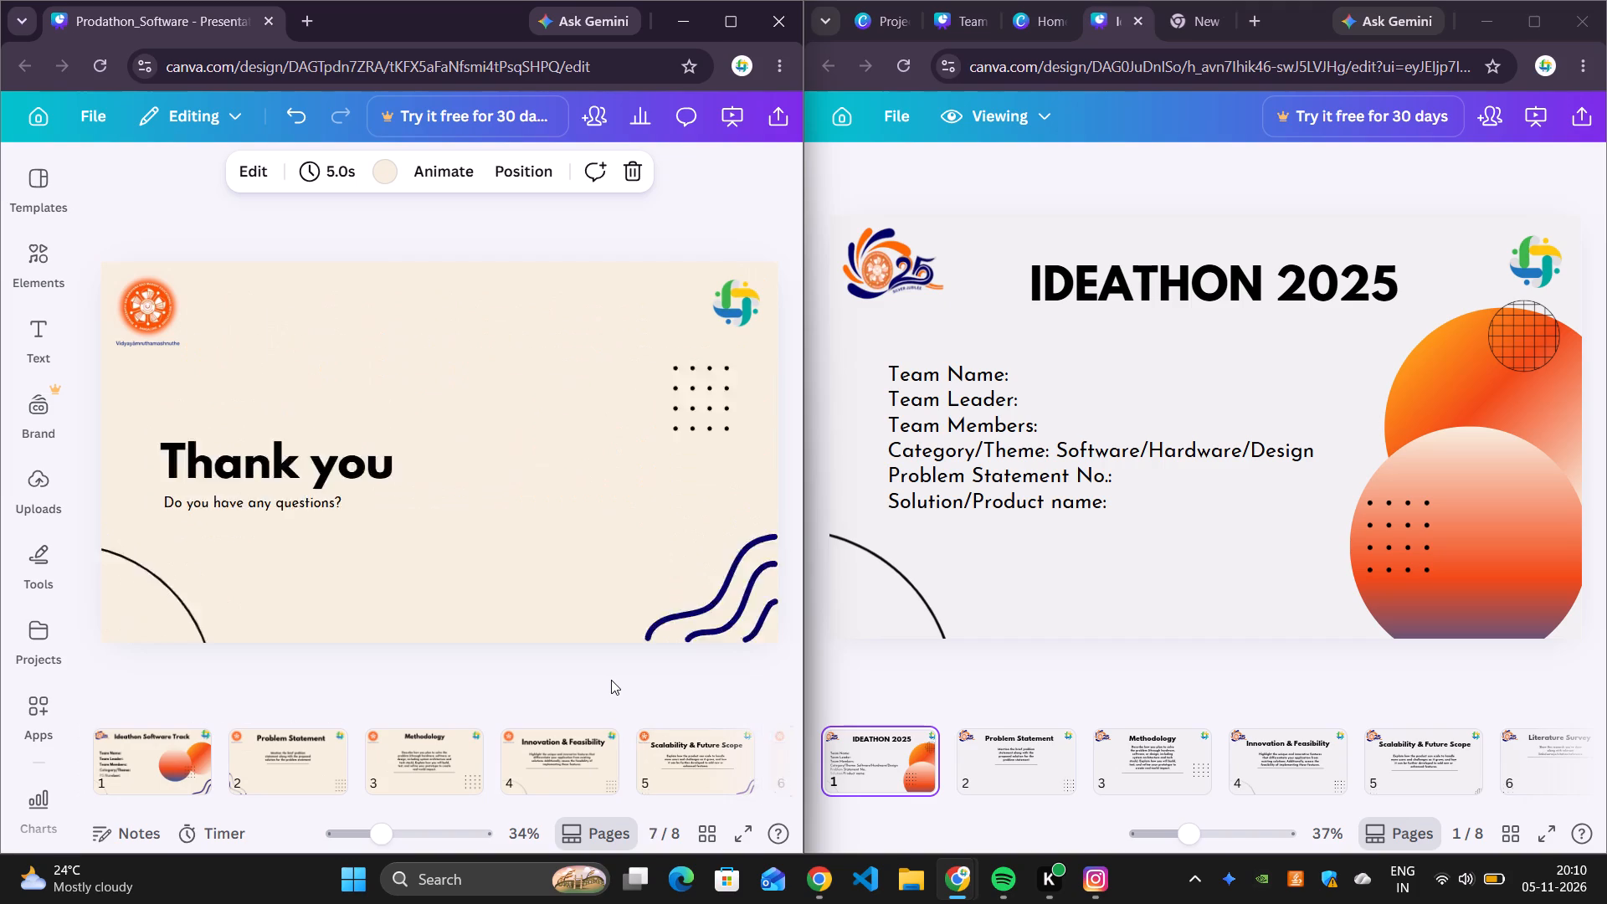
key("Right")
key("Left")
key("Right")
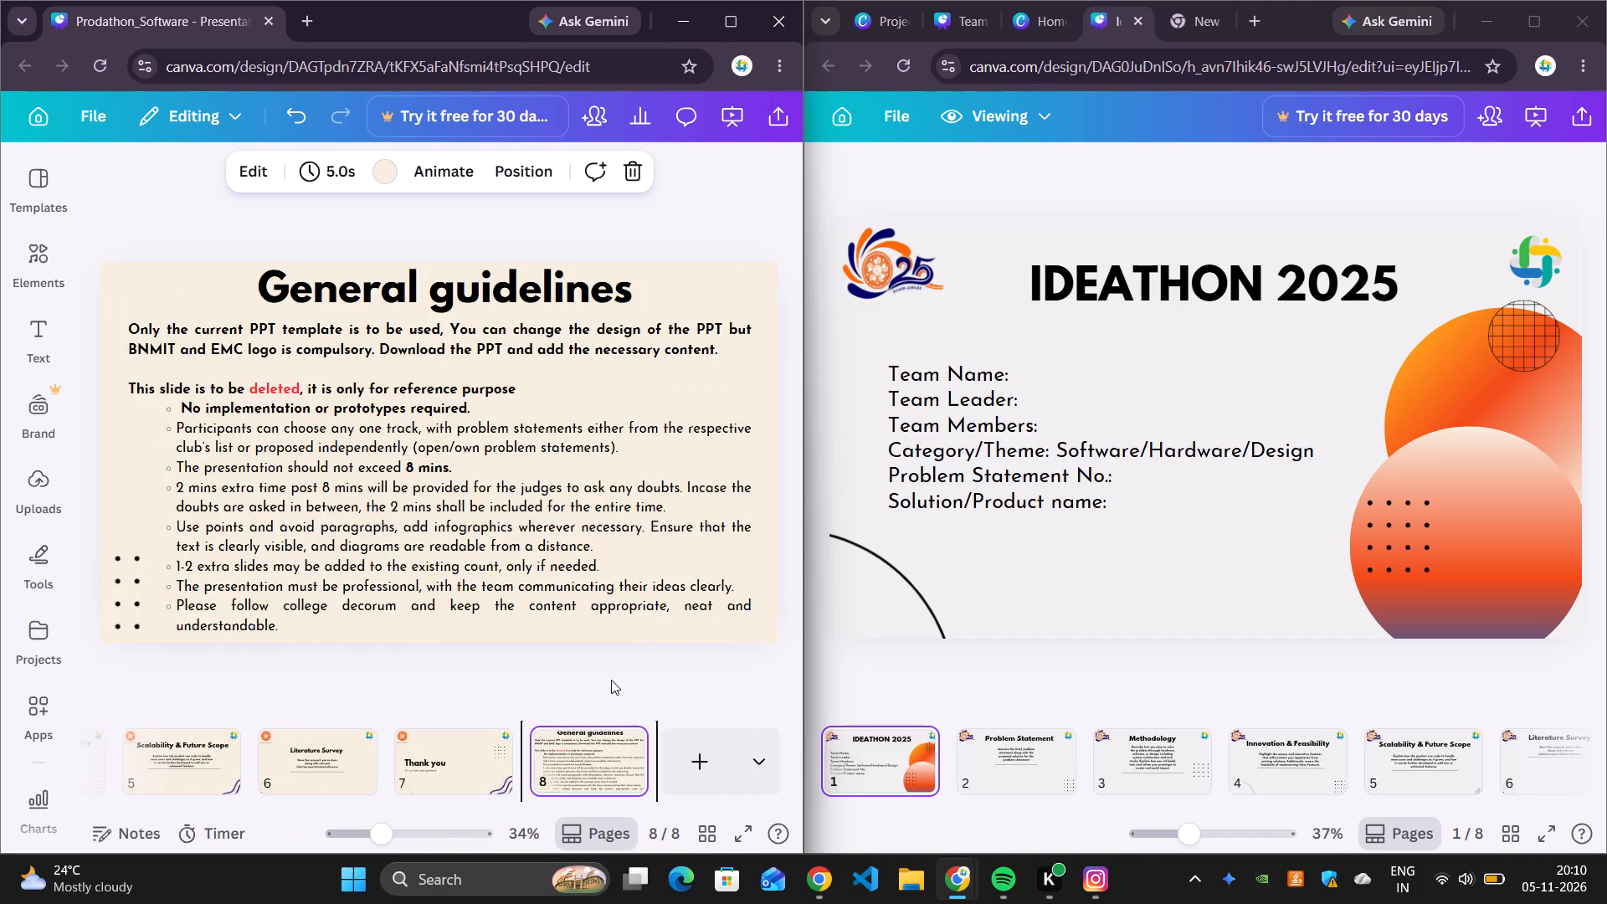
key("Right")
key("Left")
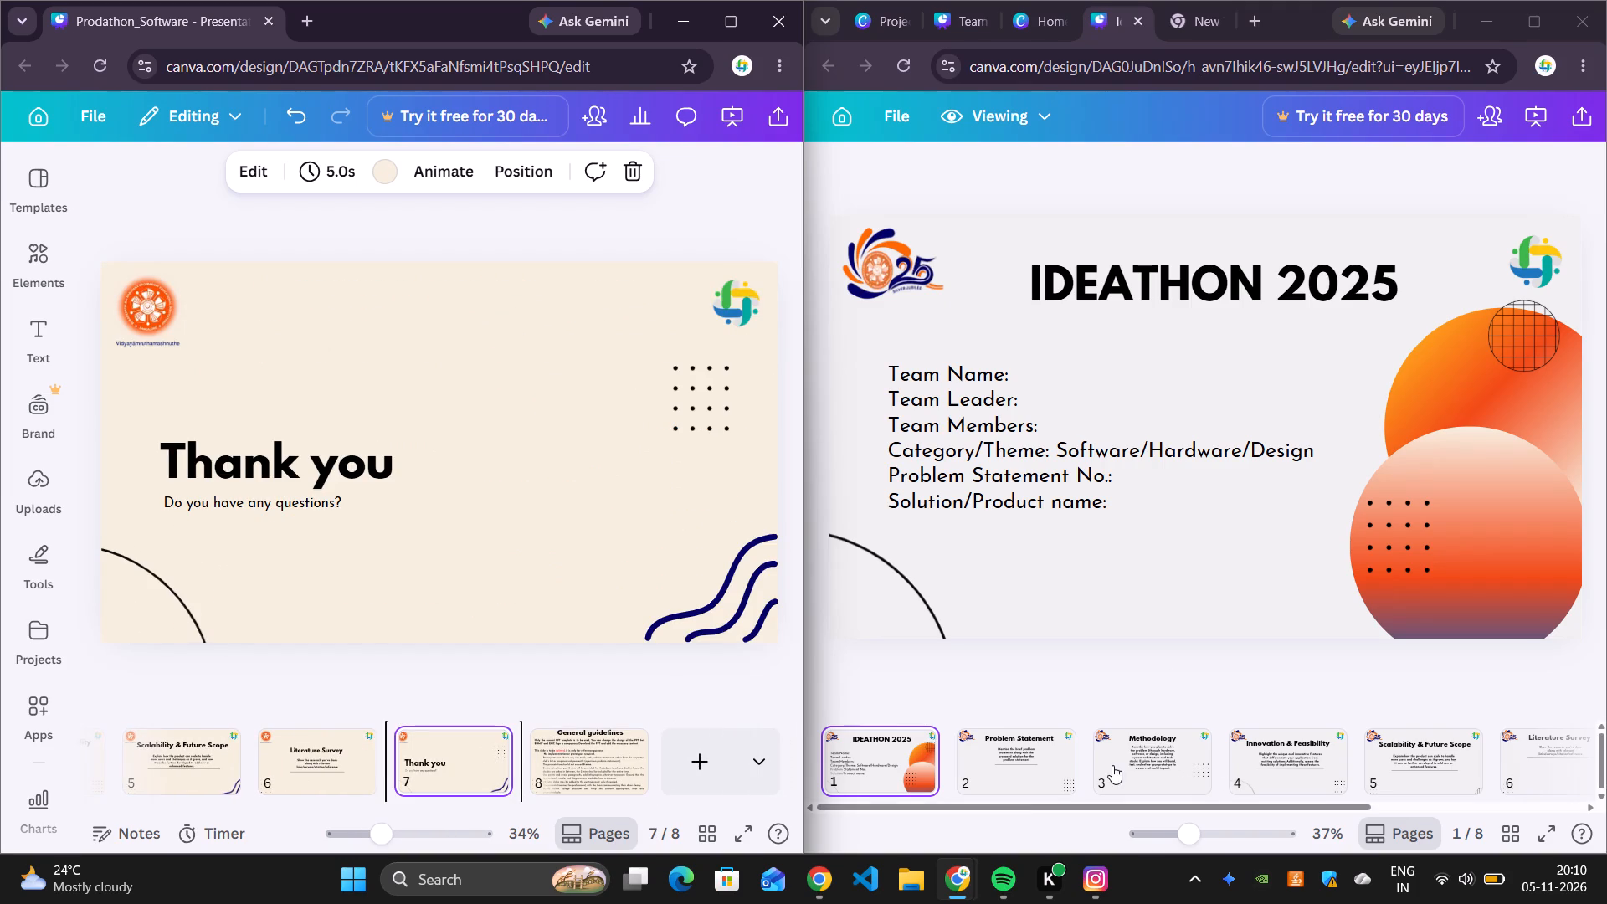
scroll(1112, 765, "left", 12)
Replace "Software Track" in the first slide's title with "2026" so that it reads "Ideathon 2026".
scroll(449, 735, "right", 16)
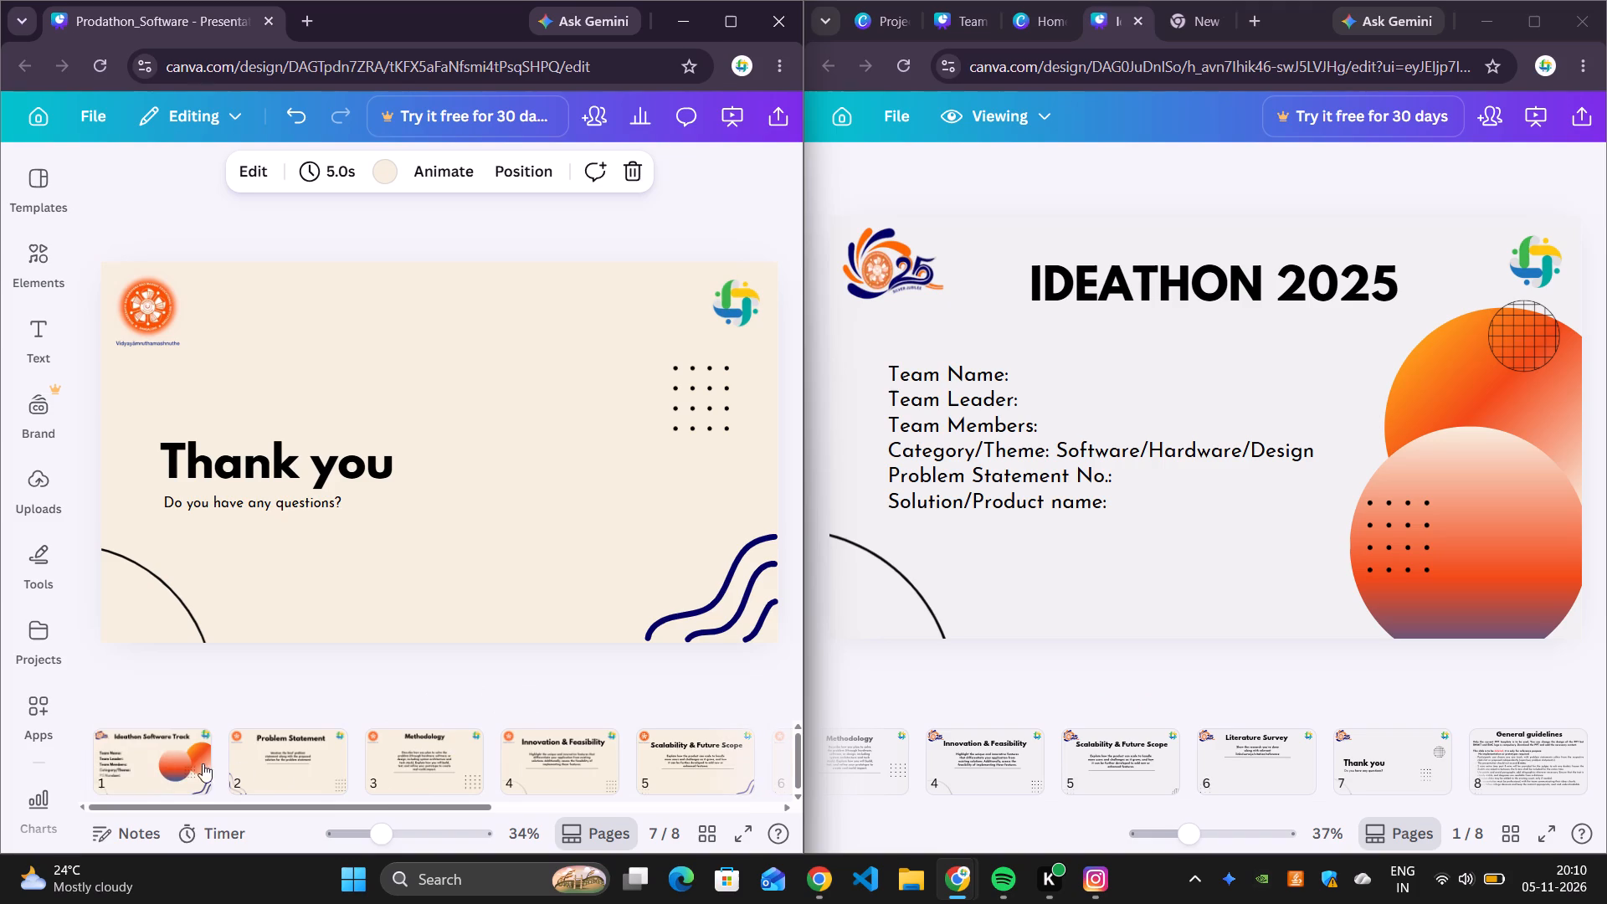
left_click(182, 763)
scroll(1070, 778, "right", 10)
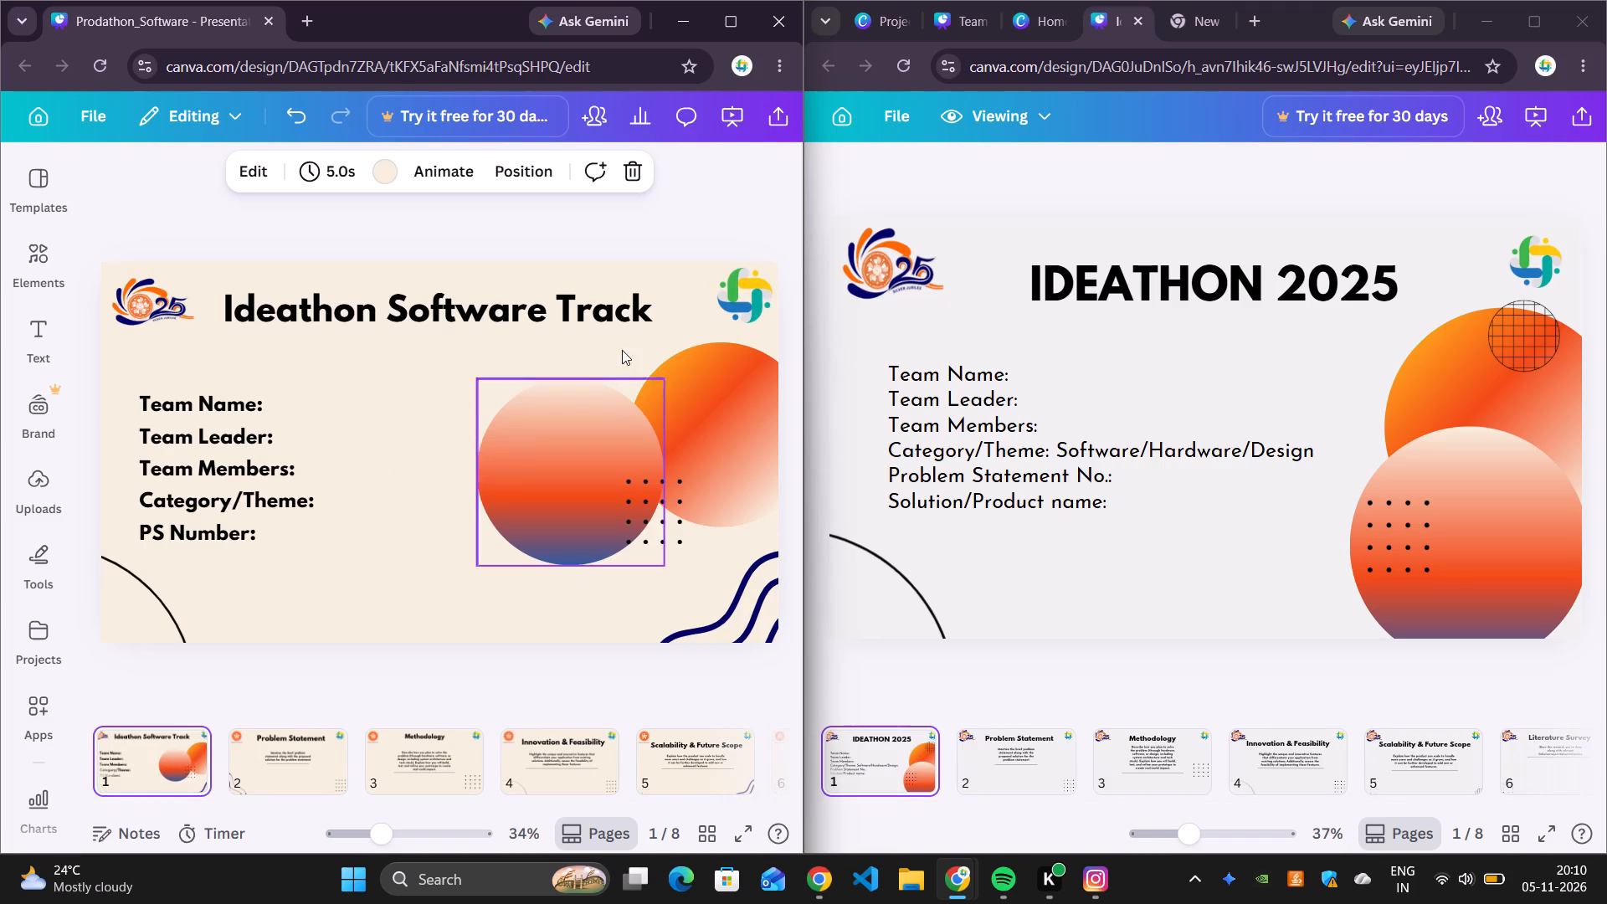
left_click(587, 313)
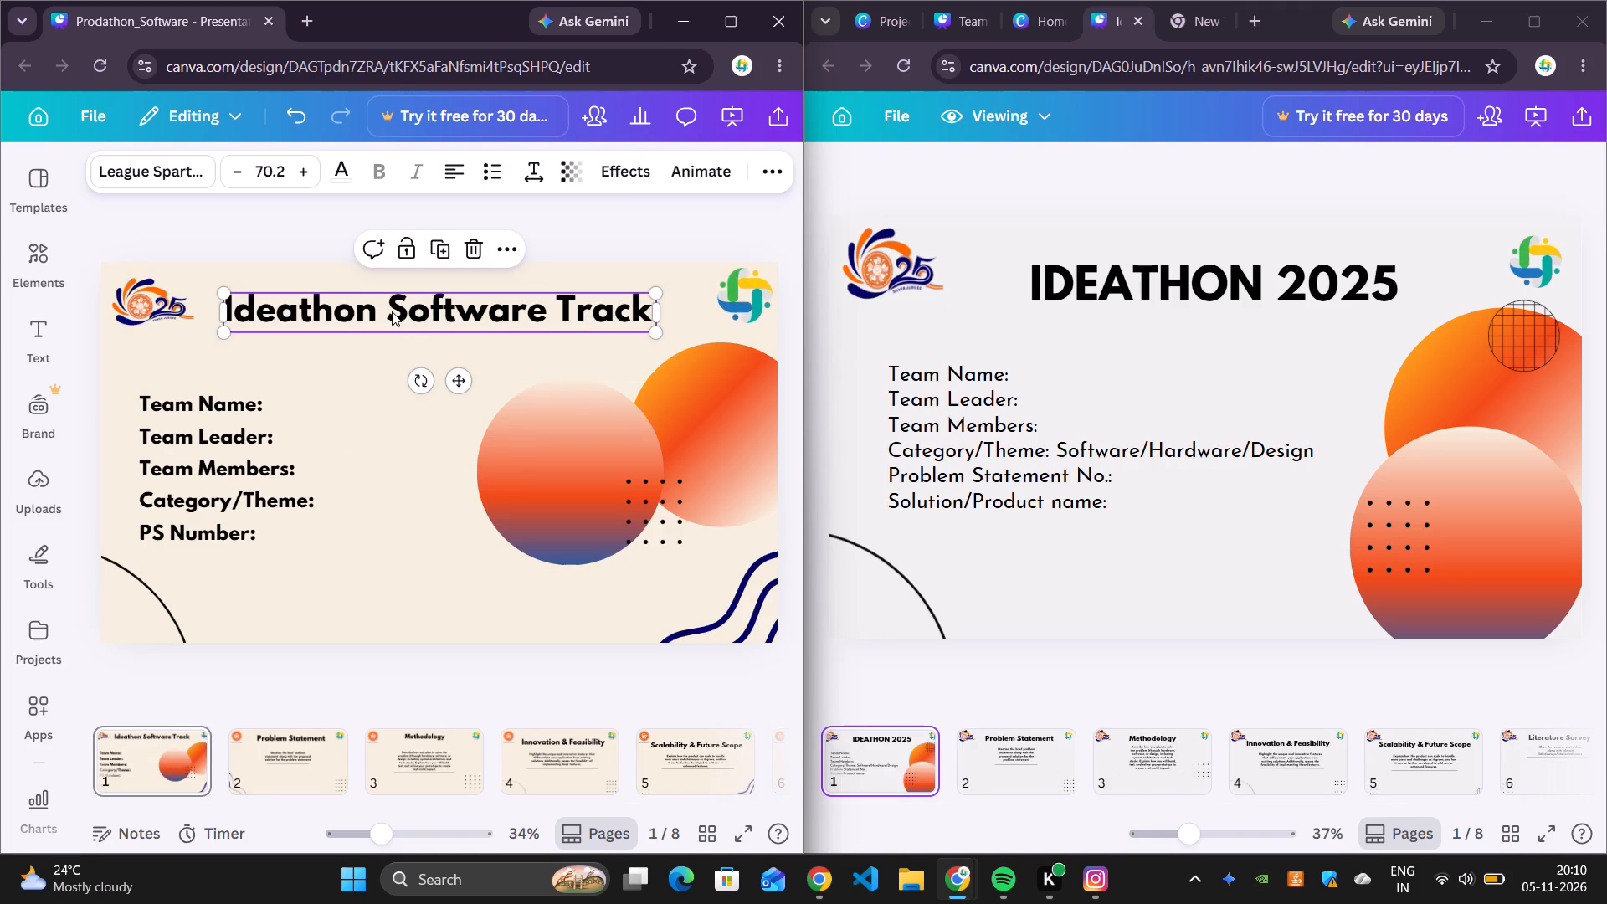
left_click(392, 311)
left_click_drag(388, 313, 675, 323)
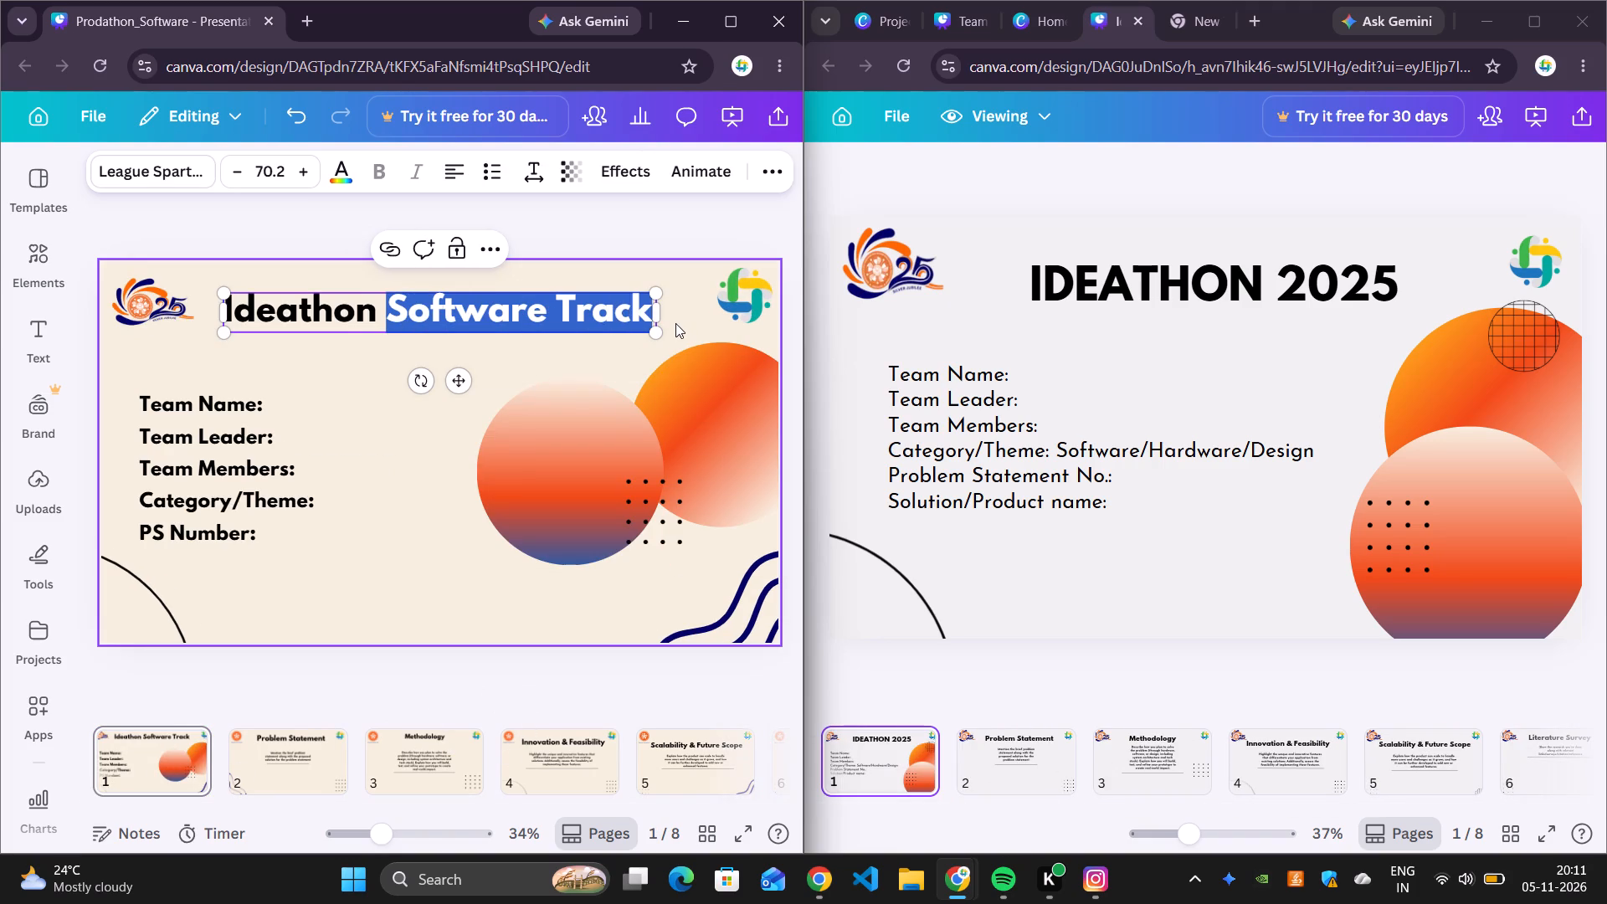
key("shift+at")
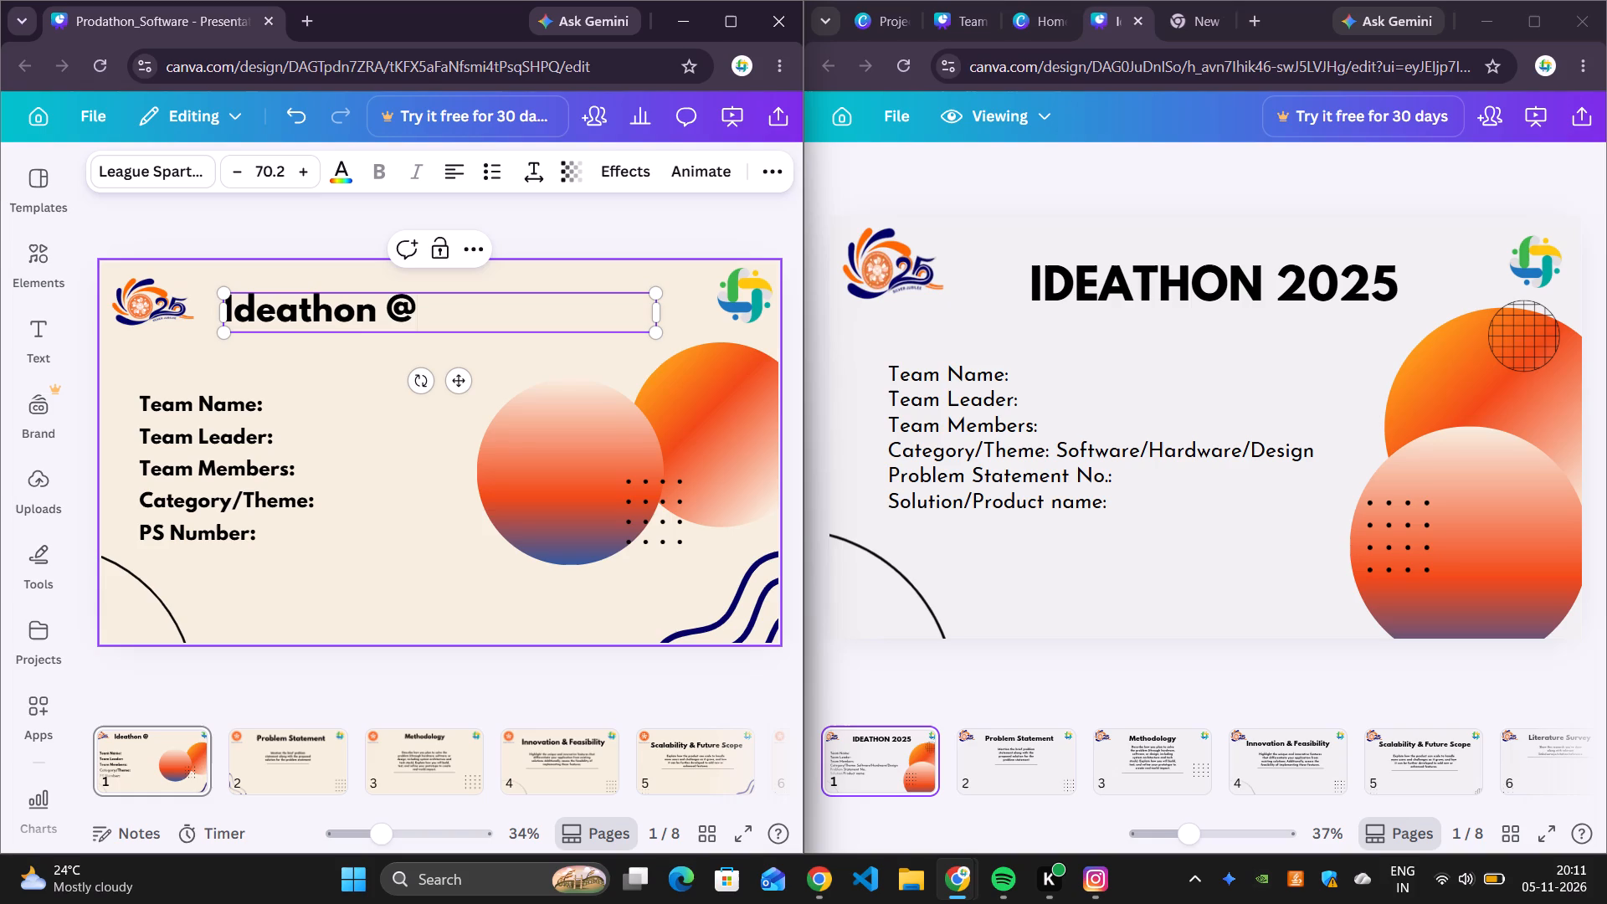
key("BackSpace")
type("2026")
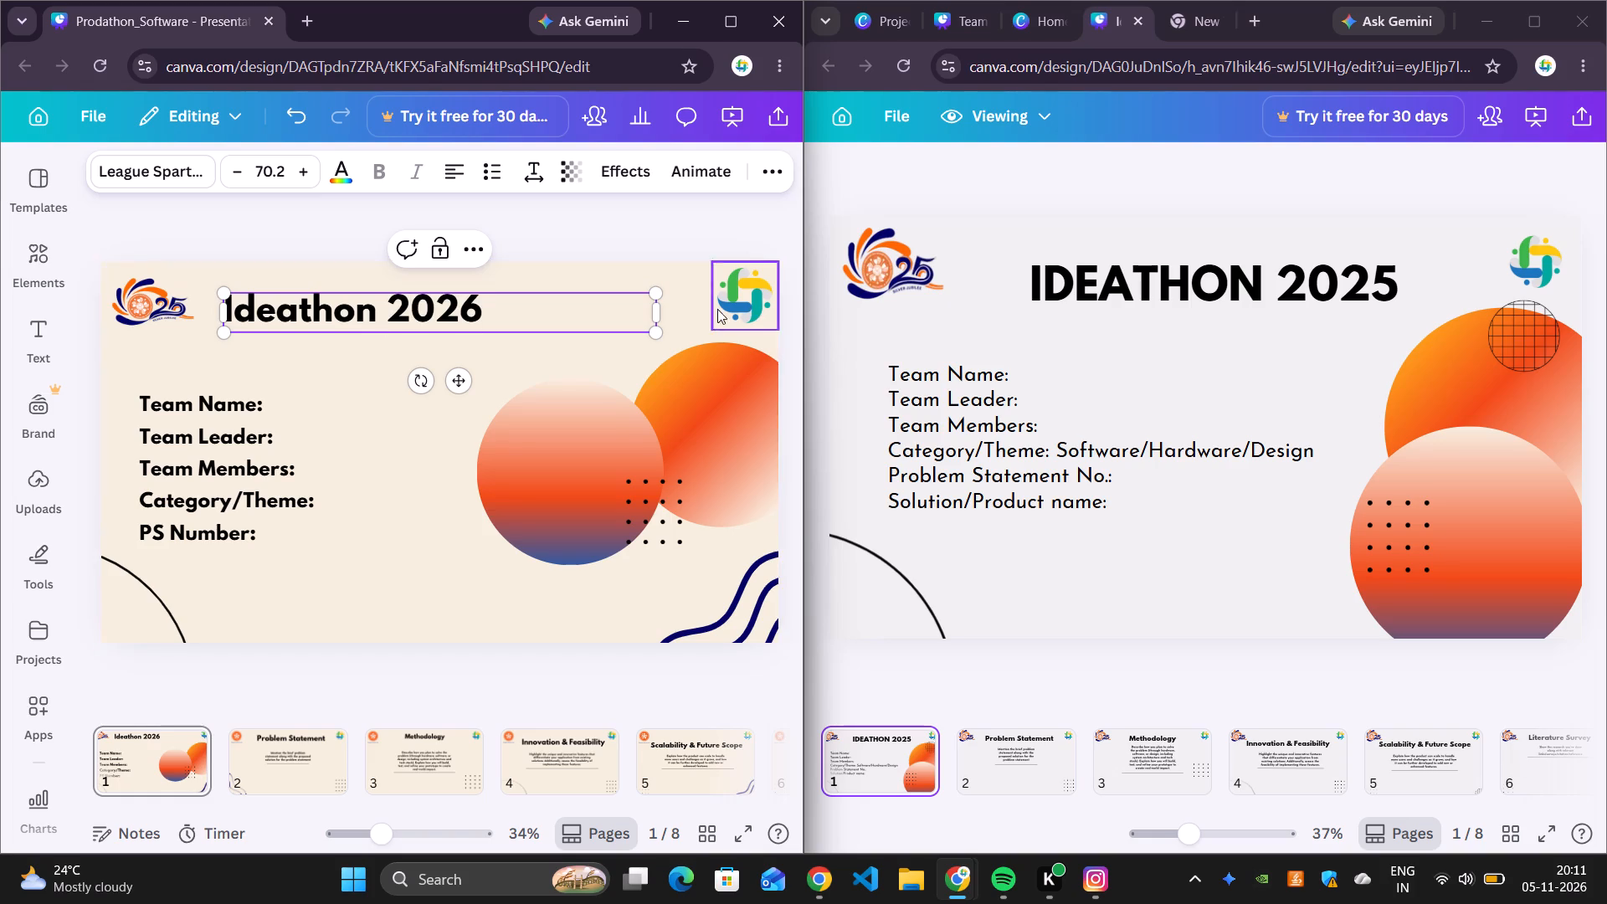
Enlarge the first slide's title "Ideathon 2026" to font size 89.2 and fit its text box so the title stays on one line.
left_click(655, 318)
left_click_drag(663, 318, 490, 316)
left_click(247, 208)
left_click(322, 290)
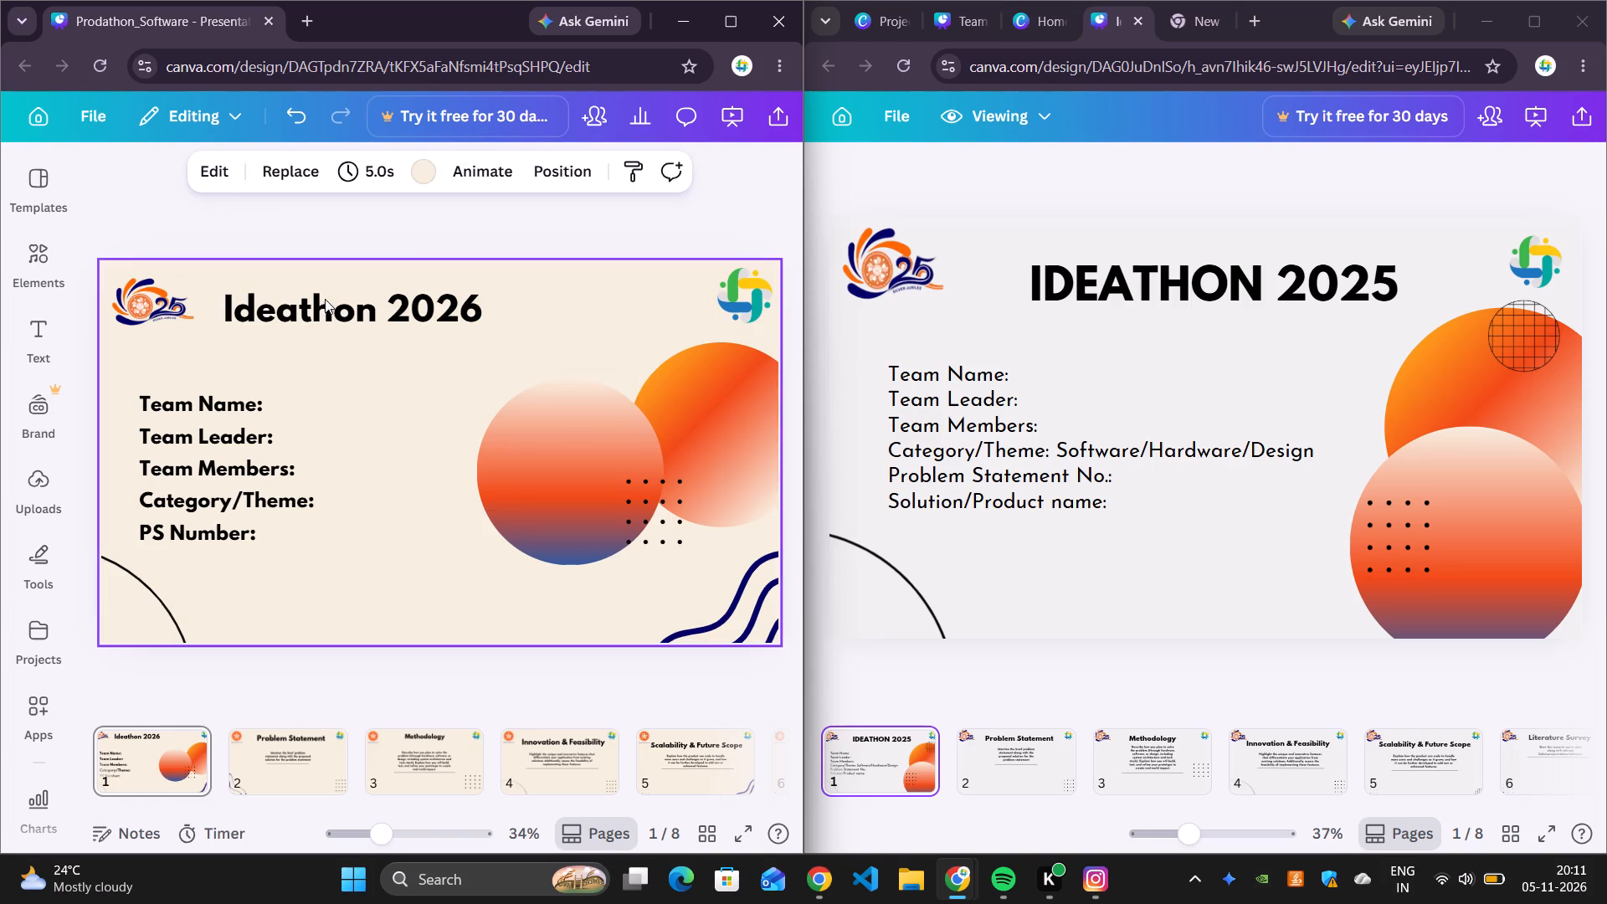
left_click(326, 304)
left_click(300, 172)
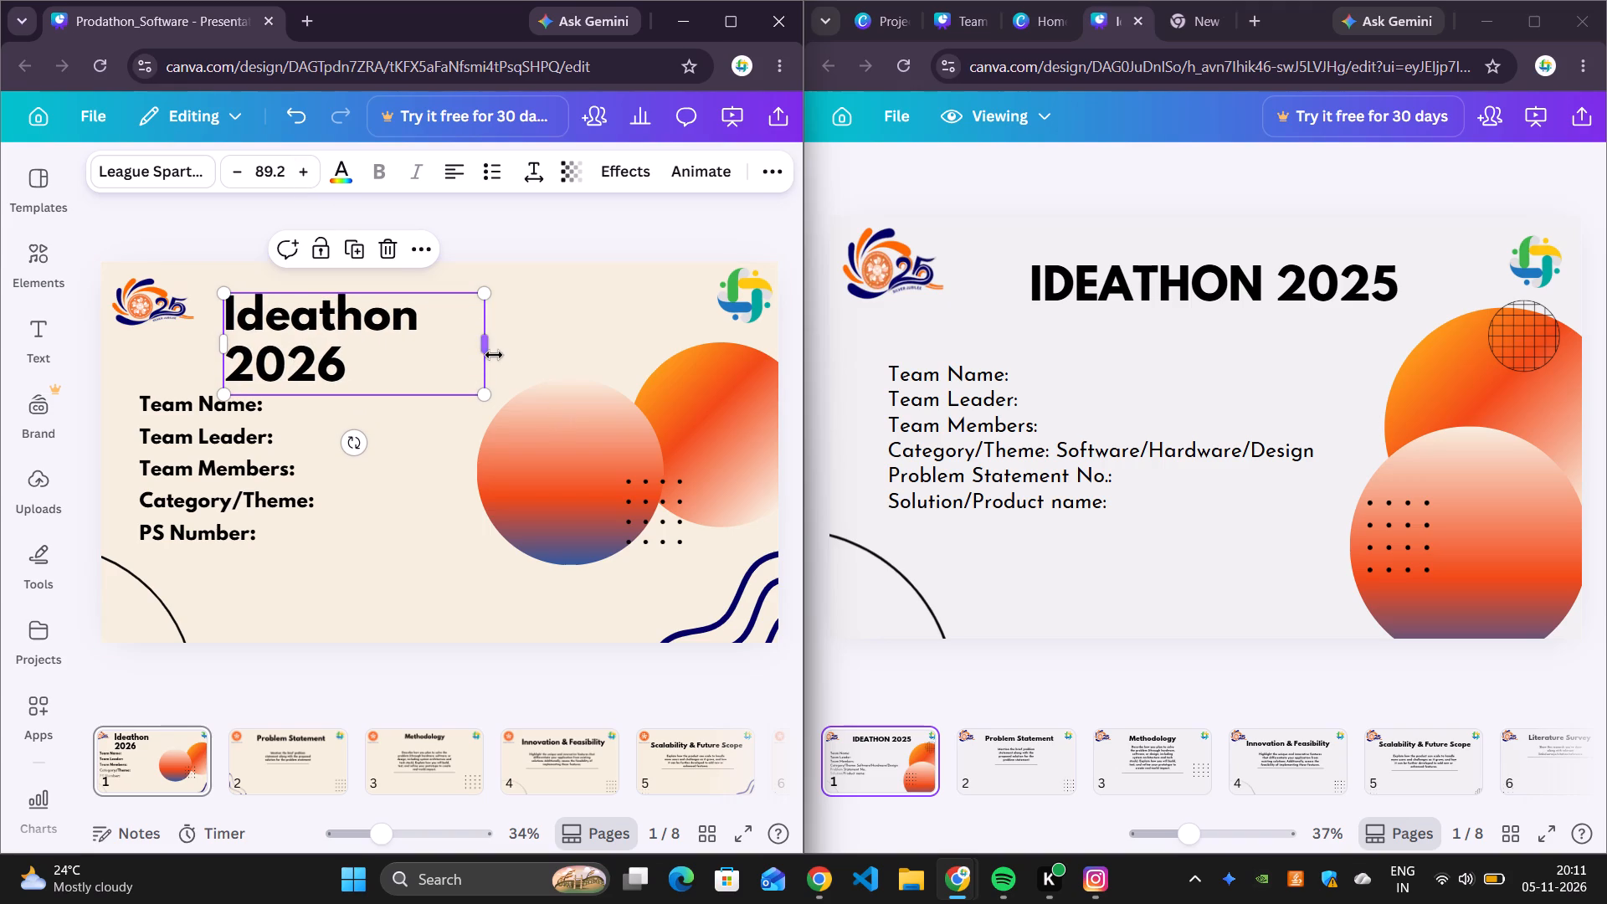
left_click_drag(494, 355, 583, 317)
Rewrite the title in capitals as "IDEATHON 2026" and widen its text box to keep it on a single line.
left_click(423, 322)
left_click_drag(418, 323, 253, 328)
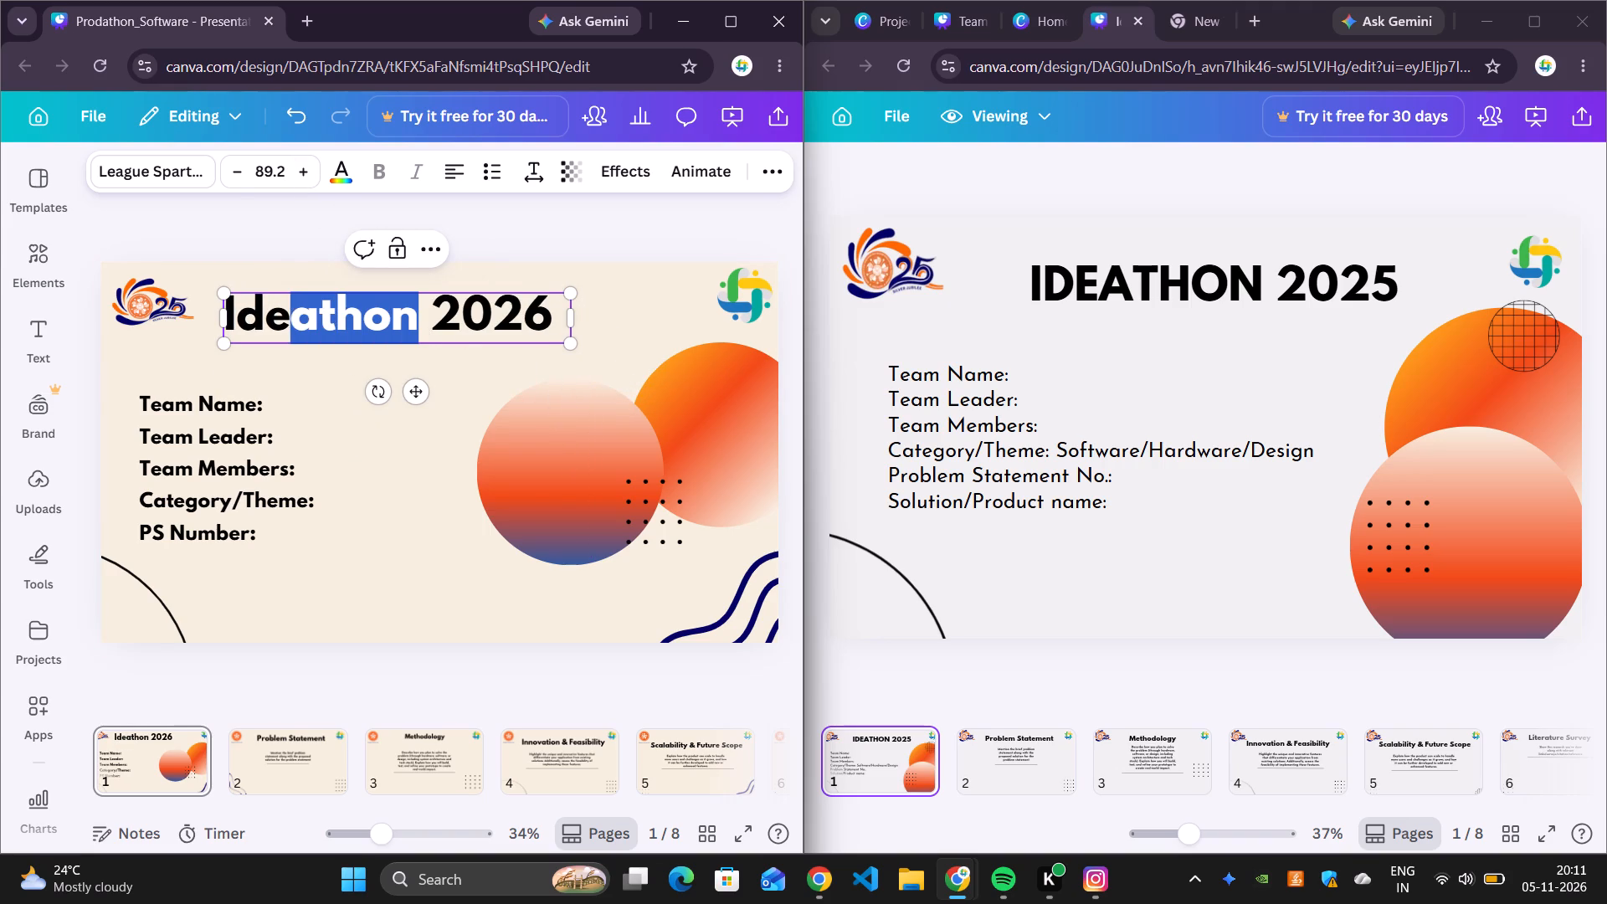
left_click_drag(253, 328, 243, 330)
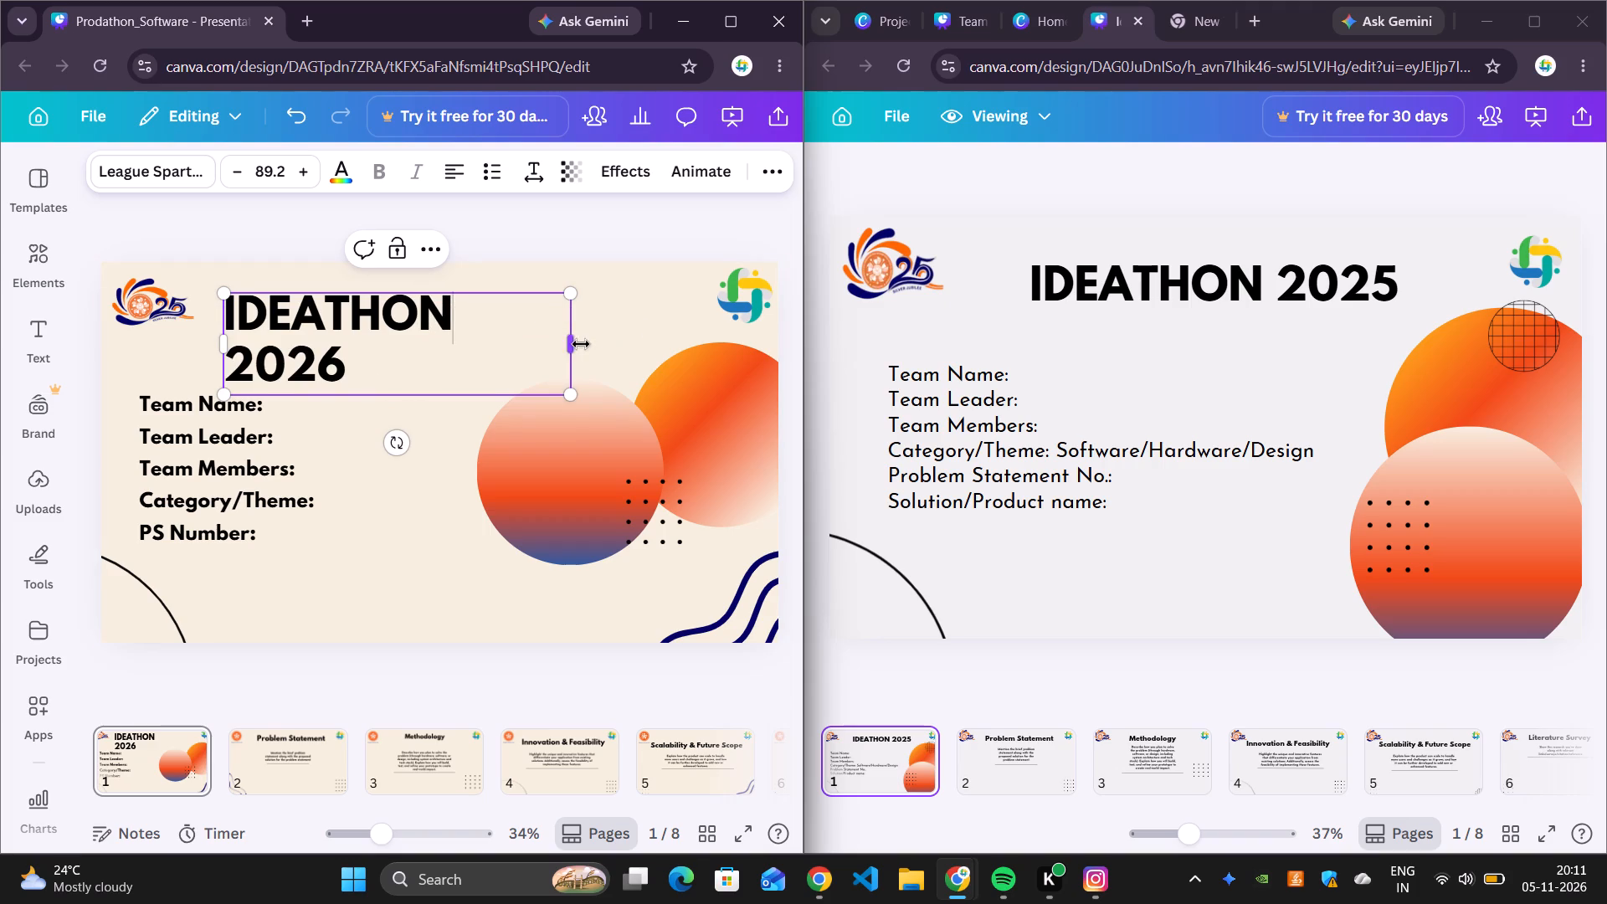
left_click_drag(581, 345, 616, 333)
left_click(598, 228)
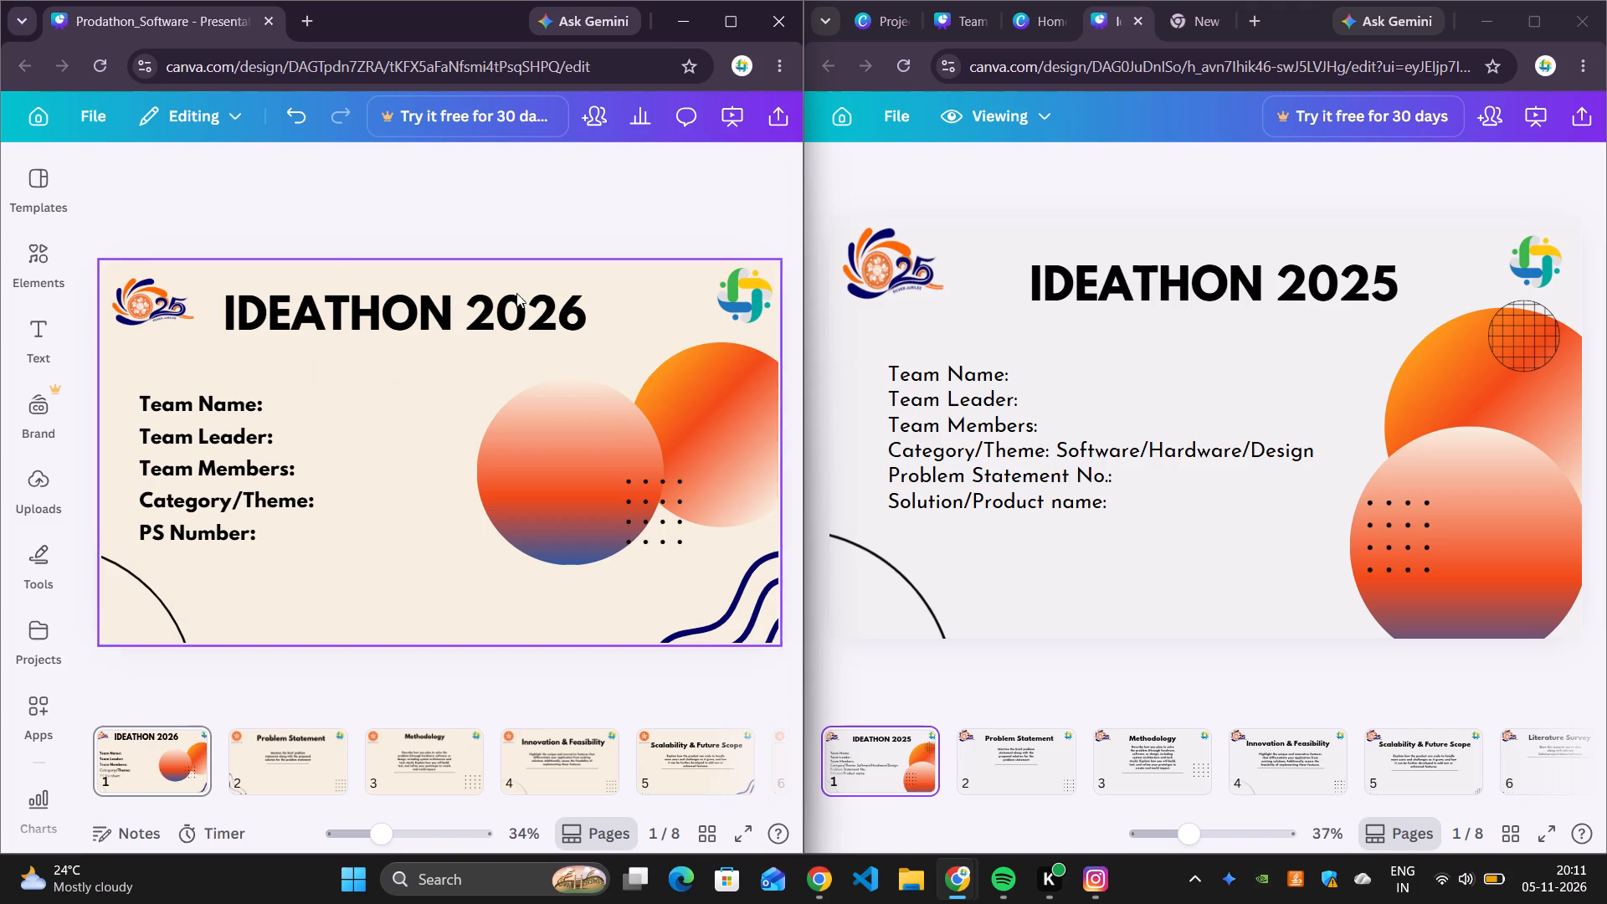
Move the "IDEATHON 2026" title so it sits centered between the two logos at the top of the slide.
left_click_drag(485, 311, 513, 307)
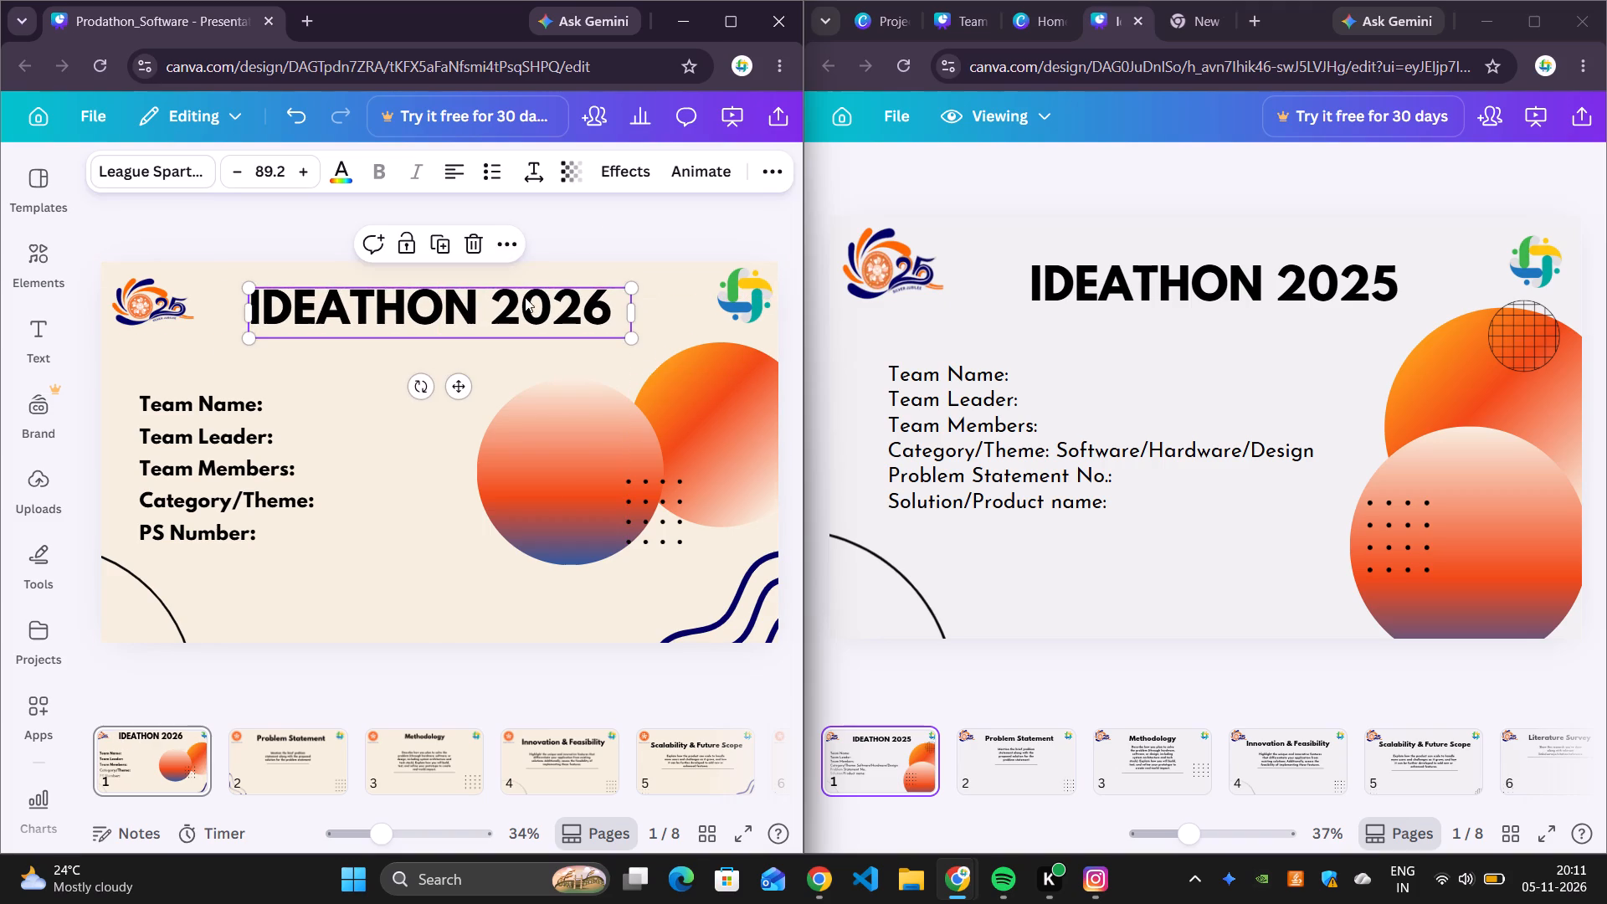
left_click(575, 237)
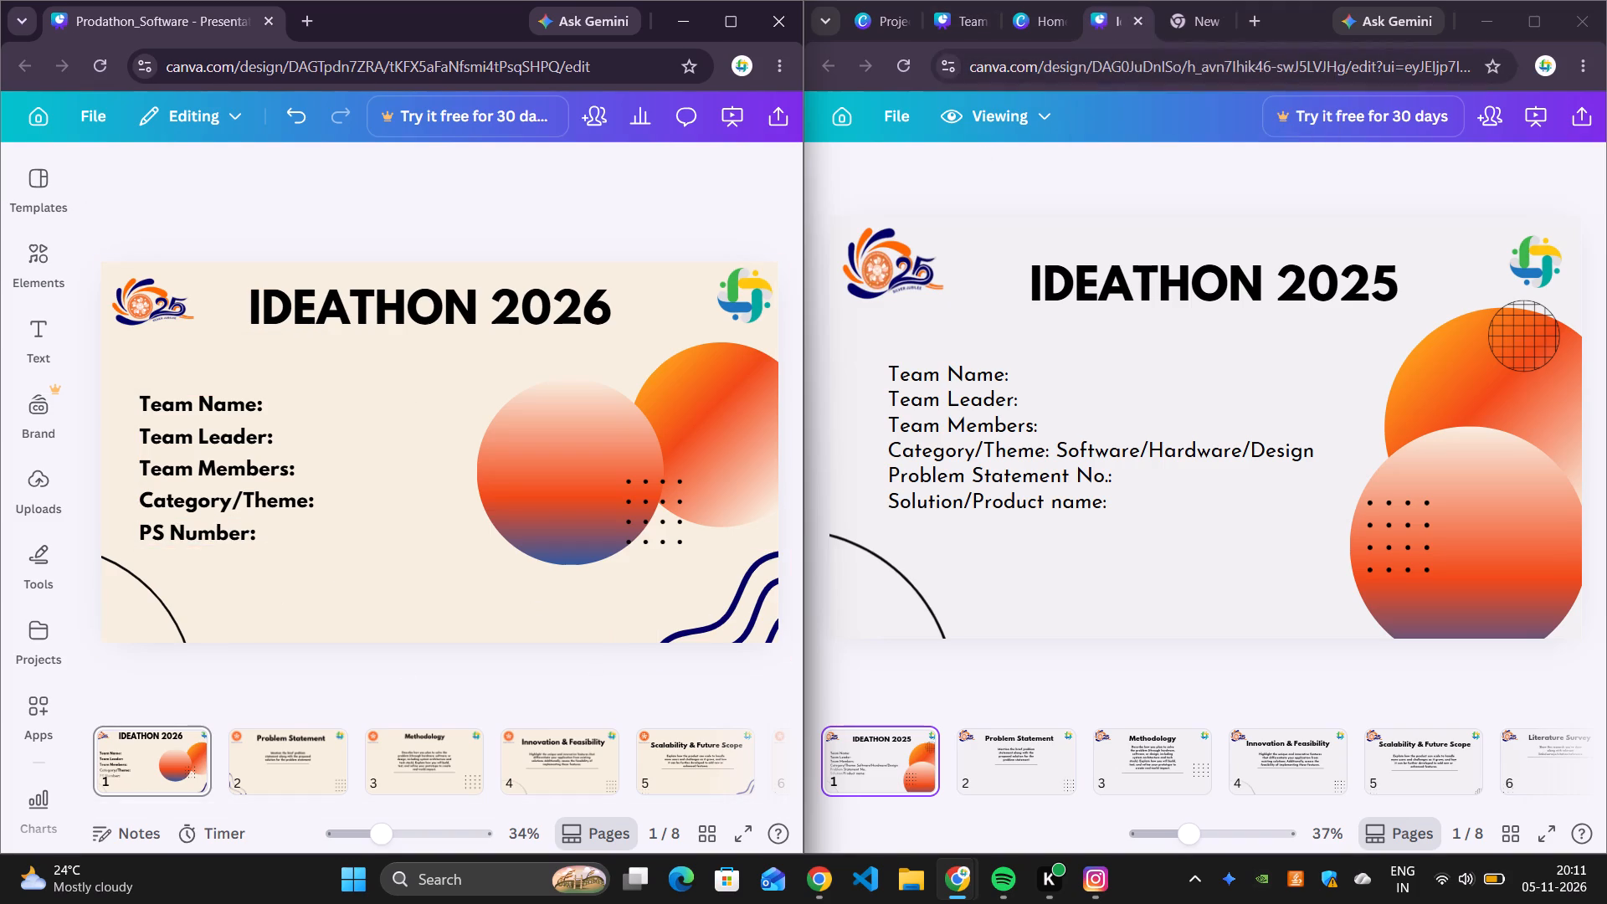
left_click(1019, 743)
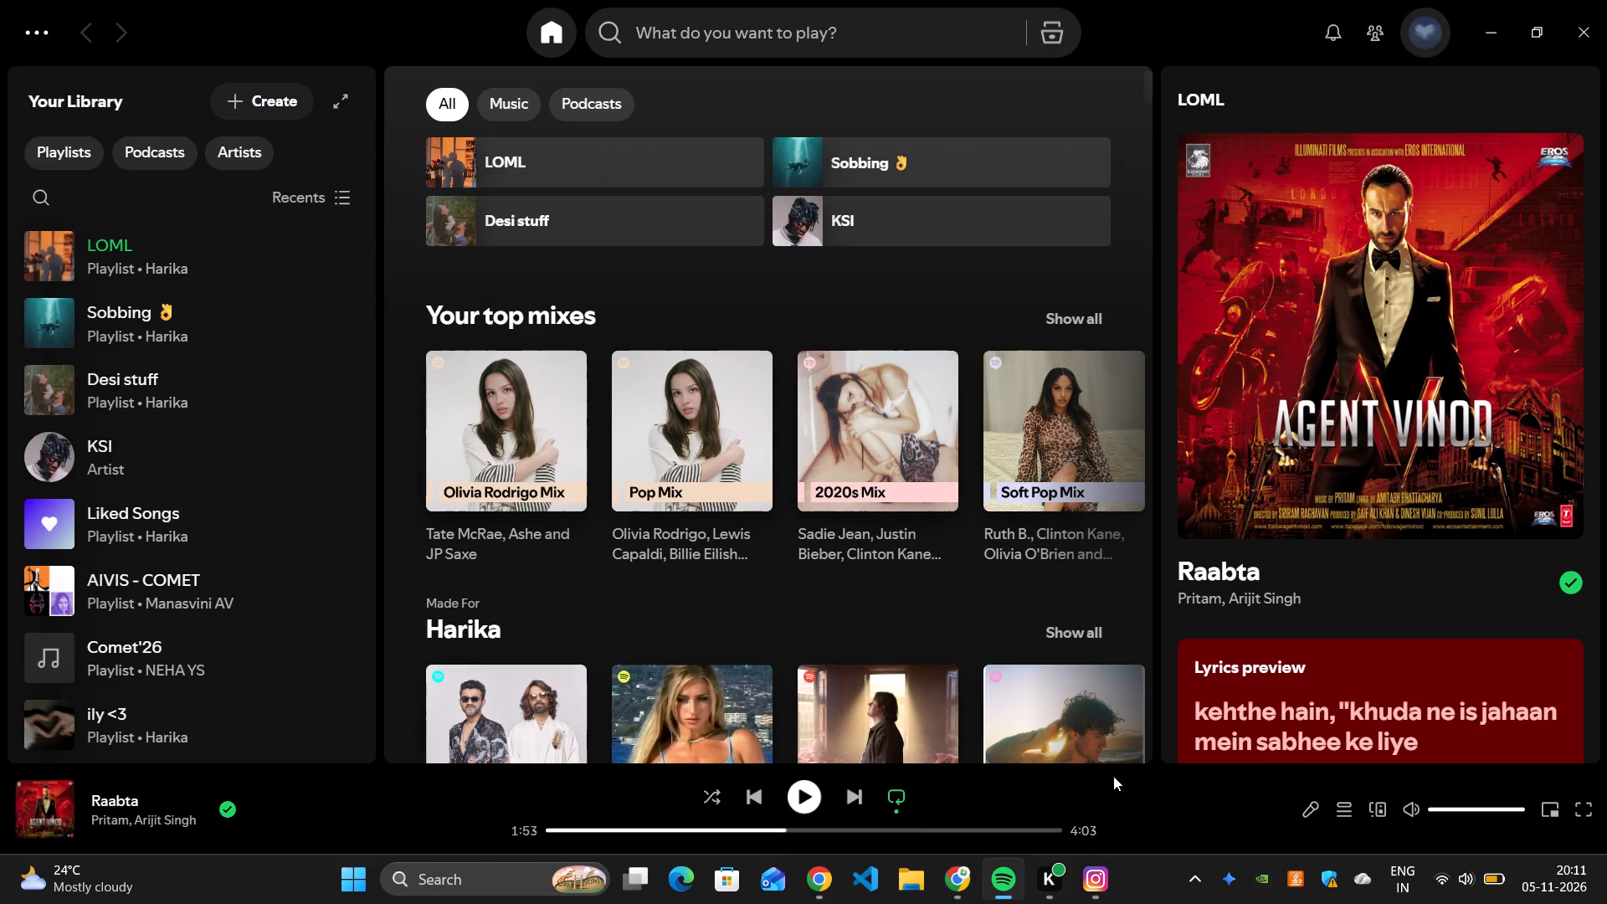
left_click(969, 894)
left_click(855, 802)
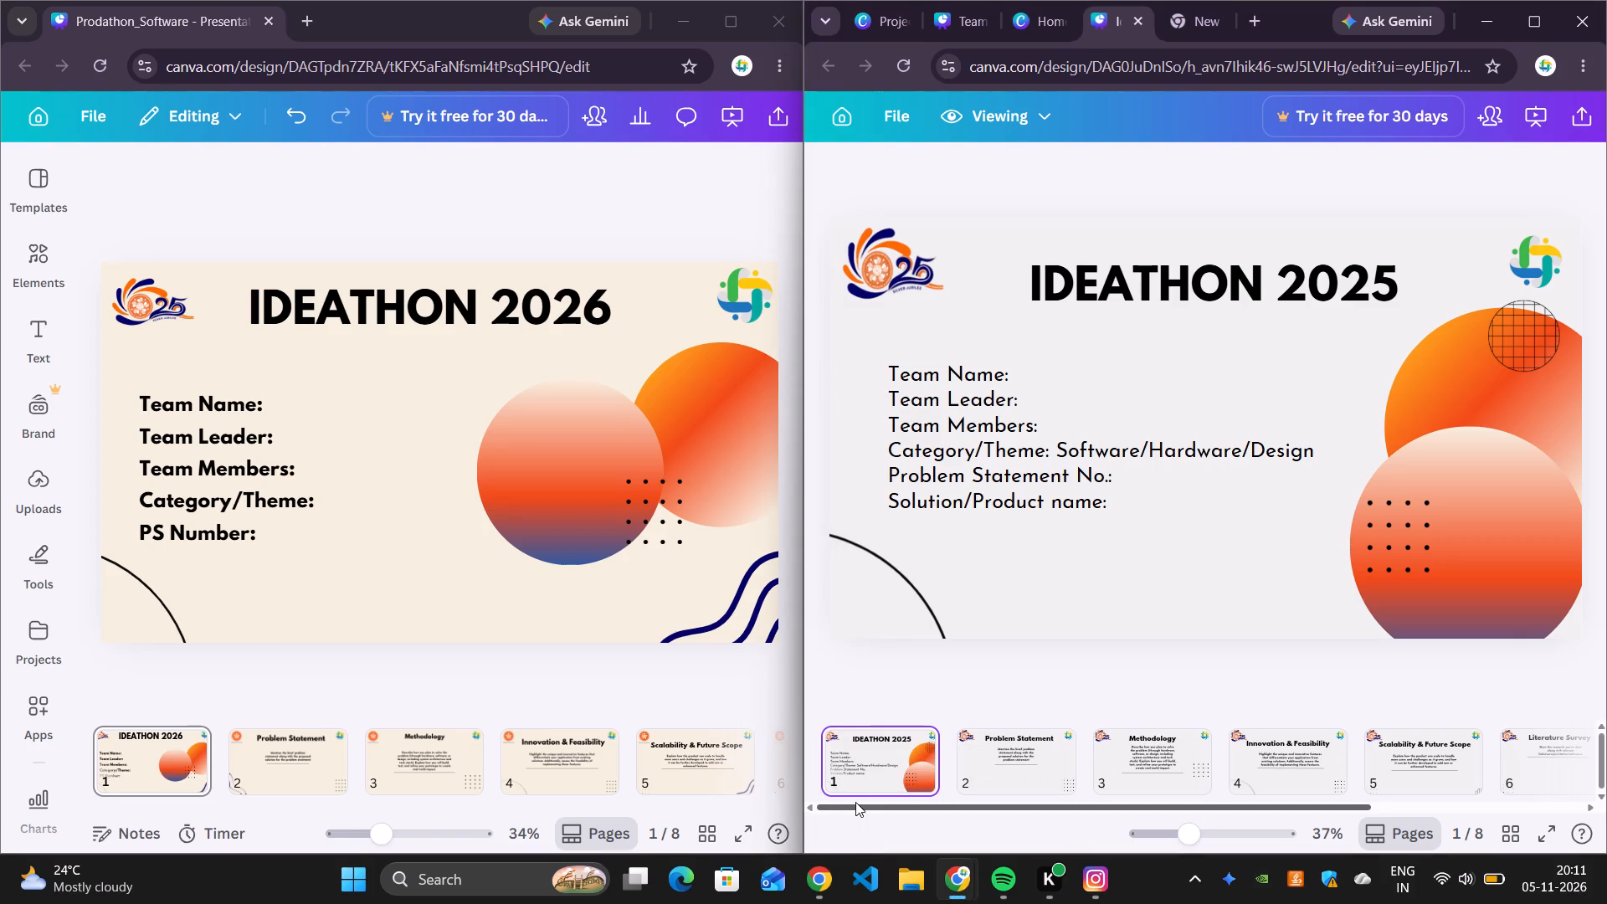
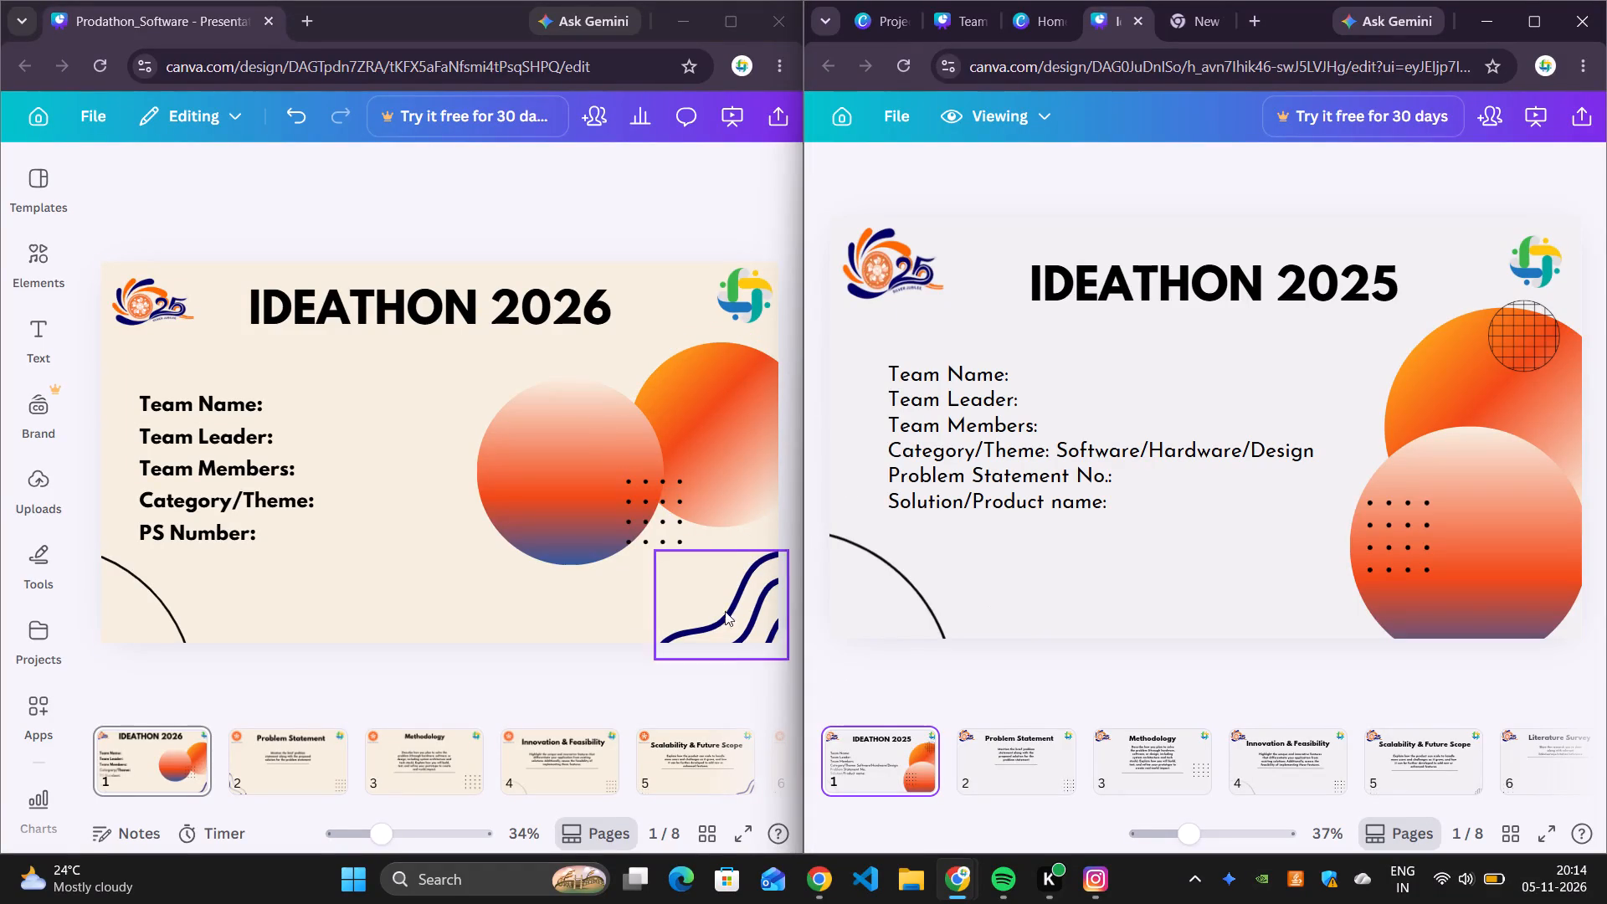
left_click(300, 772)
left_click(1045, 766)
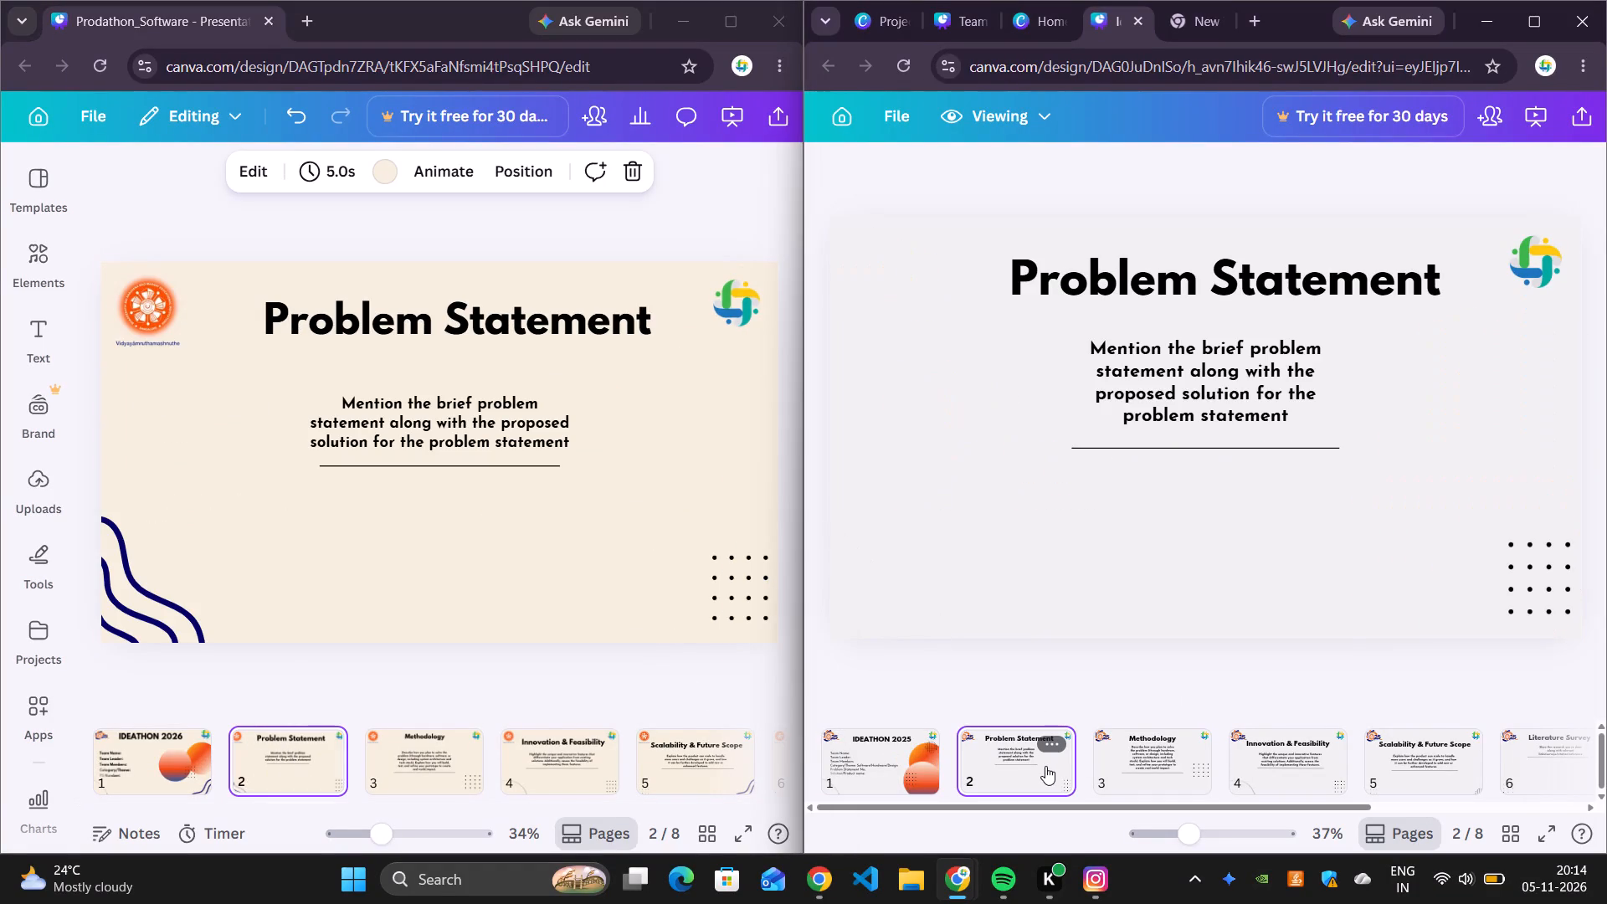
left_click(402, 762)
left_click(1122, 763)
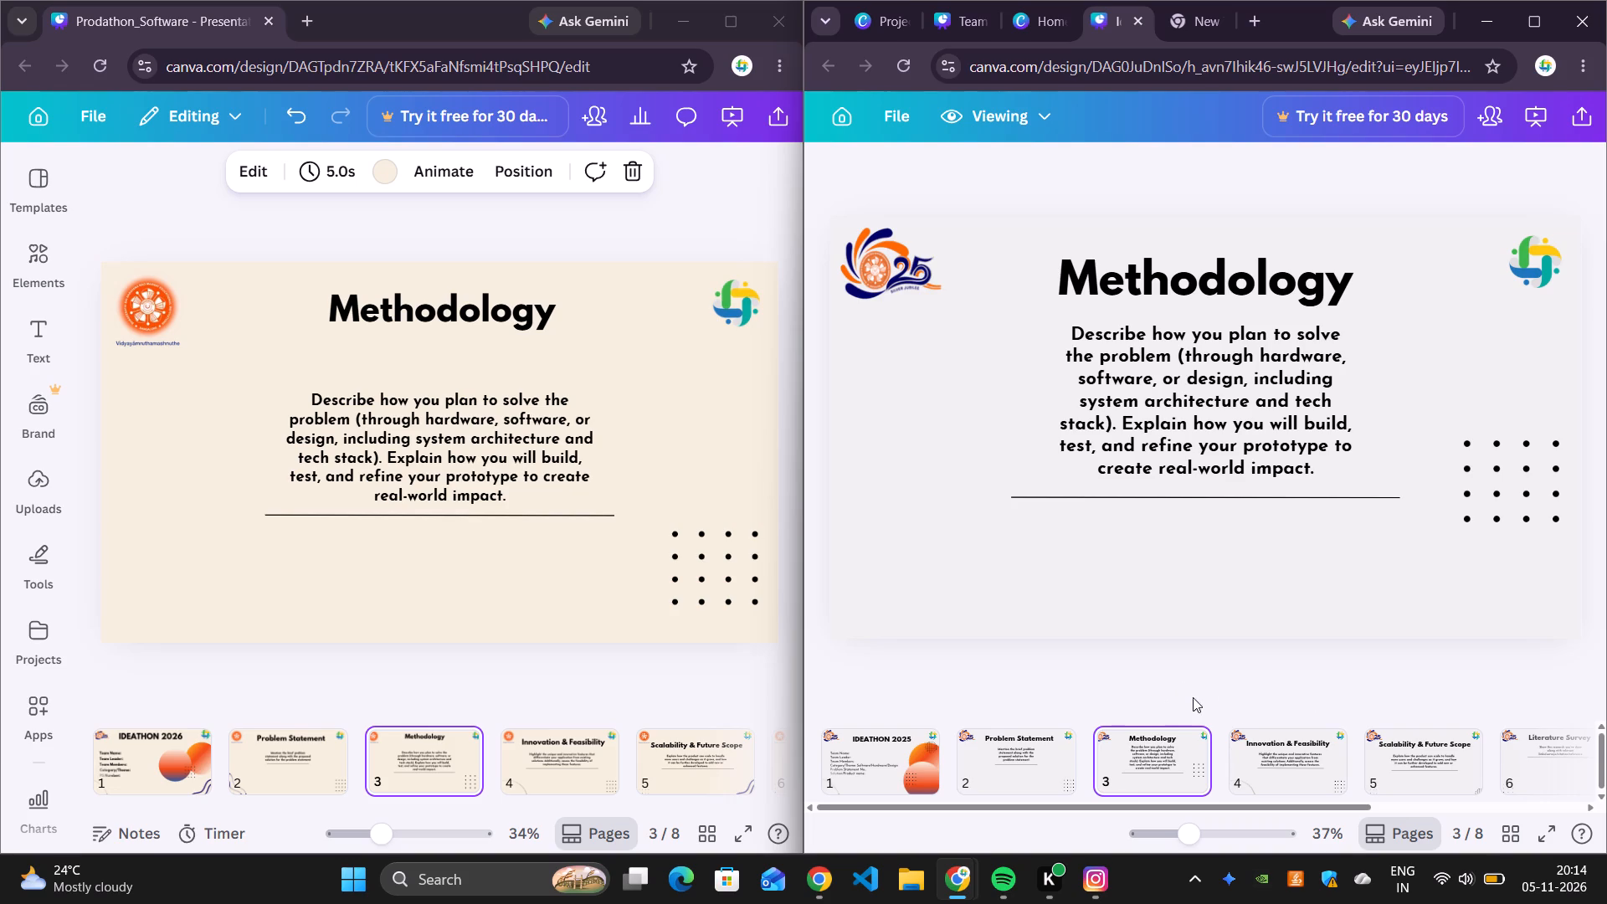
left_click(1280, 768)
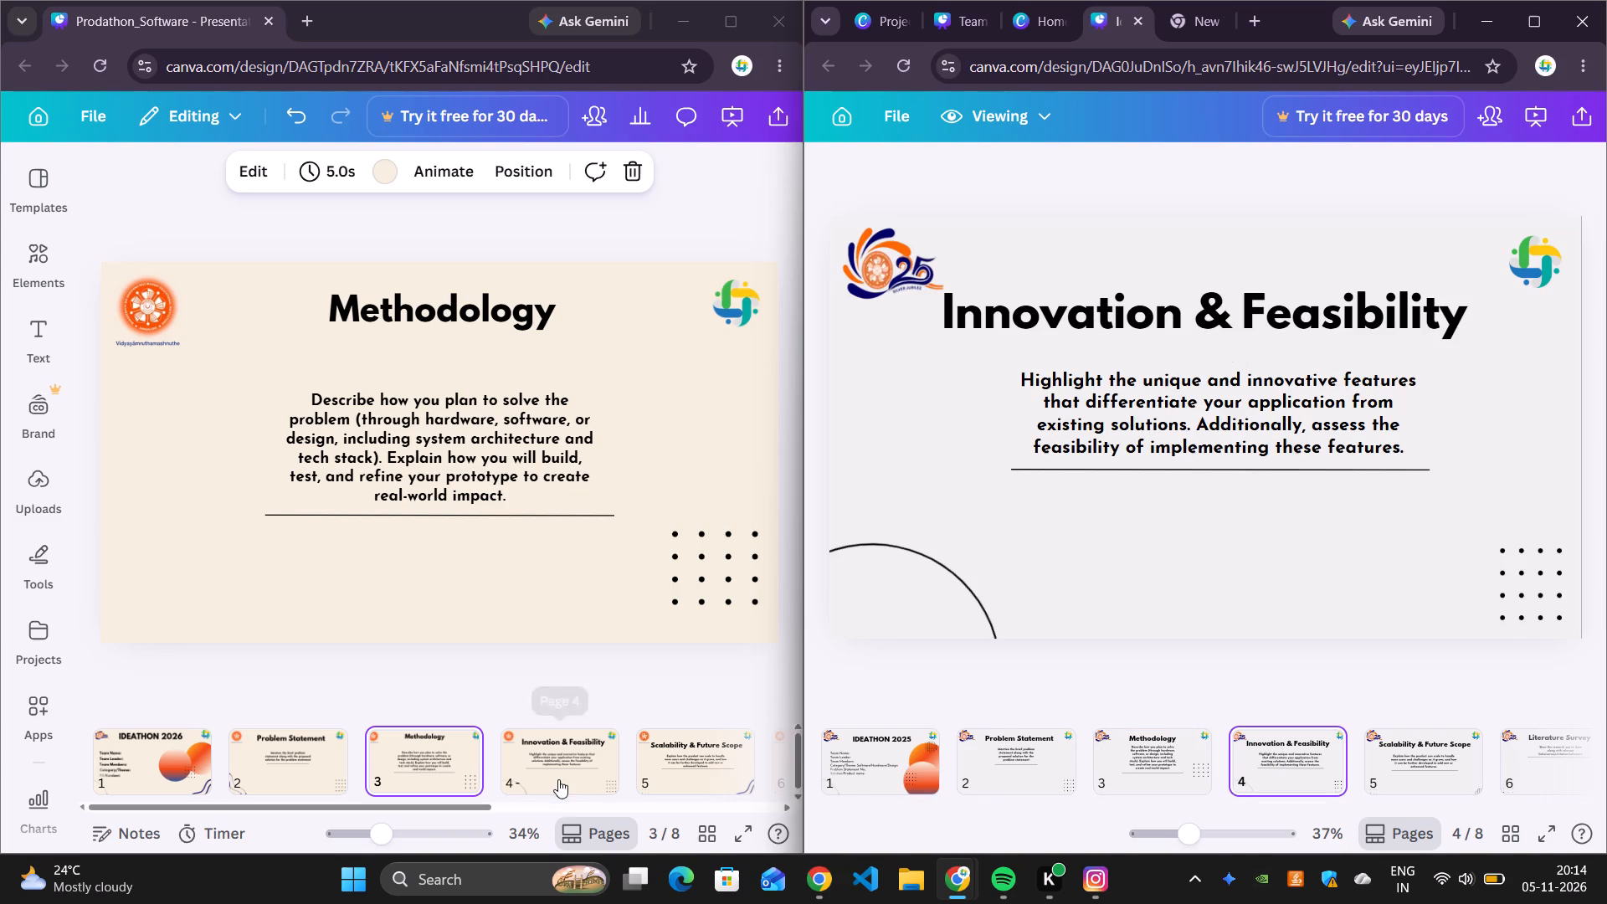
left_click(557, 773)
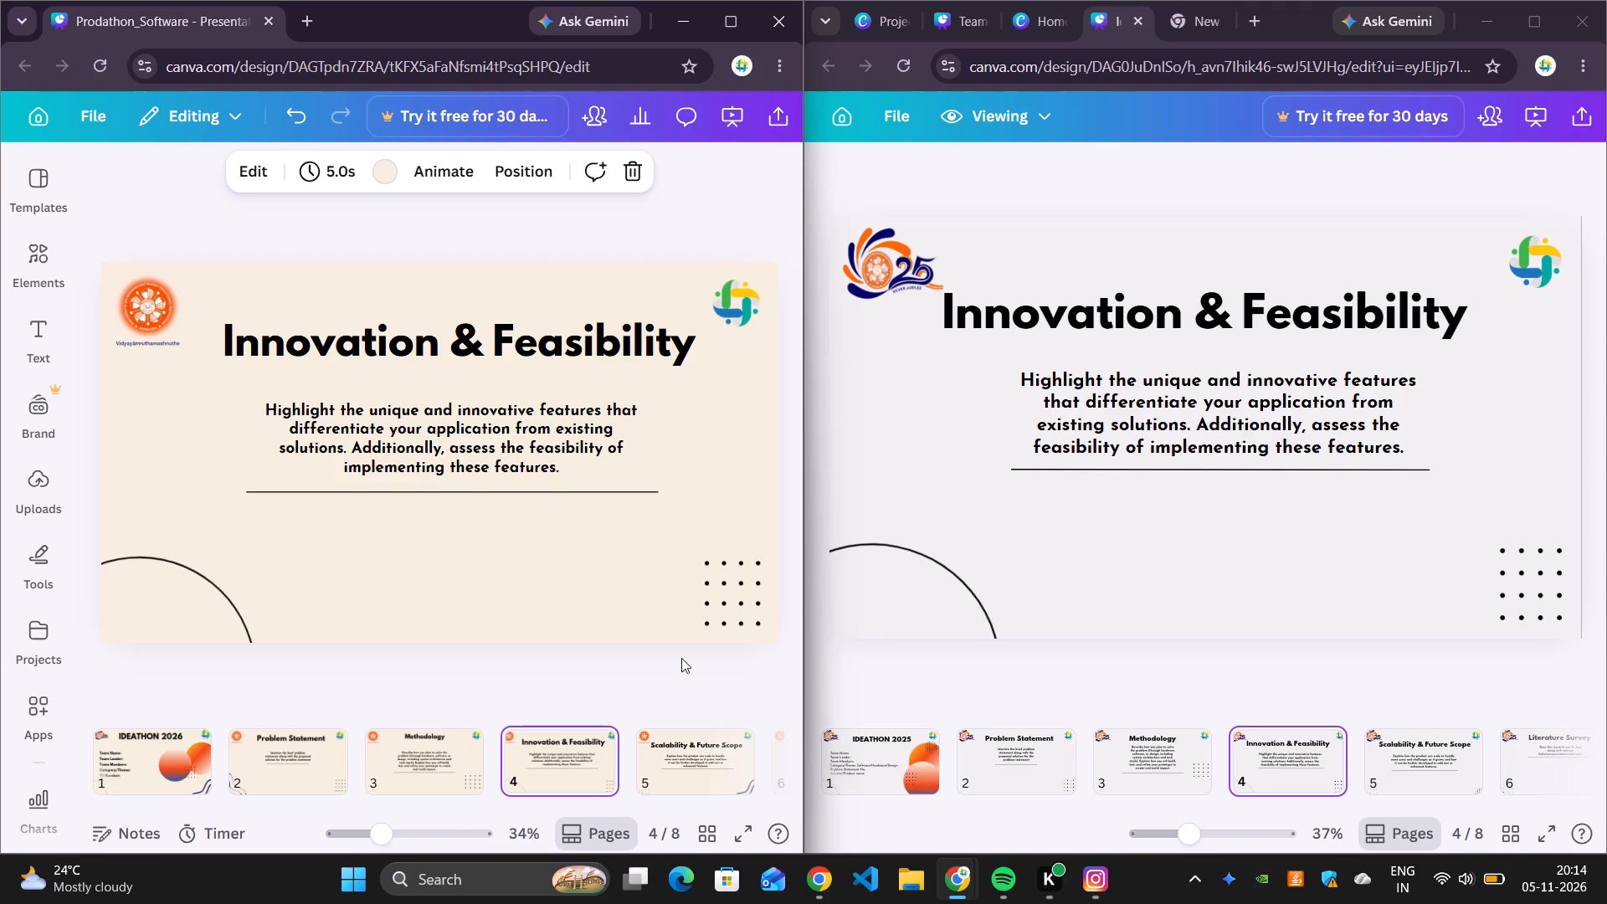
scroll(613, 748, "left", 5)
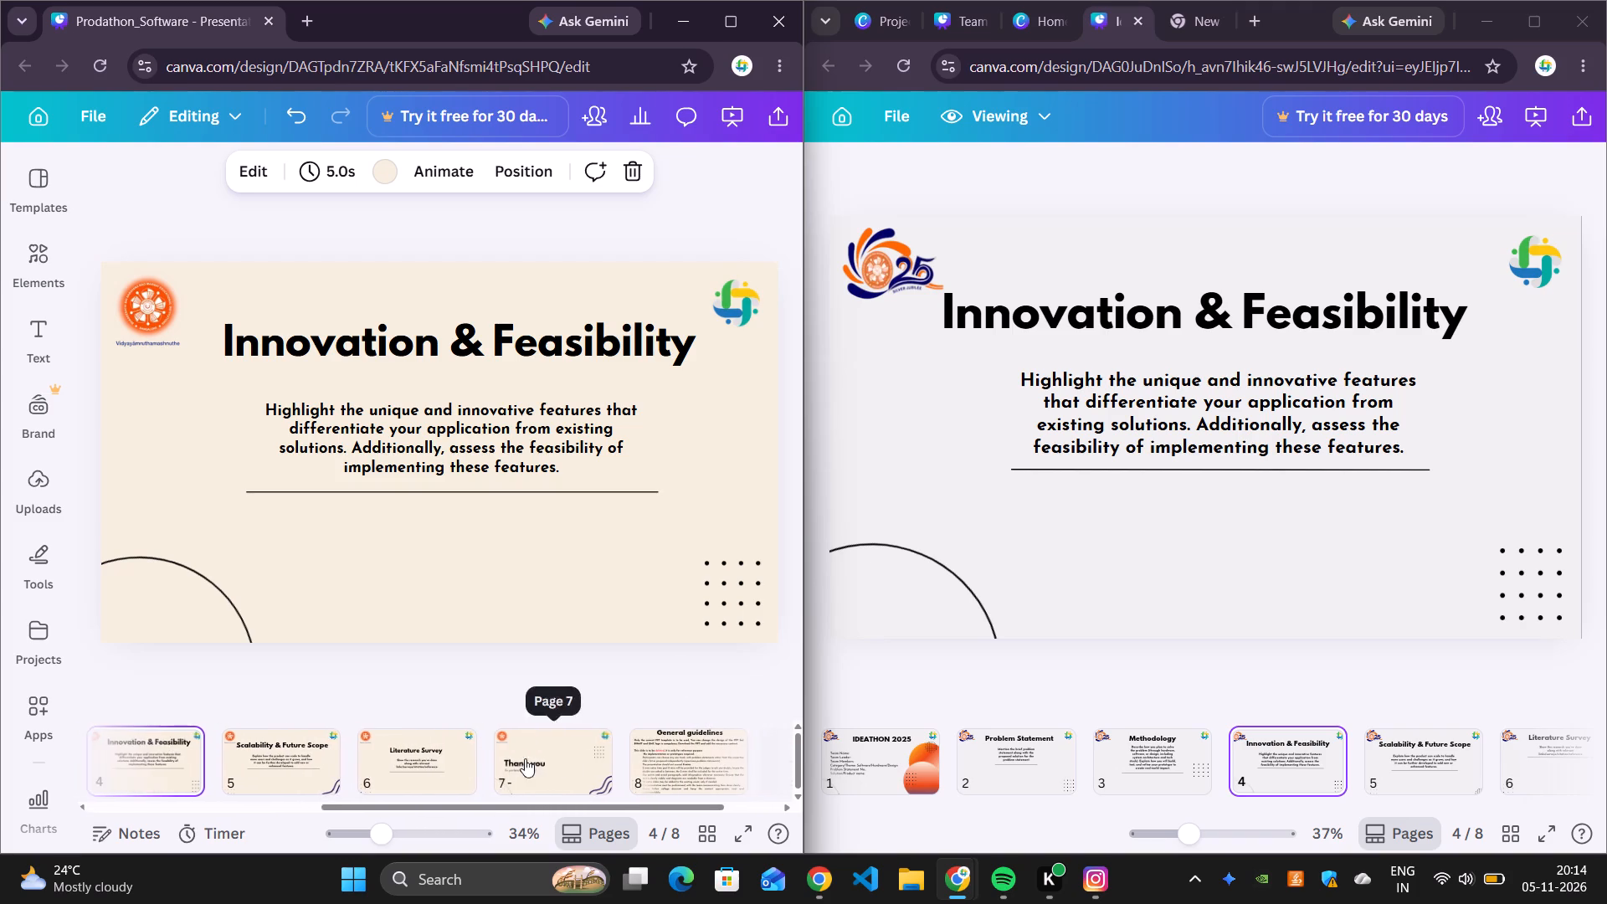
scroll(525, 758, "left", 2)
left_click(249, 752)
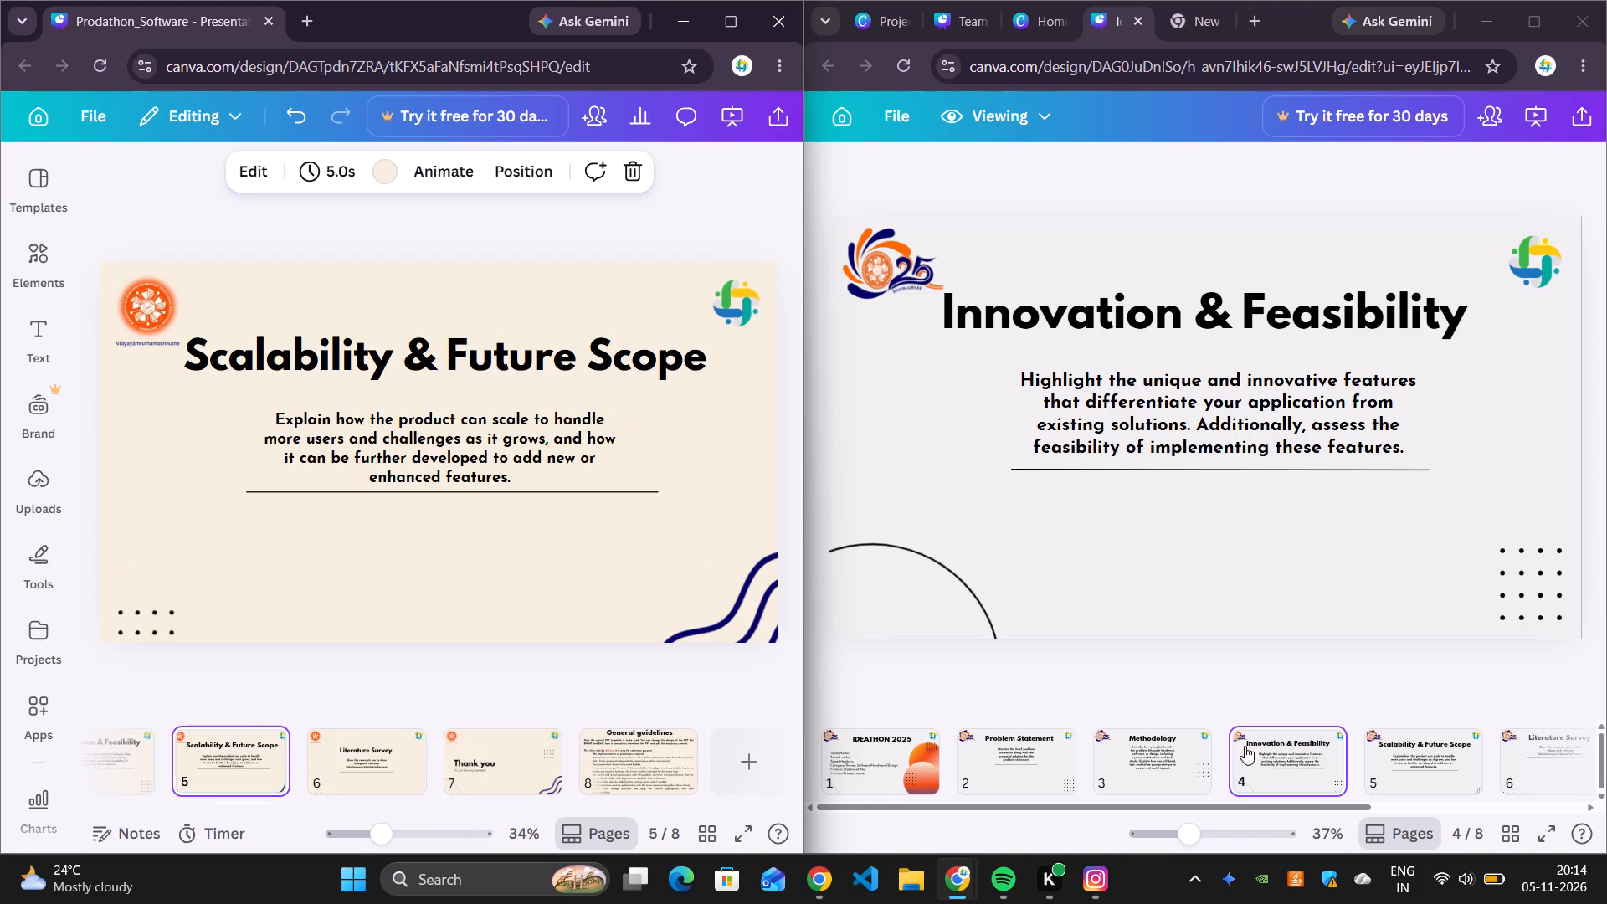
left_click(1435, 763)
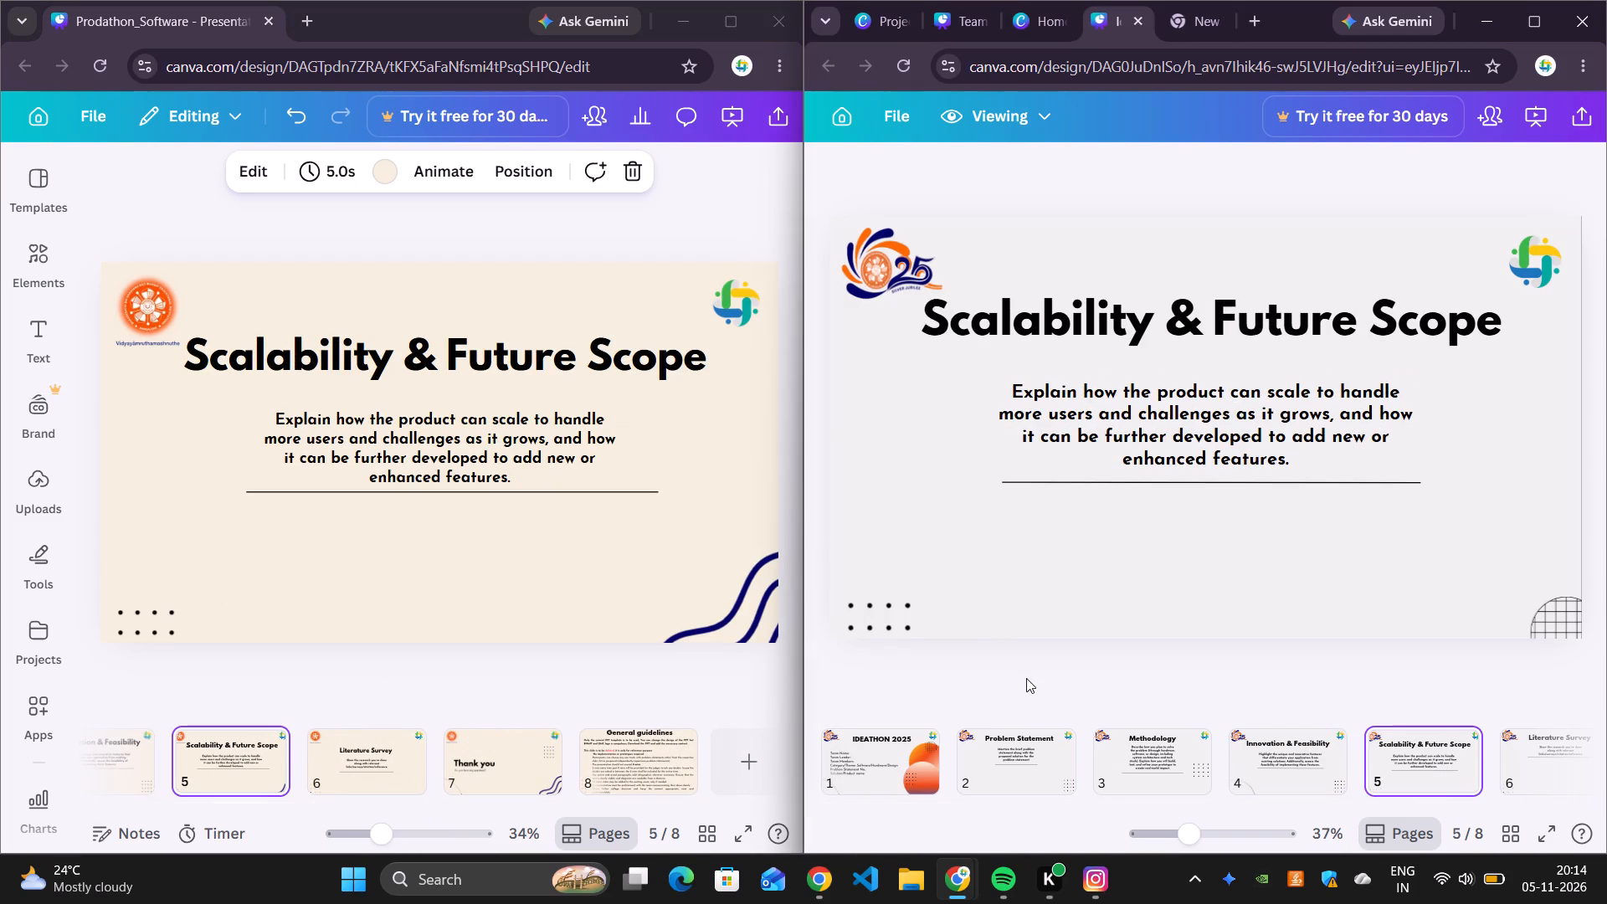
scroll(1049, 666, "left", 5)
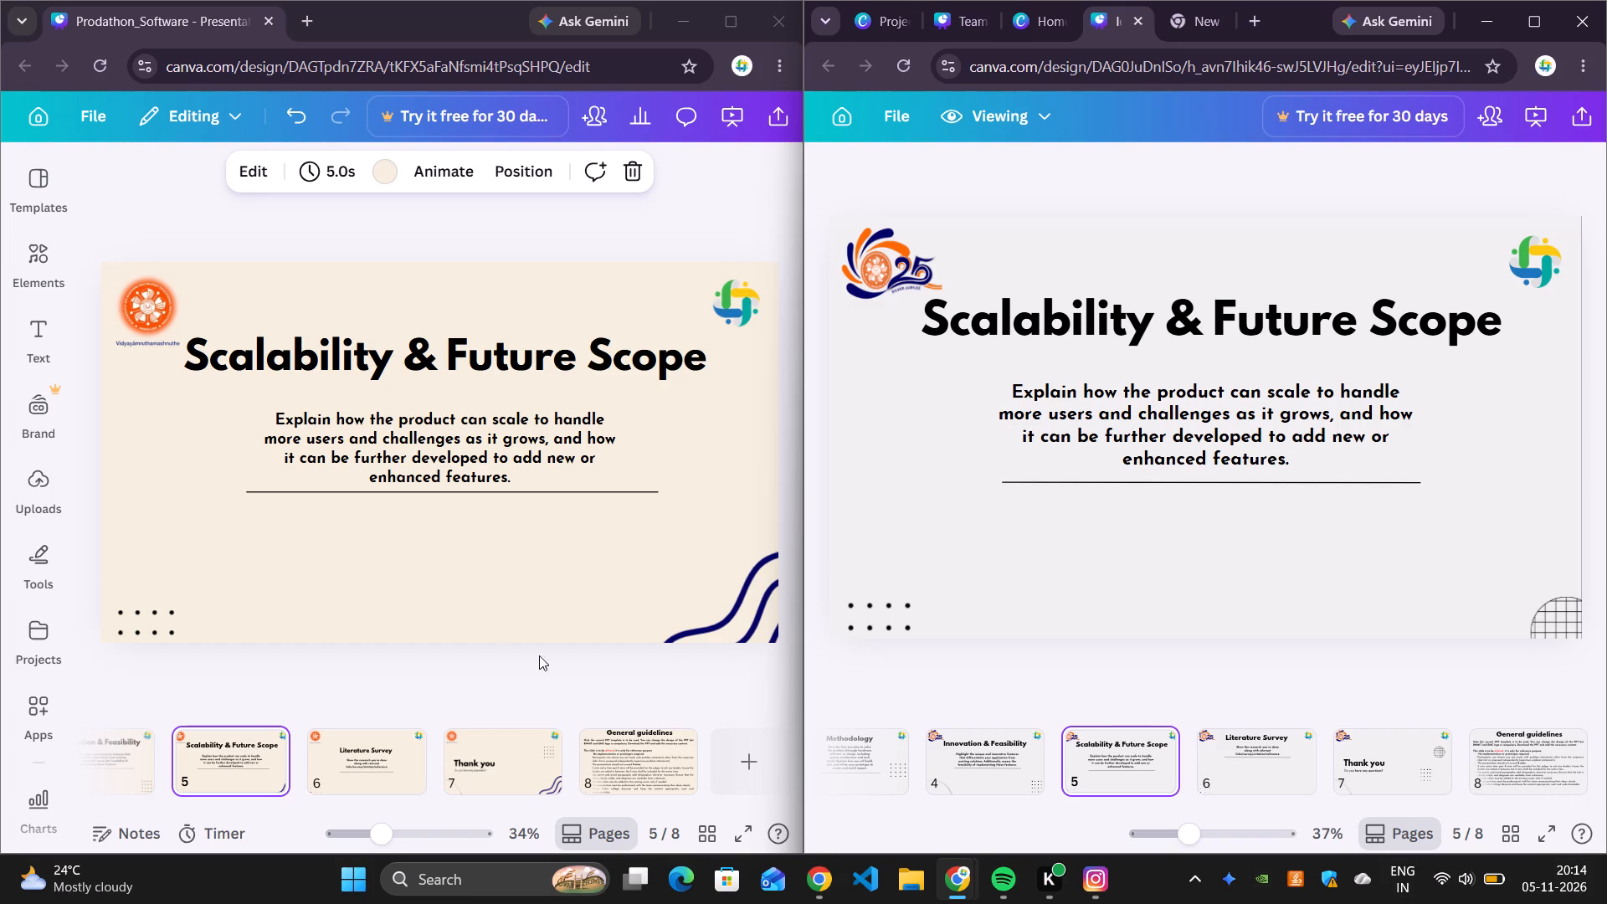
left_click(373, 773)
left_click(1283, 766)
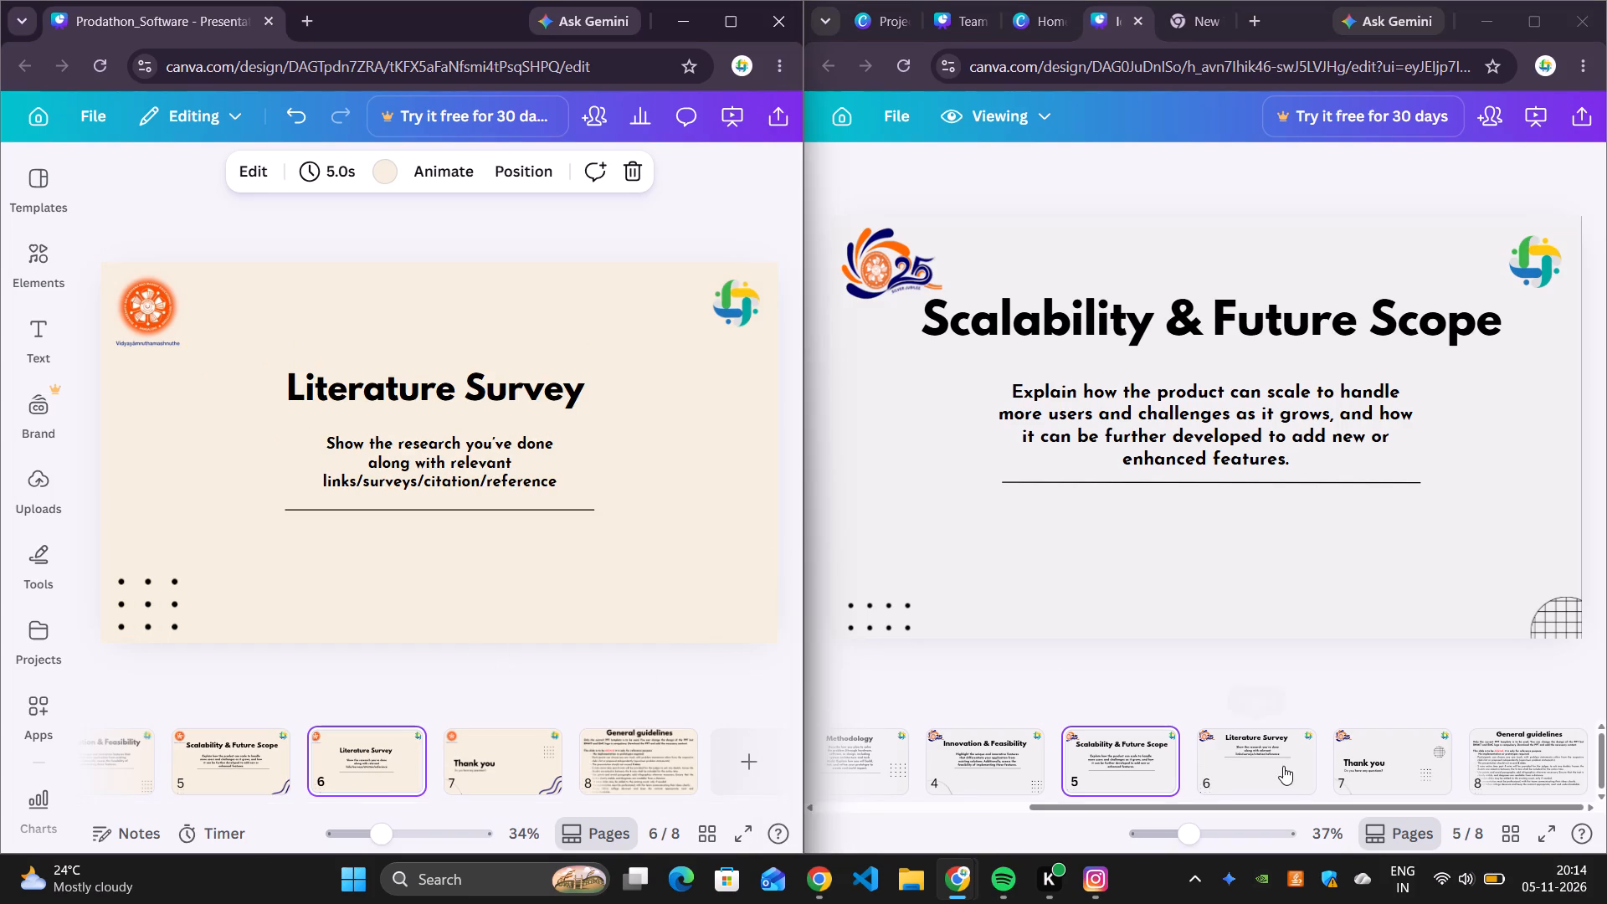